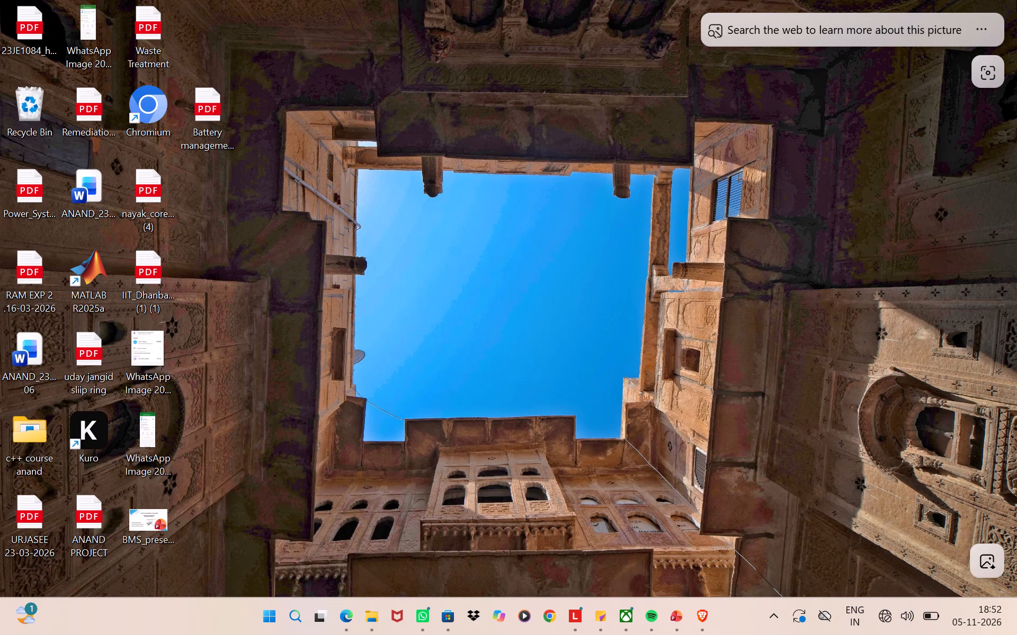
Disconnect from the ISM-Campus-Wi-Fi network and reconnect to it.
left_click(897, 604)
left_click(894, 614)
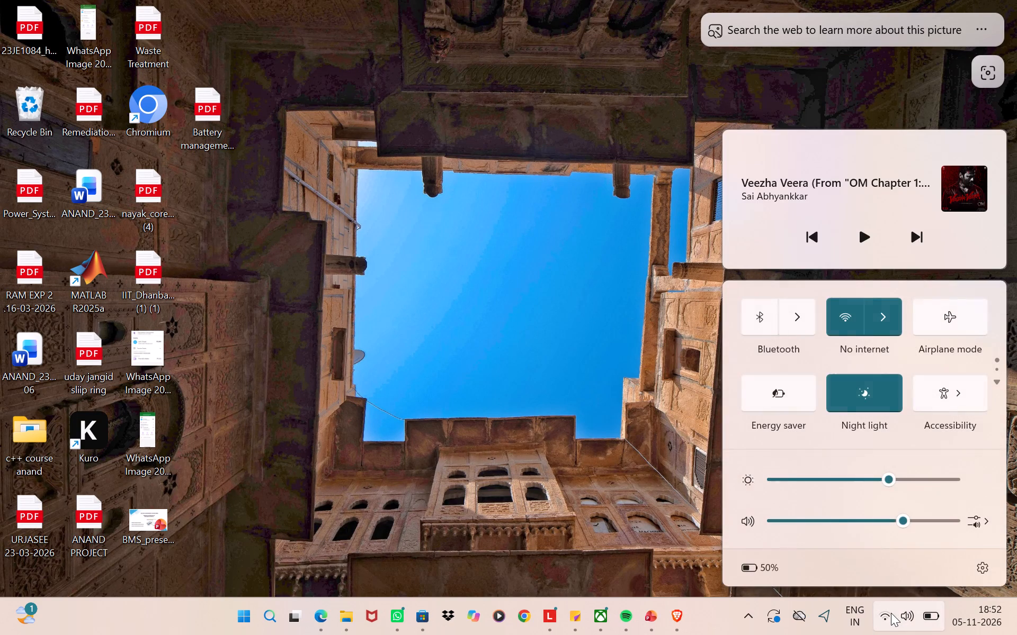
left_click(879, 322)
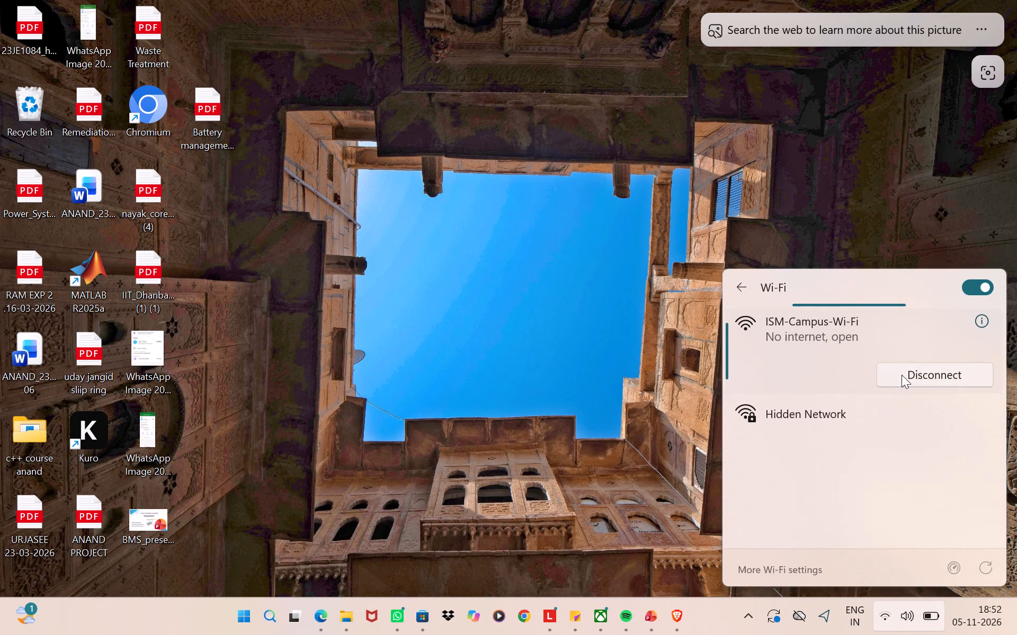
left_click(902, 374)
left_click(920, 434)
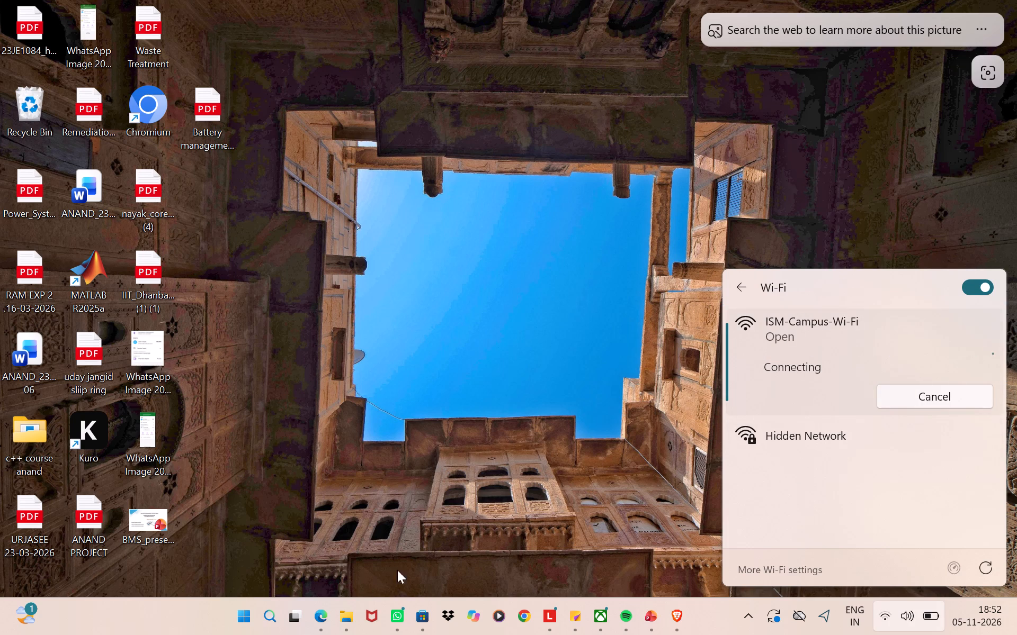
Switch to Microsoft Edge and try to log out of the campus network session on the Access Granted page.
left_click(324, 615)
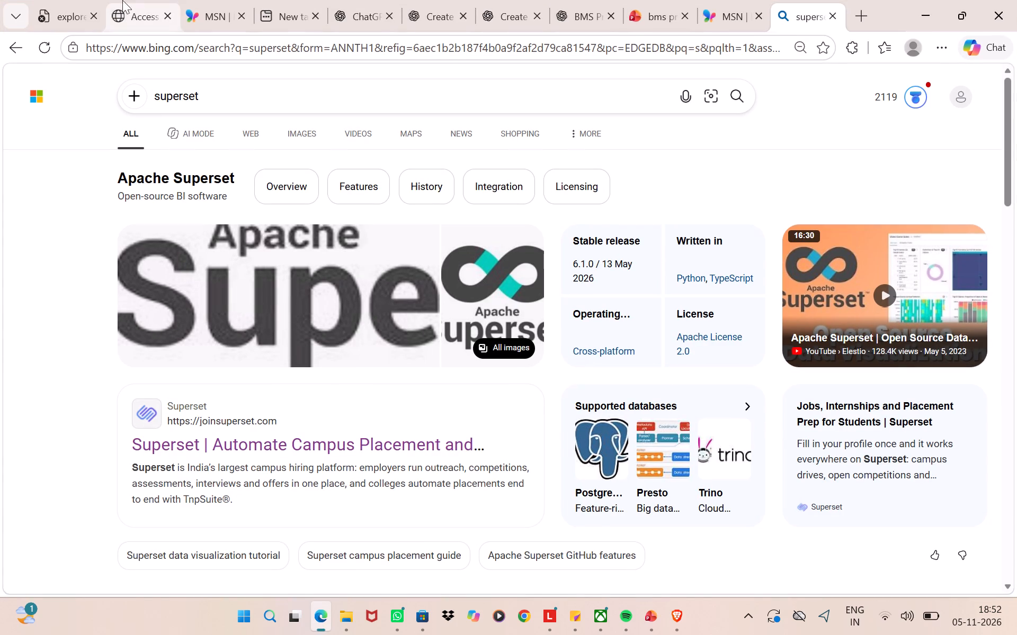
left_click(110, 0)
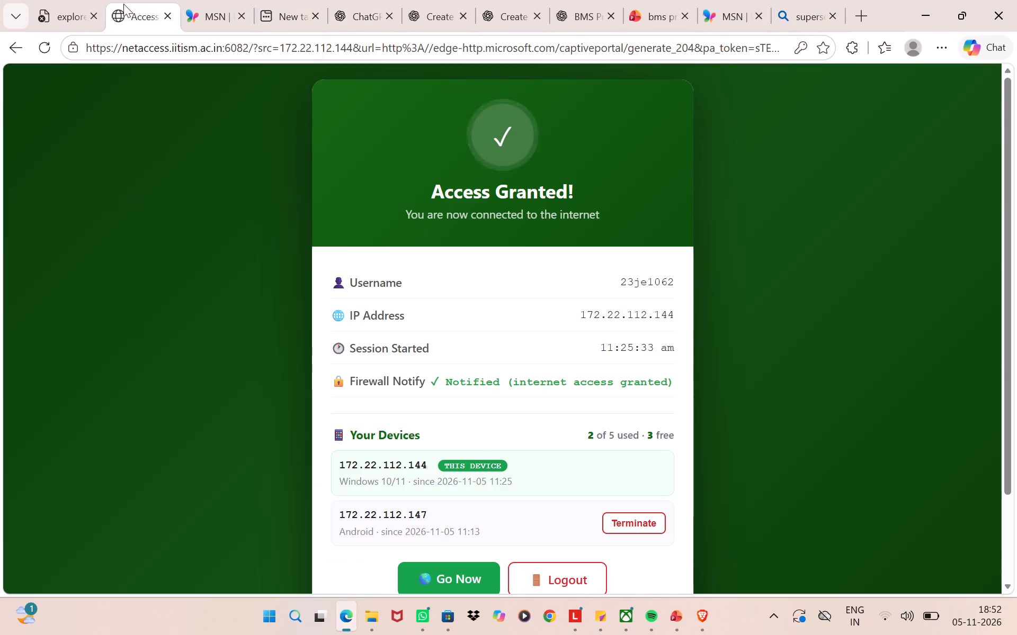
left_click(532, 574)
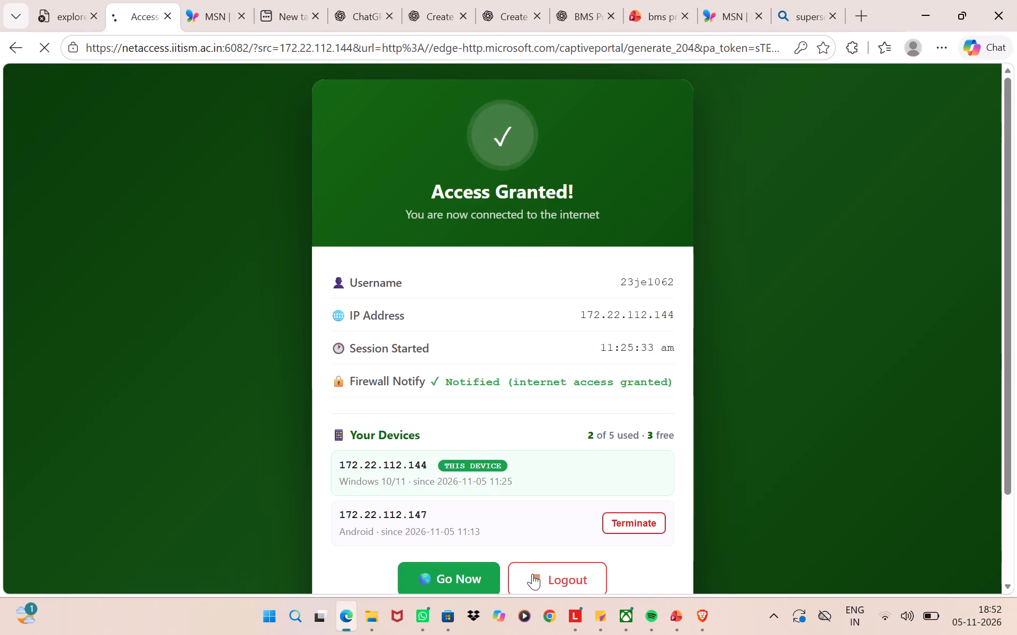
left_click(534, 574)
scroll(535, 573, "down", 4)
left_click(541, 481)
left_click(543, 467)
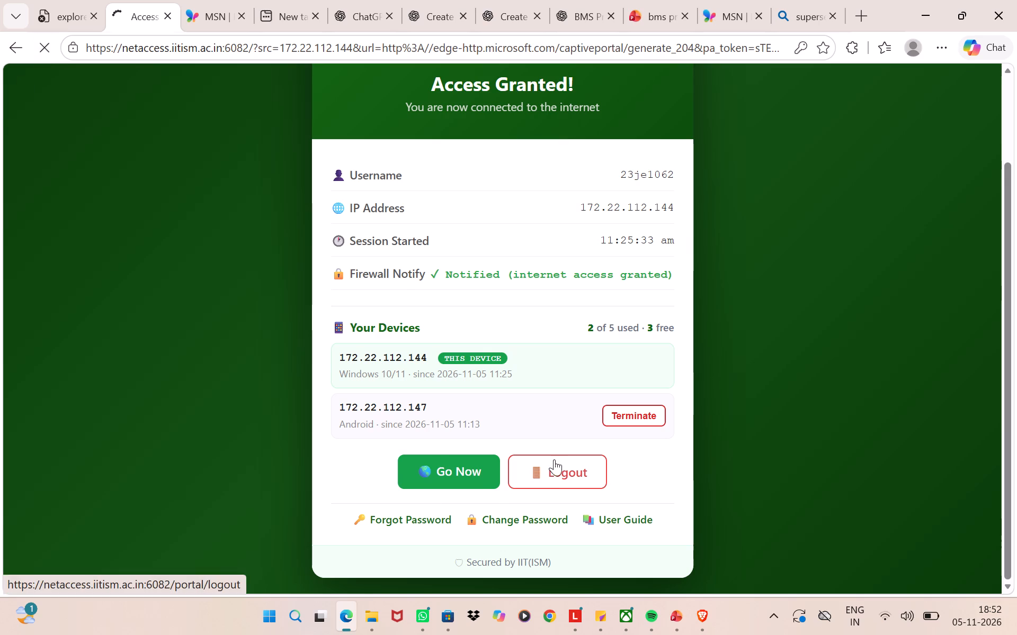
left_click(562, 473)
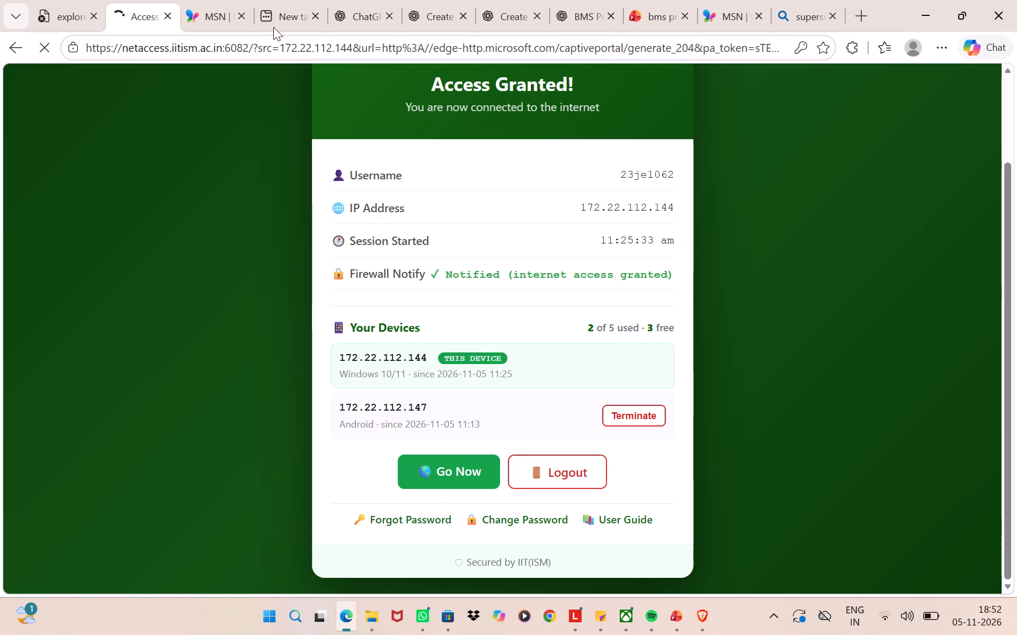
Open the campus network access portal netaccess.iitism.ac.in:6082 in a new browser tab, looking it up with "acces".
left_click(864, 13)
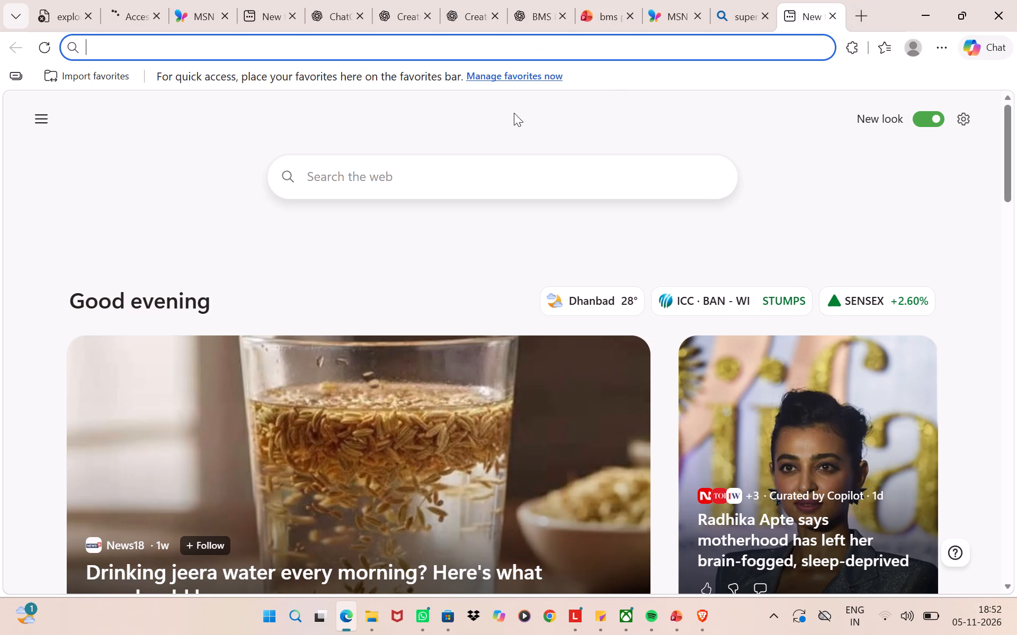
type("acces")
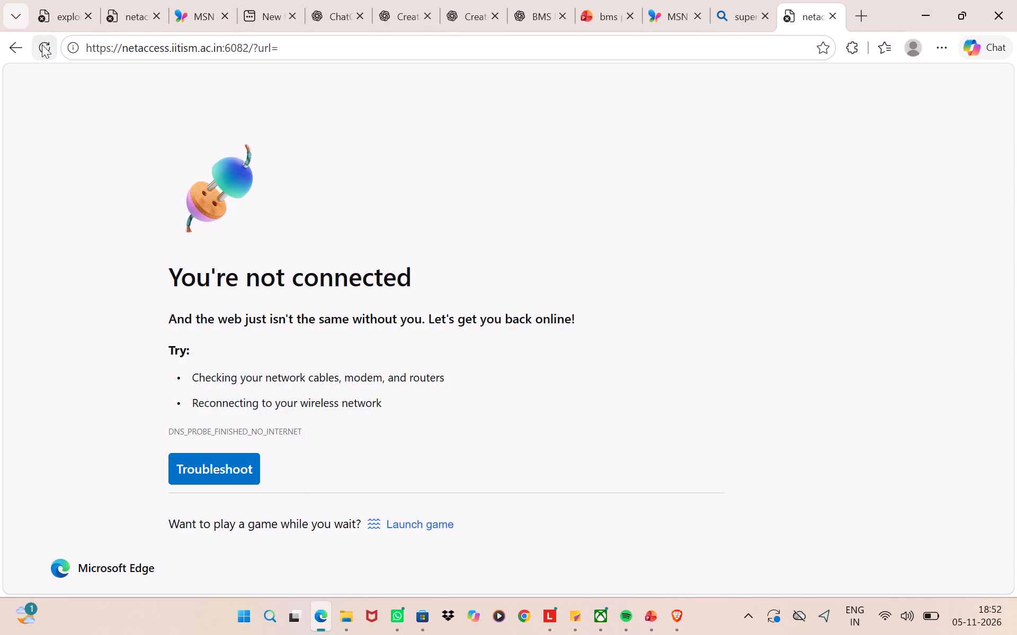
left_click(42, 44)
left_click(42, 44)
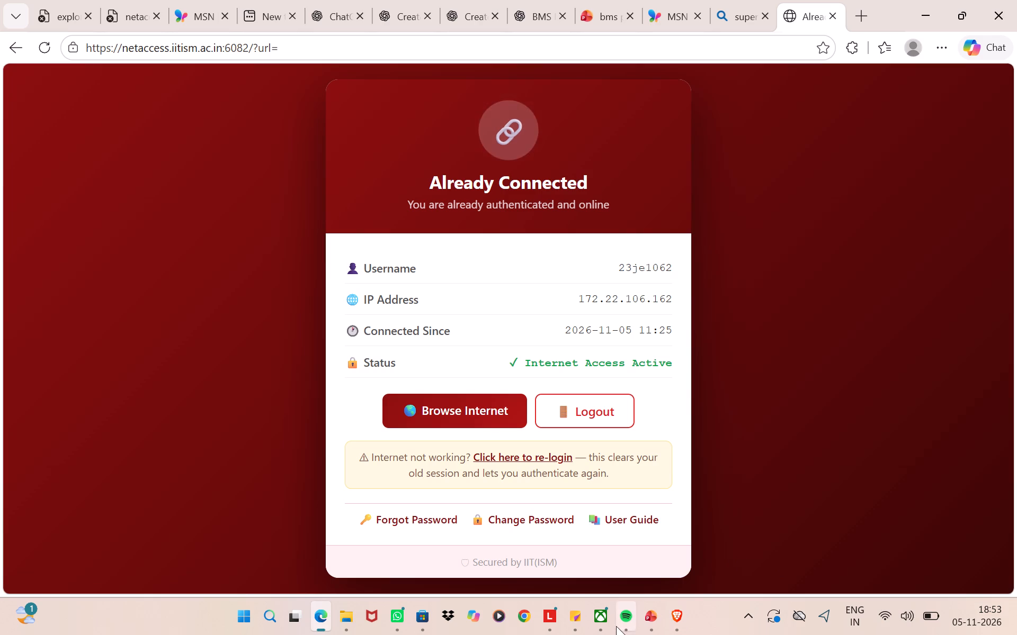
Switch to PowerPoint's BMS_PROJECT presentation and dismiss the WhatsApp notification.
left_click(656, 611)
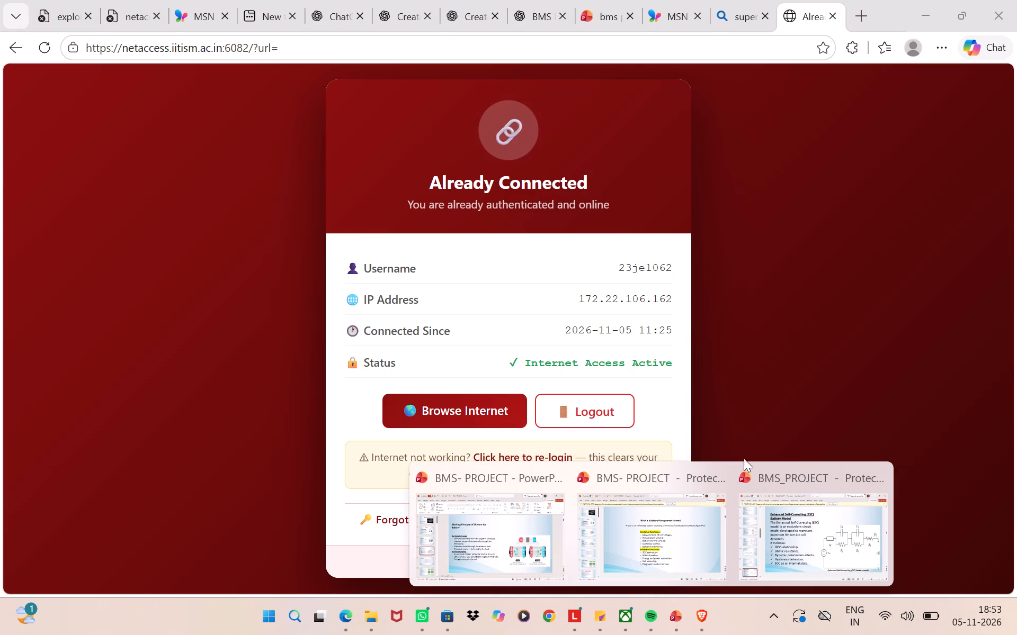
left_click(681, 623)
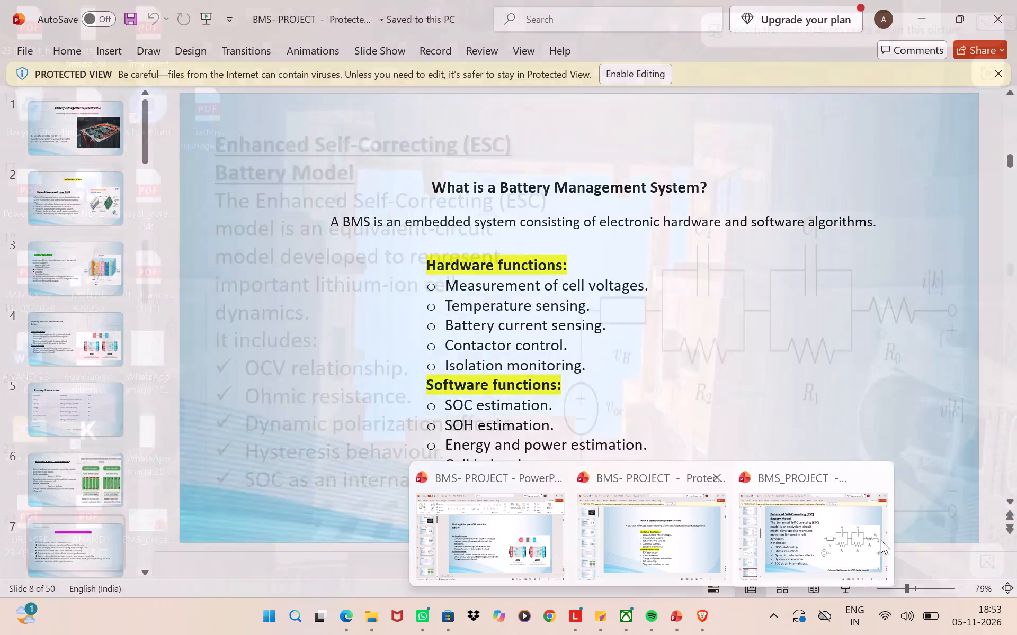
left_click(808, 559)
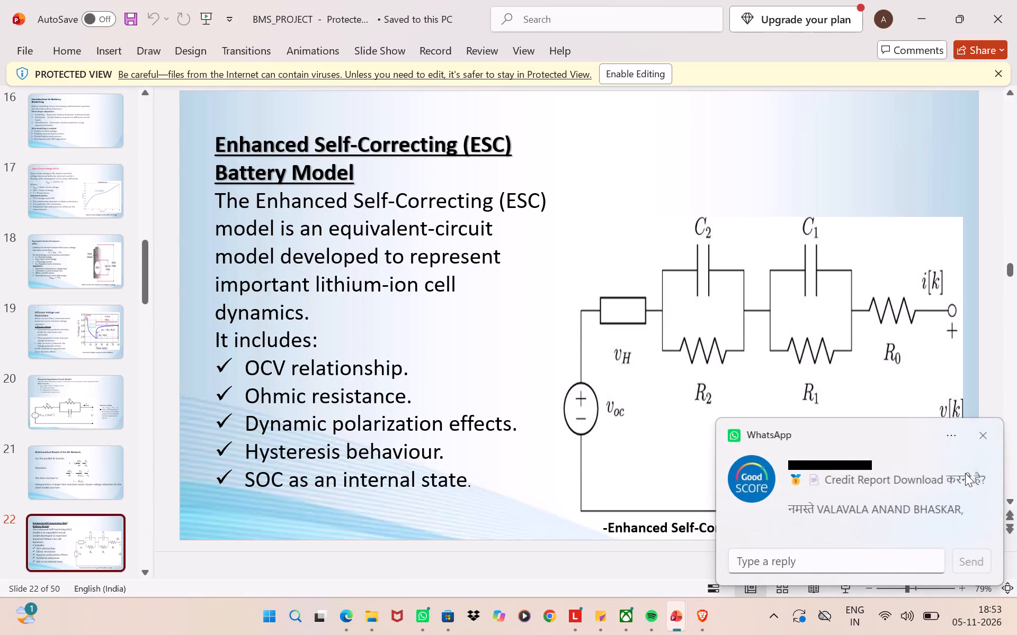
left_click(983, 442)
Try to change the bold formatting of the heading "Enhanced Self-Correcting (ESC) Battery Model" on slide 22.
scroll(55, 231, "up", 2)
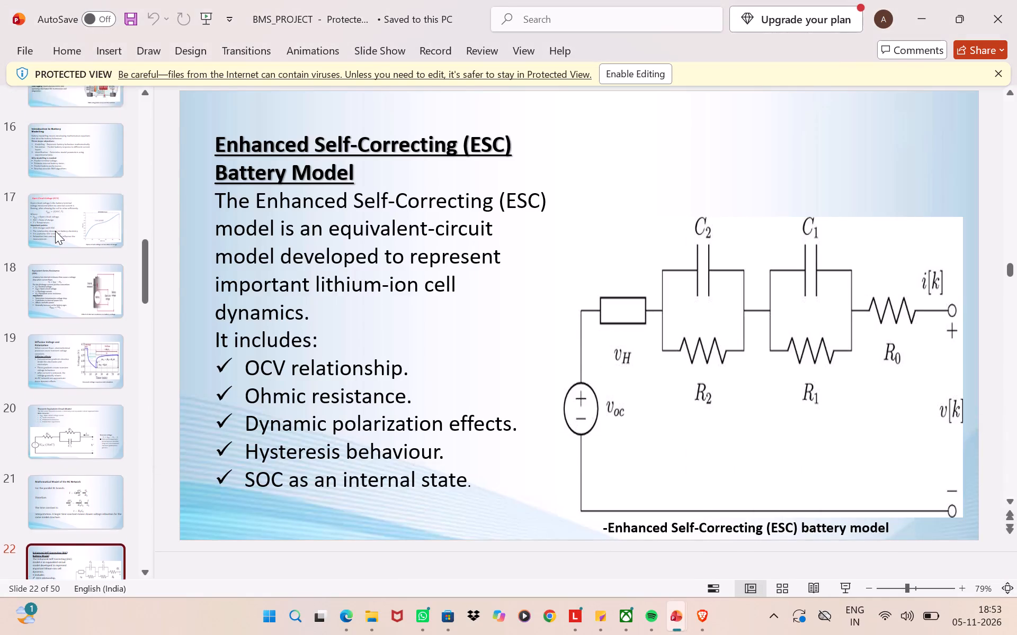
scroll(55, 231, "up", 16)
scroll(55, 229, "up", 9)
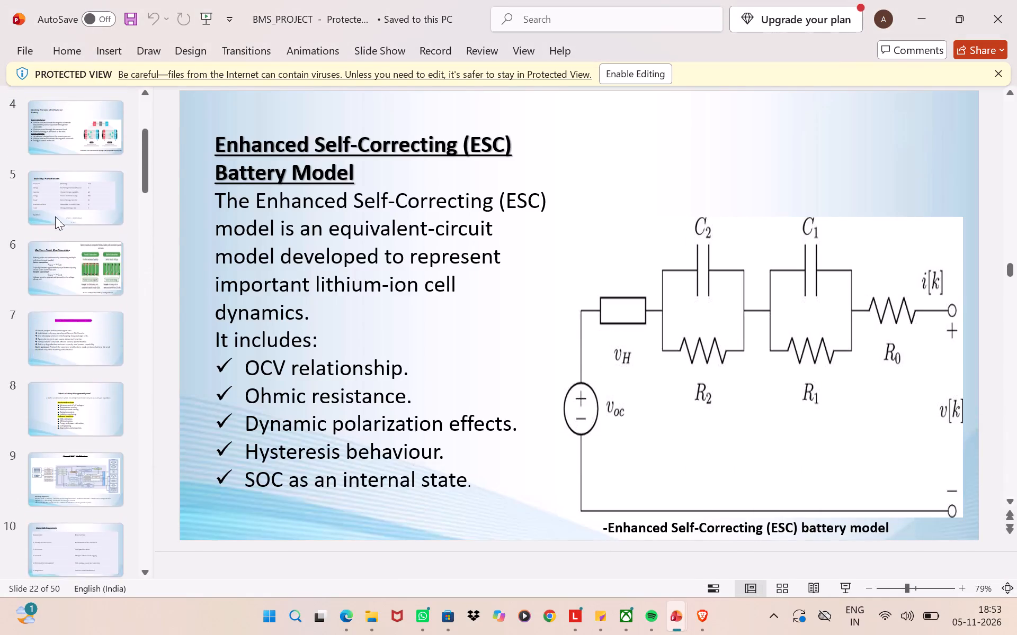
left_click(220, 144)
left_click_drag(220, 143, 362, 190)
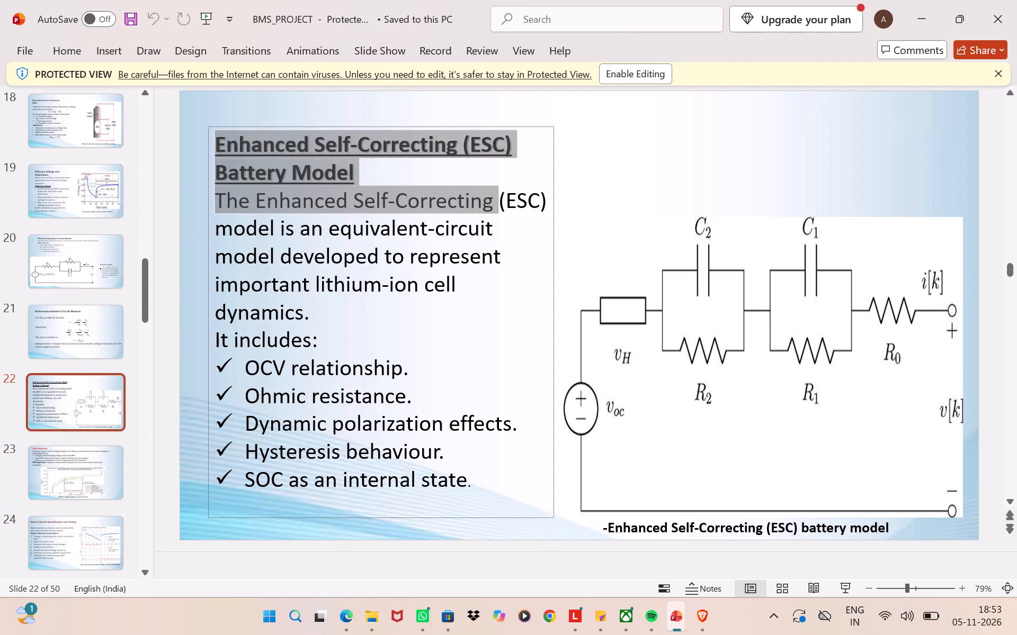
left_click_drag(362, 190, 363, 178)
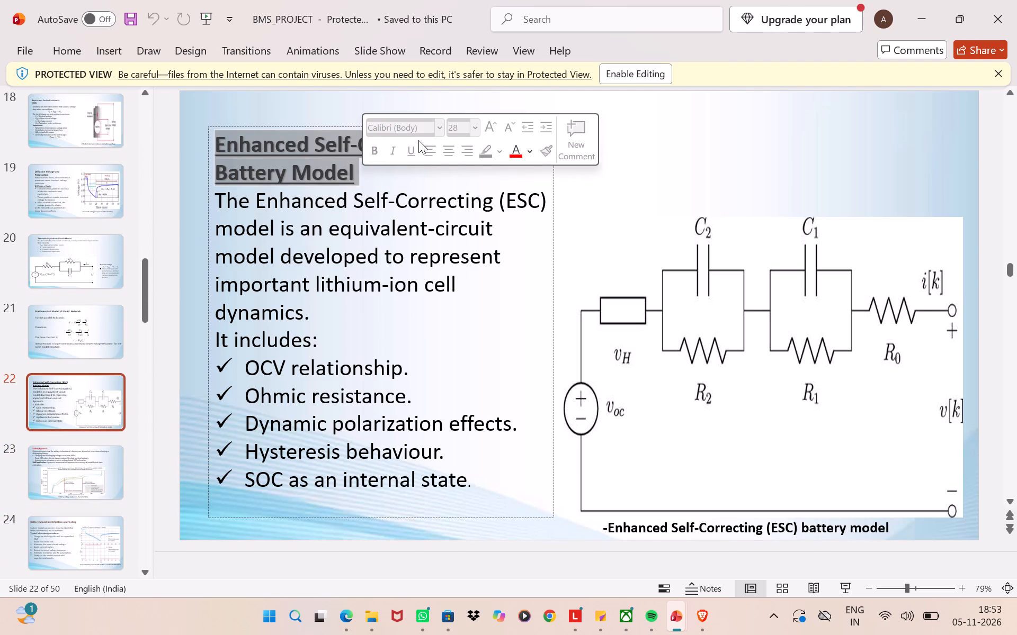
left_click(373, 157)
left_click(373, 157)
Enable editing for the protected BMS_PROJECT presentation.
left_click(633, 81)
left_click(583, 243)
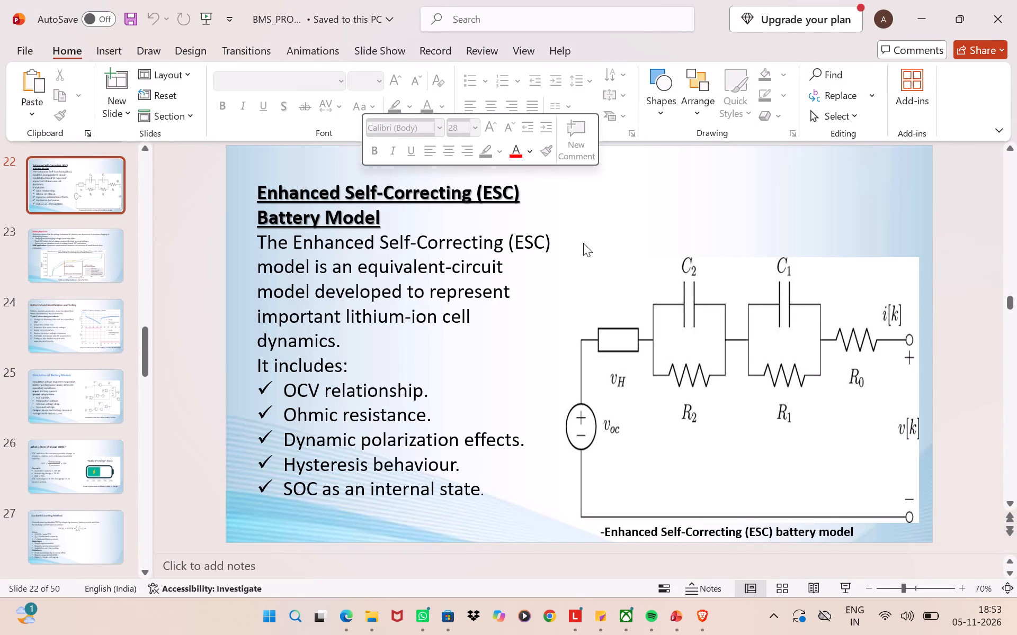
Remove the underline from the two-line heading "Enhanced Self-Correcting (ESC) Battery Model" on slide 22.
left_click(513, 270)
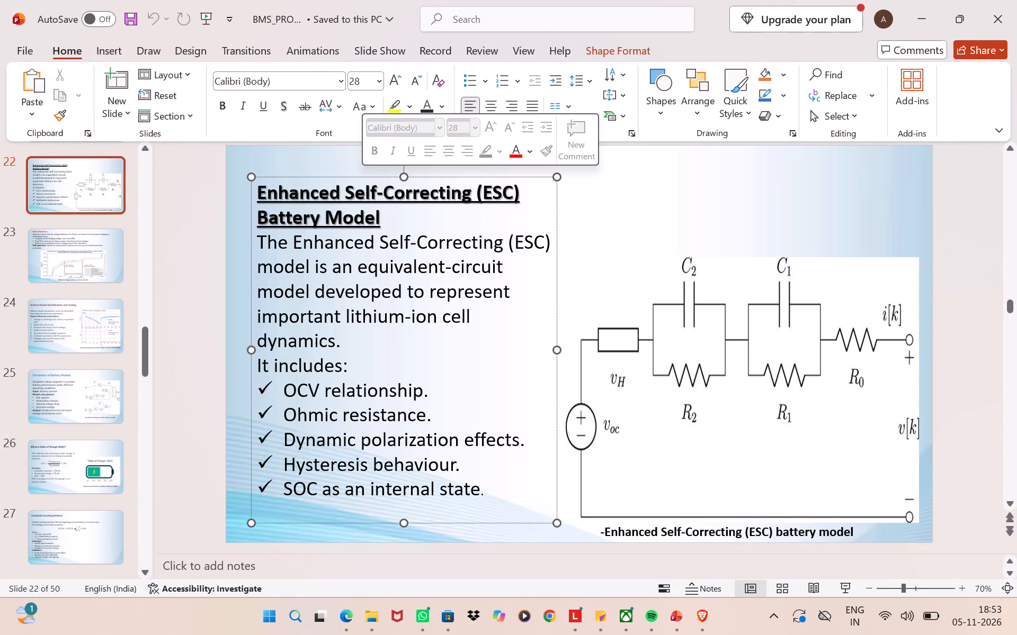
left_click_drag(515, 194, 378, 208)
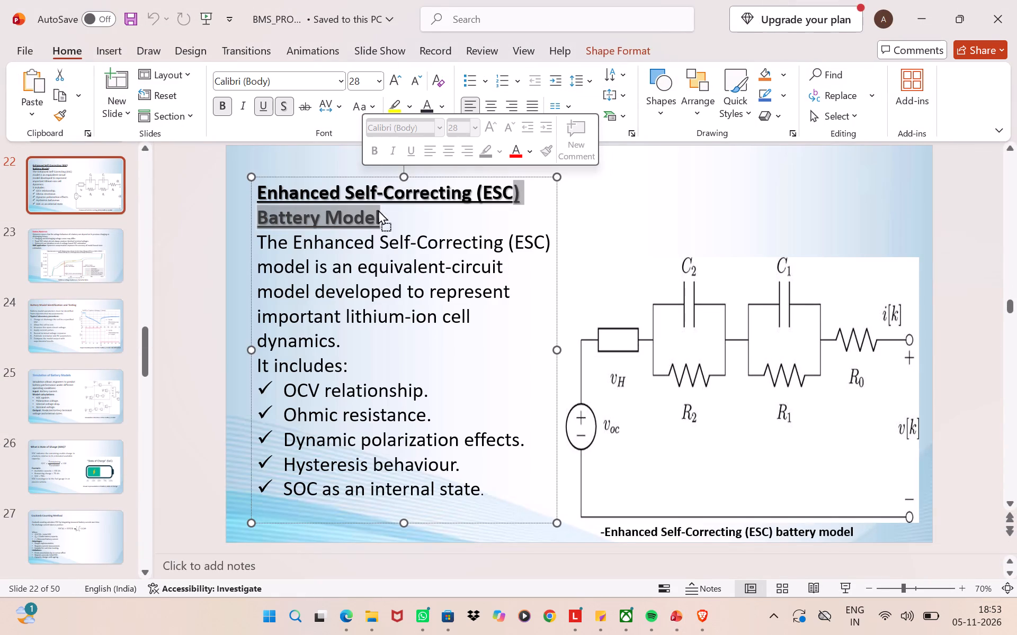
left_click(378, 210)
left_click(256, 192)
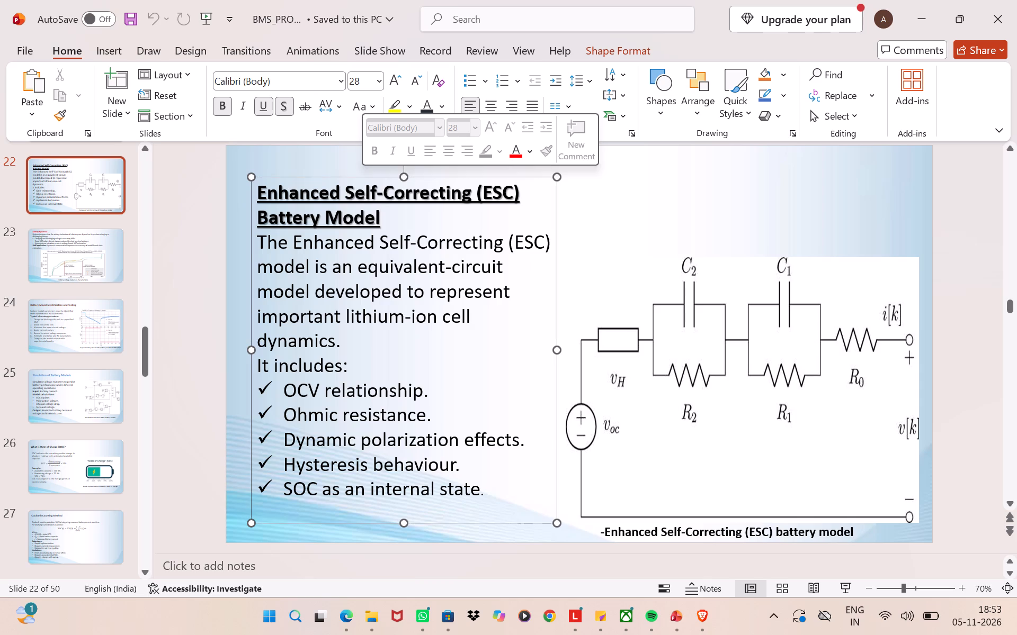
left_click_drag(258, 190, 380, 225)
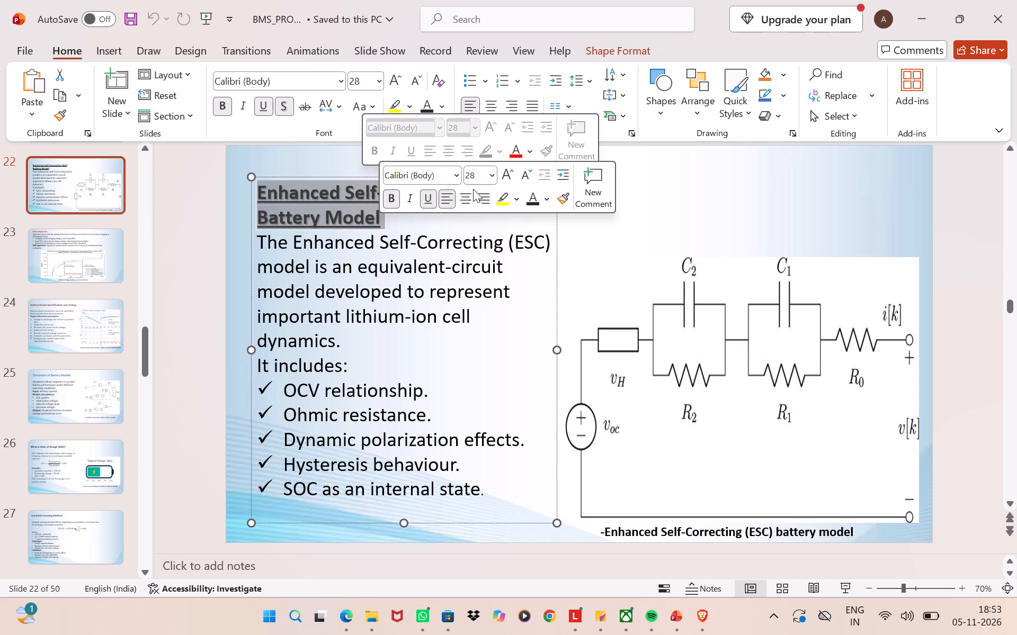
left_click(426, 204)
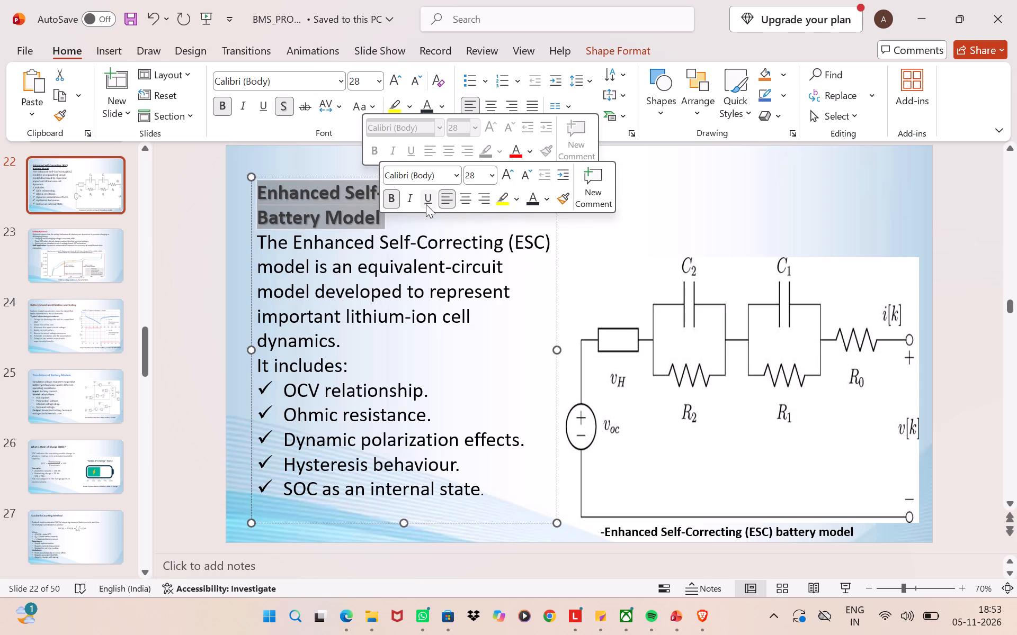
left_click(765, 180)
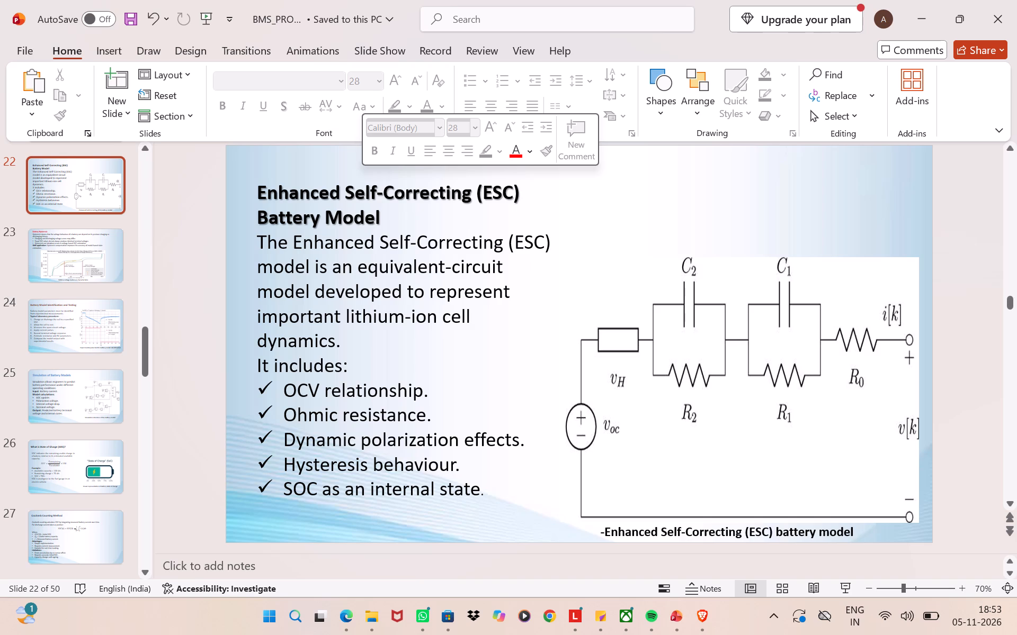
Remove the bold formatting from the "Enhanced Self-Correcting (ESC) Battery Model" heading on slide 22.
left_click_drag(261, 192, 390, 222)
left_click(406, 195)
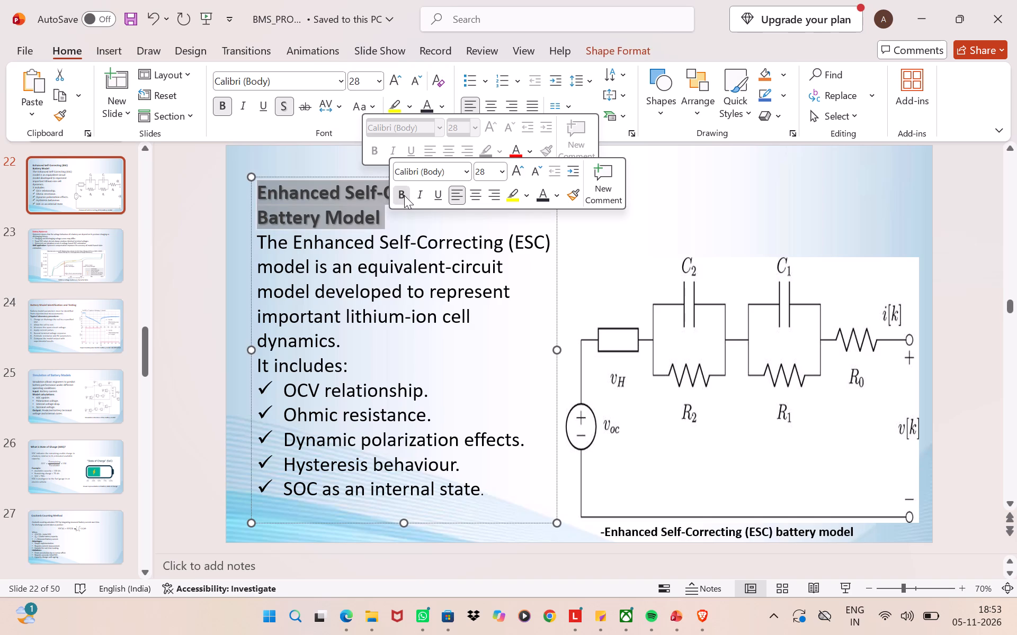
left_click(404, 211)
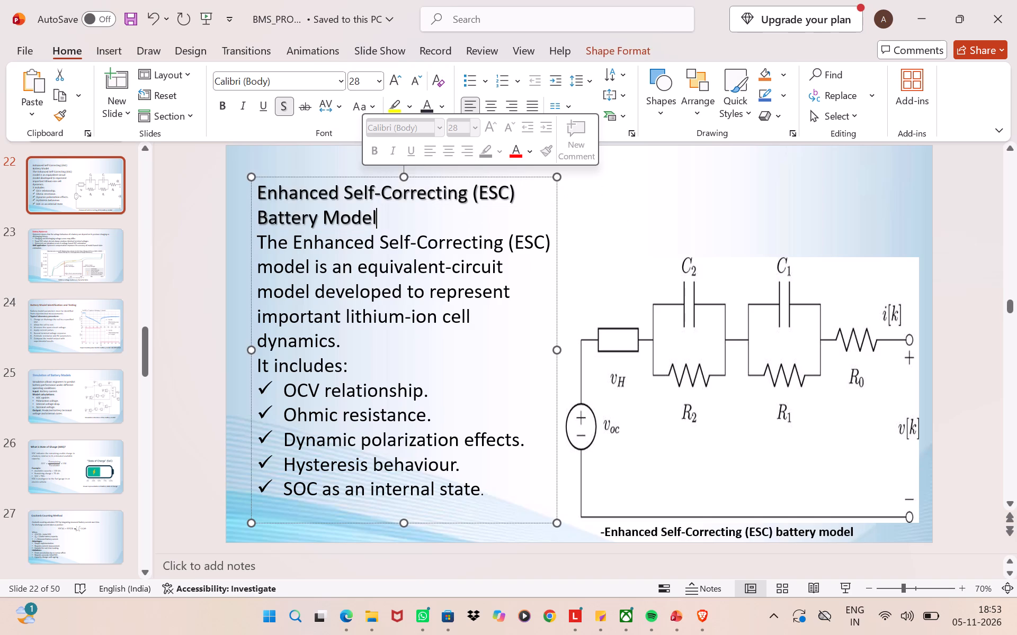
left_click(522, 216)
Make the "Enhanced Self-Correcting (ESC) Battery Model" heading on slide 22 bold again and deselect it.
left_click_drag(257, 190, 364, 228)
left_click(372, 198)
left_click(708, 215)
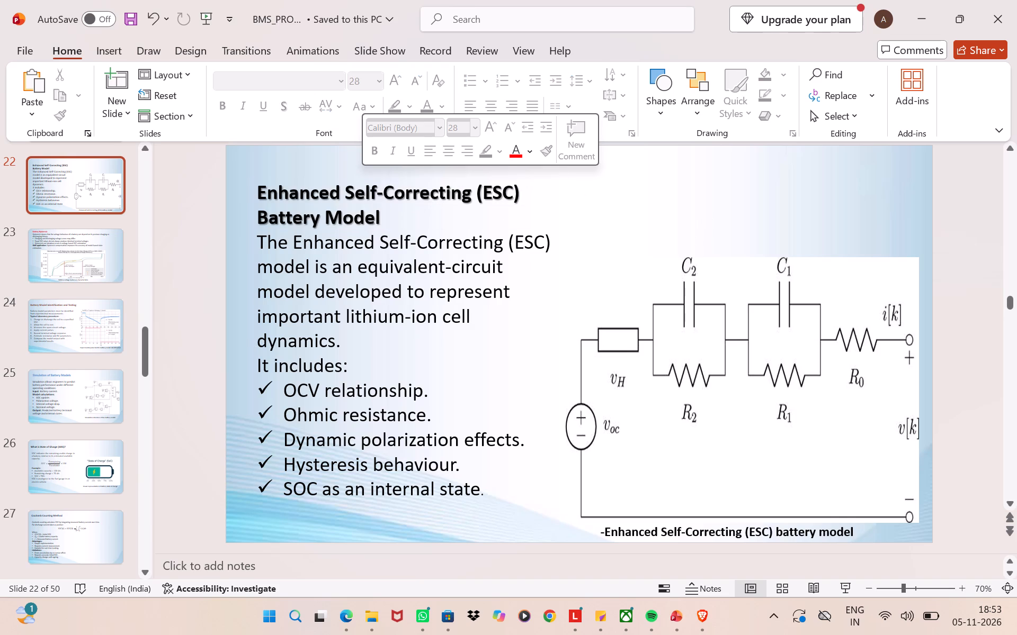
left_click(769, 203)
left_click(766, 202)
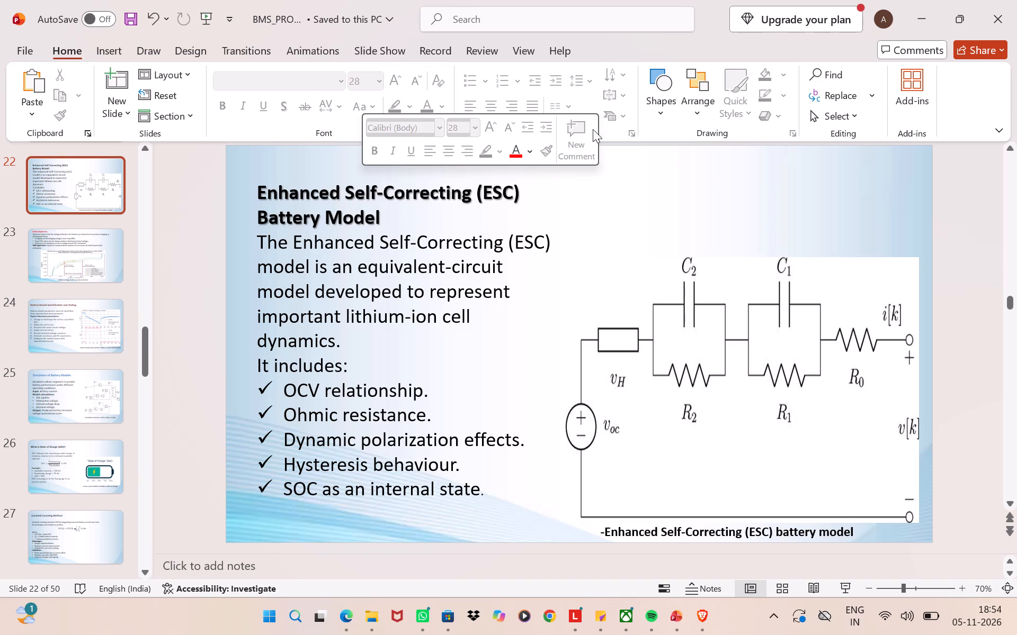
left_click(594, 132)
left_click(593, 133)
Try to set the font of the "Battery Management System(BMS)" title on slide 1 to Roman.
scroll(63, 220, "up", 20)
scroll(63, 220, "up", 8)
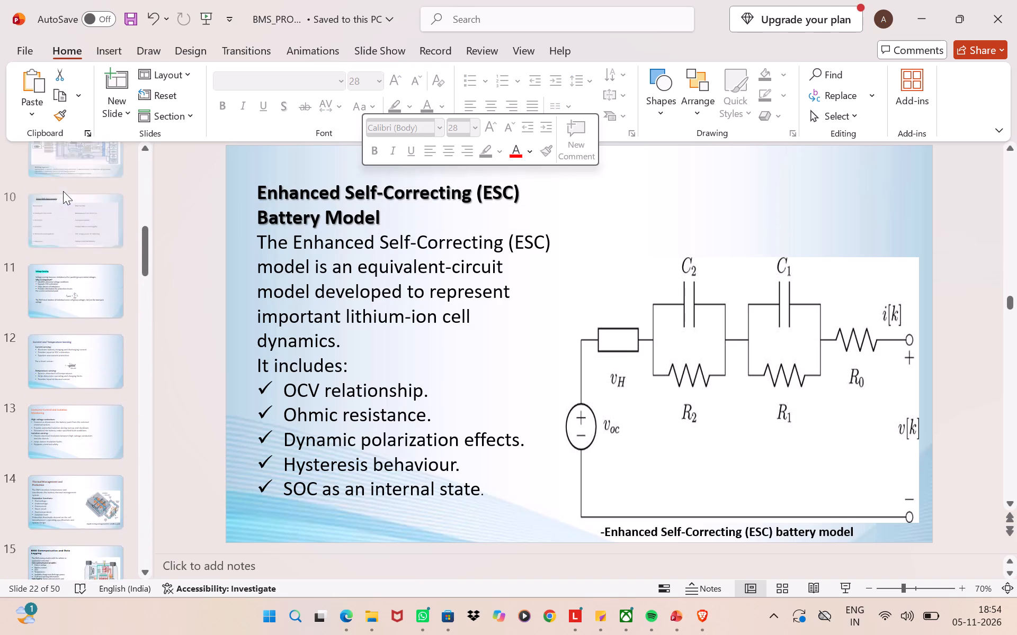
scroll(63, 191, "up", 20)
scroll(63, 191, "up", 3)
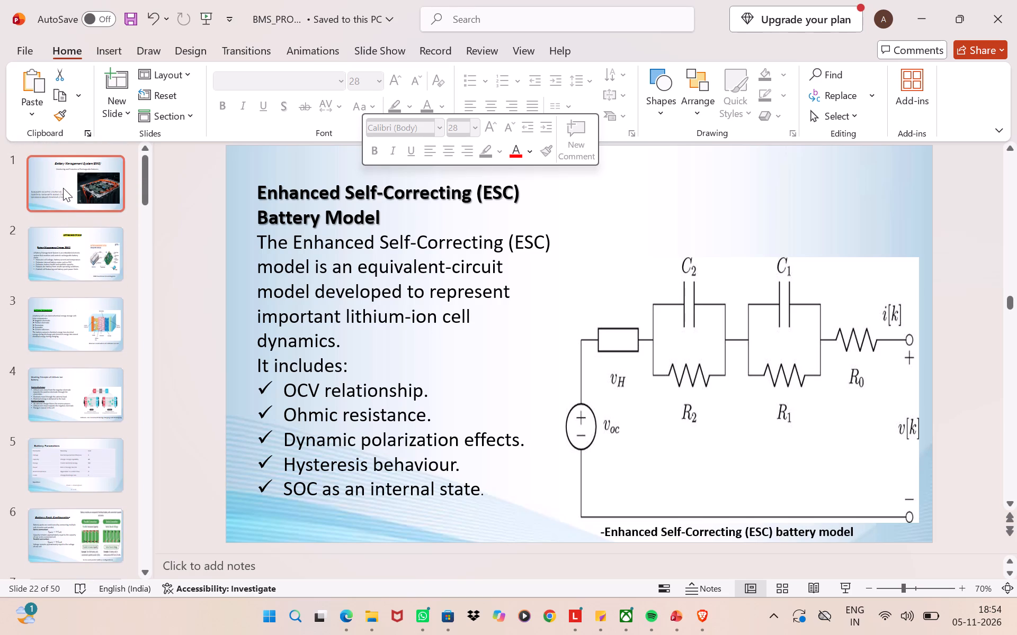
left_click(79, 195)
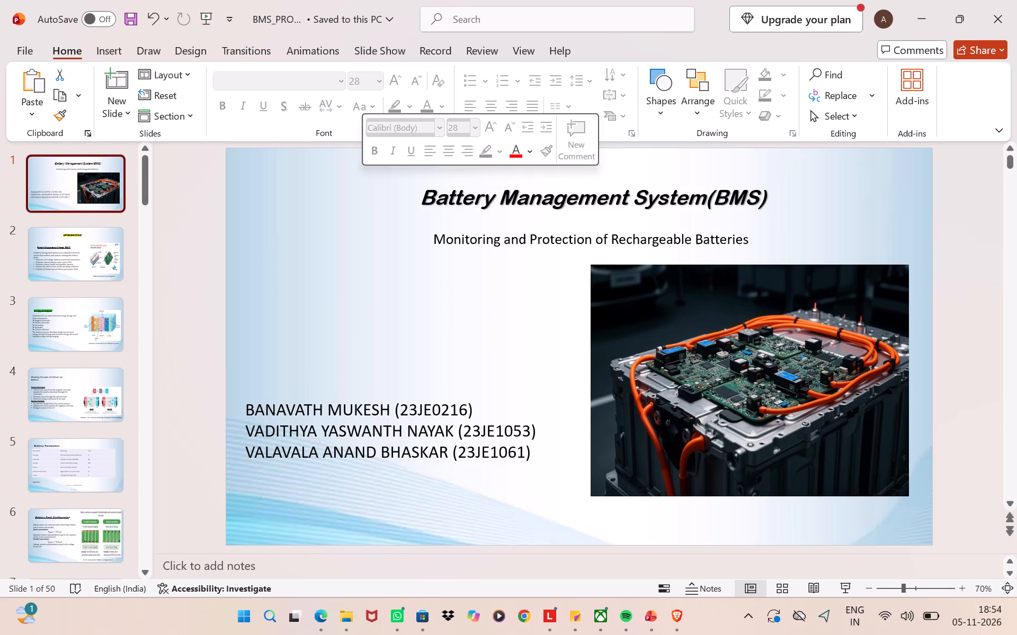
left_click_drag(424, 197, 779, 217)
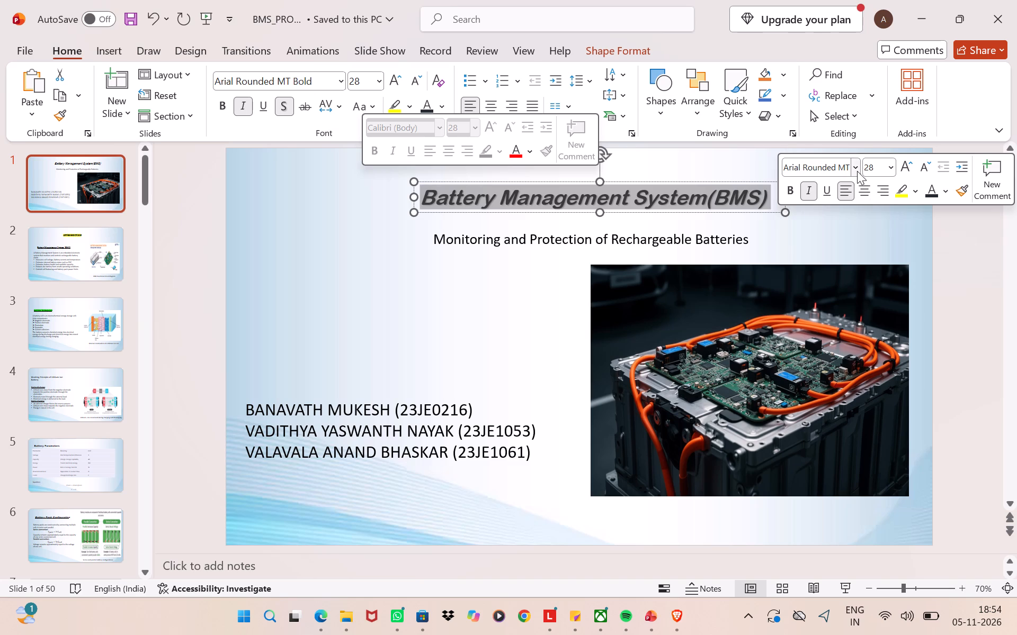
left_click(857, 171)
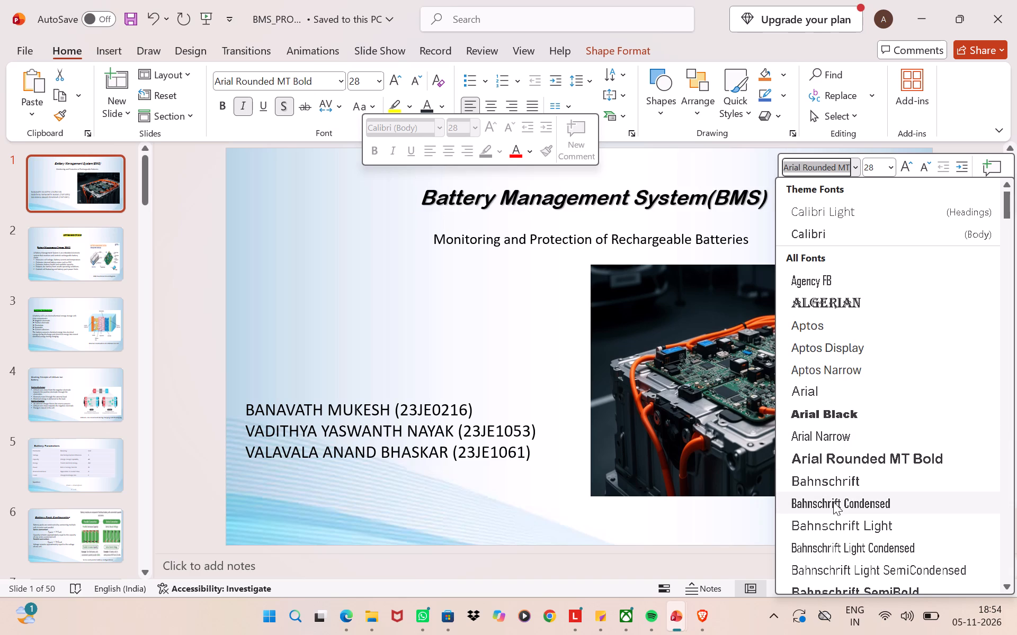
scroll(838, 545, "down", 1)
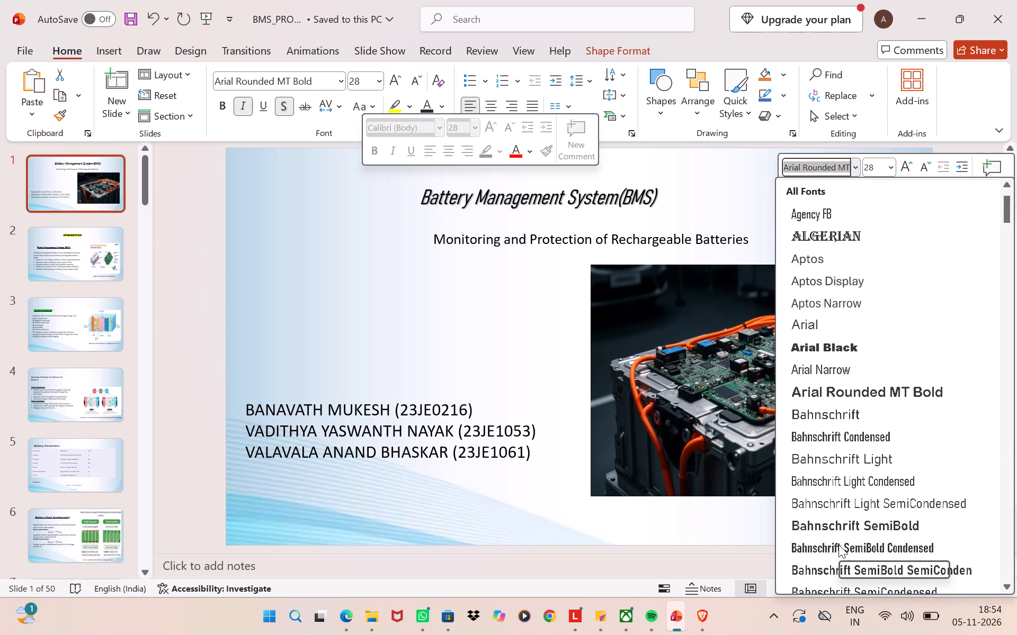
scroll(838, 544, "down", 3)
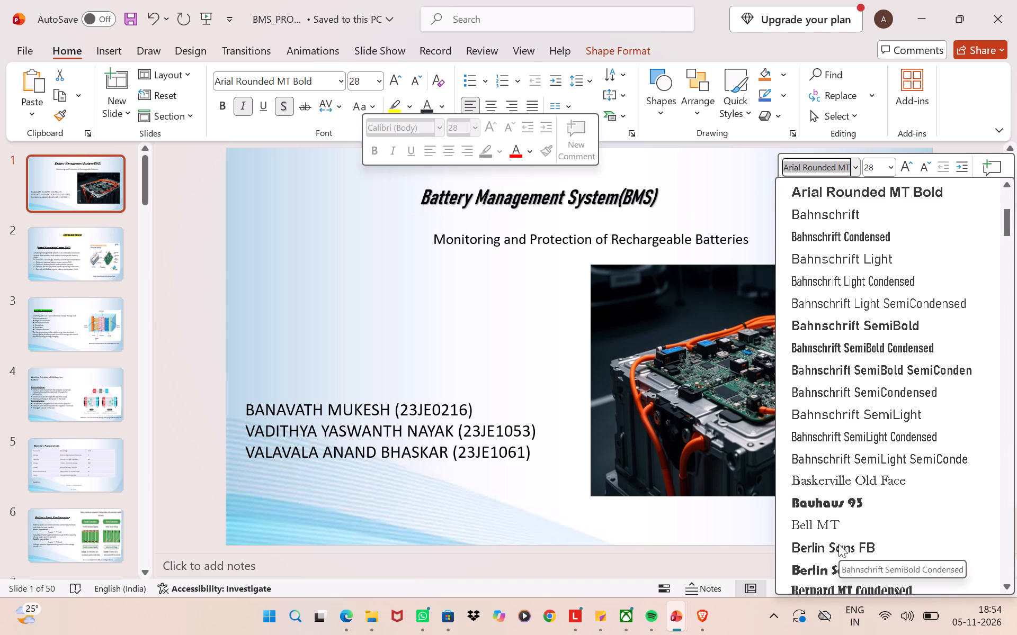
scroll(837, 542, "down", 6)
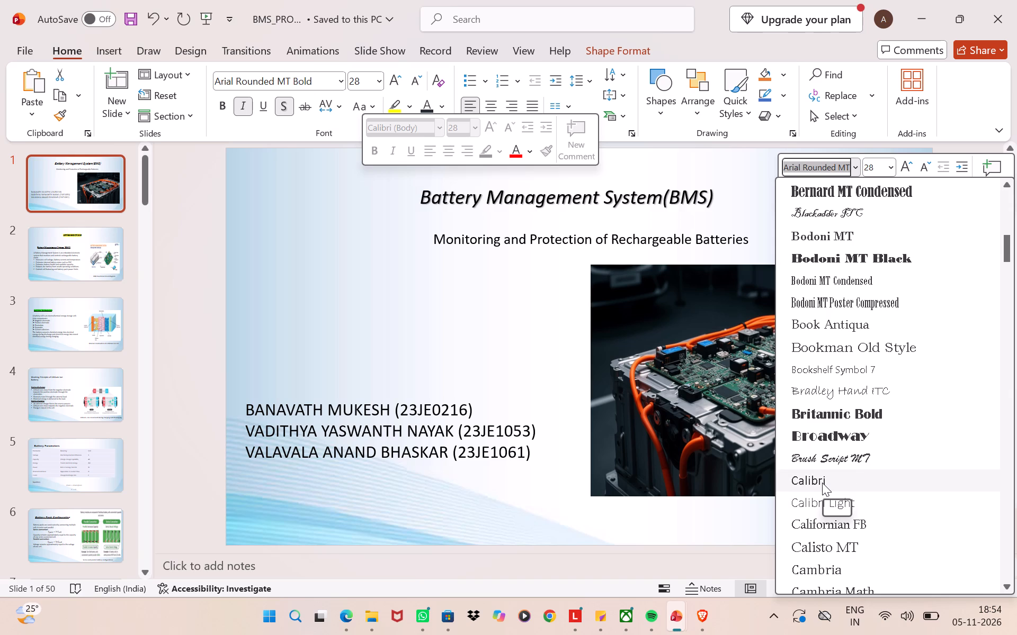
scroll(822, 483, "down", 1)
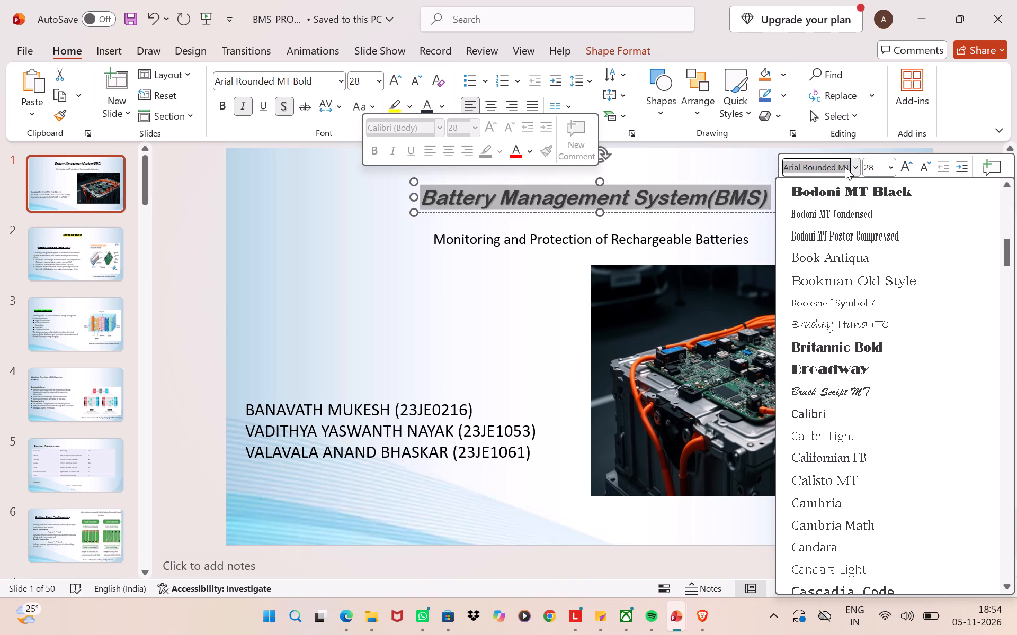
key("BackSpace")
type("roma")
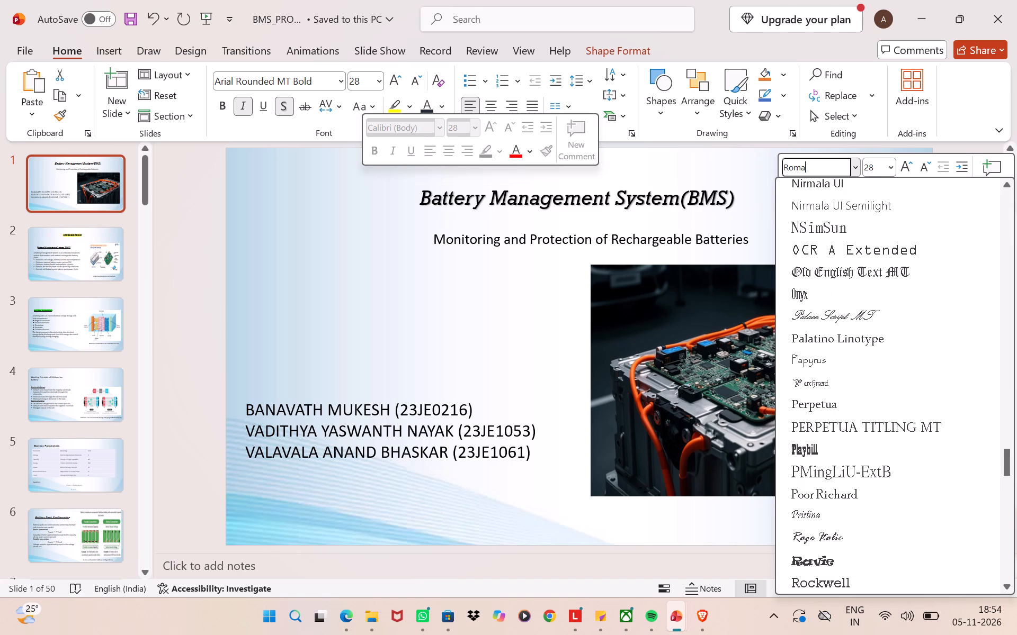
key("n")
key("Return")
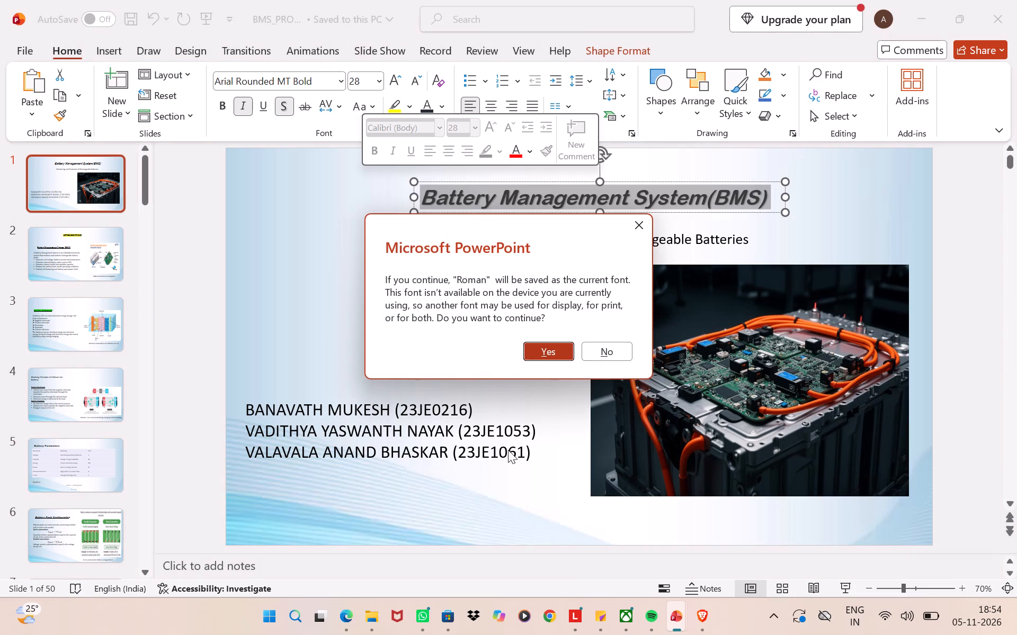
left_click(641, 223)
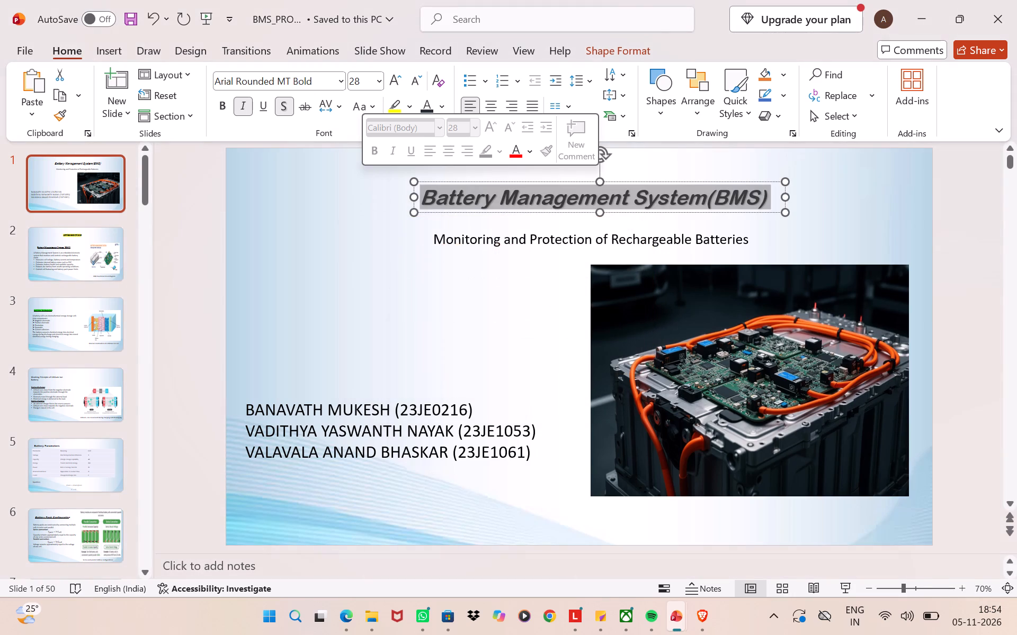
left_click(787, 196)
Remove the underline from the "BATTERY TECHNOLOGY" heading on slide 3.
left_click(78, 326)
left_click(327, 256)
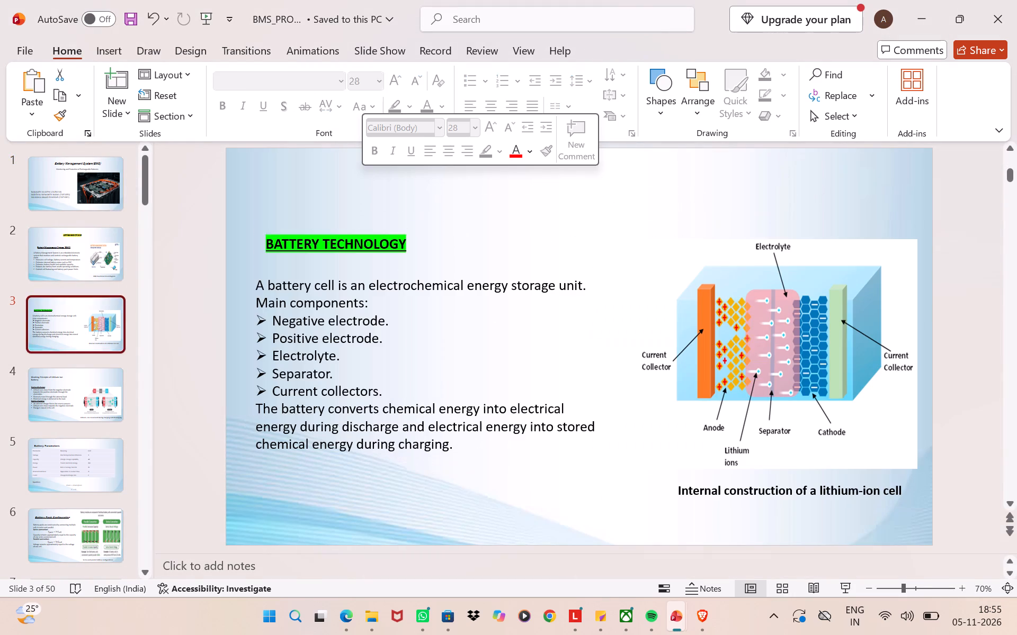
left_click(428, 241)
left_click(547, 333)
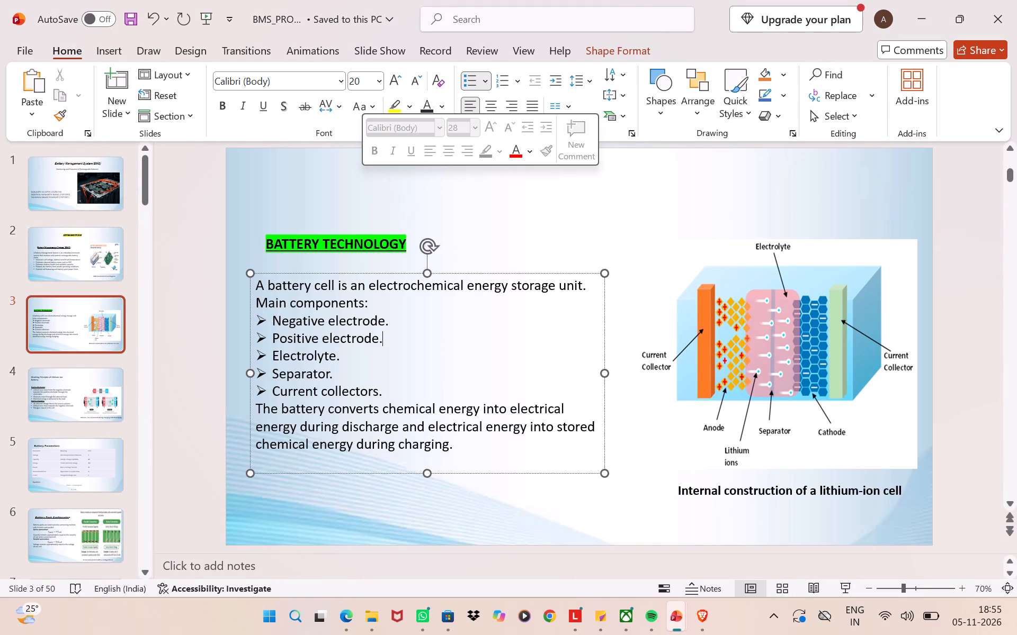
left_click(402, 232)
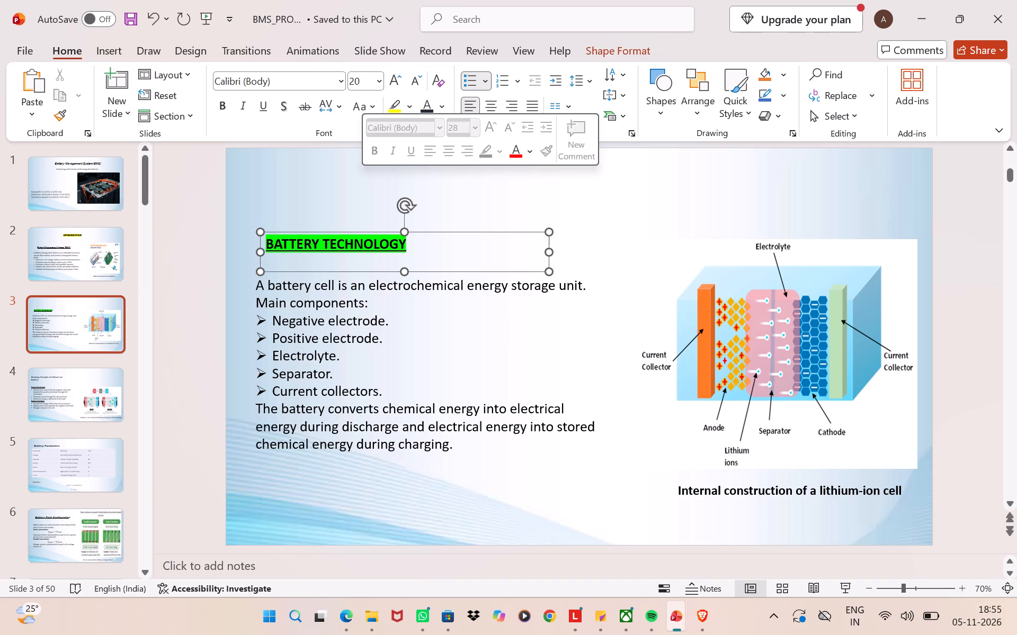
left_click_drag(404, 244, 240, 250)
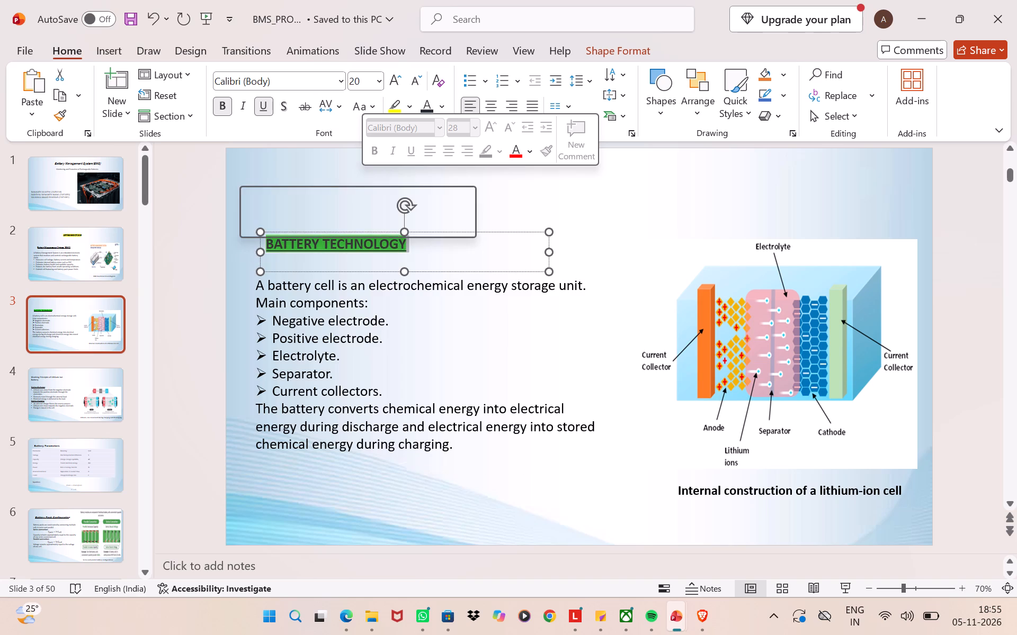
left_click(287, 225)
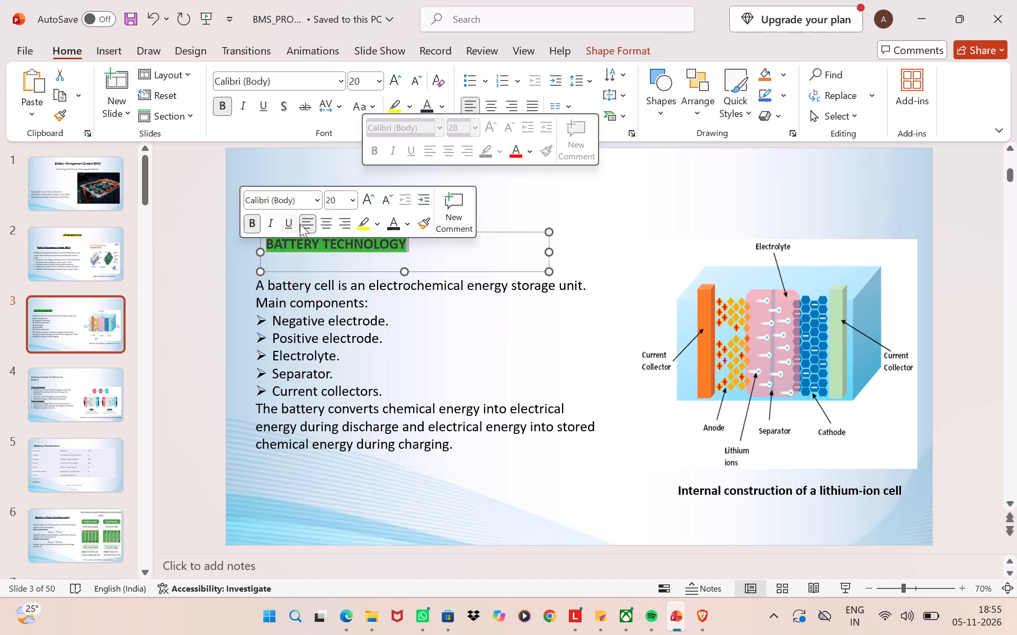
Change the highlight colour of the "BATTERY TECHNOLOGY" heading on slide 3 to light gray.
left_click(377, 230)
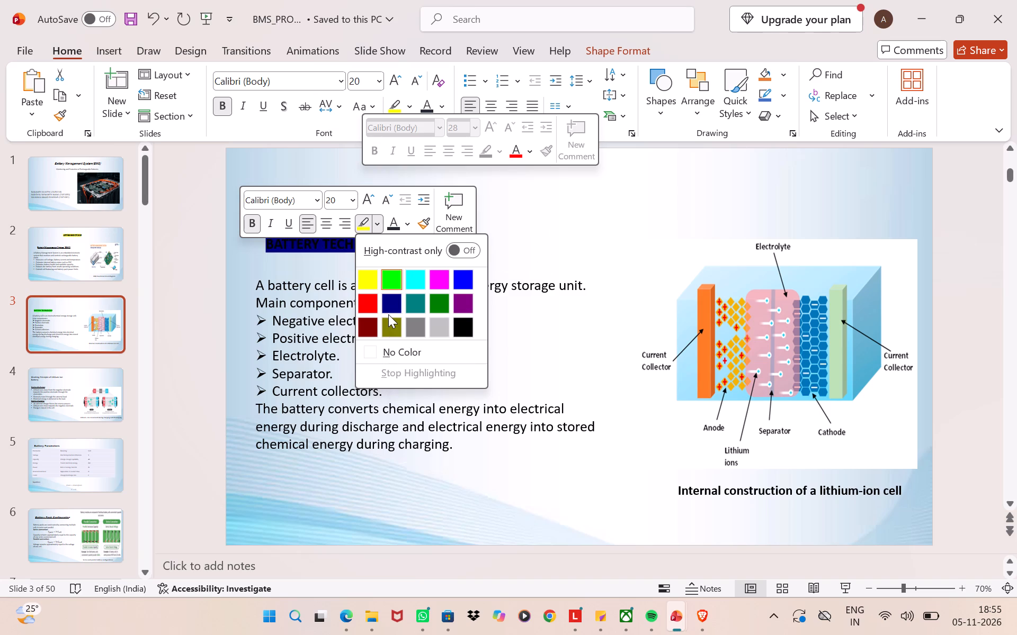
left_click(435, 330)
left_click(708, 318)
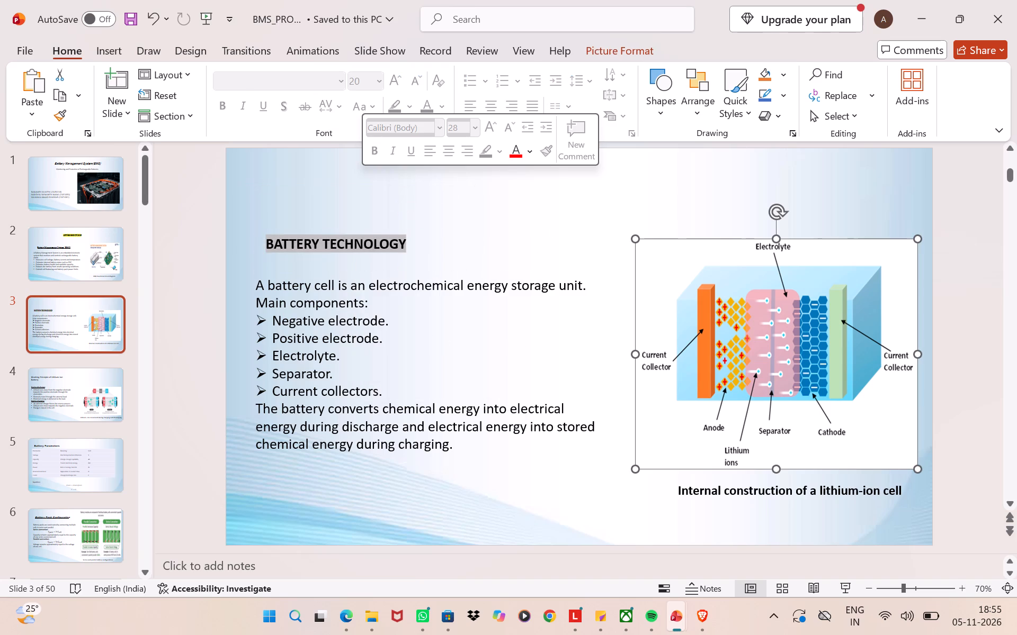
Remove the highlight from the whole "BATTERY TECHNOLOGY" heading on slide 3 by setting it to No Color, and deselect it.
left_click(461, 244)
left_click_drag(405, 247, 343, 251)
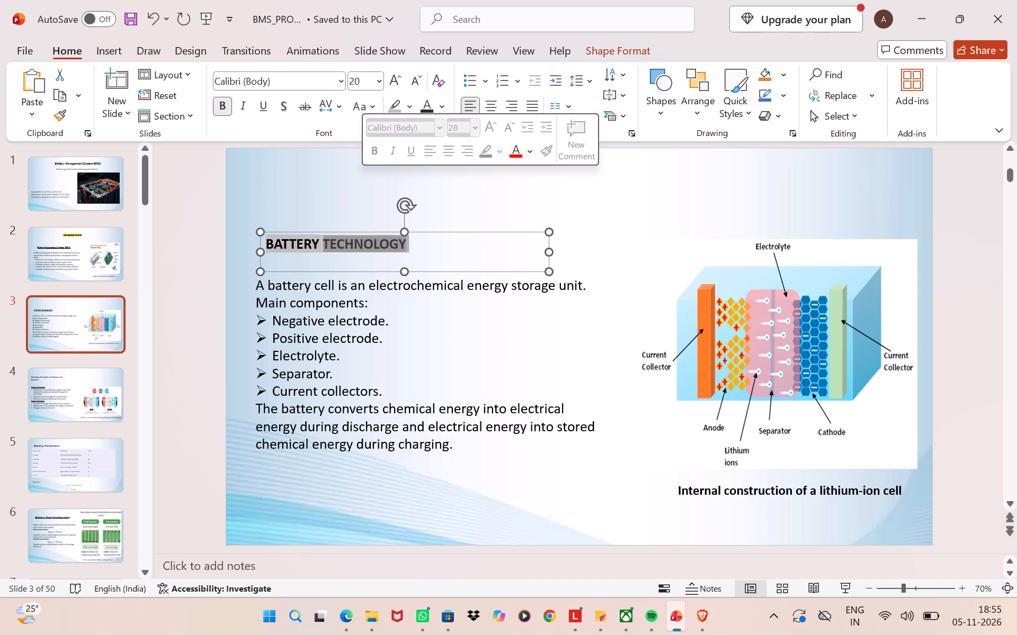
left_click_drag(343, 251, 262, 240)
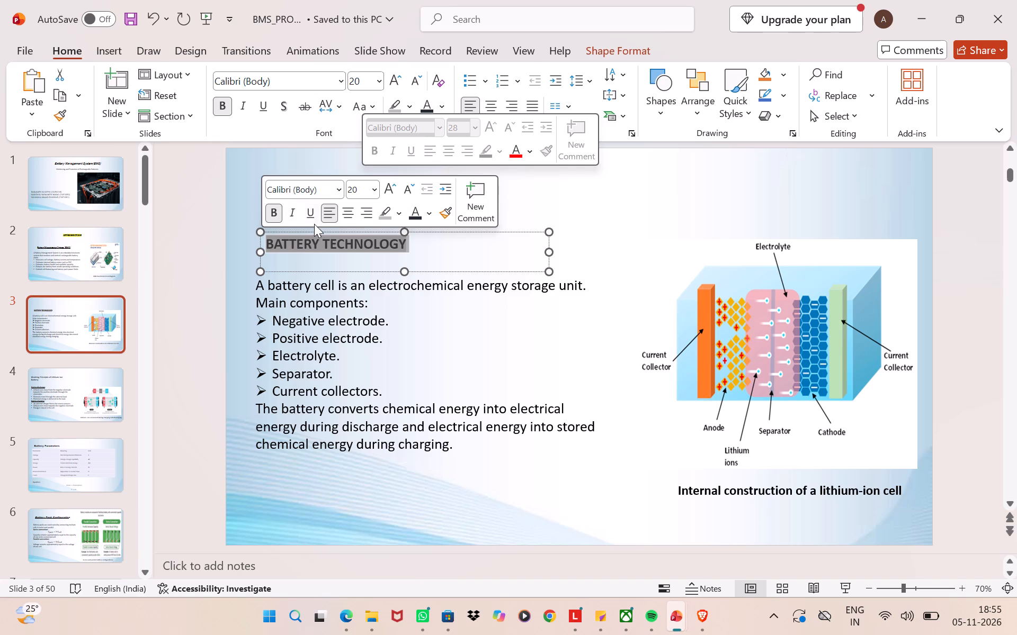
left_click(428, 214)
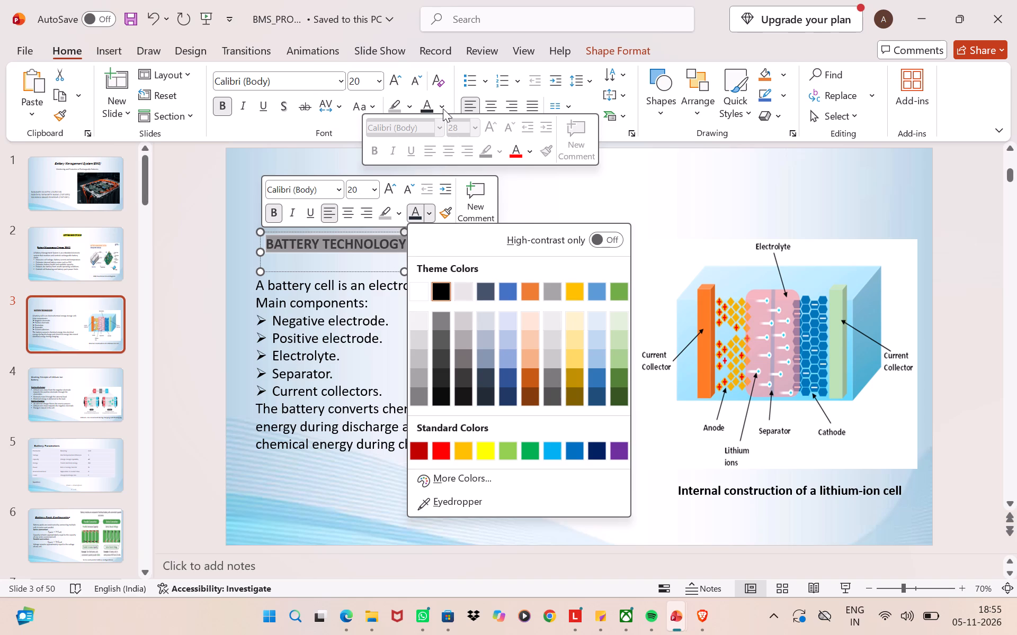
left_click(408, 101)
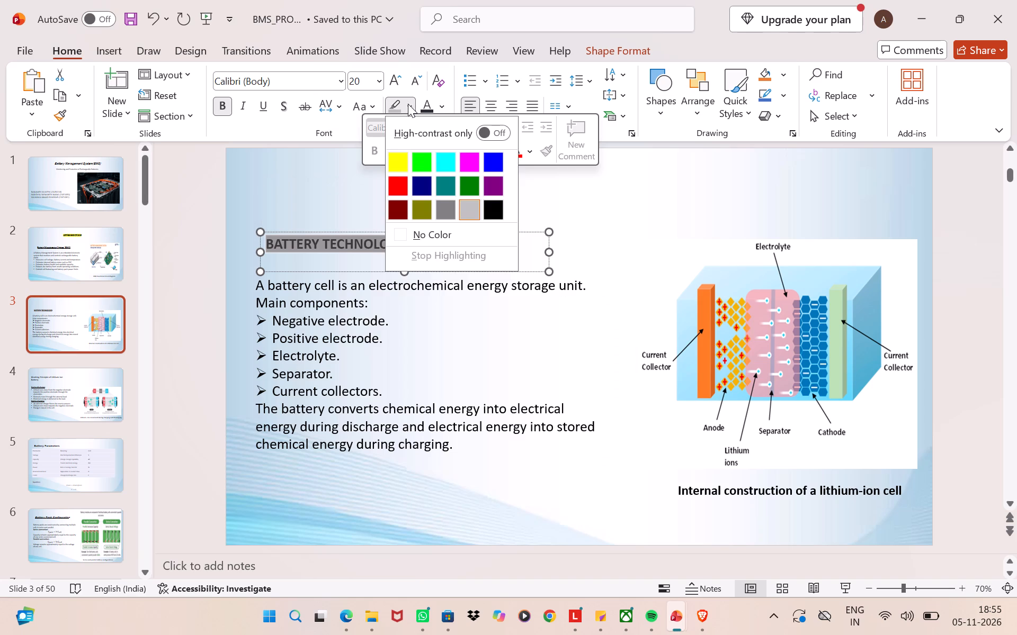
left_click(411, 232)
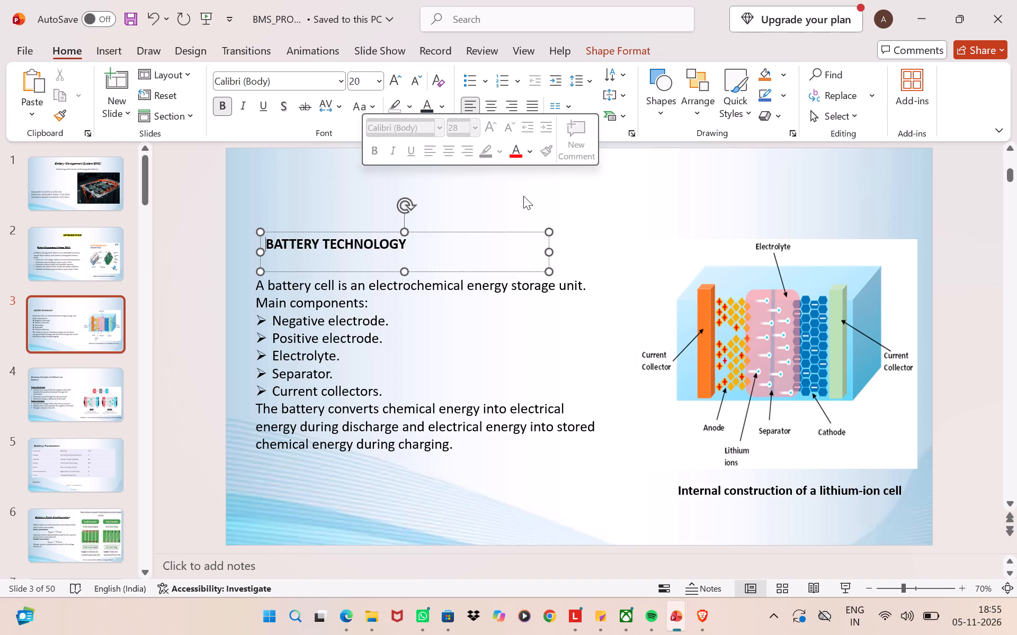
left_click(641, 200)
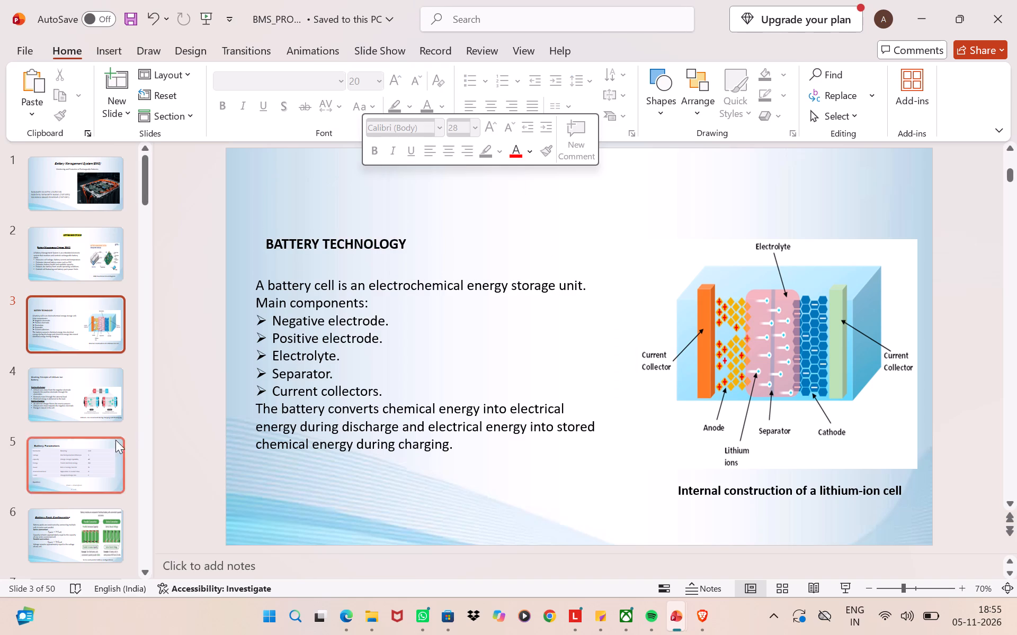
Remove the highlight from the "INTRODUCTION" heading on slide 2 by setting it to No Color, and deselect it.
scroll(112, 429, "up", 4)
left_click(75, 246)
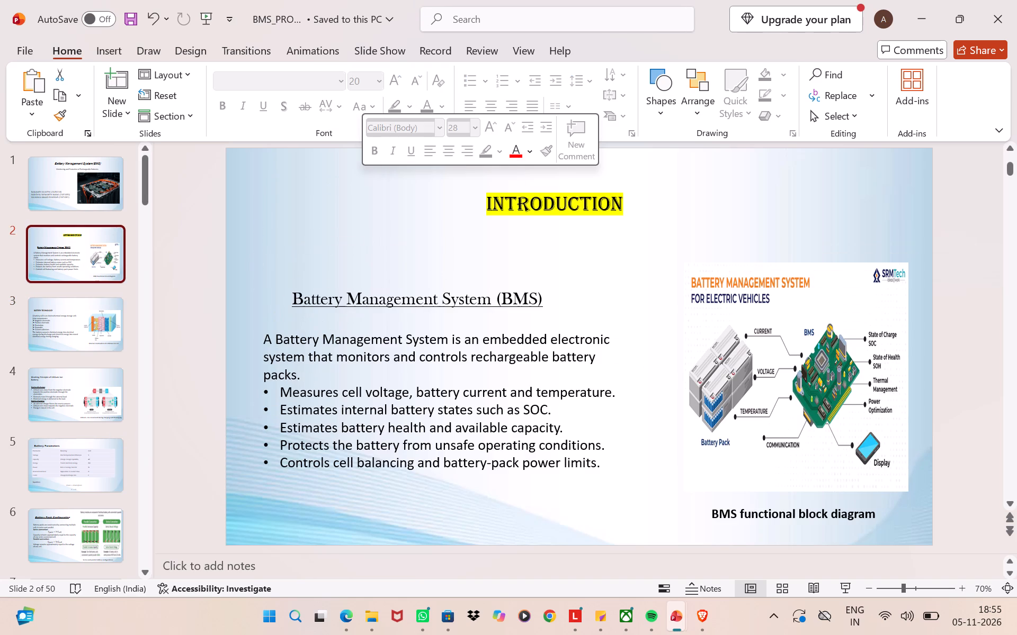
left_click_drag(492, 203, 625, 219)
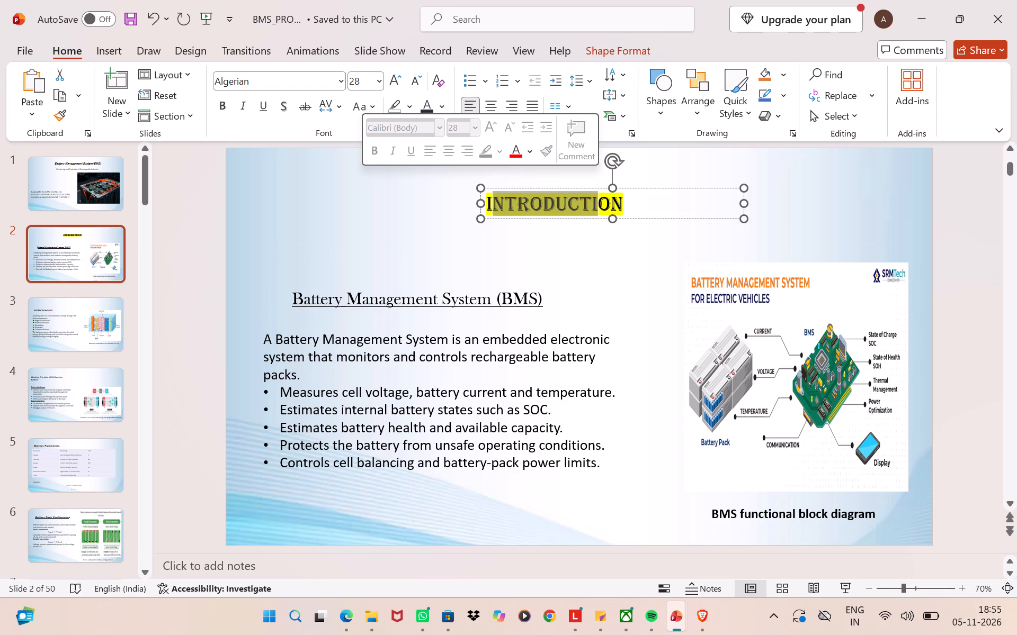
left_click_drag(625, 219, 625, 217)
left_click_drag(521, 275, 521, 268)
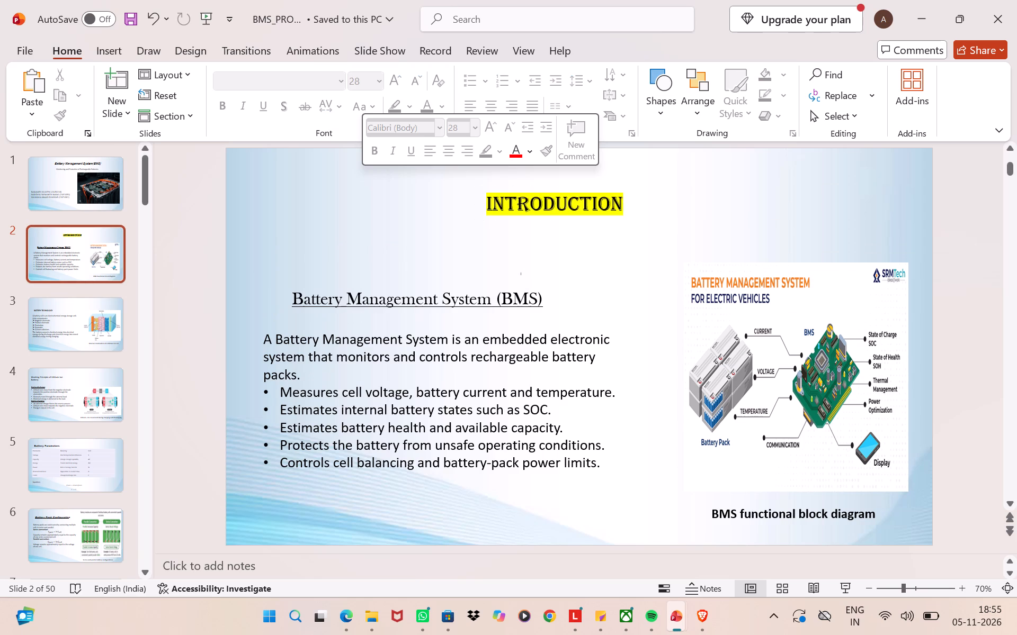
left_click(486, 207)
left_click_drag(488, 204, 619, 207)
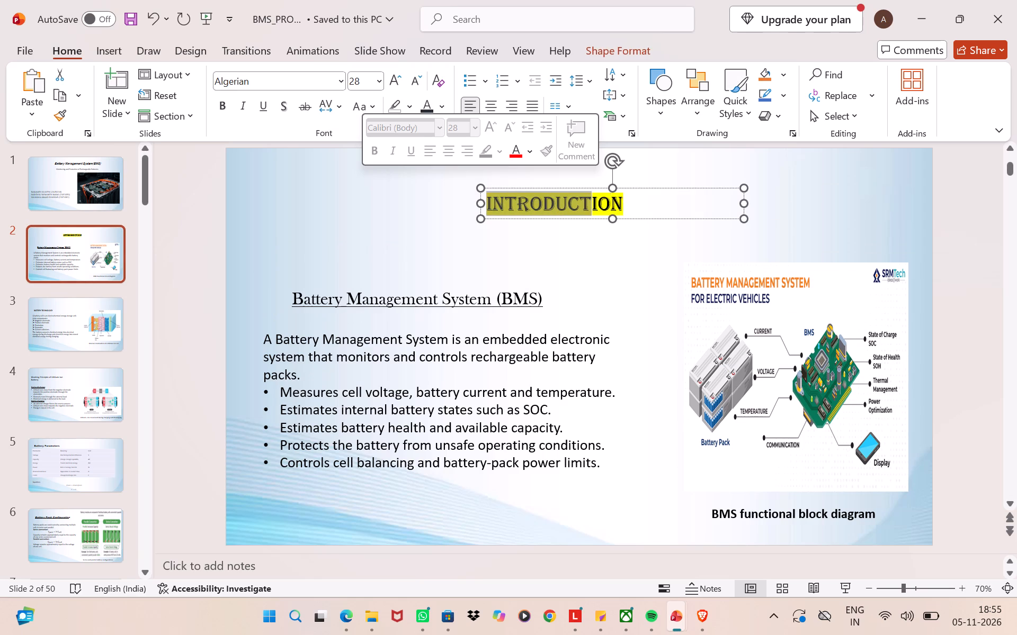
left_click_drag(619, 207, 630, 207)
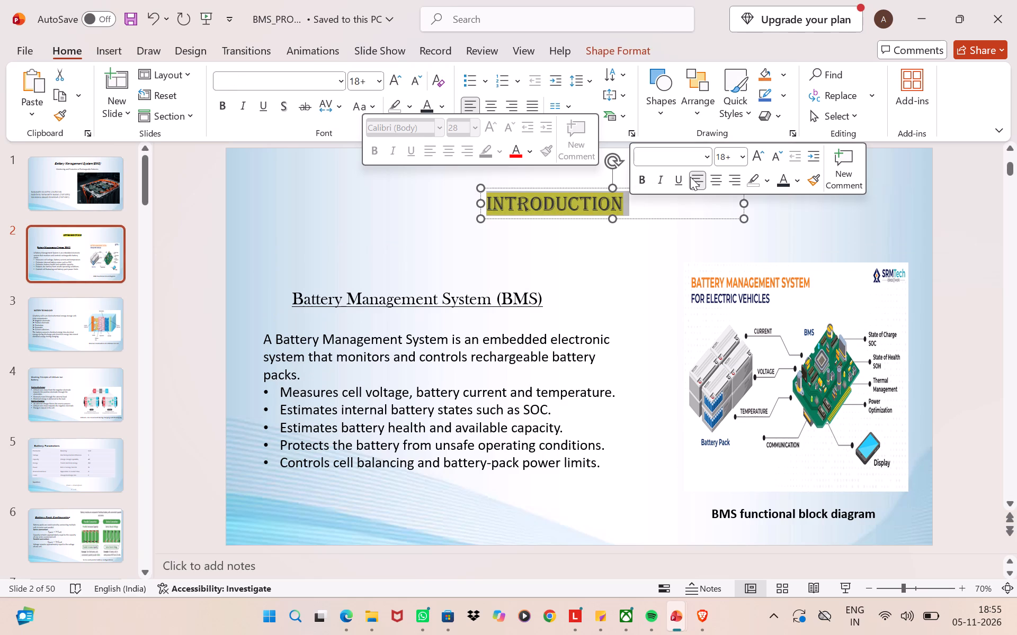
left_click(689, 180)
left_click(683, 181)
left_click(683, 181)
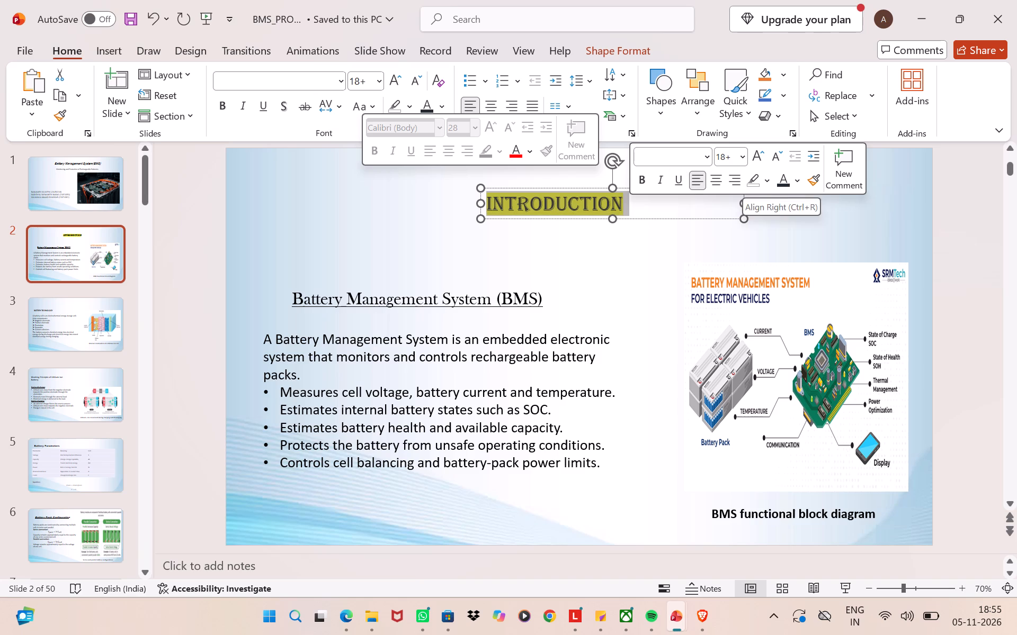
left_click(765, 181)
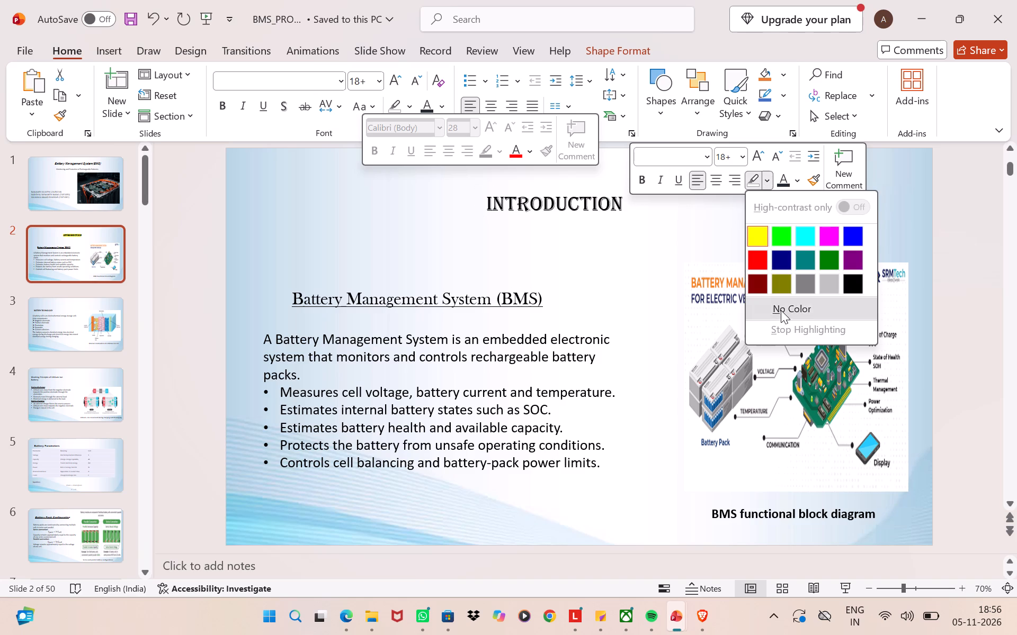
left_click(781, 310)
left_click(666, 241)
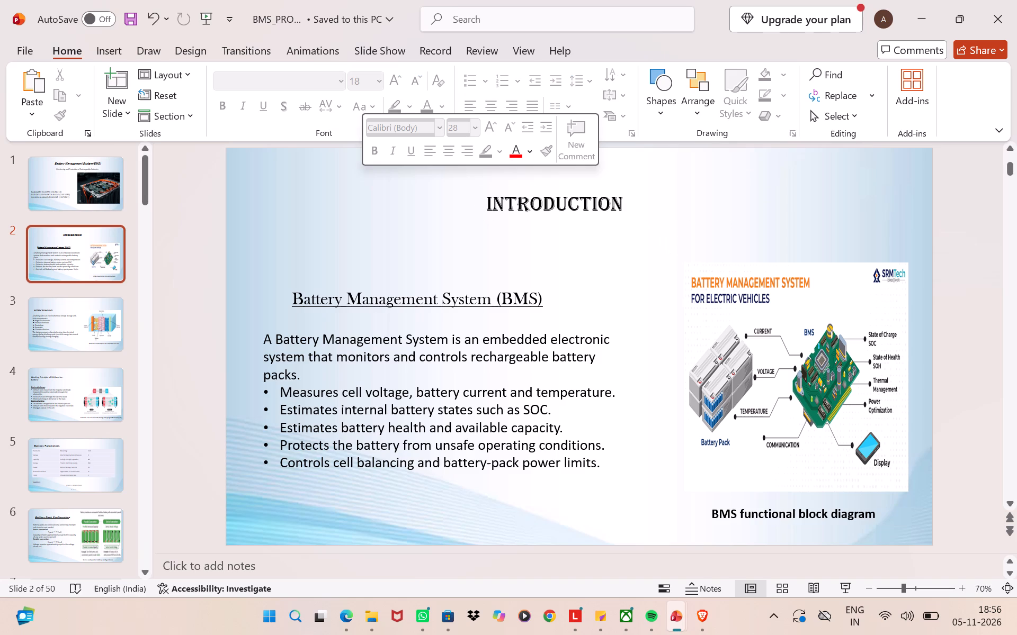
Change the font of the "INTRODUCTION" heading on slide 2 to Calibri (Body), and deselect it.
left_click(625, 200)
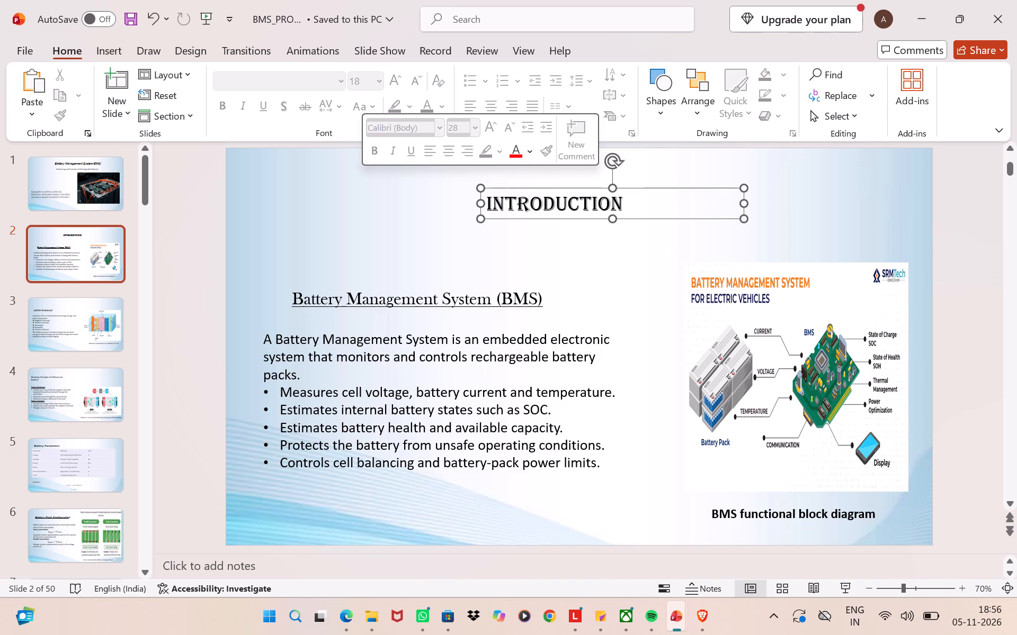
left_click_drag(618, 205, 464, 196)
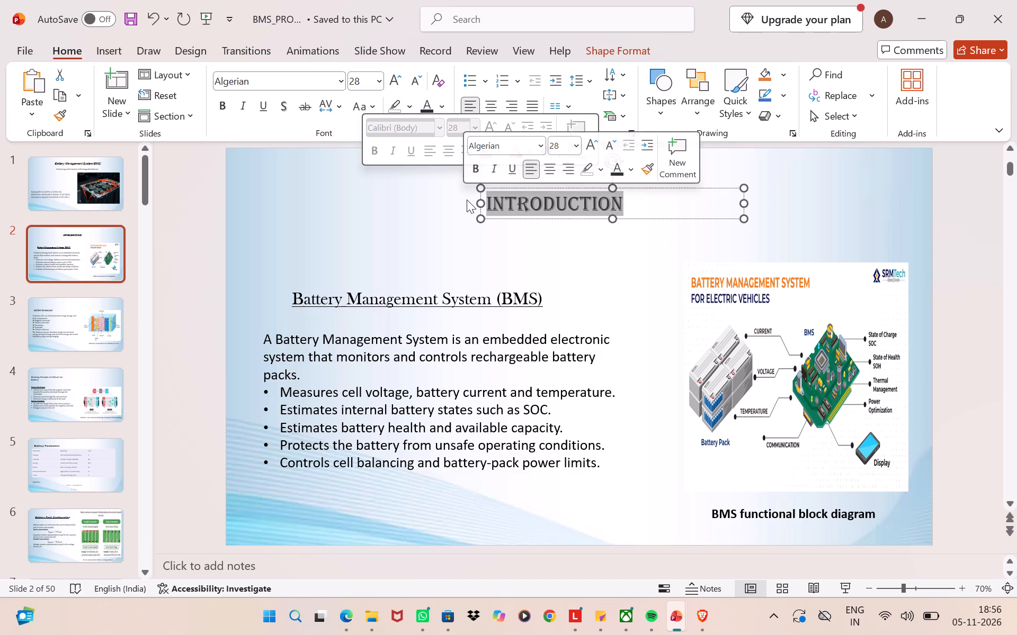
left_click(542, 147)
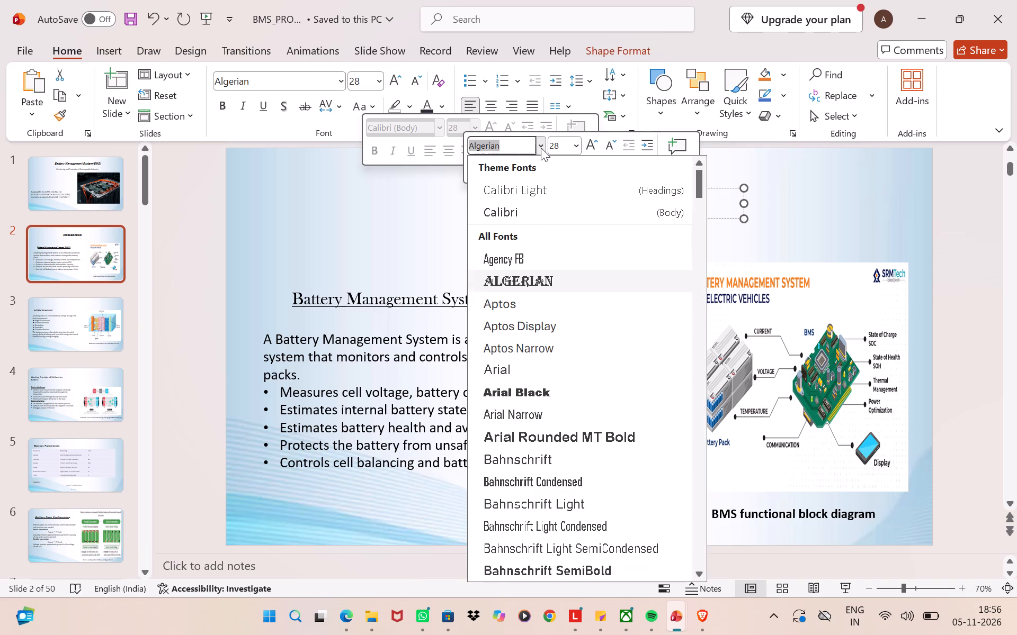
left_click(520, 206)
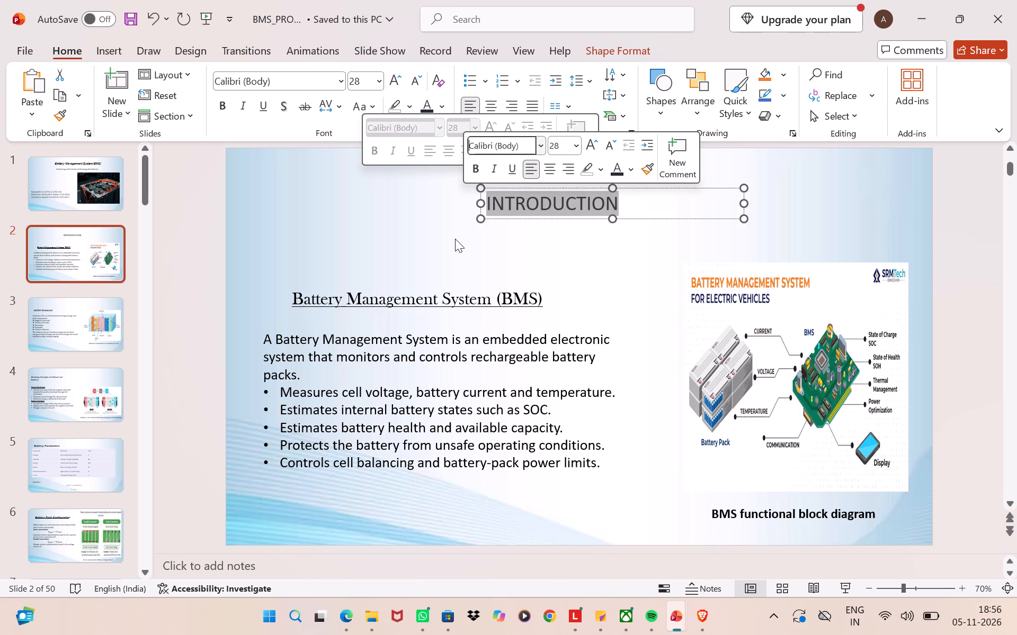
left_click(455, 239)
Change the font of the whole "Battery Management System(BMS)" title on slide 1 to Calibri (Body), and deselect it.
left_click(99, 182)
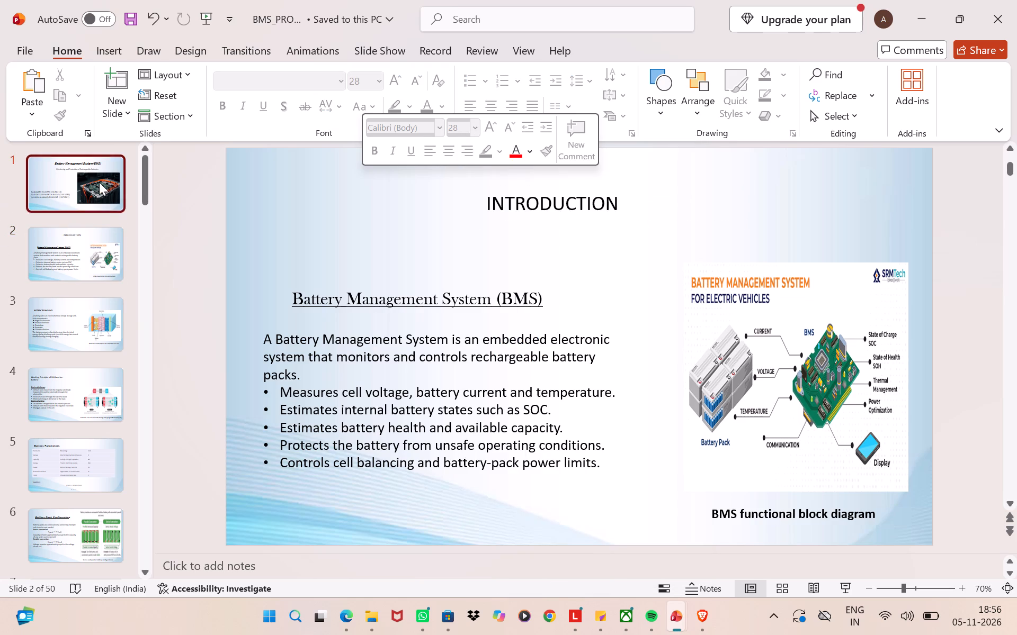
left_click(422, 197)
left_click_drag(423, 197, 479, 207)
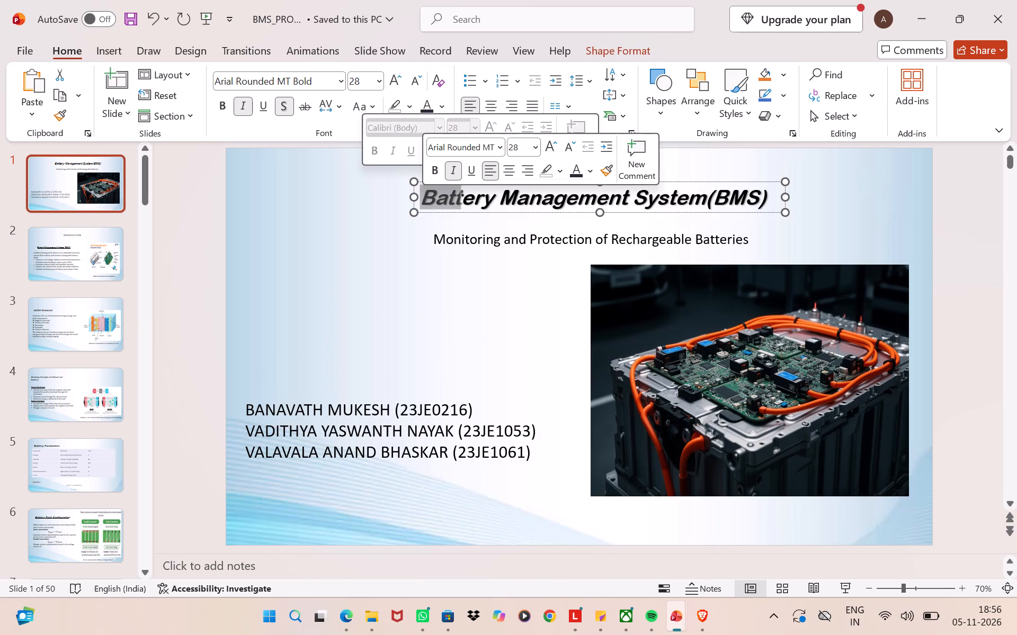
left_click_drag(479, 207, 768, 216)
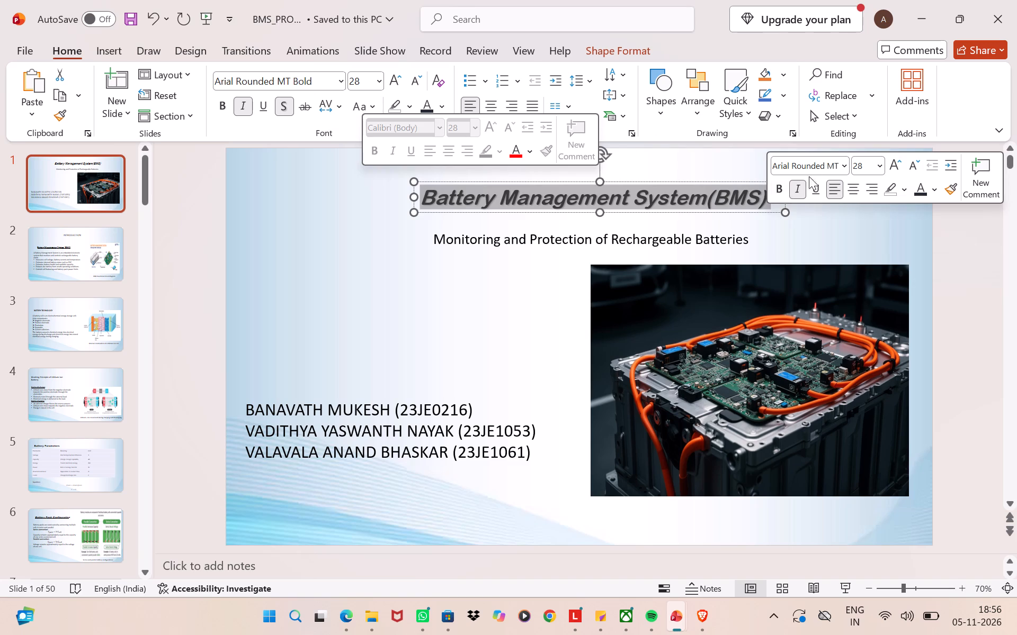
left_click(844, 163)
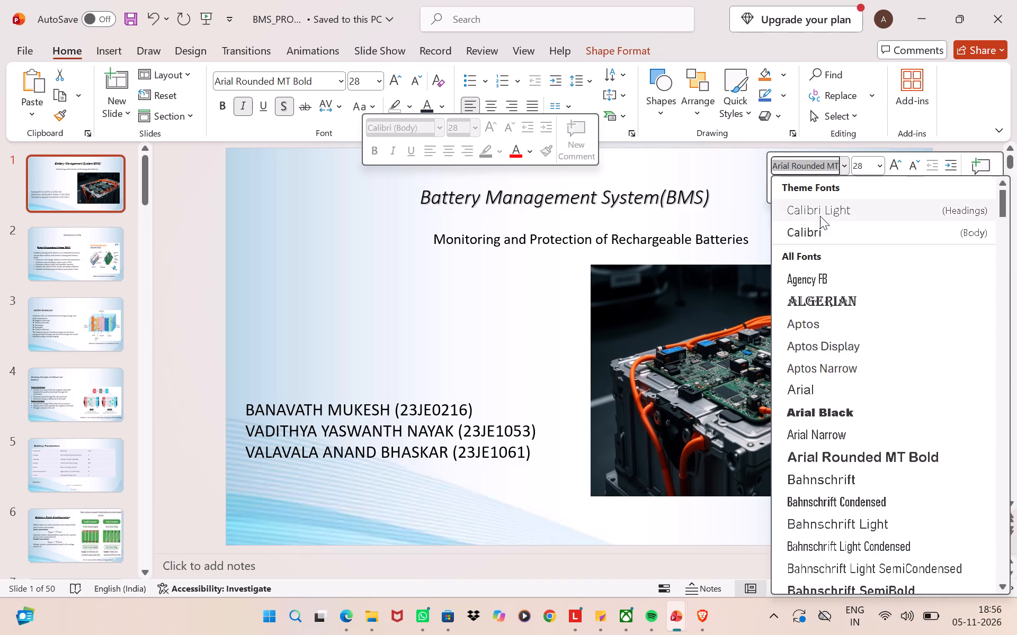
left_click(819, 238)
left_click(487, 294)
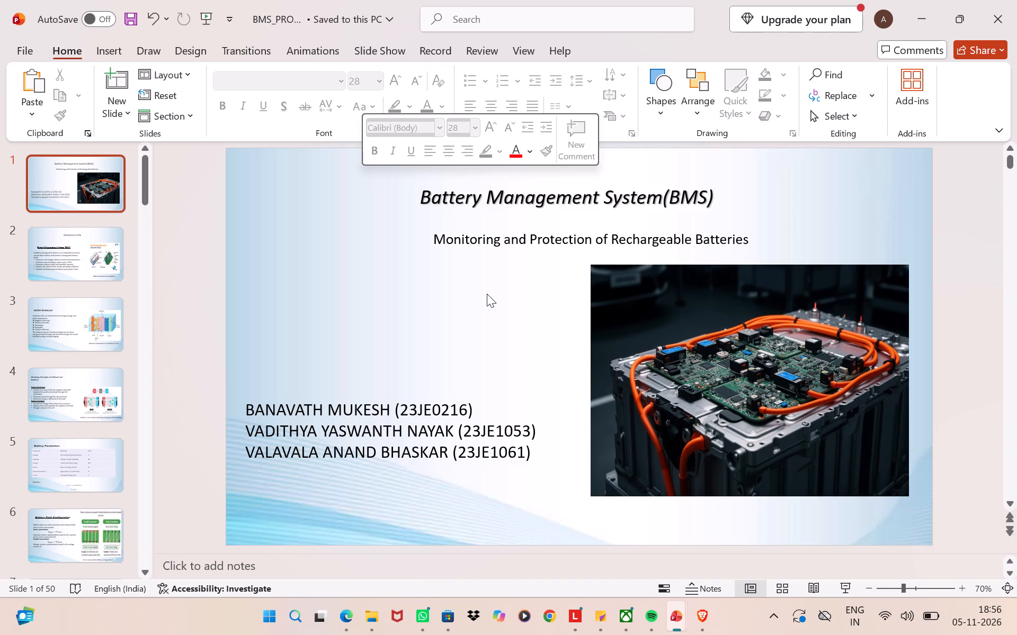
Remove the underline from the "Battery Management System (BMS)" subheading on slide 2 and set its font to Calibri (Body).
left_click(100, 248)
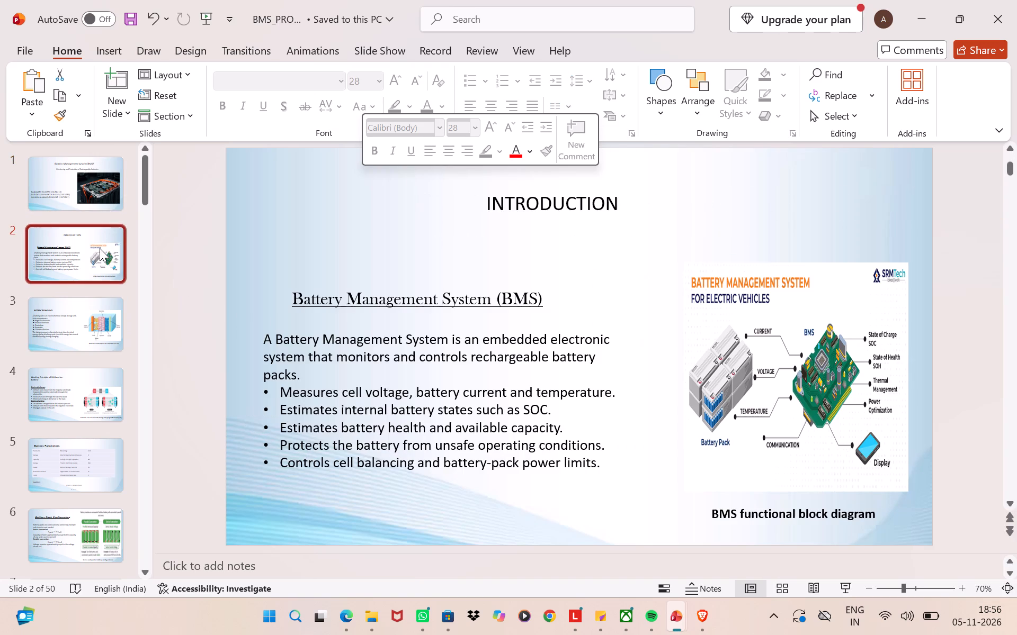
left_click_drag(295, 298, 511, 300)
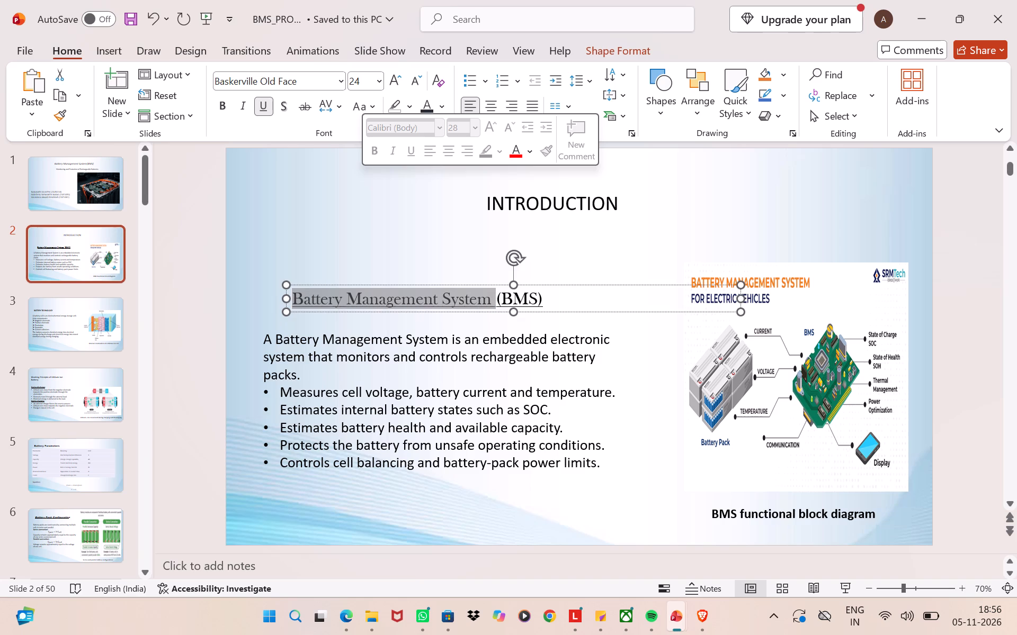
left_click_drag(511, 300, 560, 300)
left_click(606, 275)
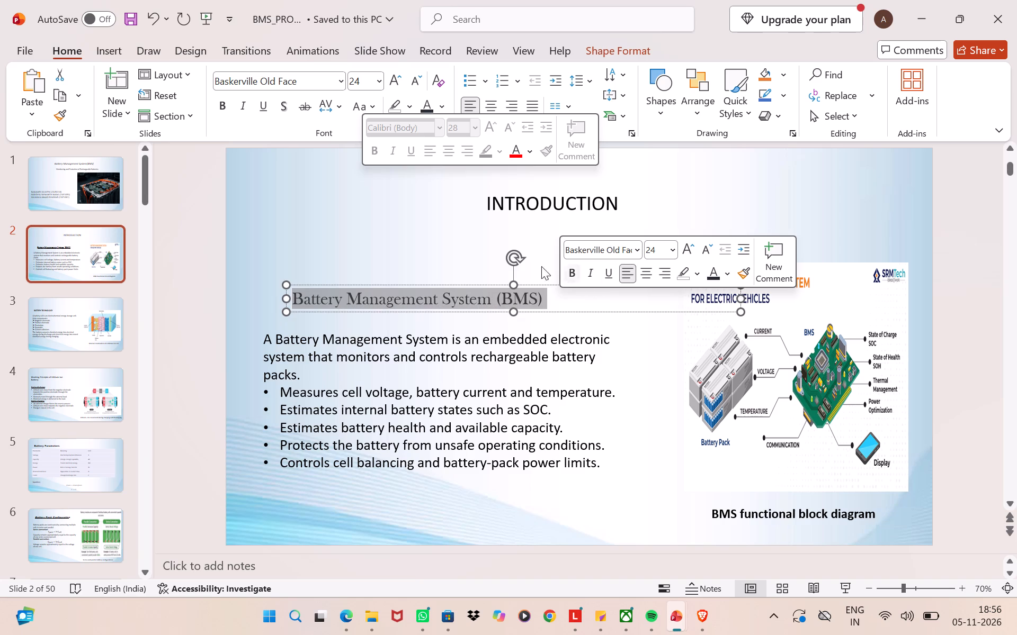
left_click(639, 247)
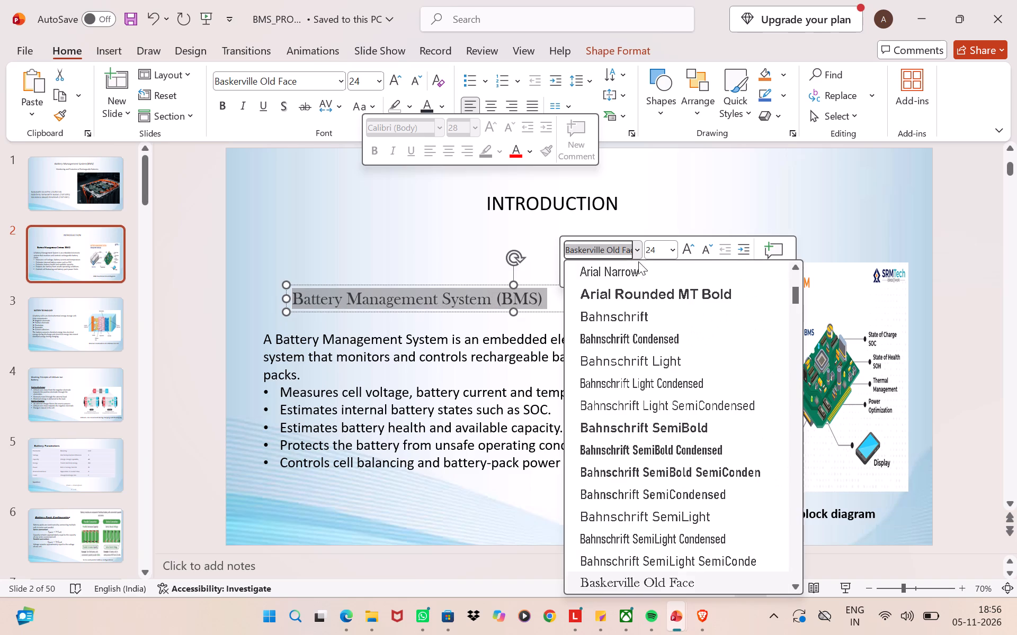
scroll(635, 280, "up", 1)
scroll(635, 280, "down", 2)
scroll(635, 280, "up", 7)
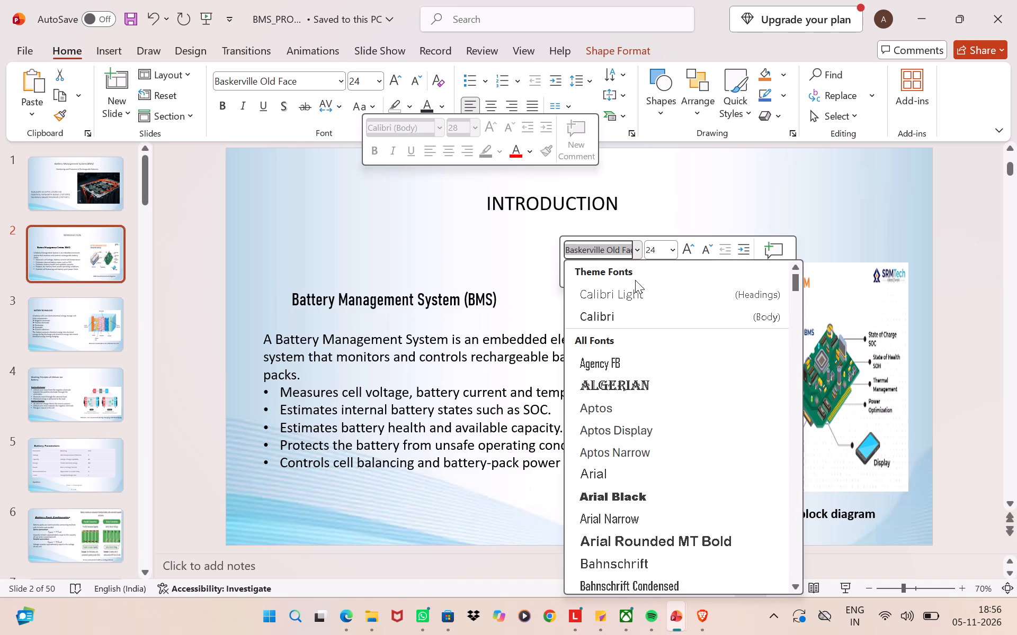
left_click(628, 322)
left_click(343, 201)
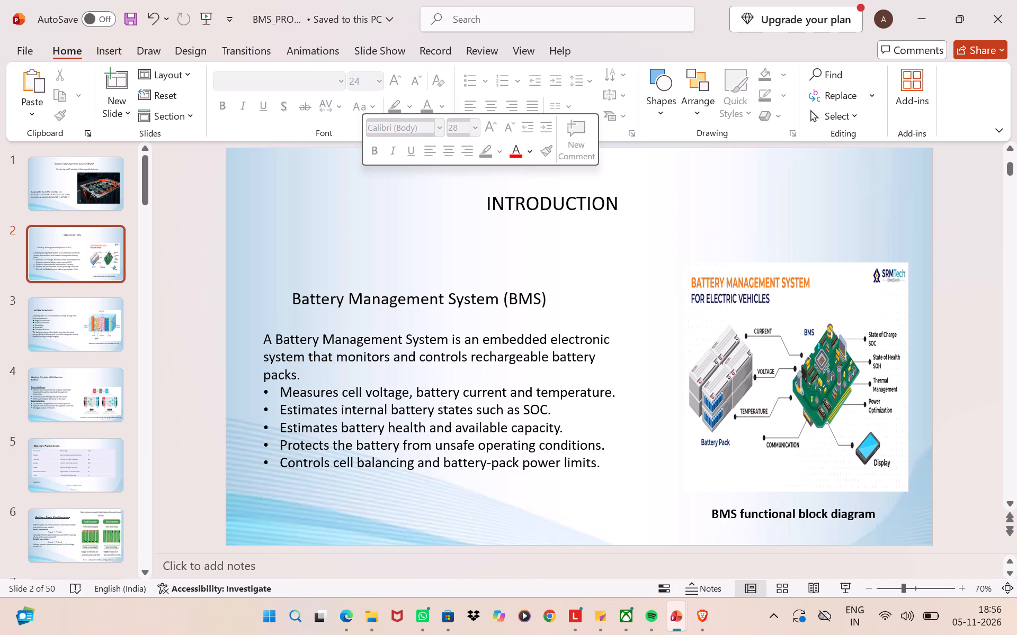
Move the "Battery Management System (BMS)" subheading on slide 2 slightly up and left, aligning it with the body text's left edge.
left_click(549, 303)
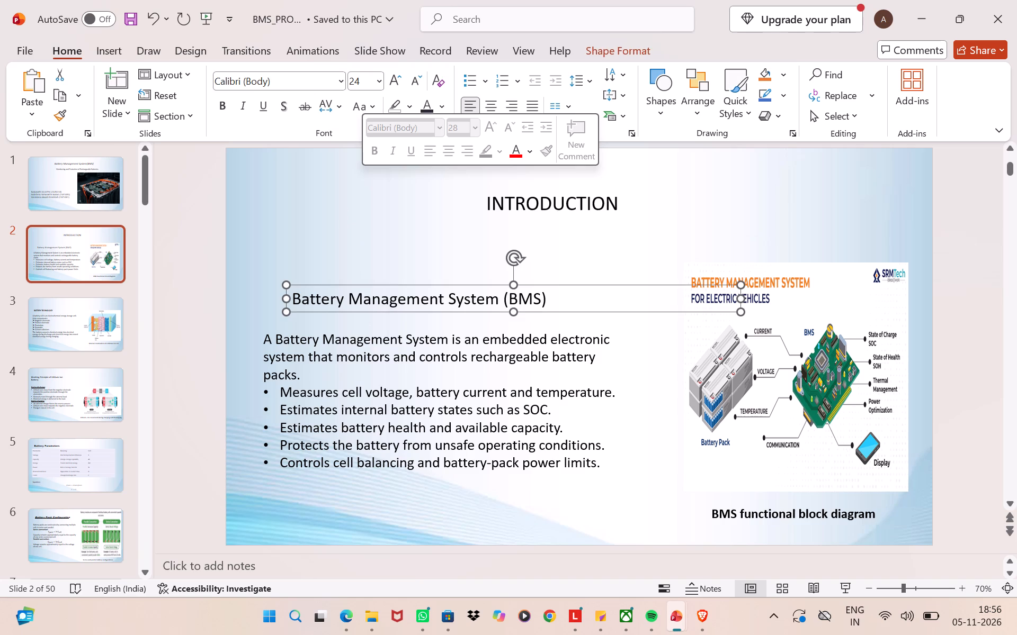
left_click_drag(548, 300, 523, 285)
left_click(512, 314)
Move the body text box on slide 2 slightly up and left, closer beneath the "Battery Management System (BMS)" subheading.
left_click(465, 374)
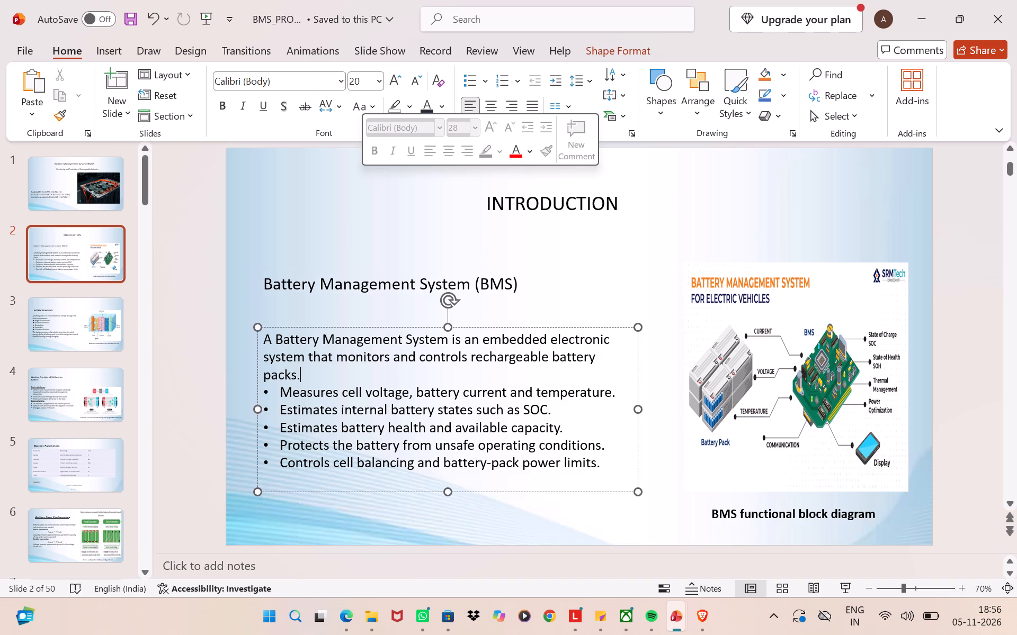
left_click_drag(464, 374, 458, 358)
left_click(457, 371)
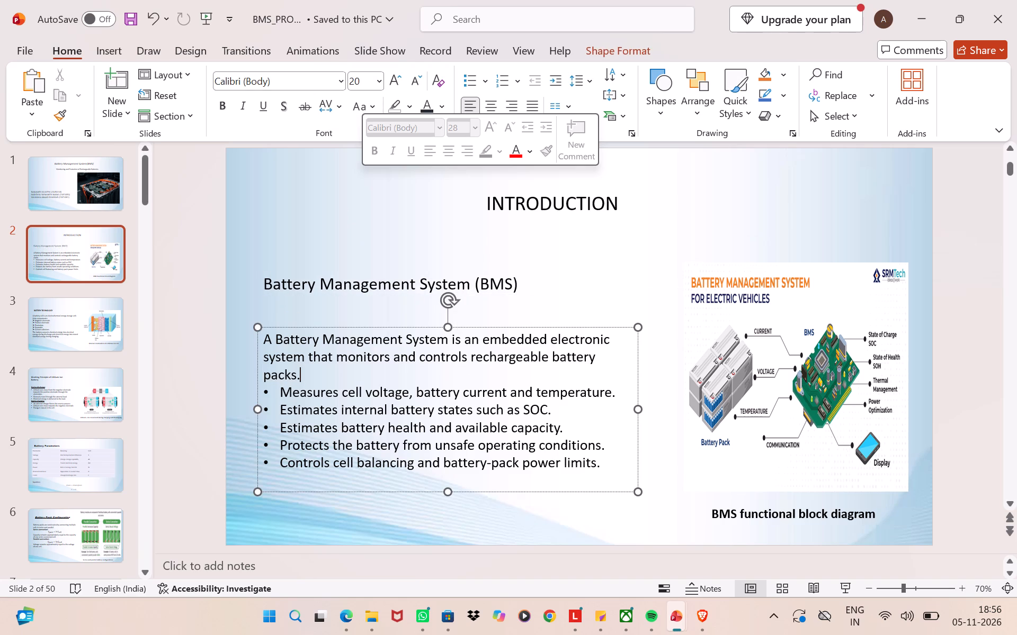
left_click(412, 332)
left_click_drag(415, 323, 413, 320)
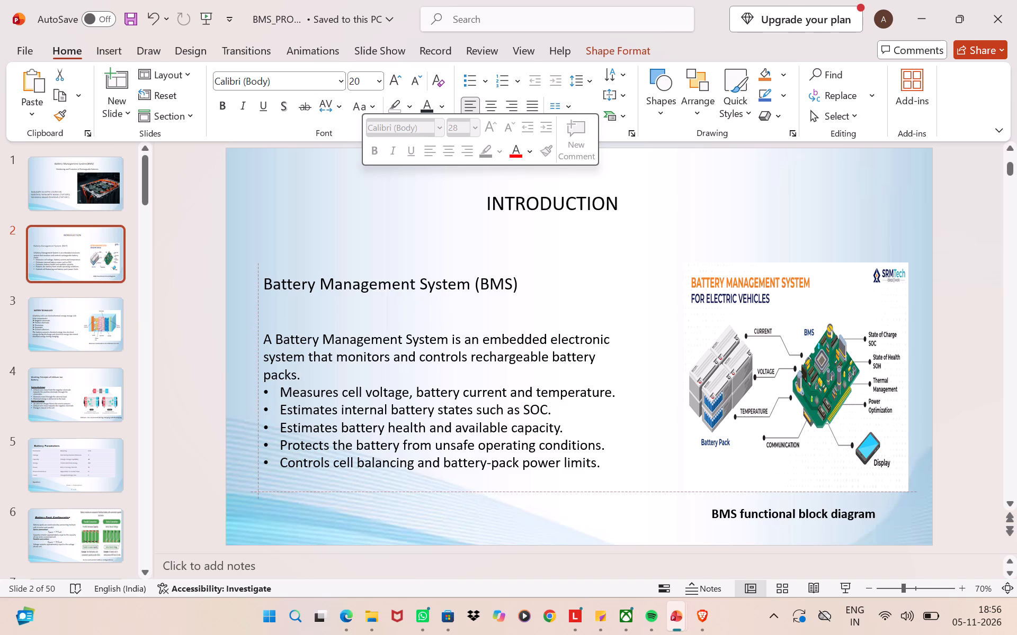
left_click_drag(413, 320, 409, 302)
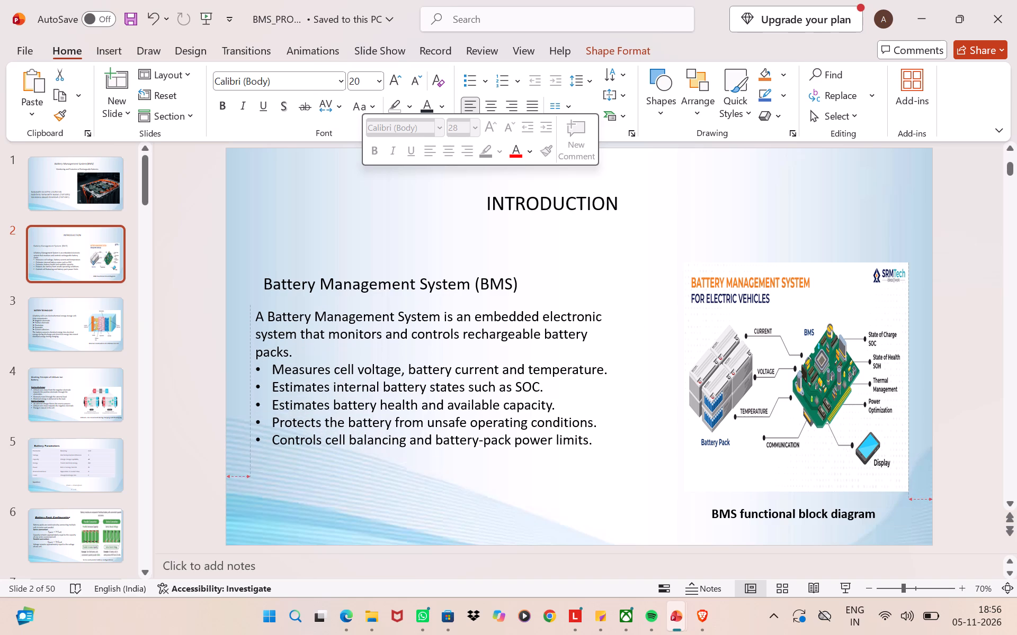
left_click_drag(409, 302, 412, 311)
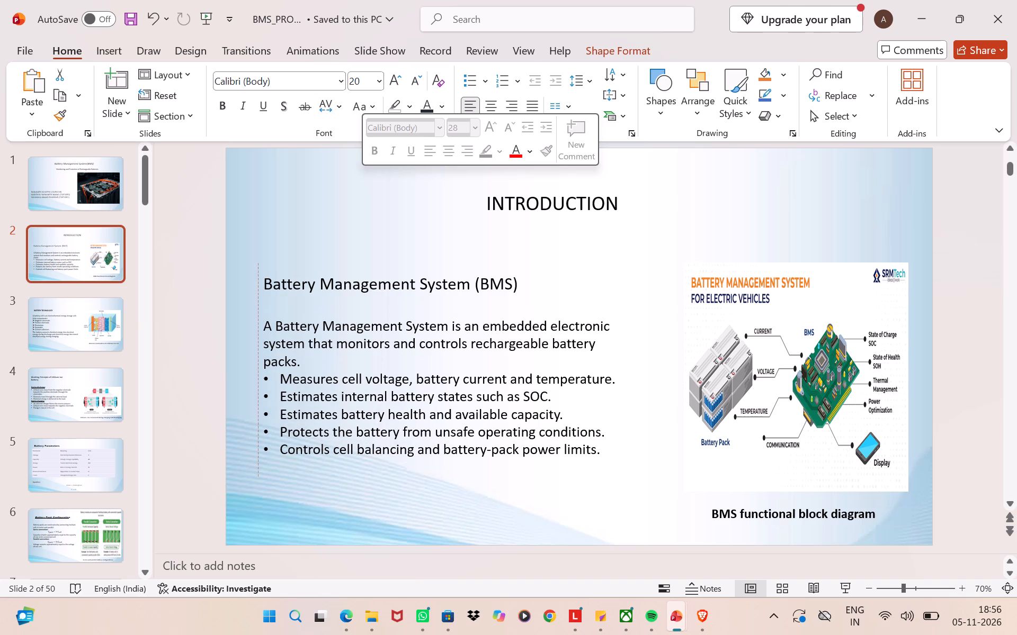
left_click_drag(412, 311, 409, 309)
Set the font size of the whole "Battery Management System (BMS)" subheading on slide 2 to 28, and deselect it.
left_click(406, 292)
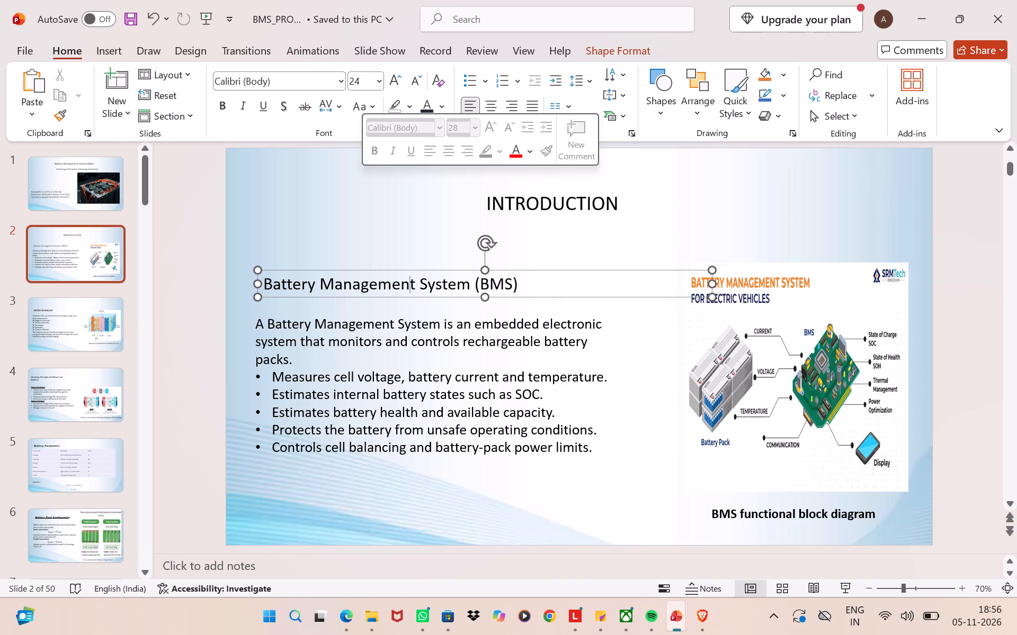
left_click(534, 285)
left_click_drag(515, 282, 444, 284)
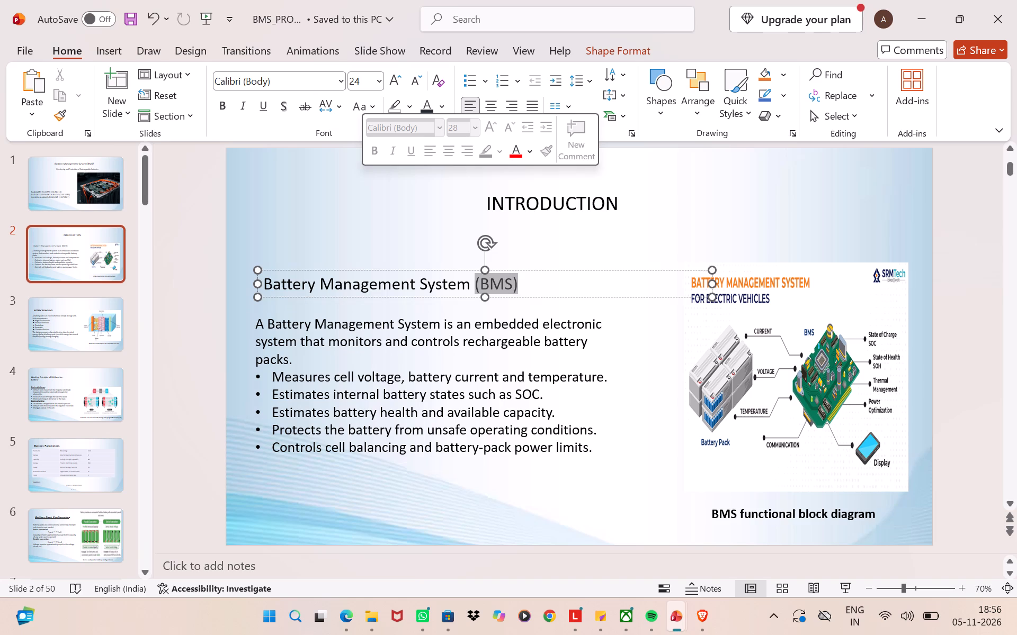
left_click_drag(444, 284, 253, 286)
left_click(364, 237)
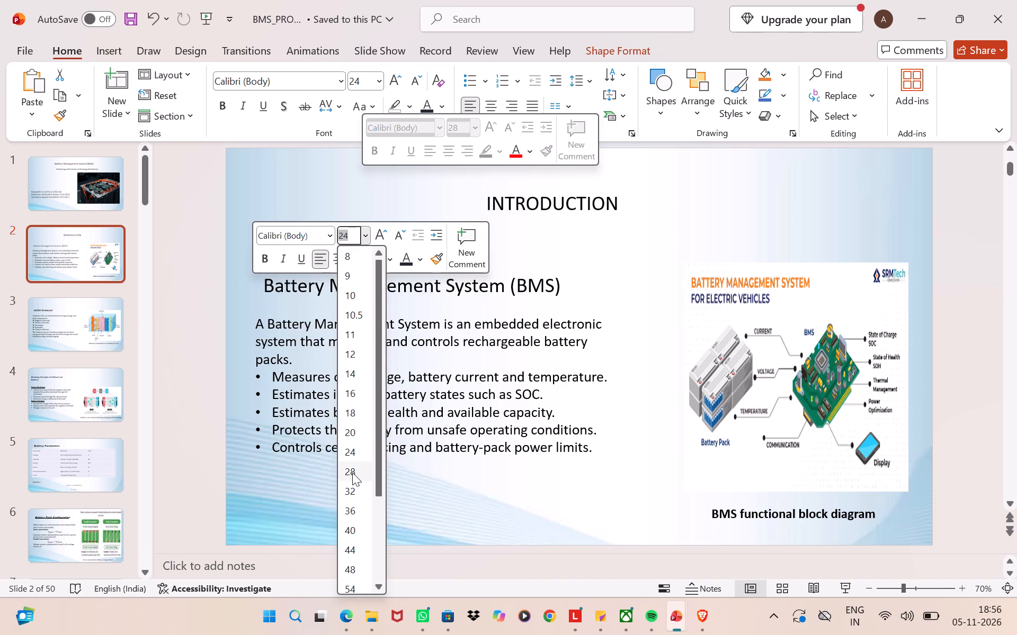
left_click(352, 473)
left_click(714, 205)
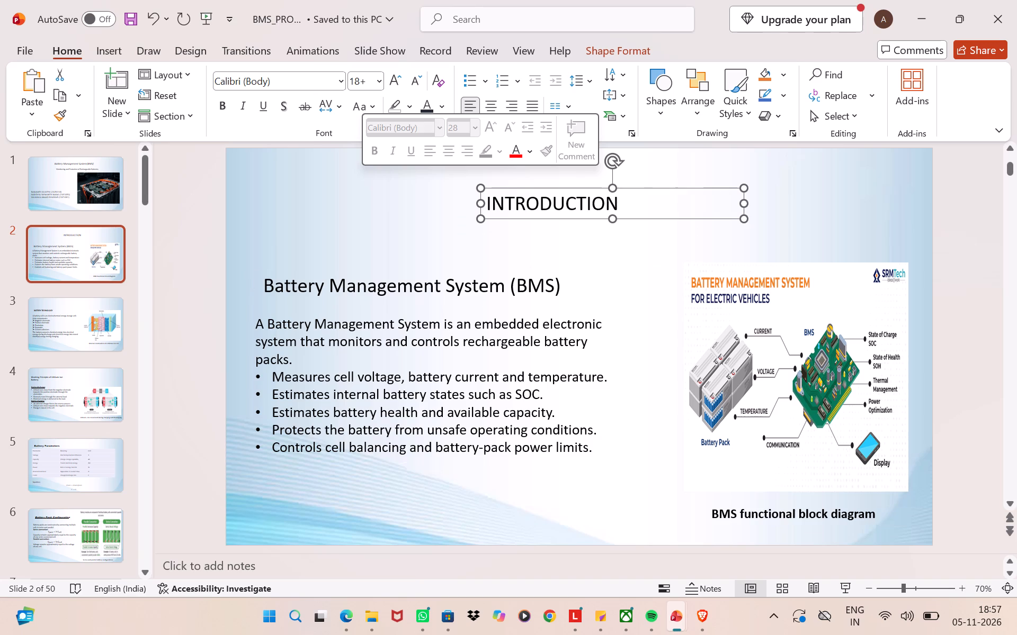
left_click(866, 218)
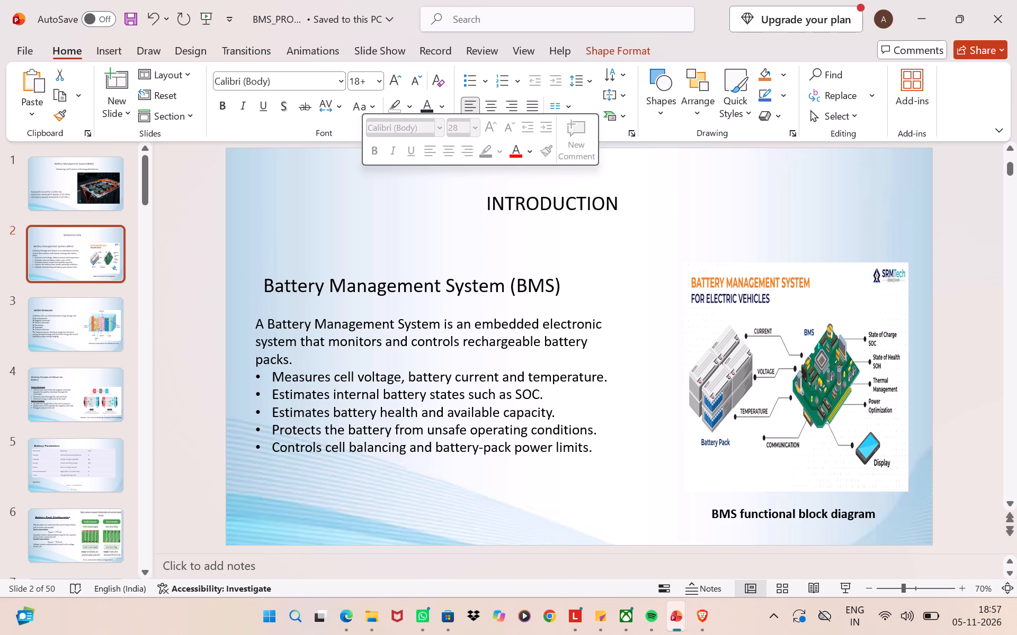
Look through slides 1 to 6 and compare their heading formatting.
left_click(51, 316)
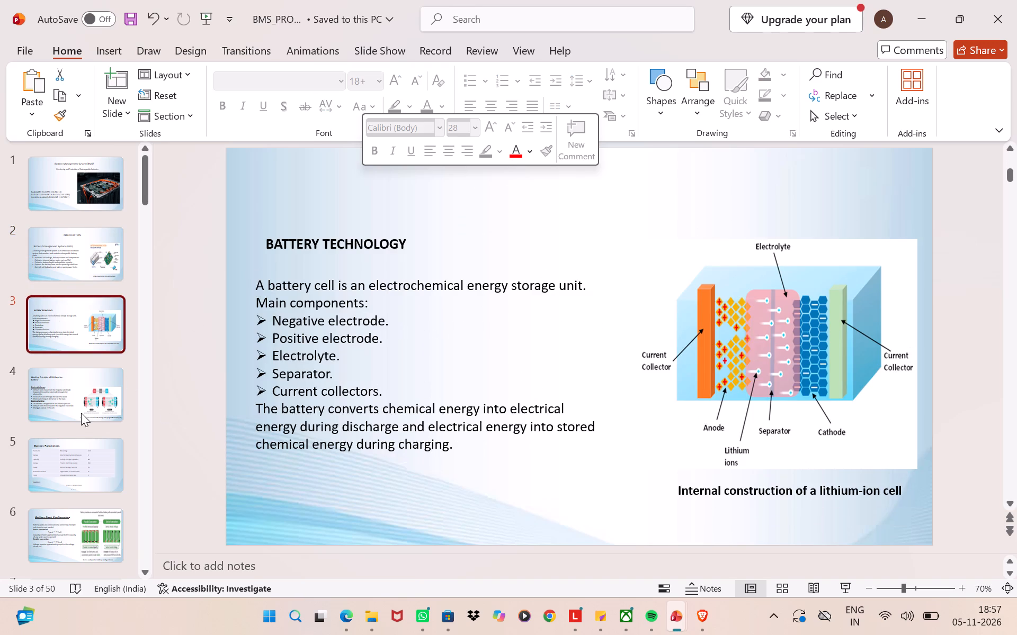
left_click(0, 432)
left_click(67, 408)
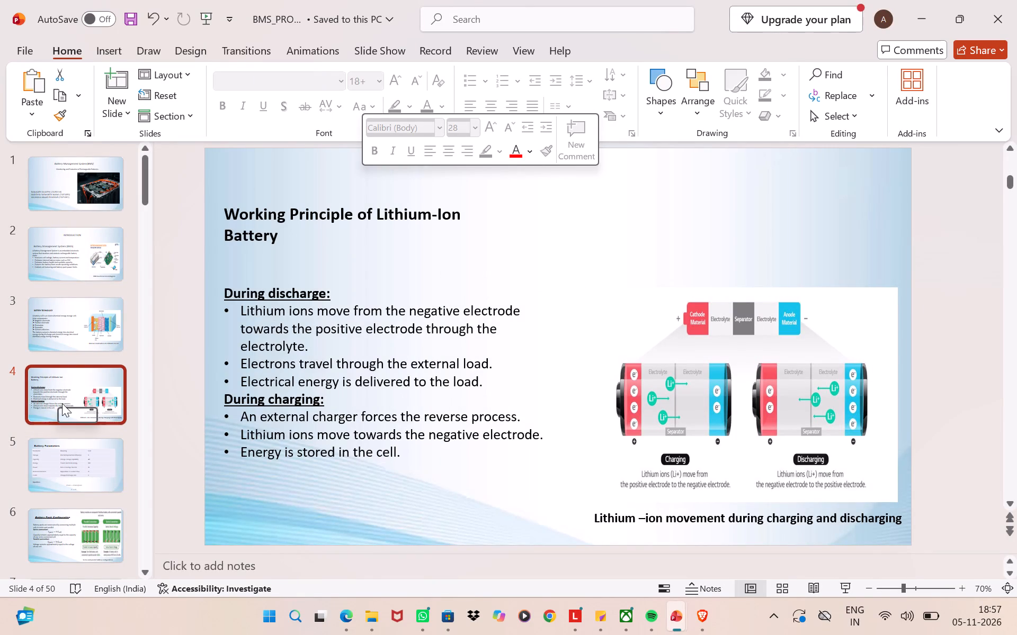
left_click(63, 339)
left_click(86, 232)
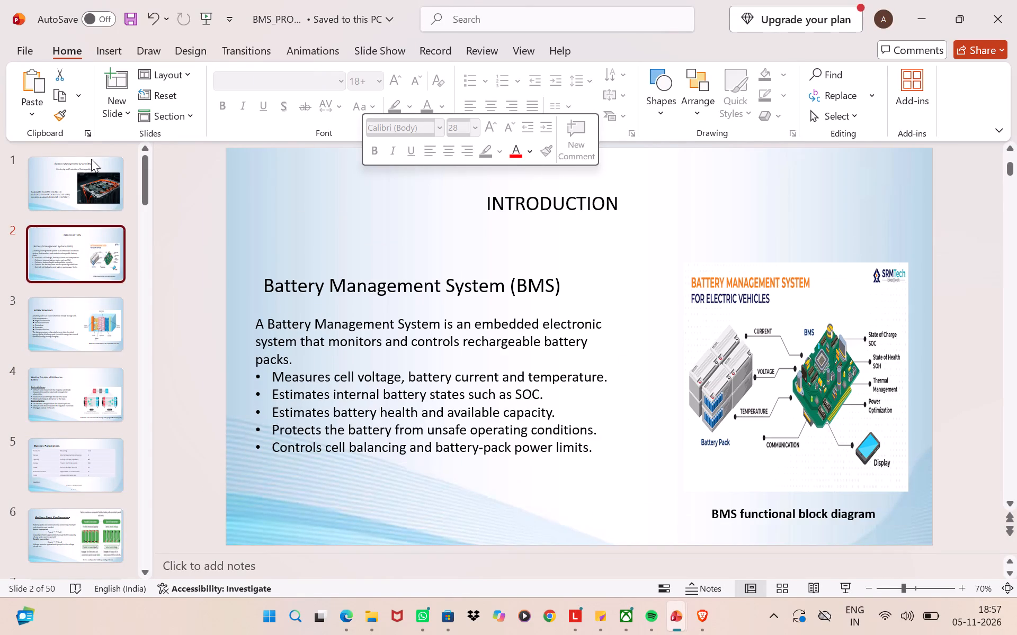
left_click(91, 159)
left_click(91, 271)
left_click(85, 331)
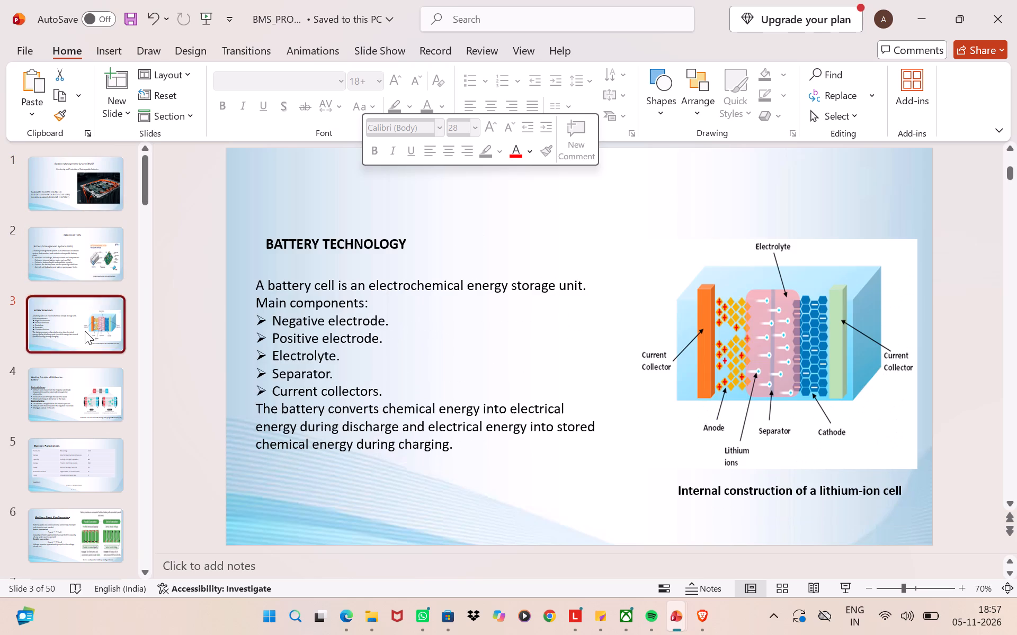
left_click(77, 379)
left_click(72, 484)
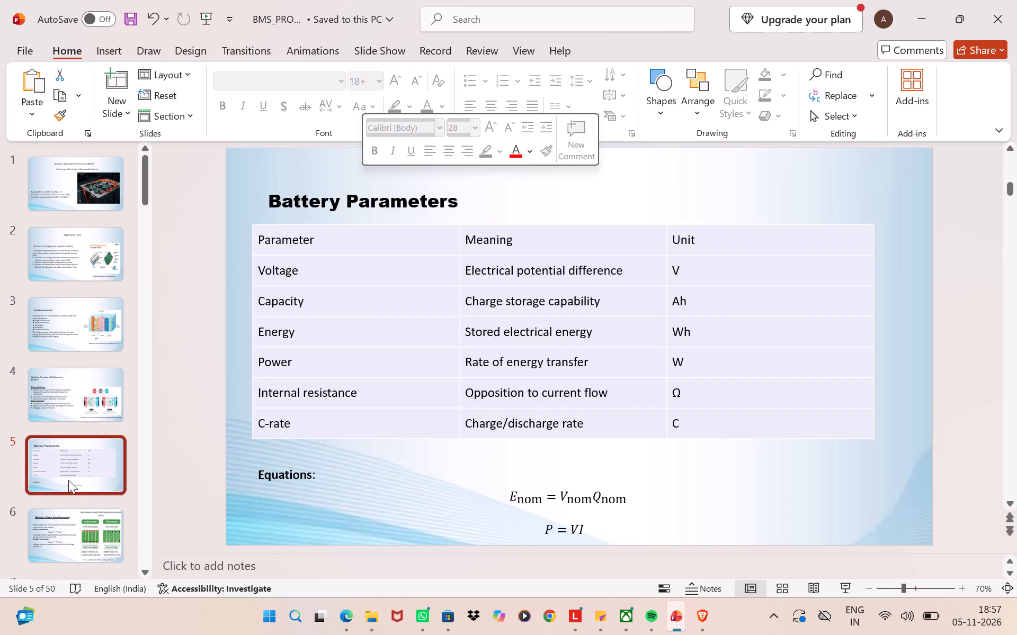
scroll(68, 480, "down", 2)
left_click(69, 478)
scroll(69, 477, "down", 2)
left_click(71, 360)
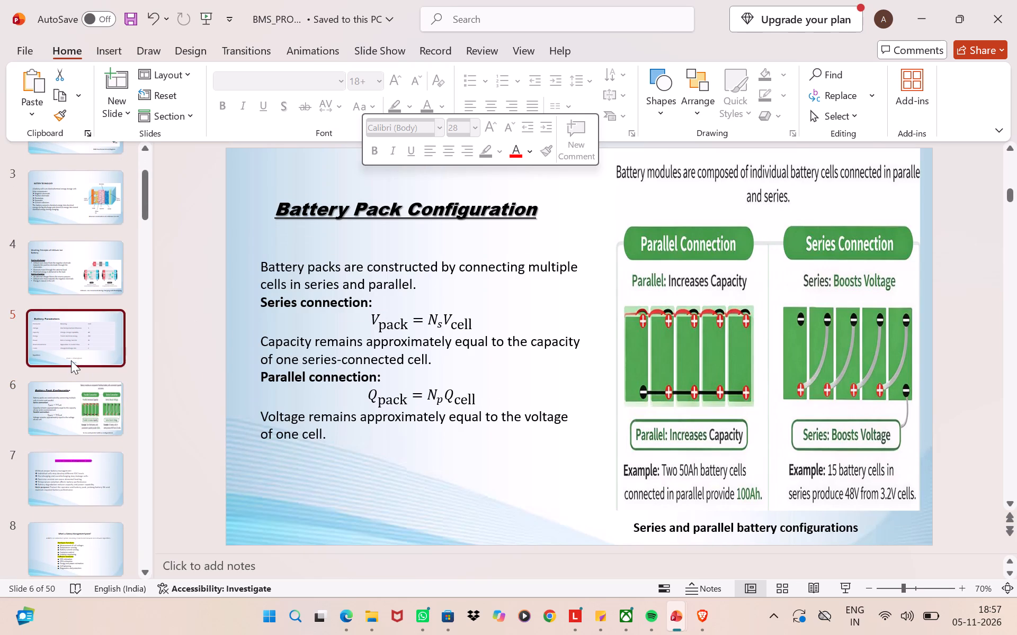
Remove the underline from the "Battery Pack Configuration" heading on slide 6.
left_click(91, 409)
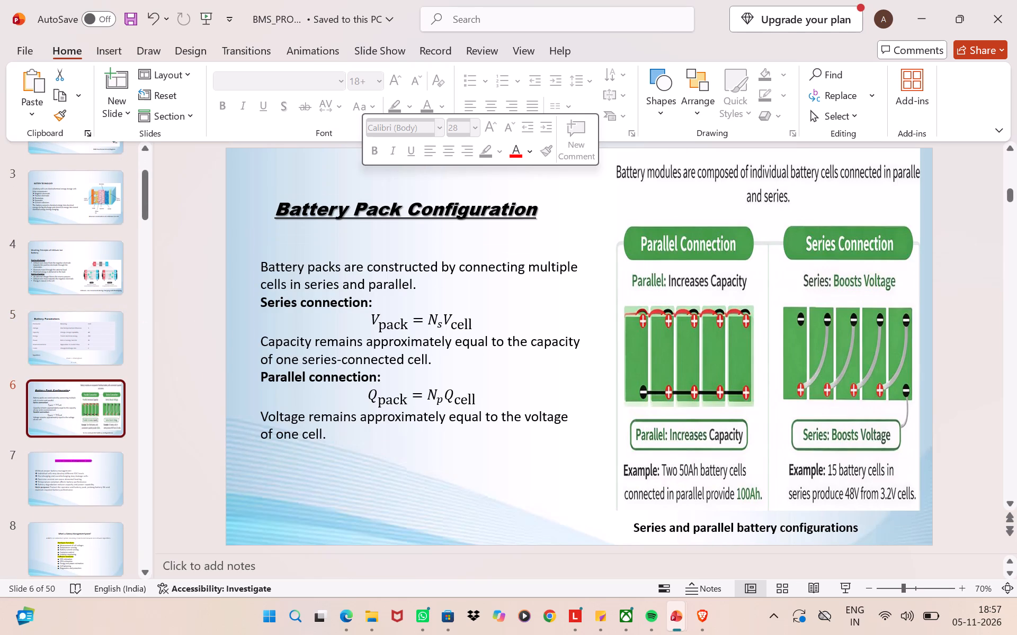
left_click_drag(282, 211, 426, 210)
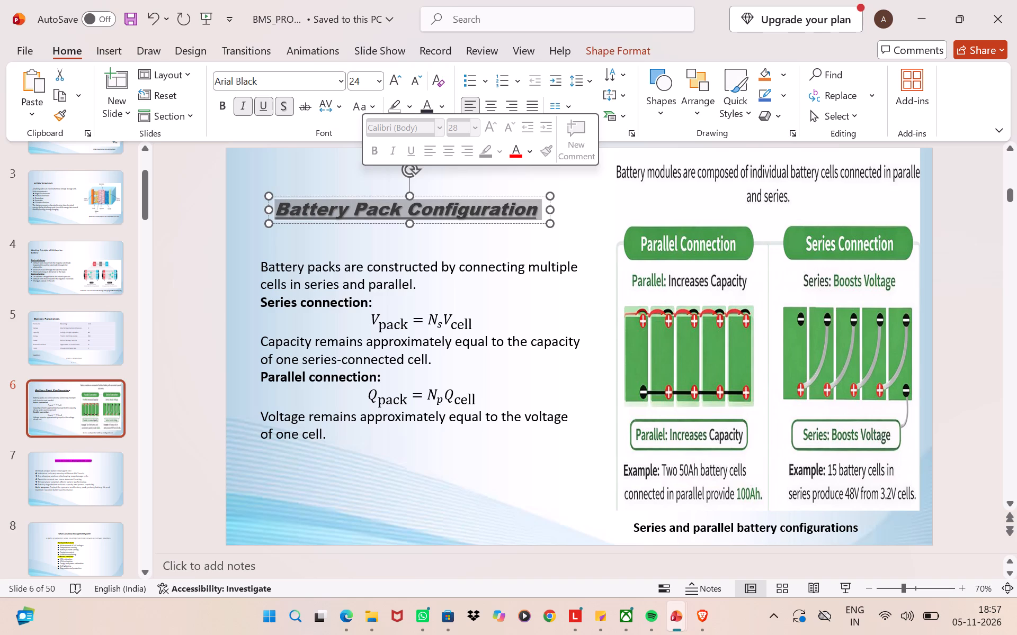
left_click_drag(426, 210, 468, 207)
left_click(516, 184)
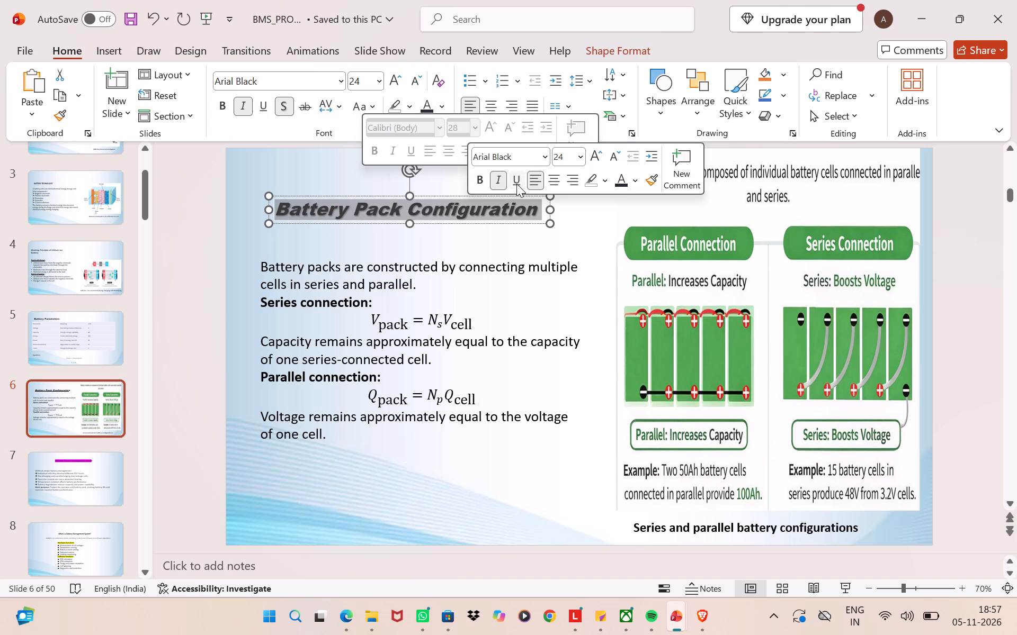
Change the font of the "Battery Pack Configuration" heading on slide 6 to Calibri, and deselect it.
left_click(544, 159)
left_click(539, 219)
left_click(505, 240)
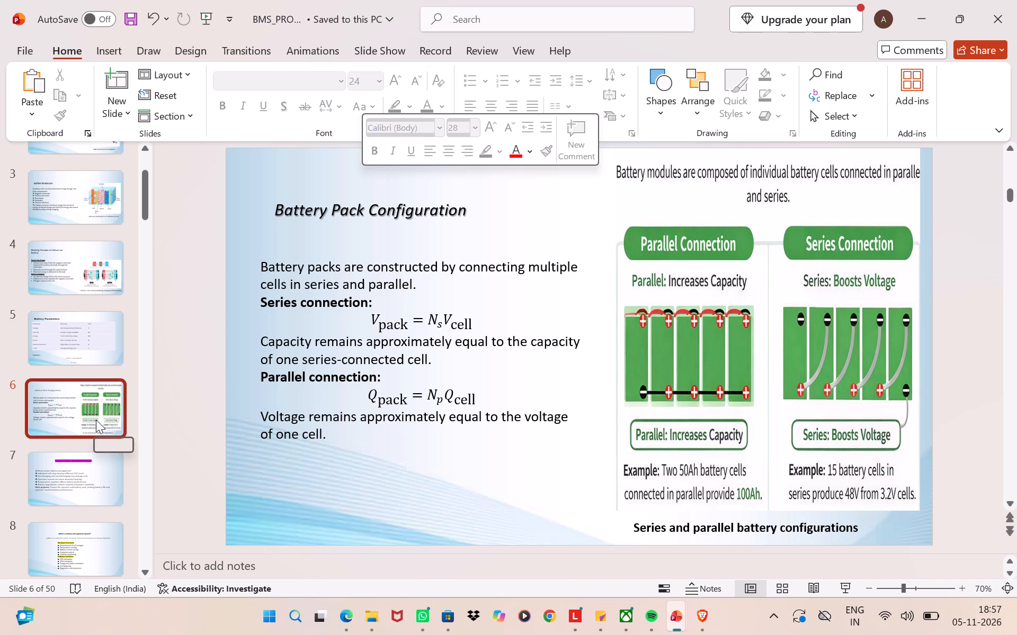
Reduce the height of the series and parallel connection picture on slide 6 by lowering its top edge slightly.
left_click(801, 404)
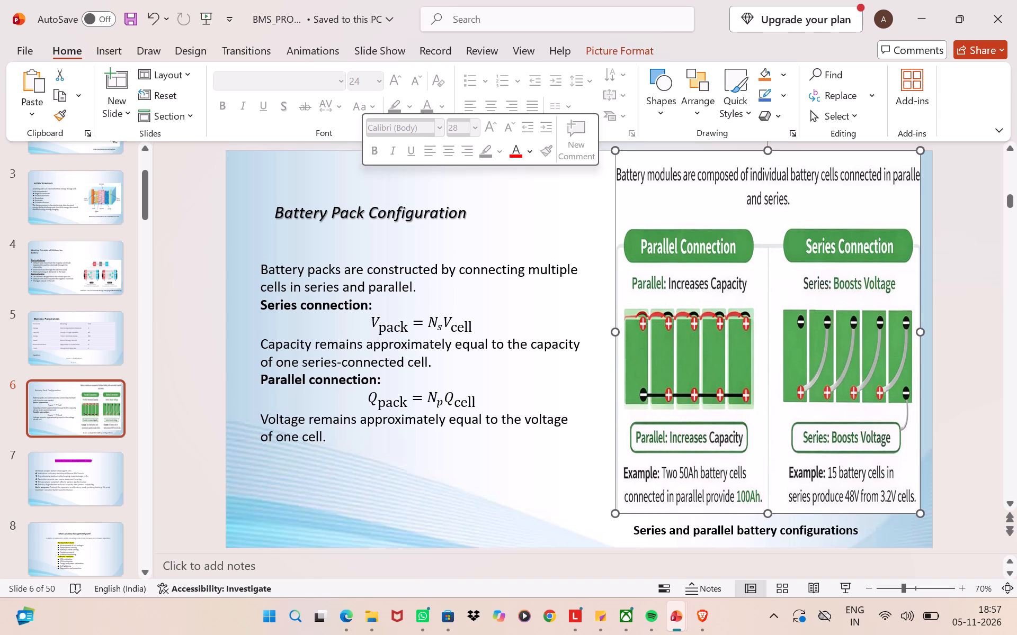
left_click_drag(770, 153, 770, 174)
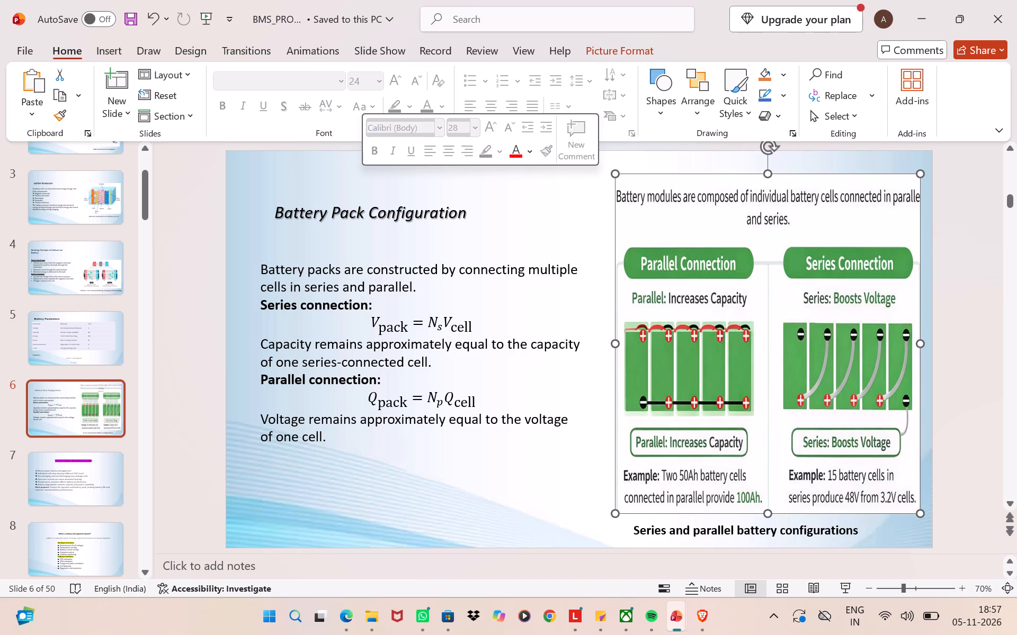
left_click(788, 277)
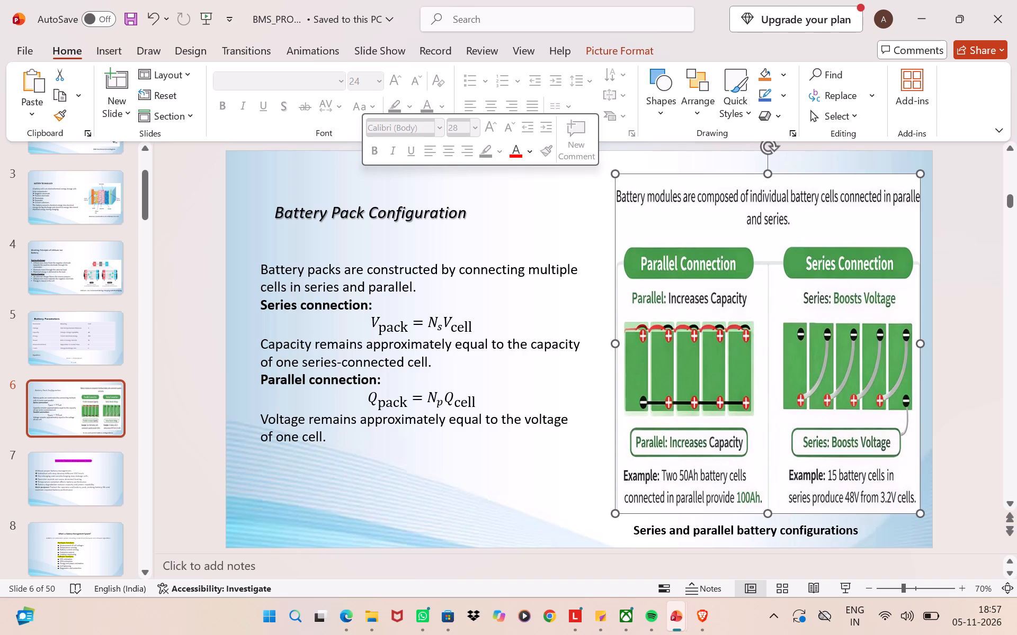
left_click(573, 205)
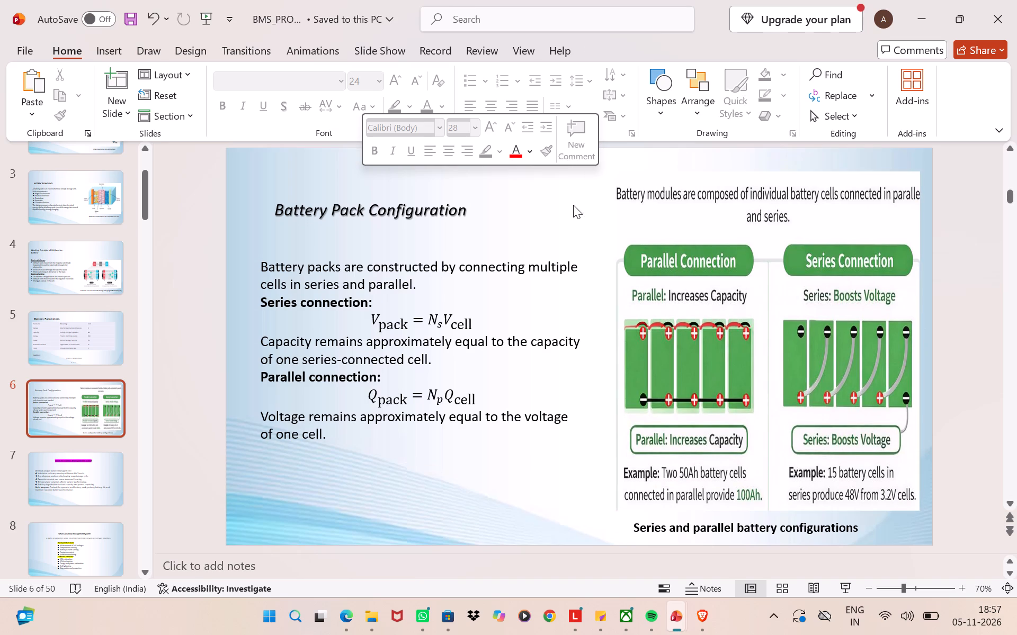
Remove the magenta highlight from the "Need for Battery Management System" heading on slide 7.
left_click(91, 499)
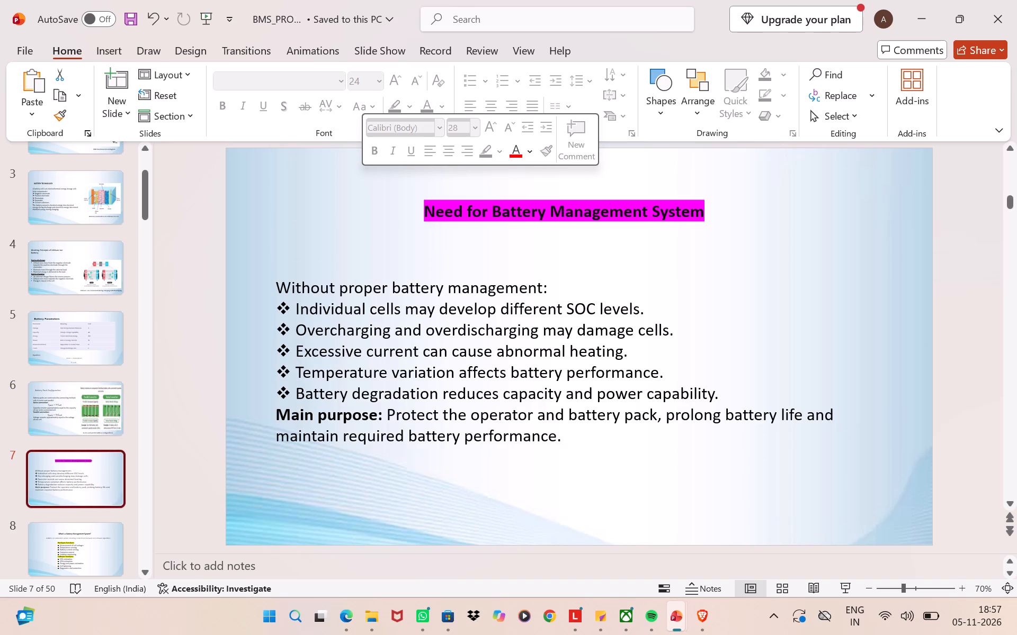
left_click(448, 219)
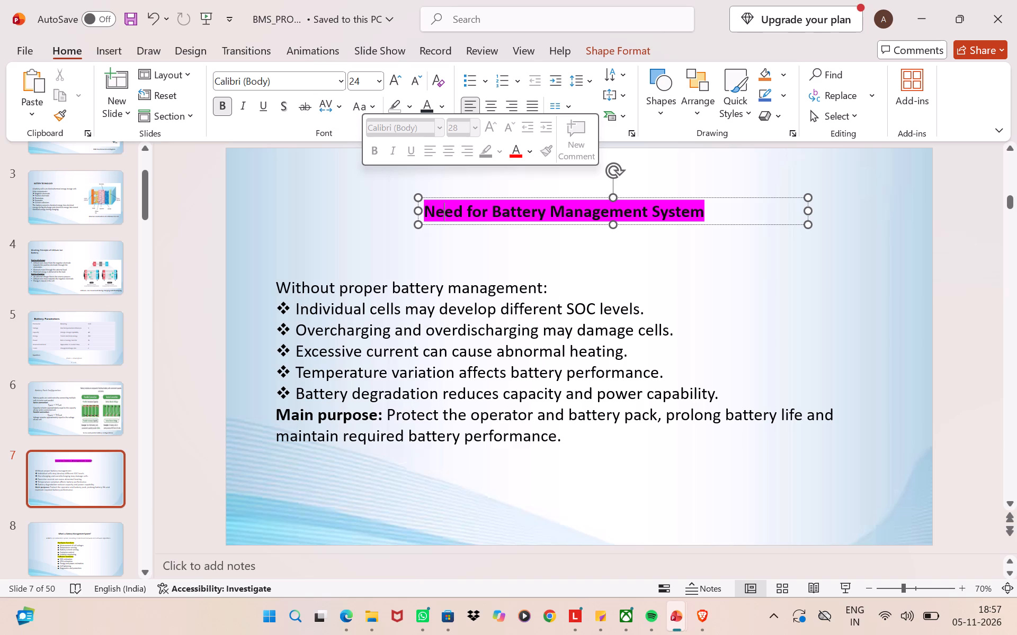
left_click_drag(426, 208, 690, 232)
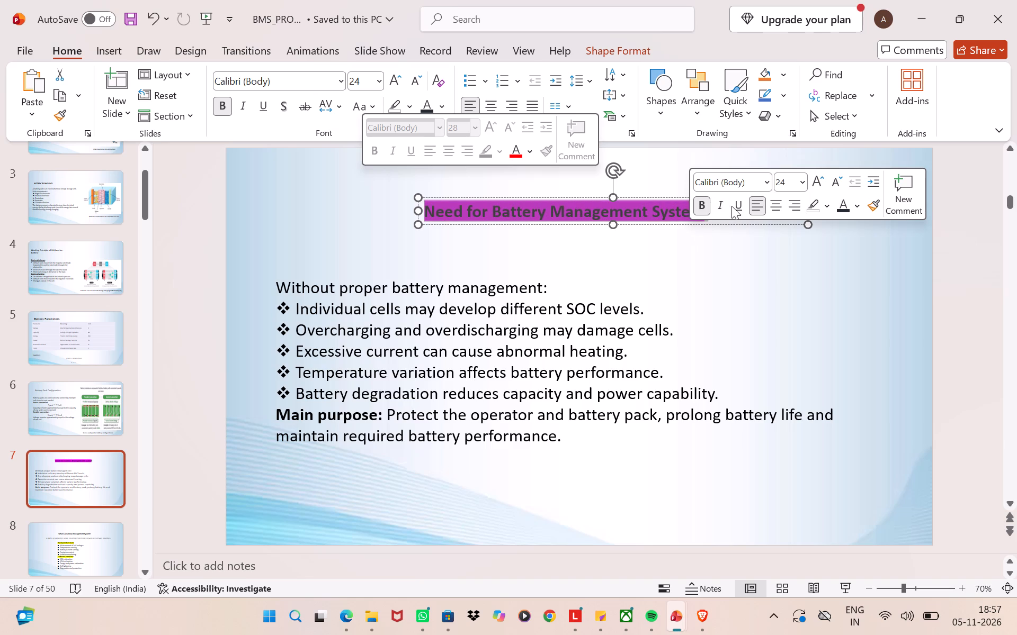
left_click(824, 210)
left_click(832, 335)
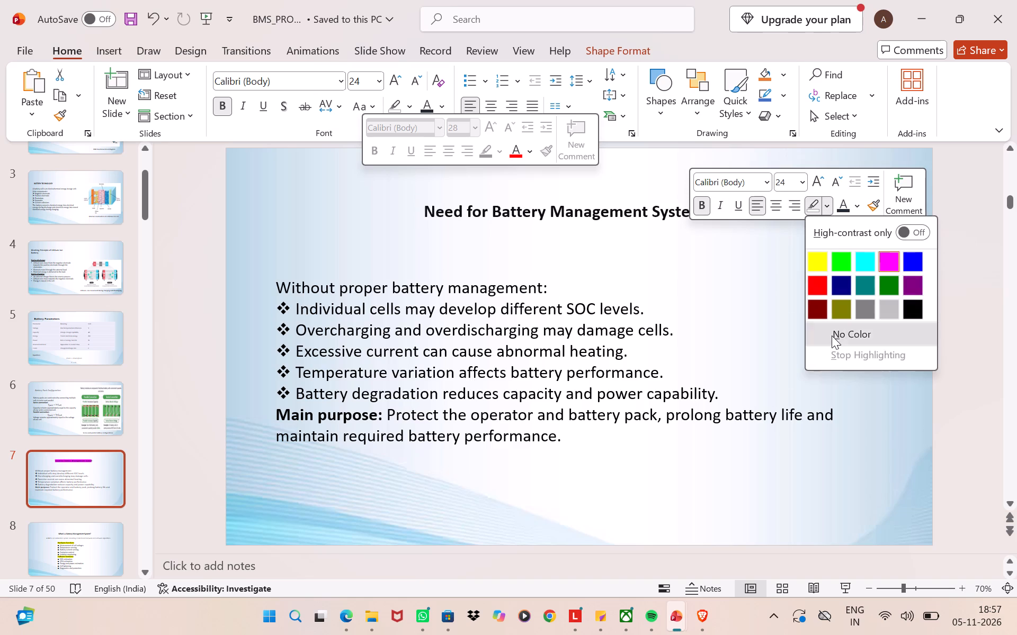
left_click(770, 298)
left_click(716, 217)
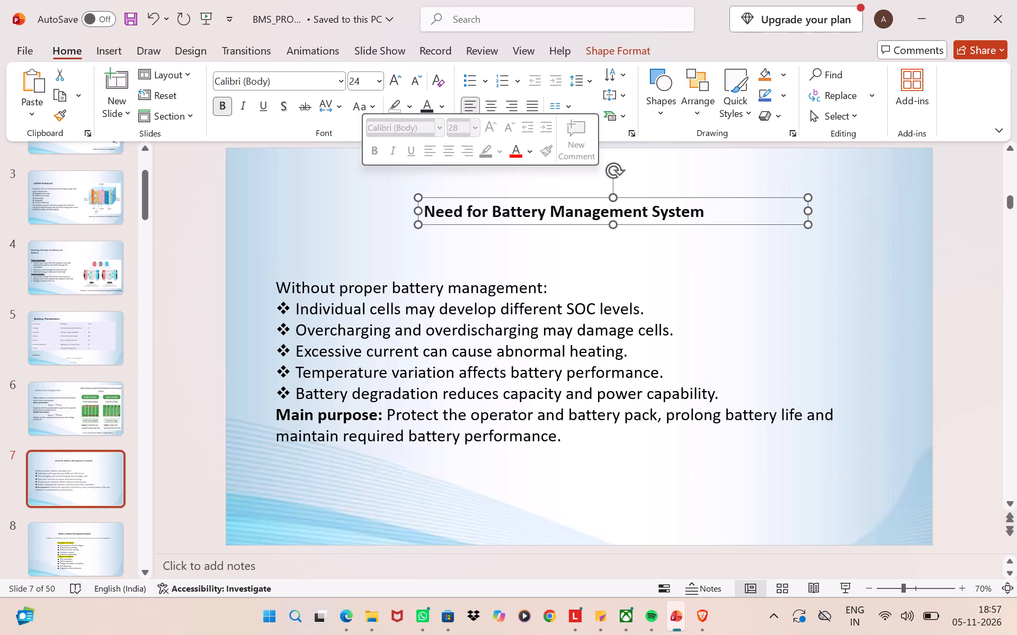
left_click_drag(703, 212, 399, 213)
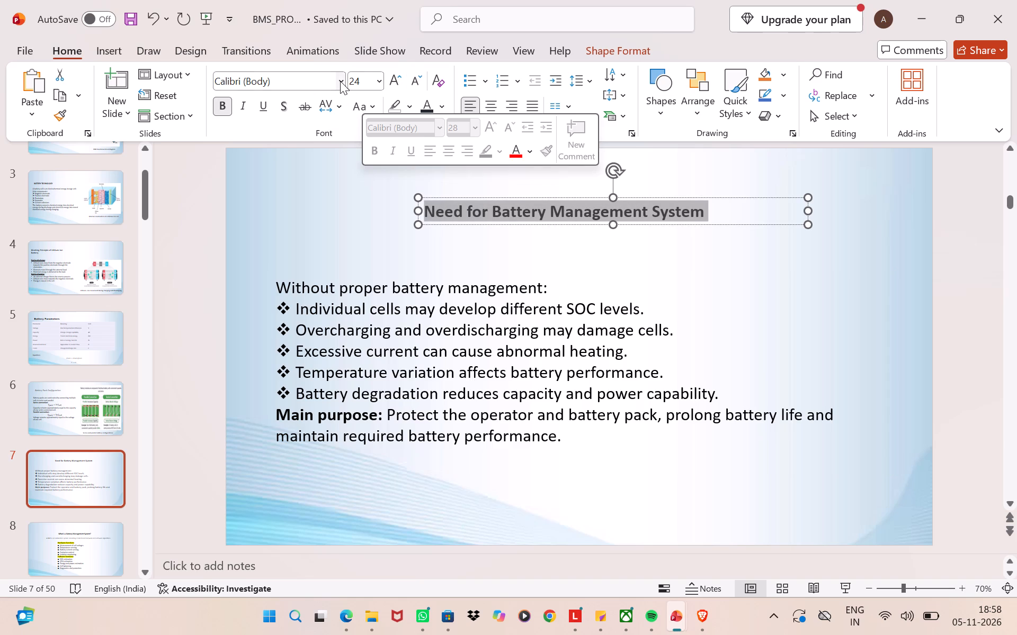
left_click(263, 262)
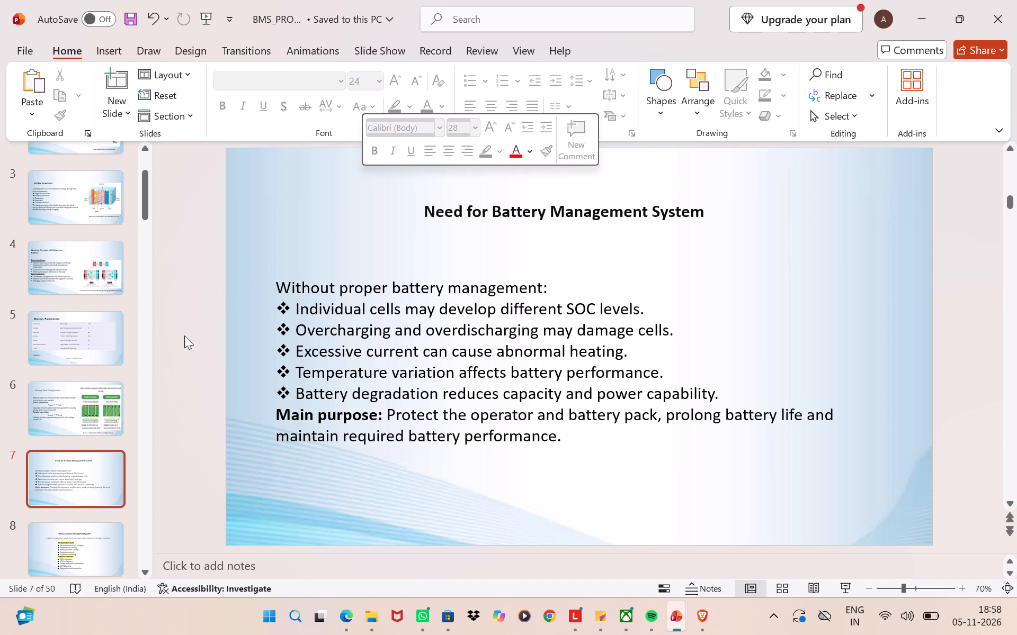
Underline the "Hardware functions:" subheading on slide 8 and remove its yellow highlight.
left_click(85, 537)
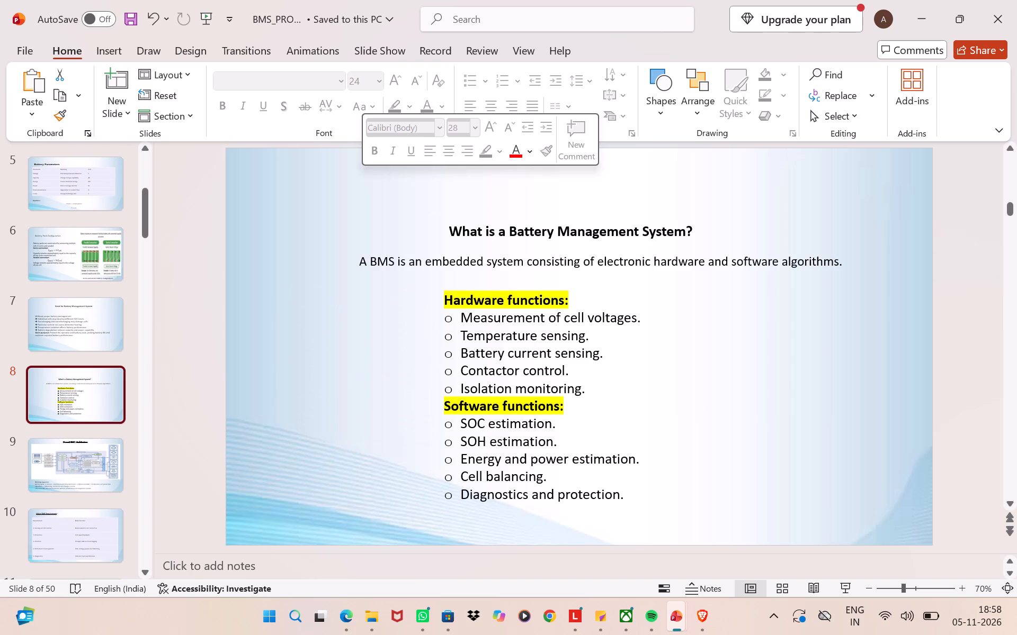
left_click_drag(444, 303, 568, 303)
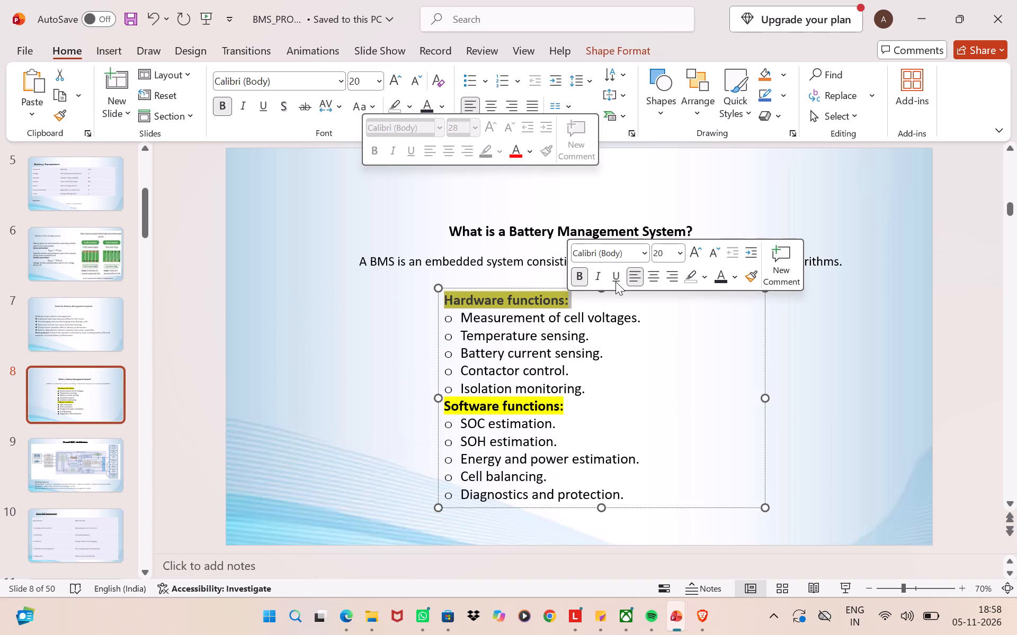
left_click(615, 282)
left_click(702, 277)
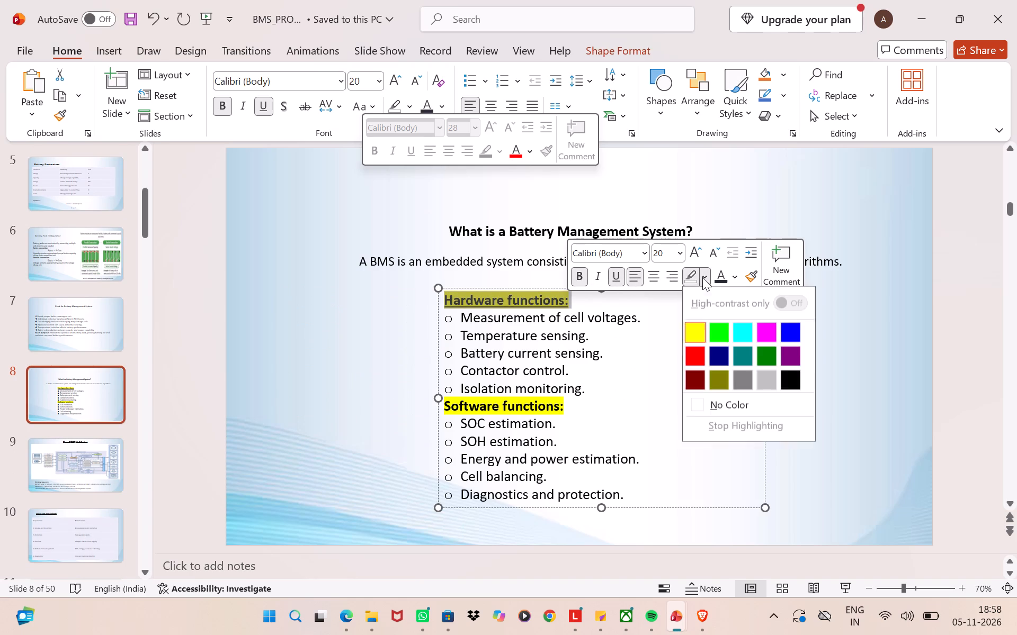
left_click(707, 407)
left_click(579, 419)
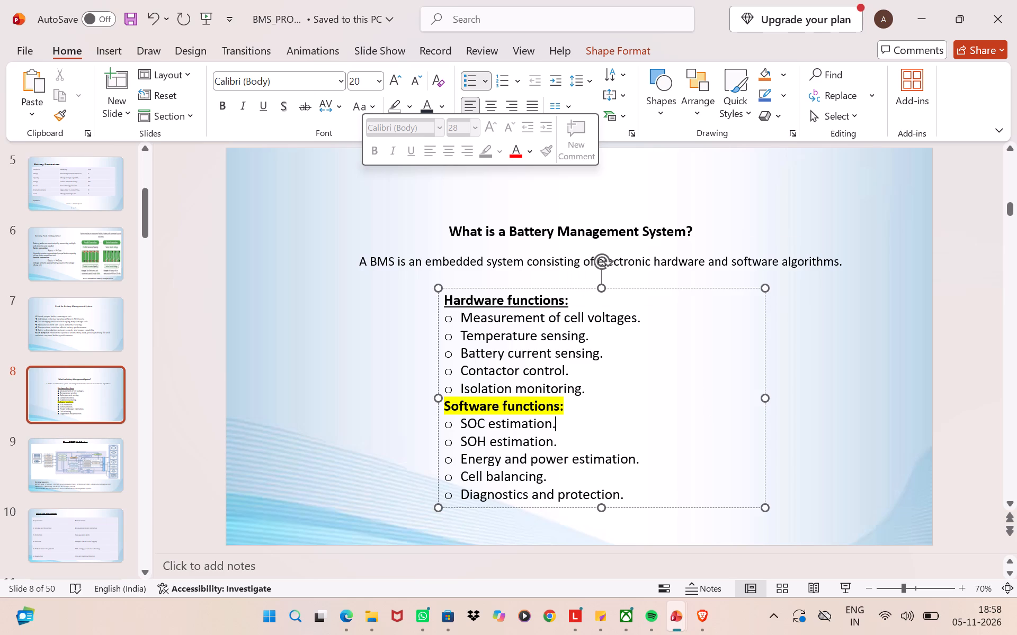
Remove the yellow highlight from the "Software functions:" subheading on slide 8.
left_click_drag(566, 408, 448, 405)
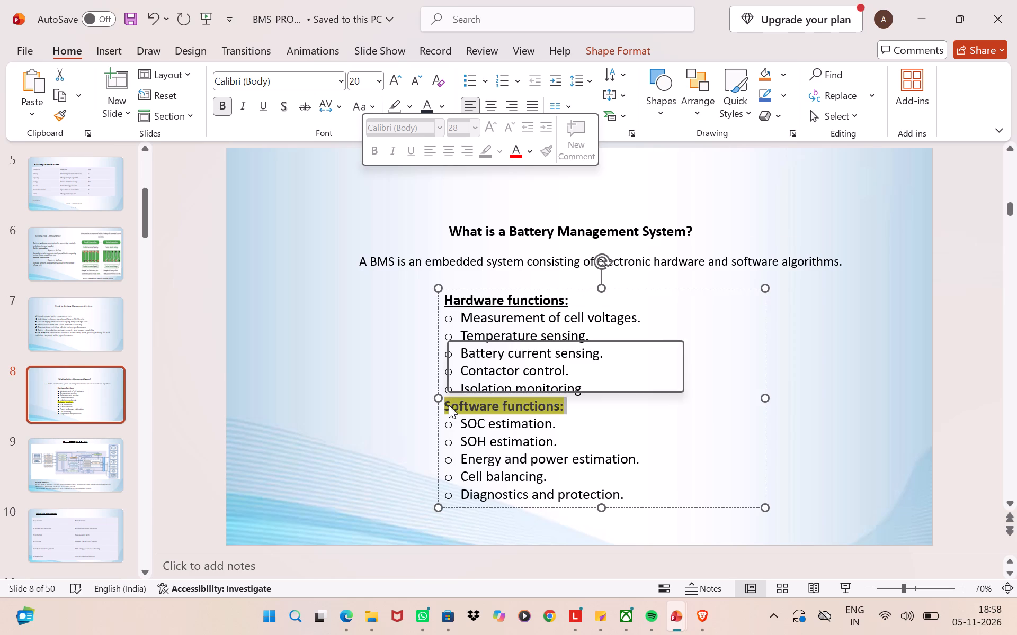
left_click(578, 376)
left_click(583, 379)
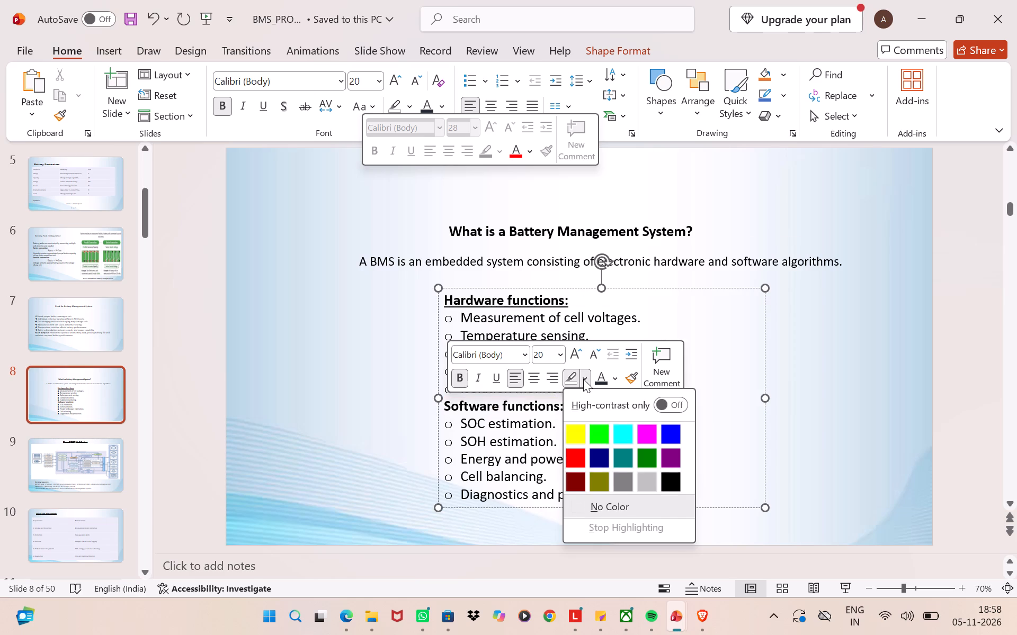
left_click(836, 411)
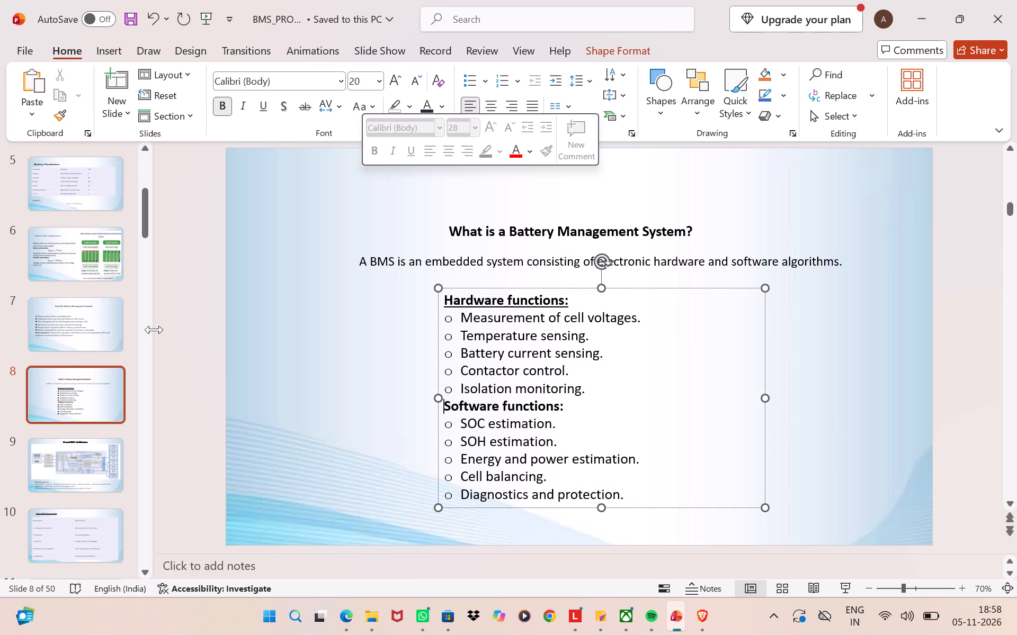
left_click(257, 334)
Move the hardware and software functions text box on slide 8 slightly to the left.
left_click(467, 361)
left_click_drag(436, 344, 420, 343)
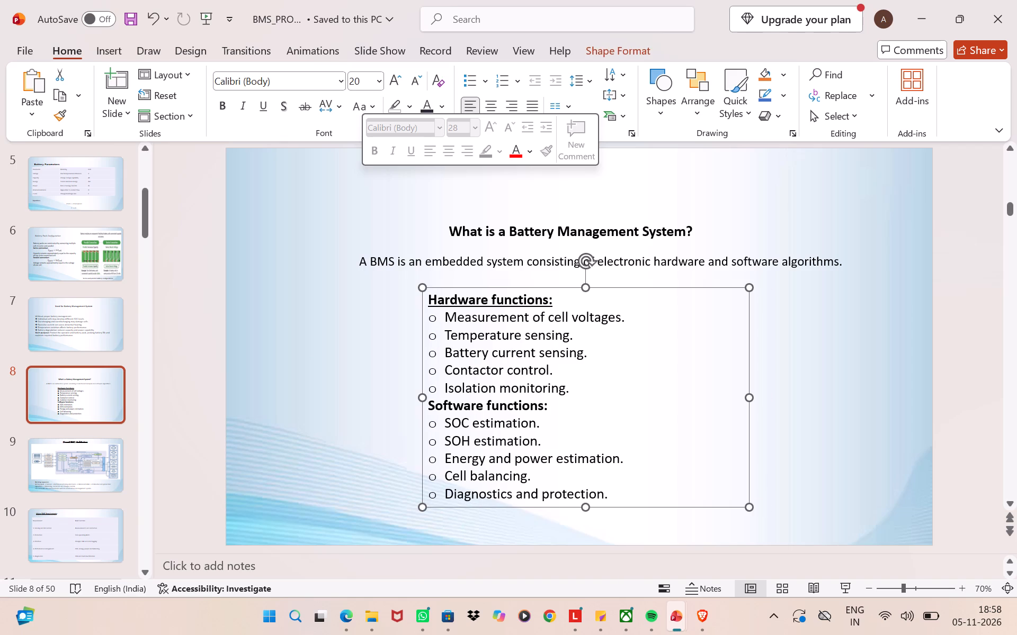
left_click(898, 391)
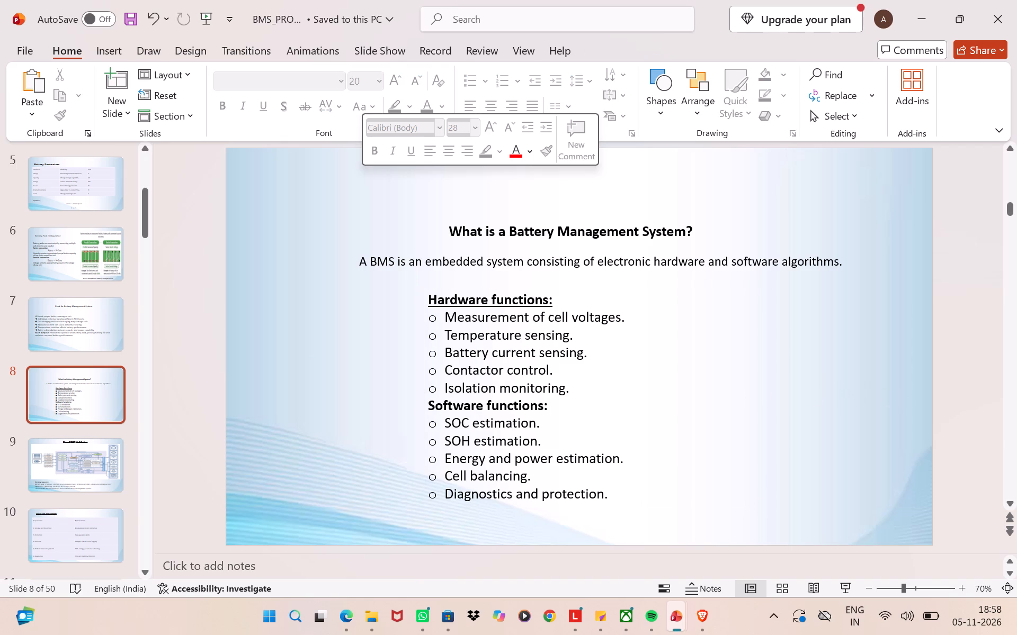
Move the "What is a Battery Management System?" heading on slide 8 slightly up, away from the sentence beneath it.
left_click(585, 237)
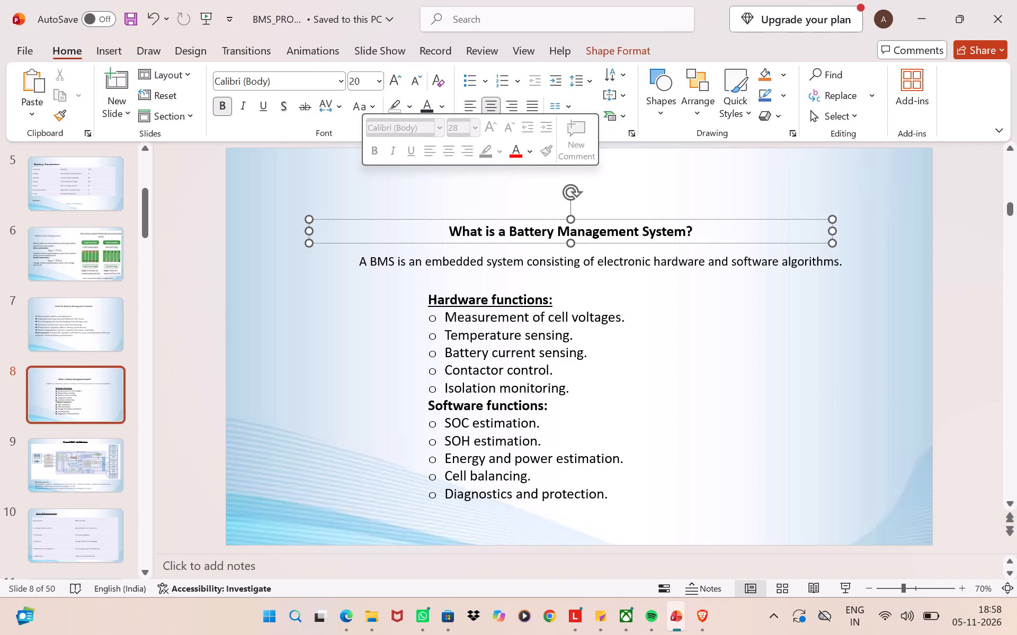
left_click_drag(594, 220, 593, 212)
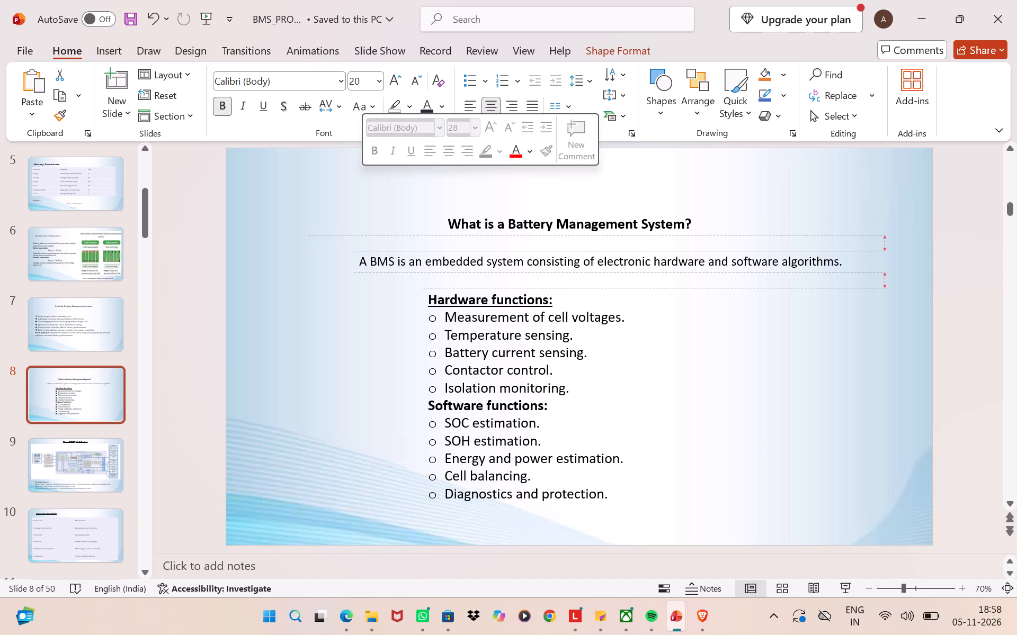
left_click_drag(593, 212, 591, 212)
left_click(674, 330)
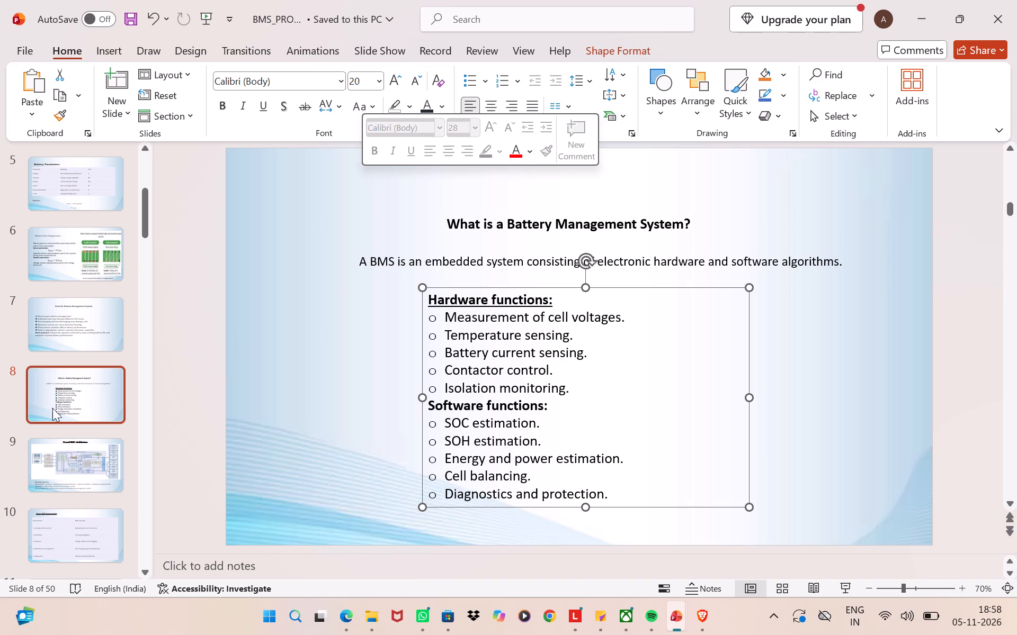
Change the font of the "Overall BMS Architecture" heading on slide 9 to Calibri (Body).
left_click(52, 450)
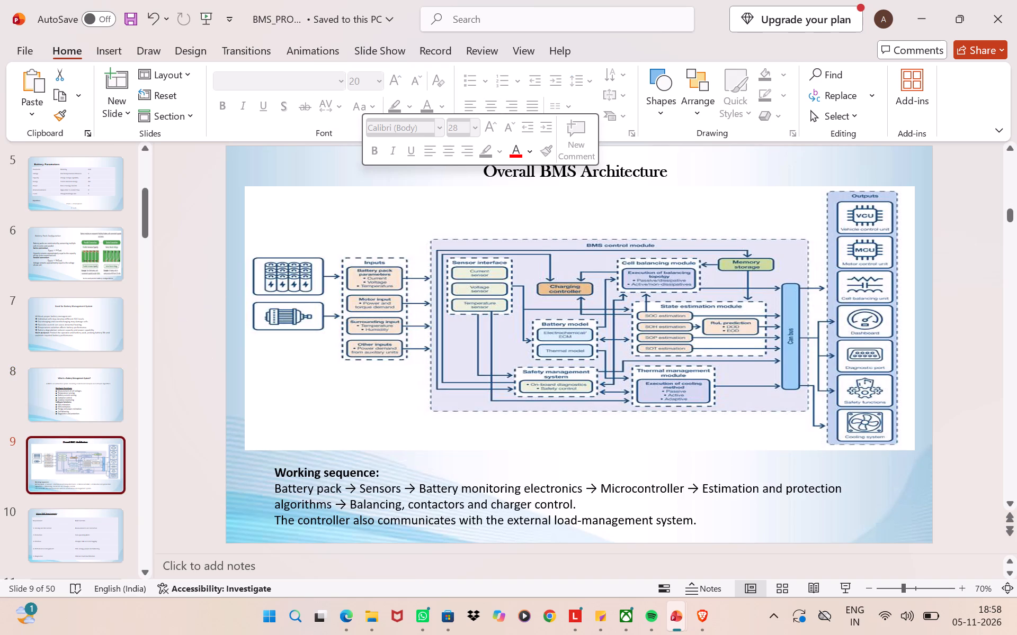
left_click_drag(484, 168, 642, 170)
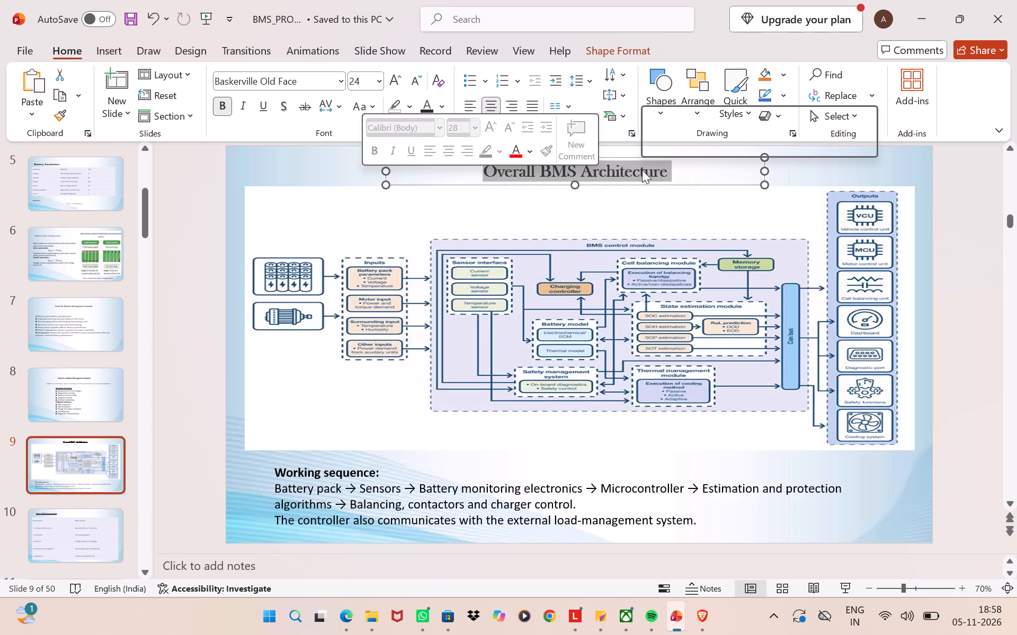
left_click(716, 121)
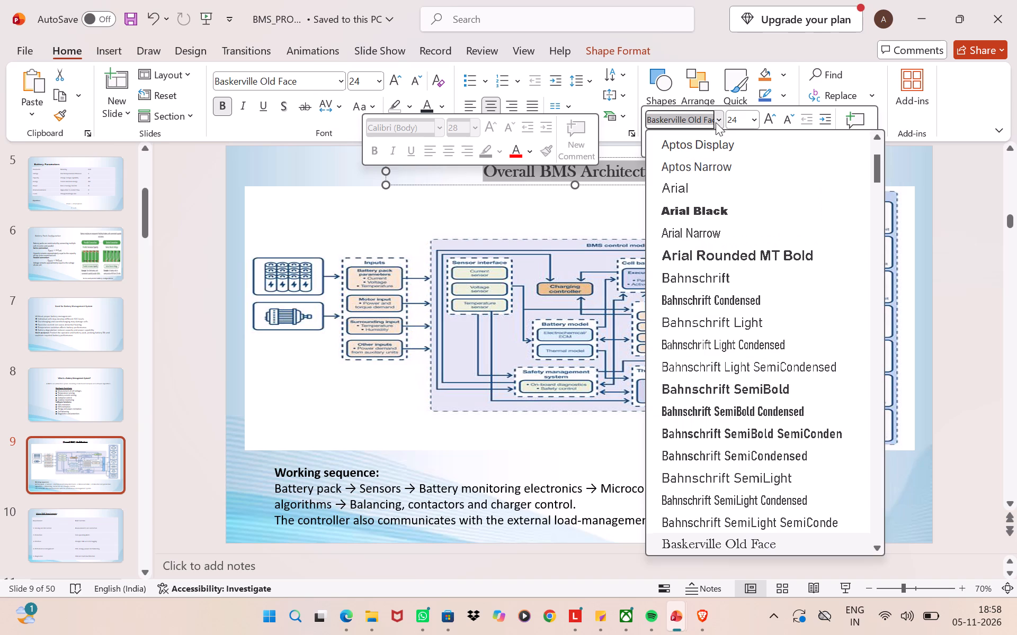
scroll(707, 164, "up", 3)
left_click(699, 186)
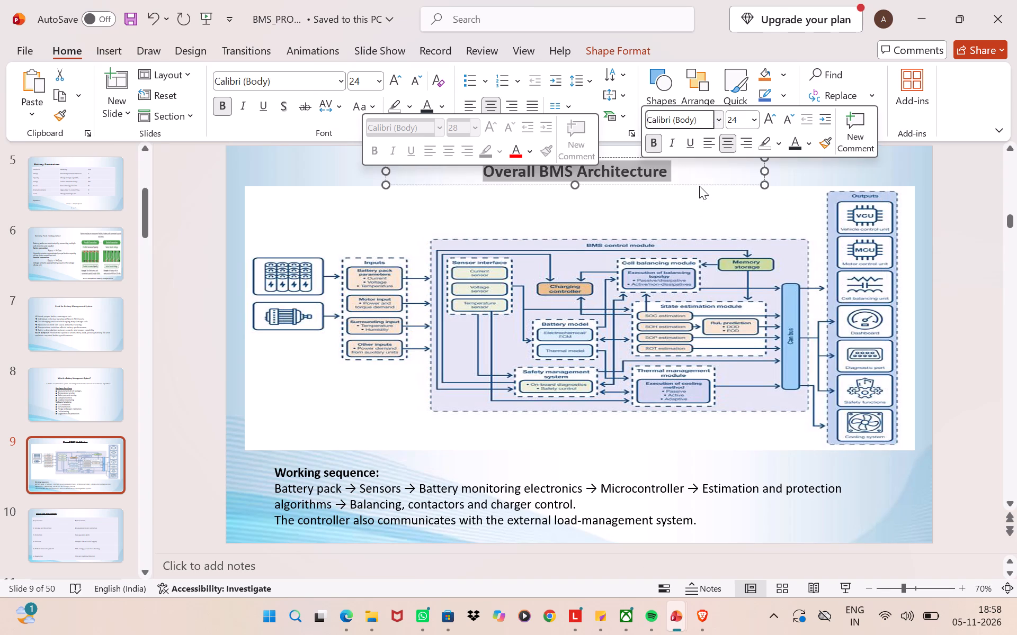
left_click(694, 199)
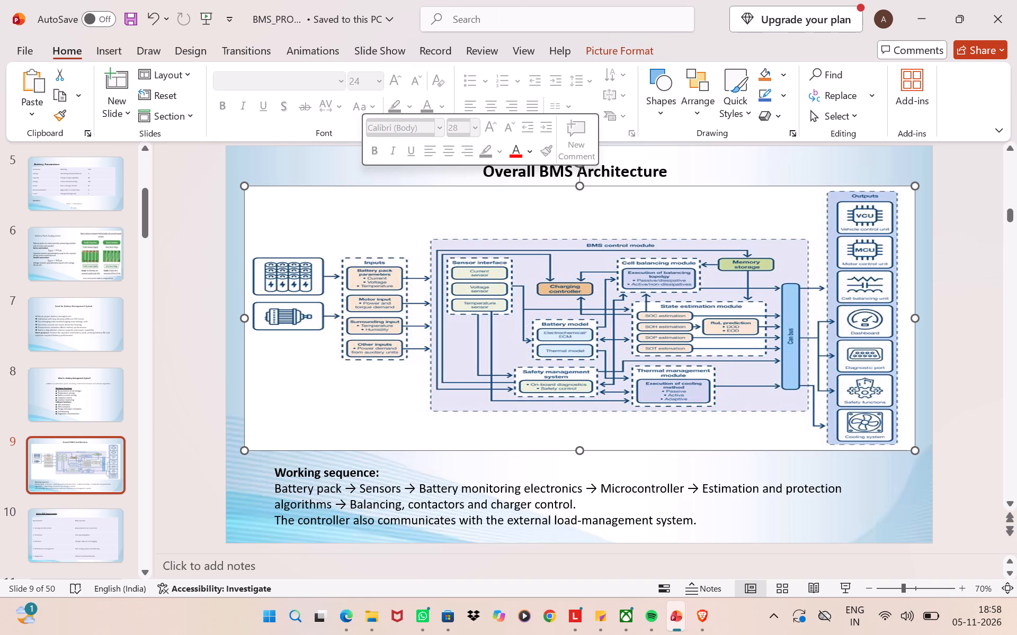
Remove the underline from the "Major BMS Requirements" heading on slide 10.
left_click(79, 557)
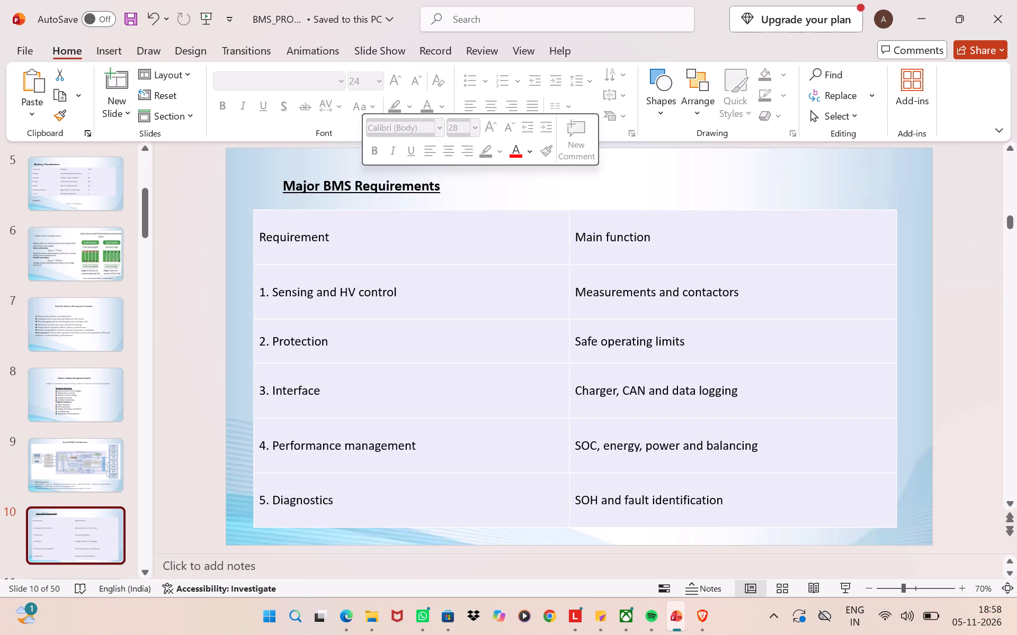
left_click_drag(439, 184, 270, 187)
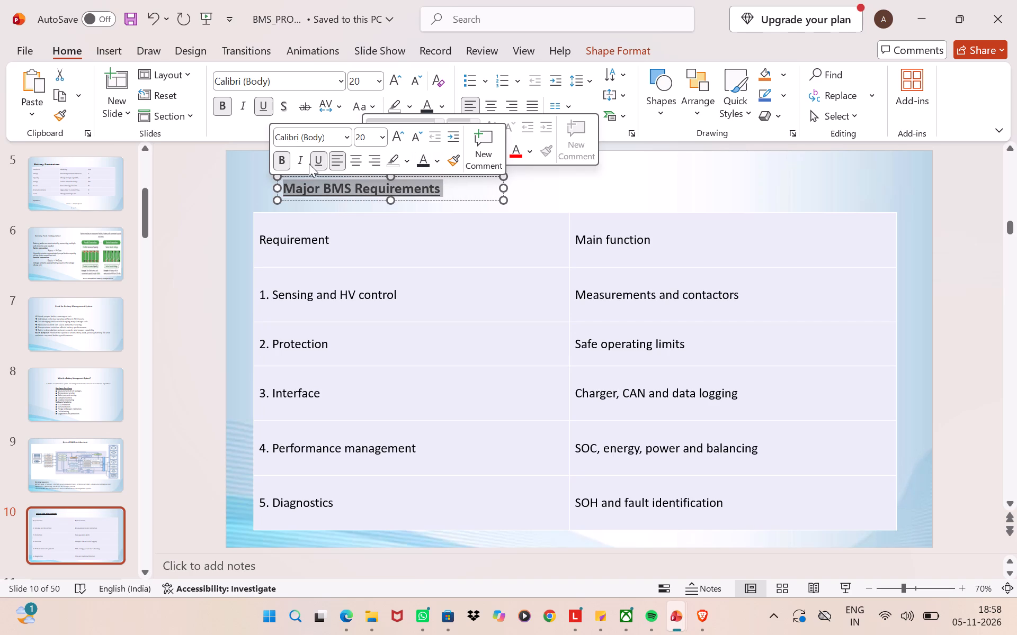
left_click(323, 161)
left_click(705, 204)
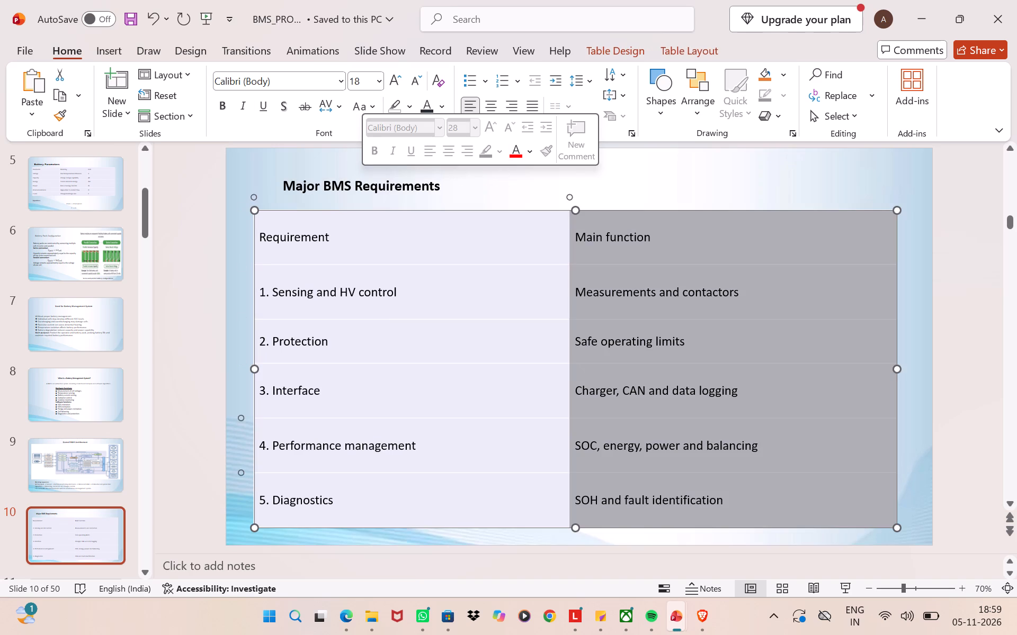
Remove the cyan highlight from the "Voltage Sensing" heading on slide 11.
scroll(80, 533, "down", 3)
left_click(76, 524)
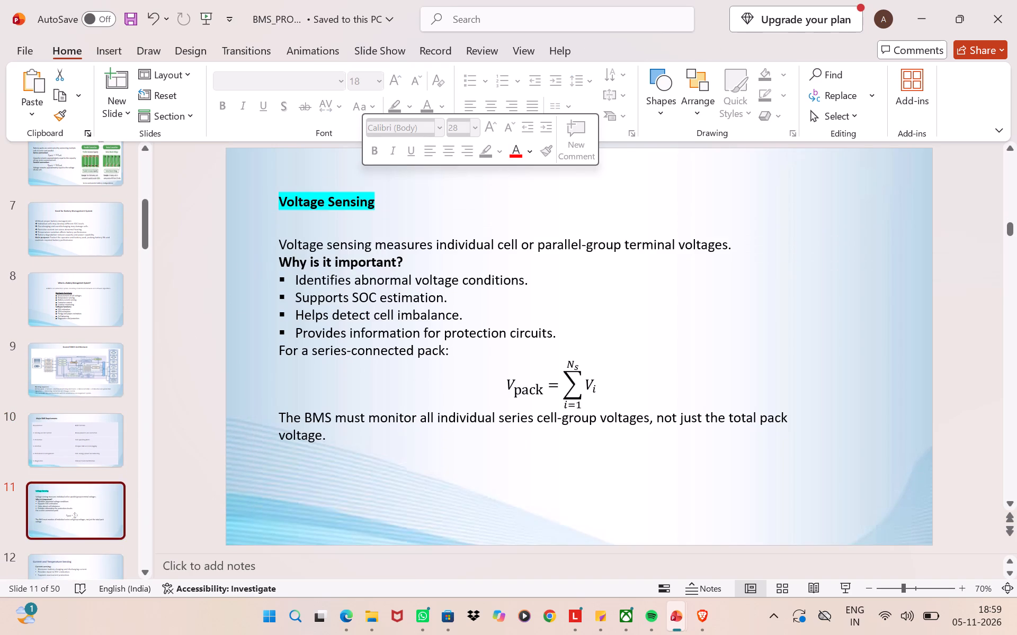
left_click_drag(373, 201, 324, 203)
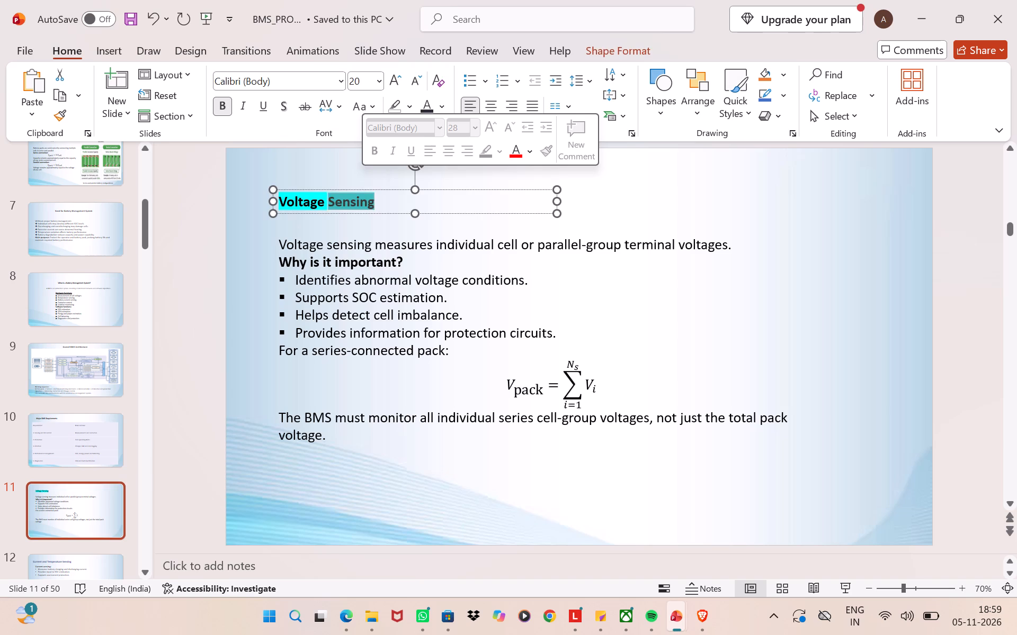
left_click_drag(324, 203, 281, 203)
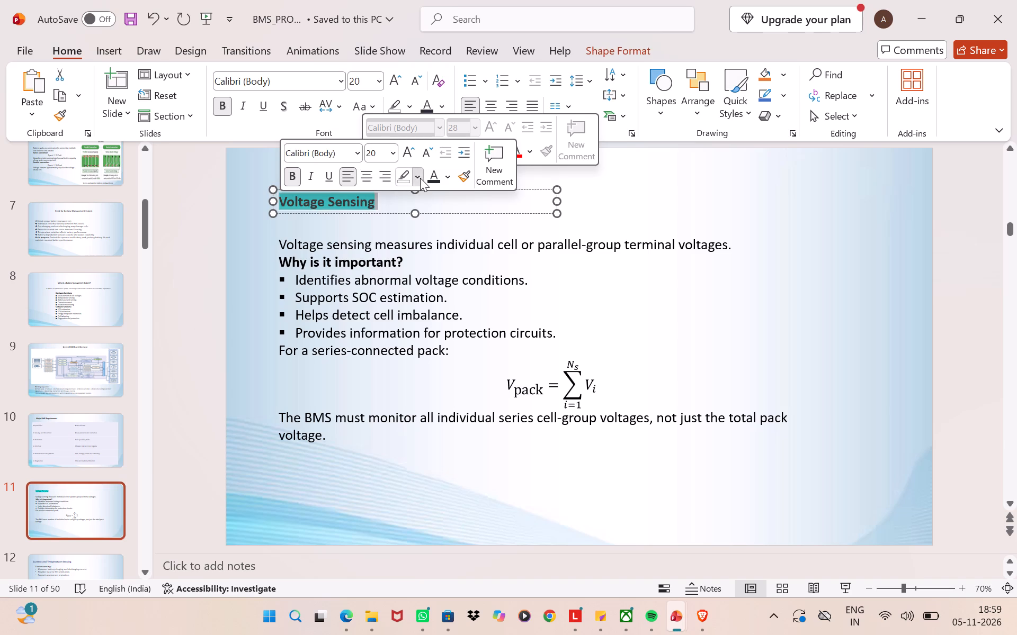
left_click(420, 178)
left_click(440, 311)
left_click(582, 230)
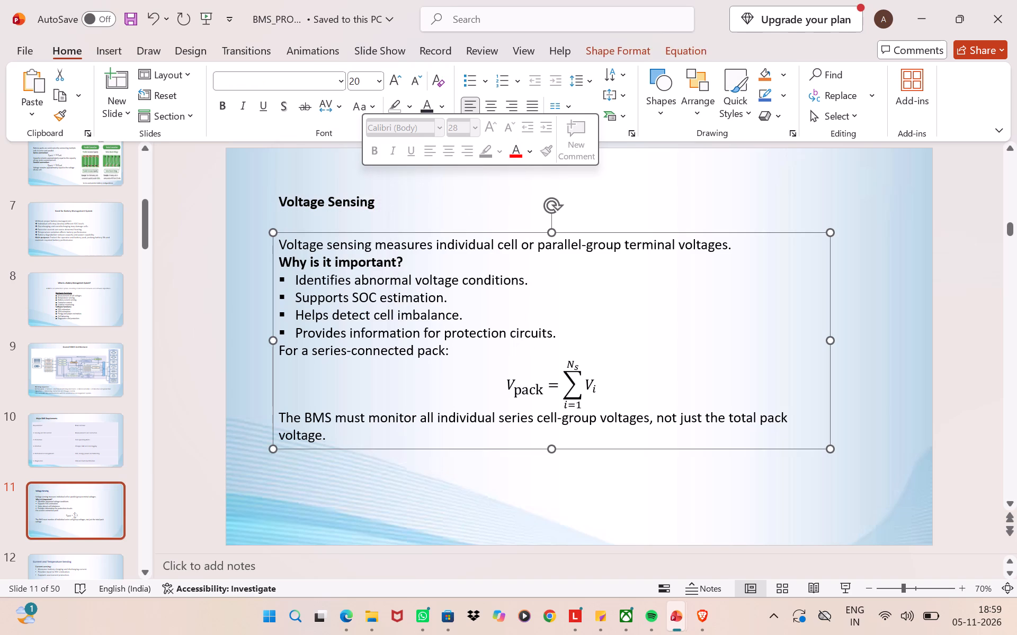
Set the font size of the "Voltage Sensing" heading on slide 11 to 28.
left_click(385, 210)
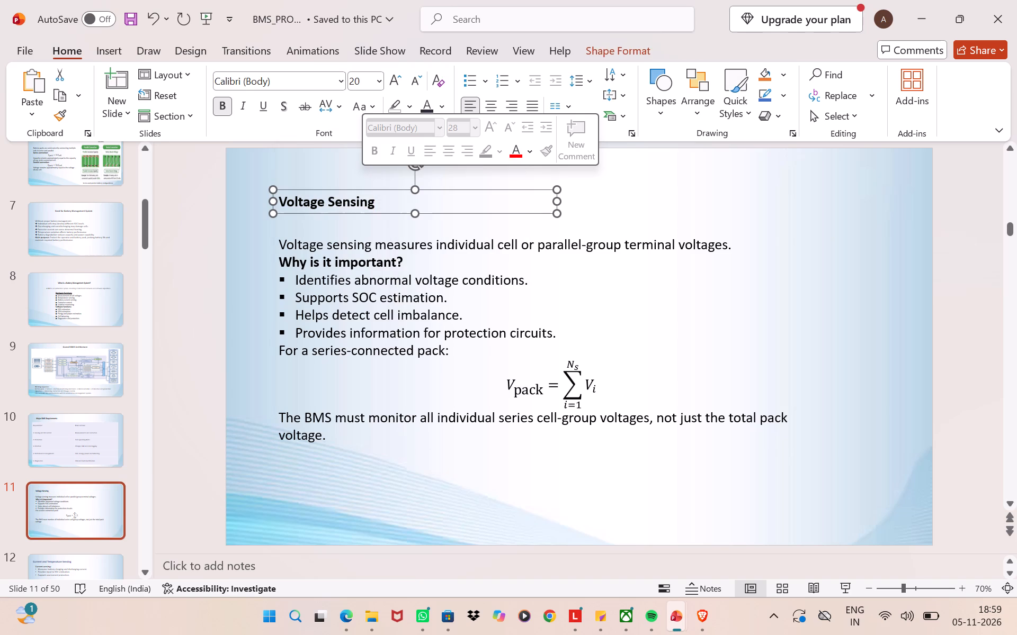
left_click_drag(371, 204, 247, 206)
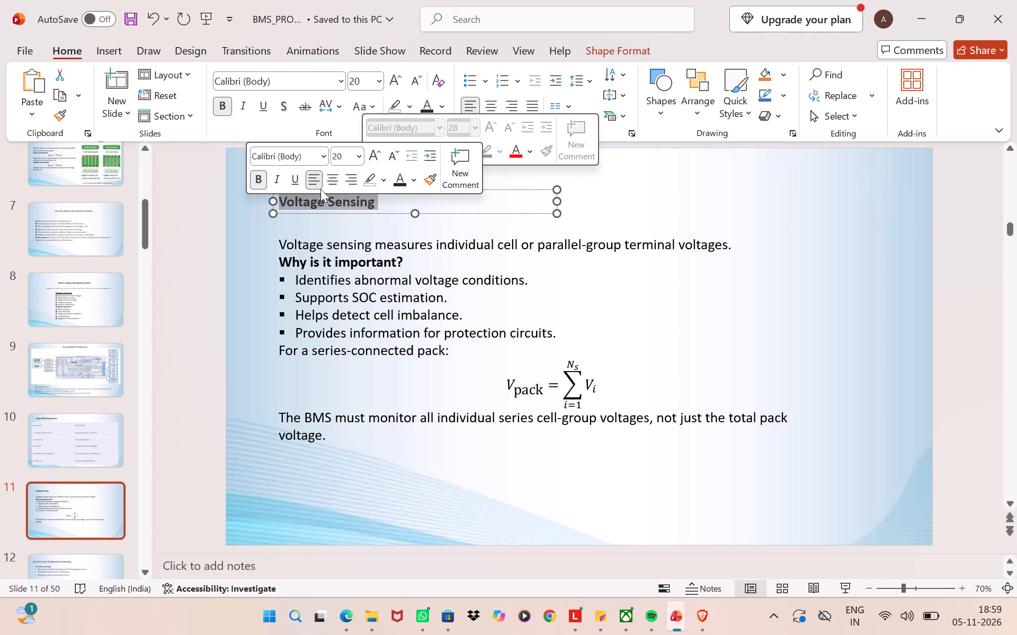
left_click(358, 155)
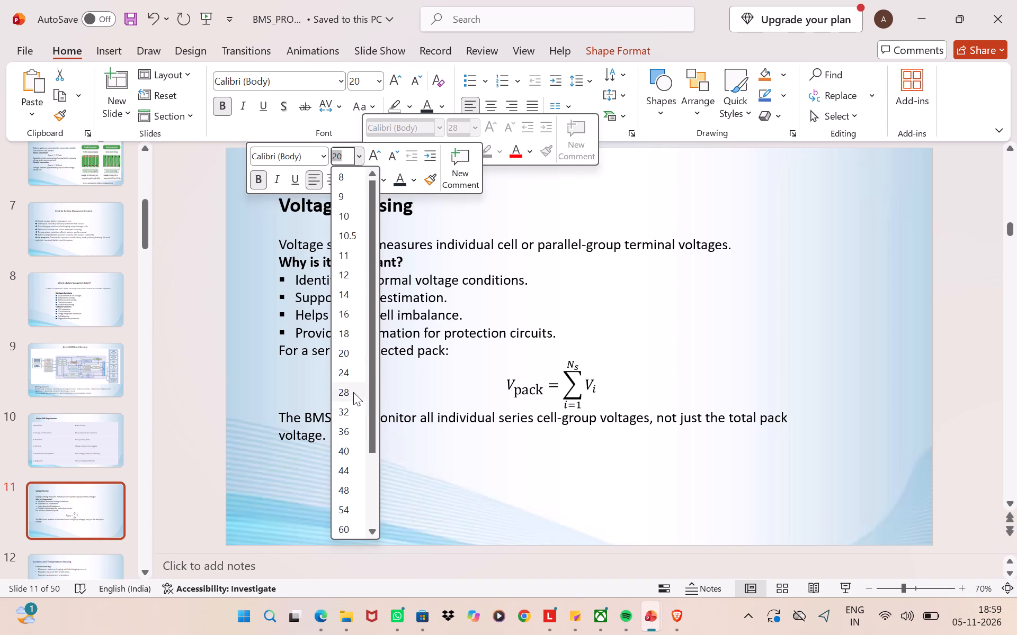
left_click(353, 394)
left_click(900, 323)
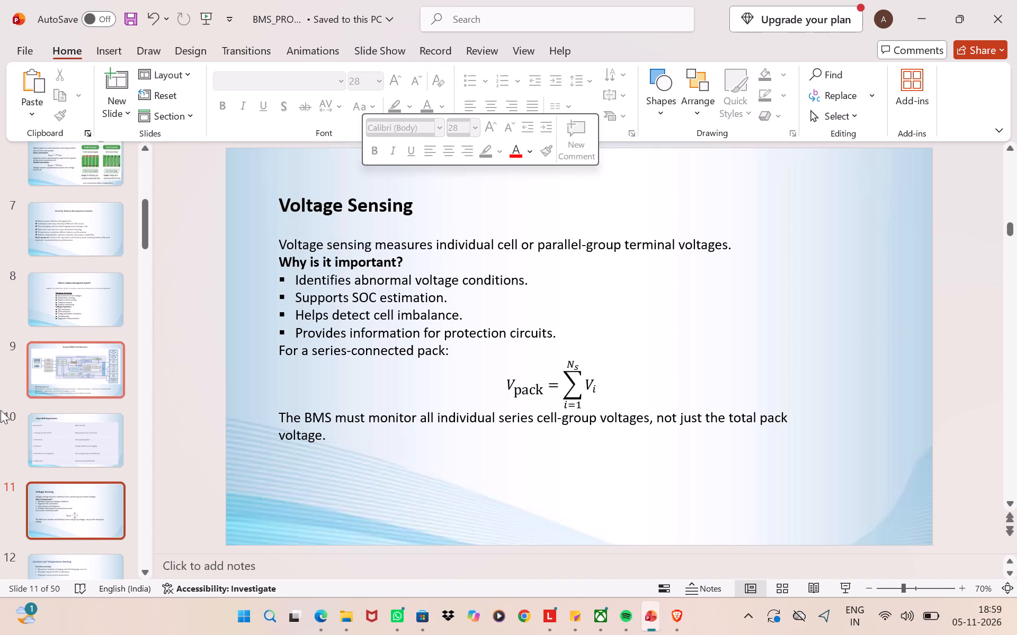
Set the font size of the "Major BMS Requirements" heading on slide 10 to 24.
left_click(112, 419)
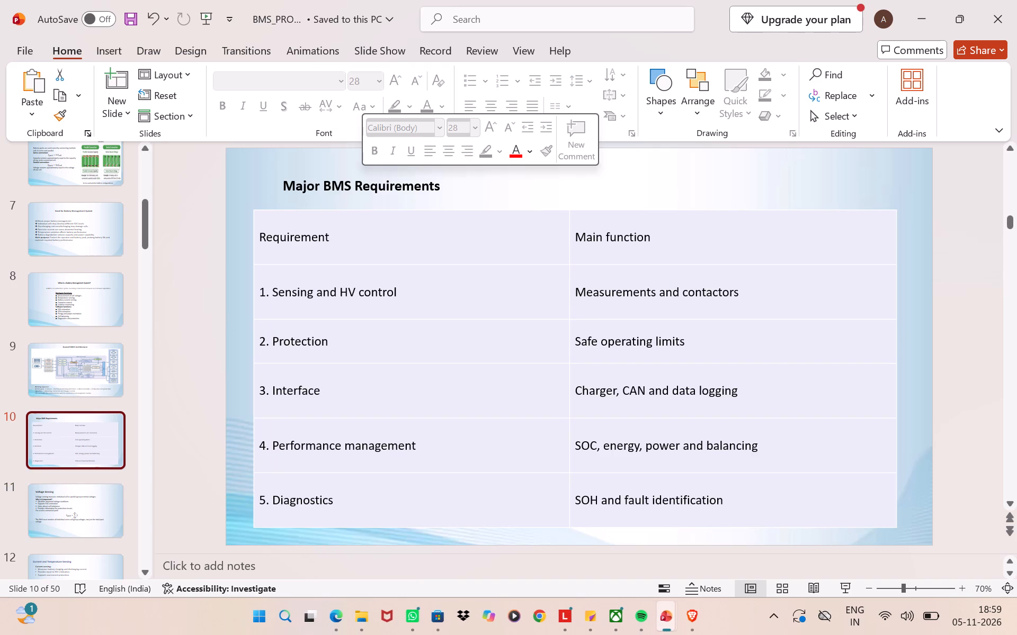
left_click(440, 185)
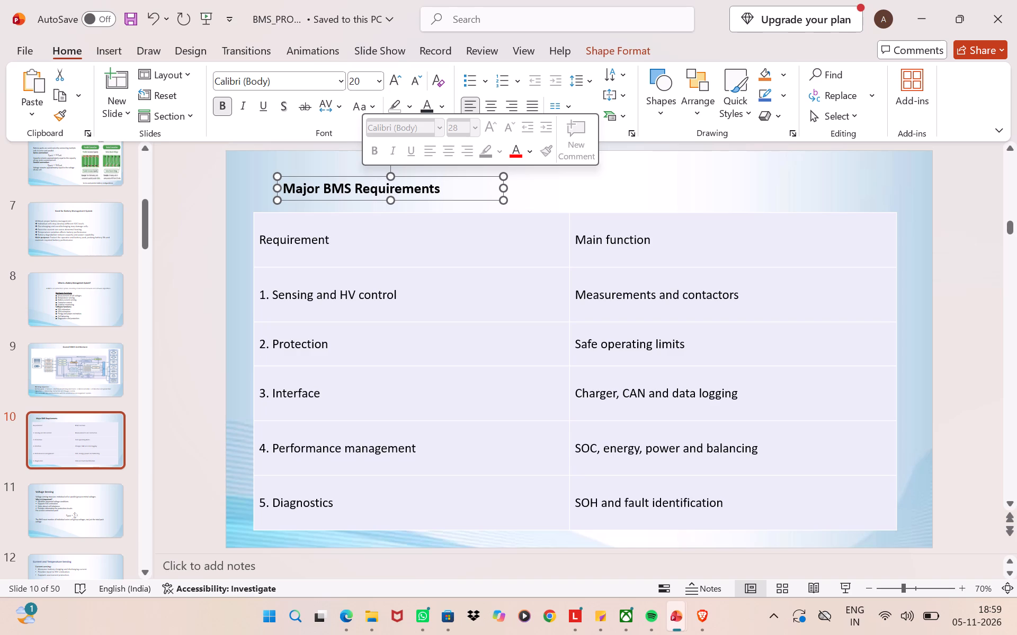
left_click_drag(435, 192, 276, 195)
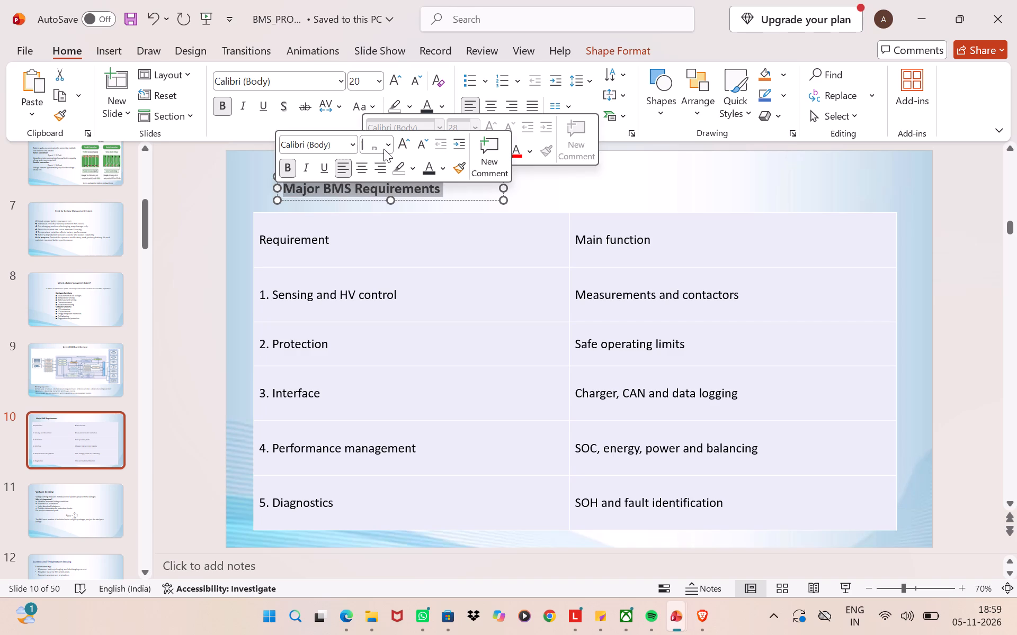
left_click(386, 146)
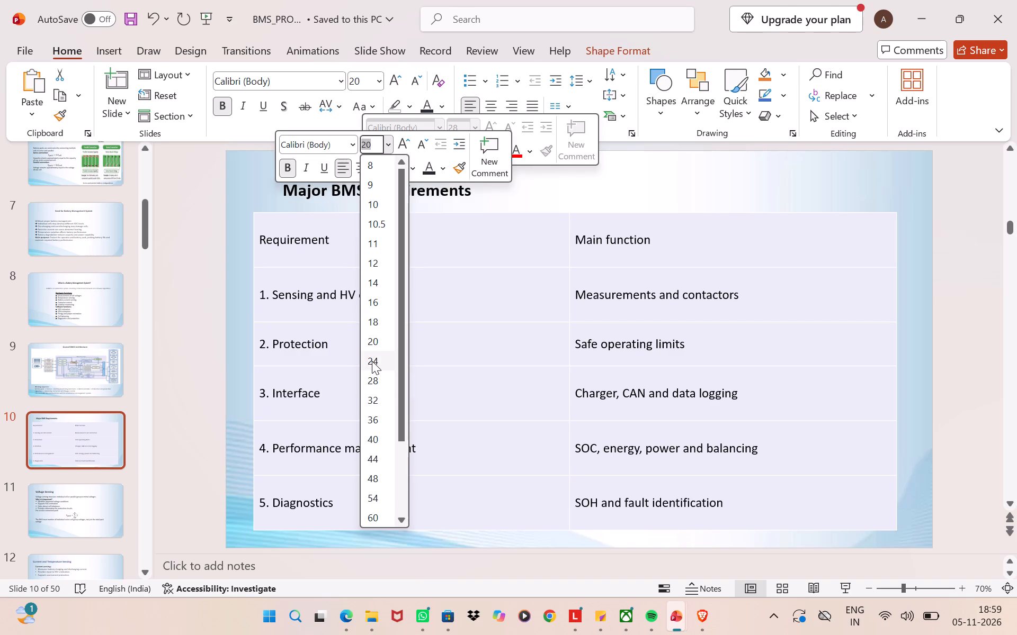
left_click(372, 361)
left_click(727, 156)
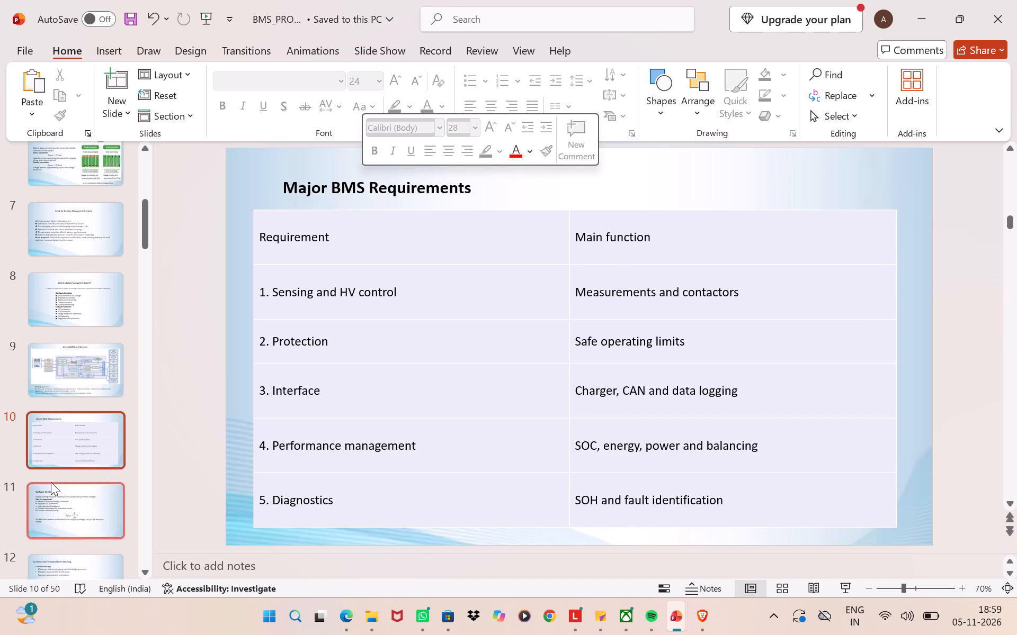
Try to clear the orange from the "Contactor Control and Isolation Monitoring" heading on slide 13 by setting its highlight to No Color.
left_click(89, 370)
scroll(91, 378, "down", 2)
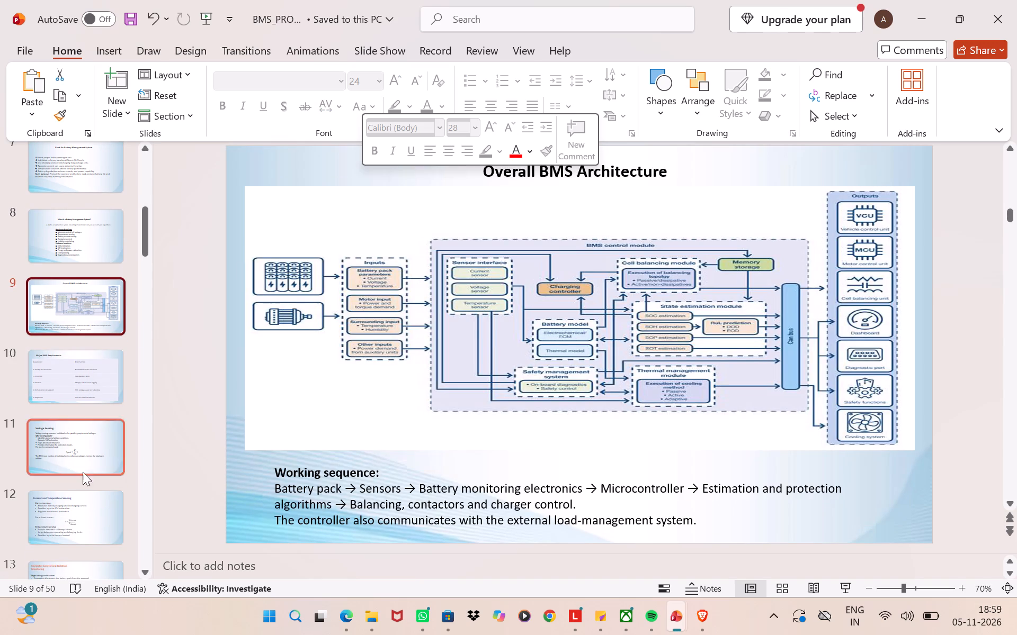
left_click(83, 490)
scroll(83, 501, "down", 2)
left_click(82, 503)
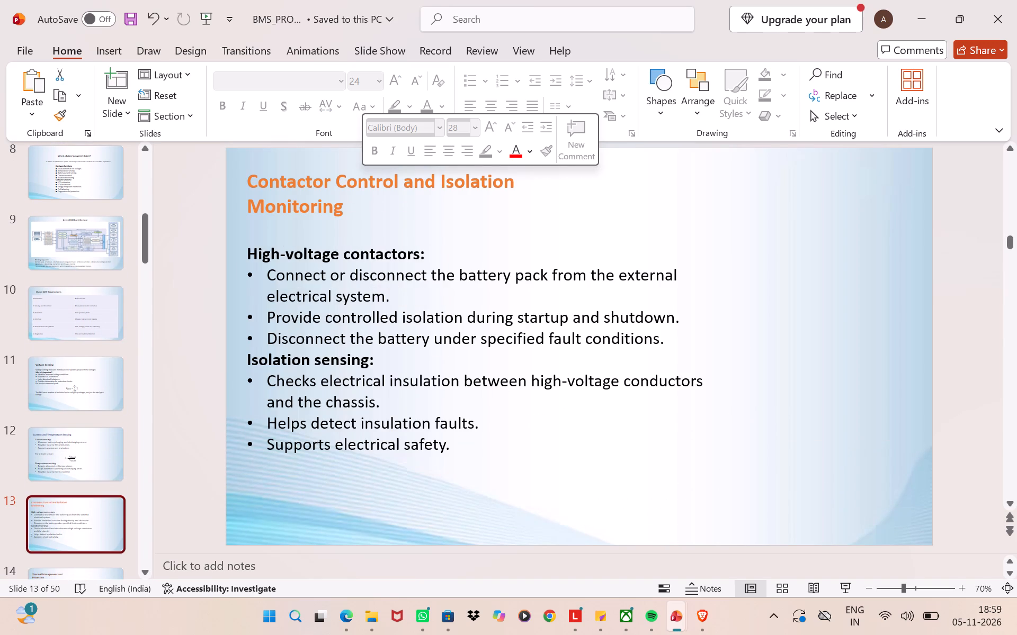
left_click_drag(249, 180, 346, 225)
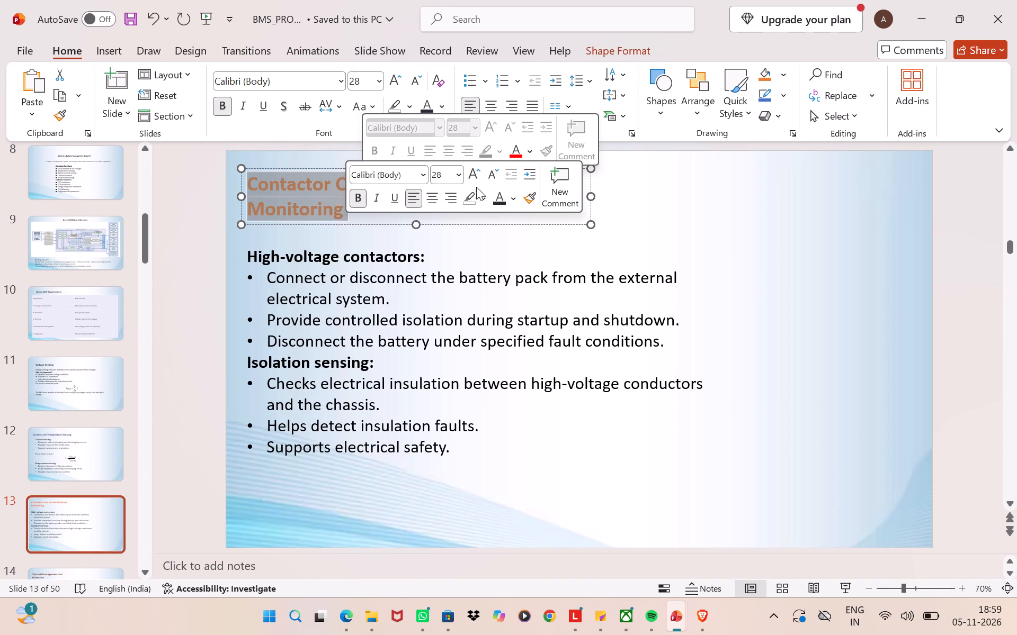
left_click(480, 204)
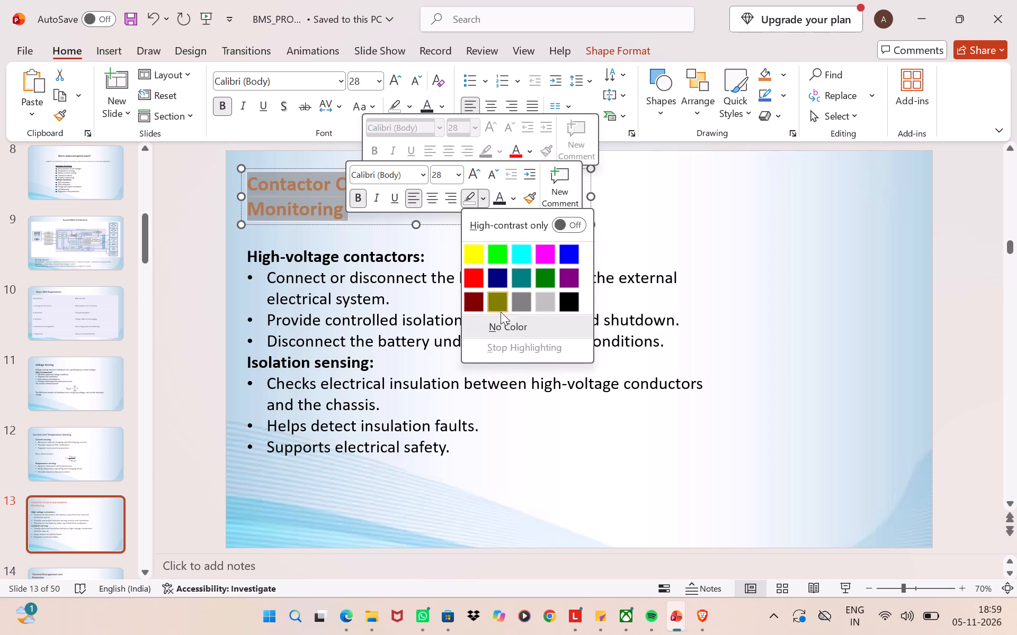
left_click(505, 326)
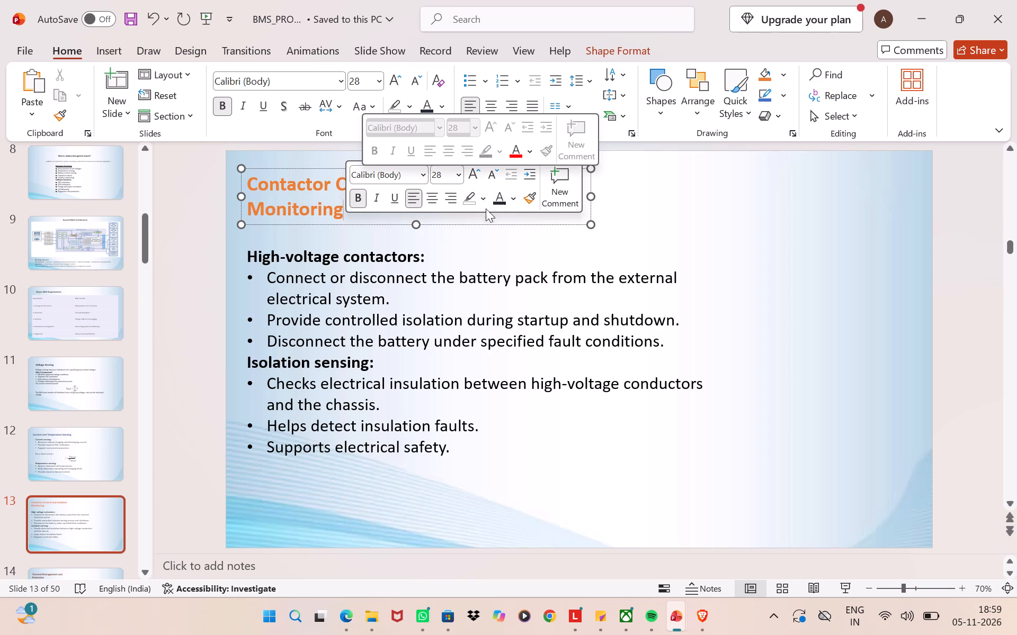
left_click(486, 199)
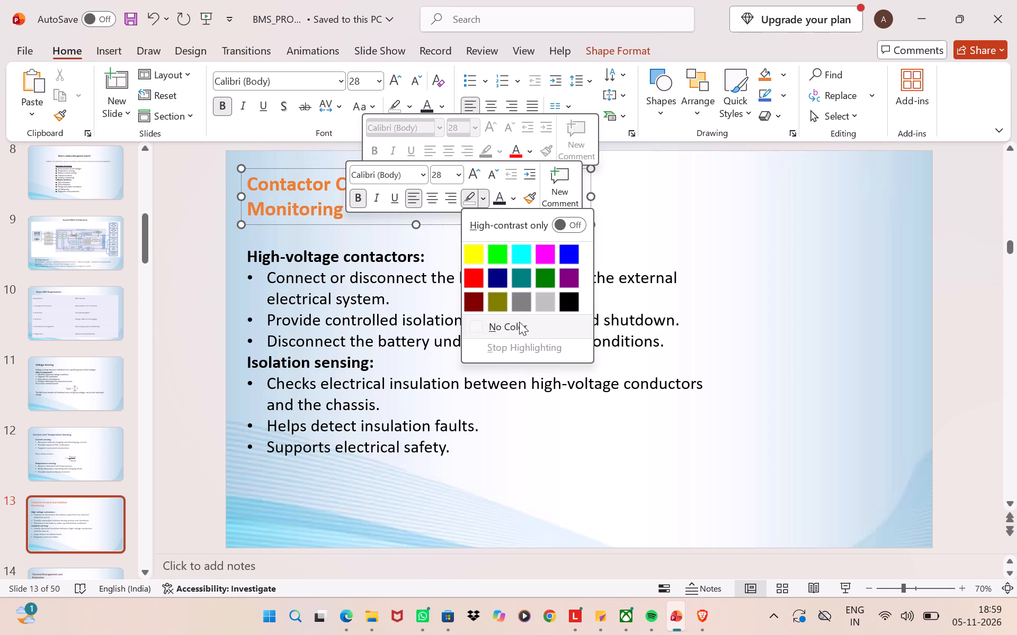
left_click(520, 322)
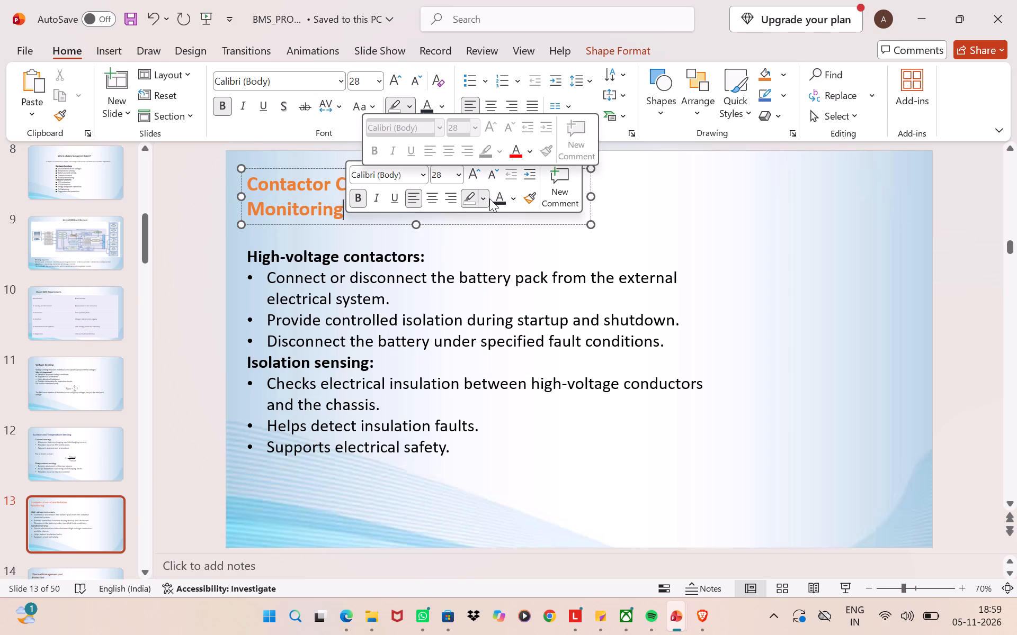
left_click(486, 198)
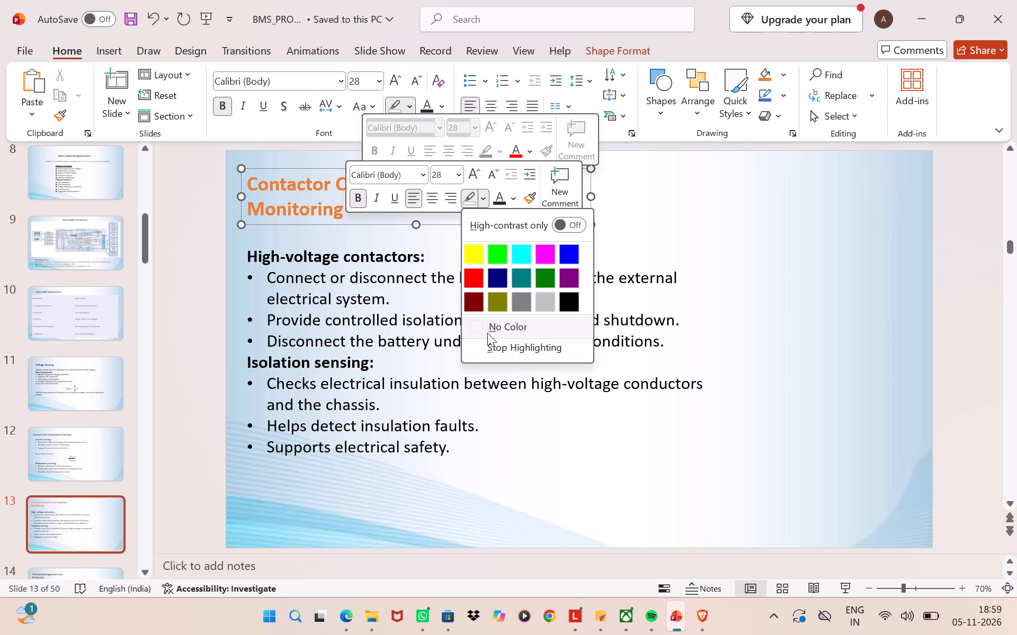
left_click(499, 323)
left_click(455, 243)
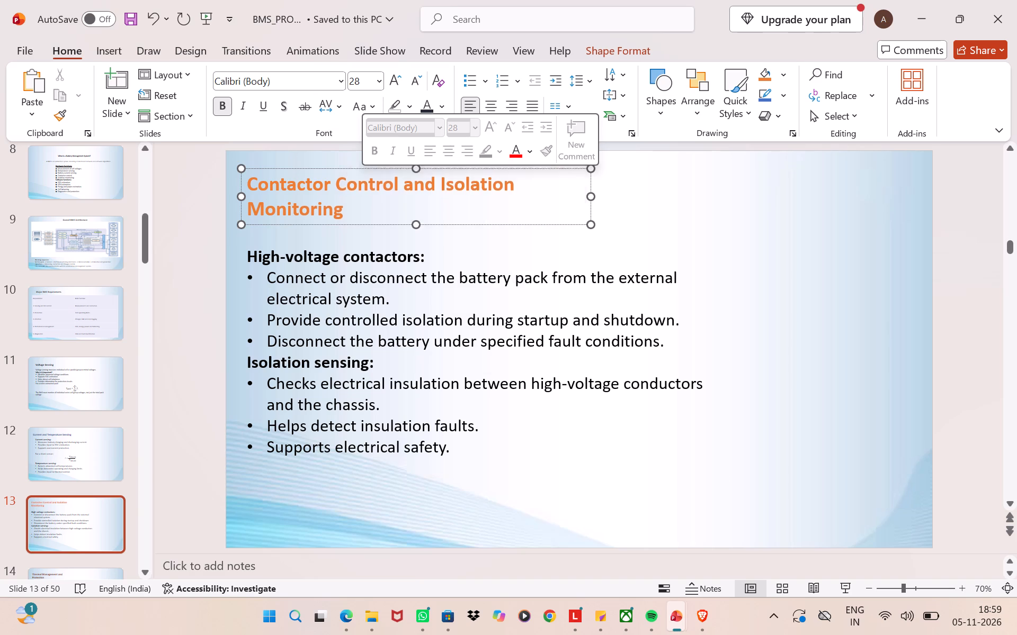
Change the font color of the whole "Contactor Control and Isolation Monitoring" heading on slide 13 to black.
left_click(370, 193)
left_click_drag(247, 183, 331, 211)
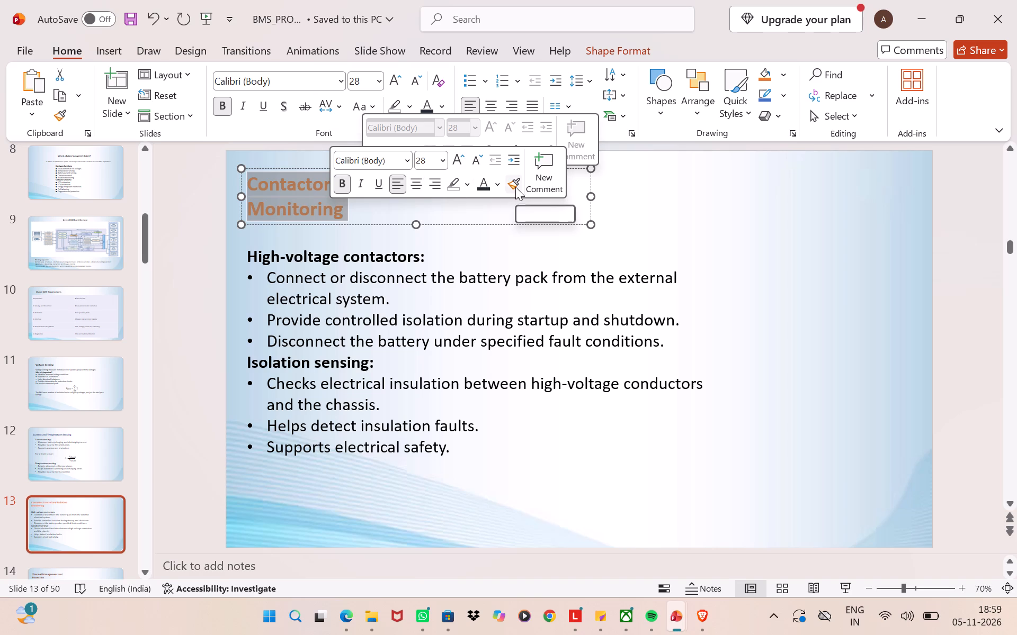
left_click(442, 102)
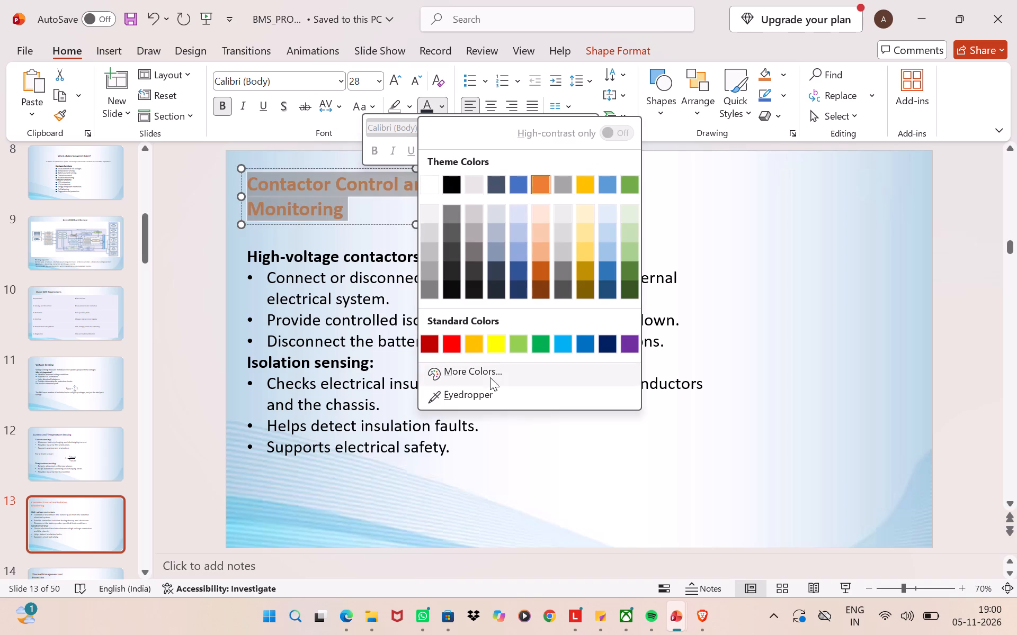
scroll(485, 384, "down", 3)
scroll(483, 380, "up", 2)
left_click(456, 182)
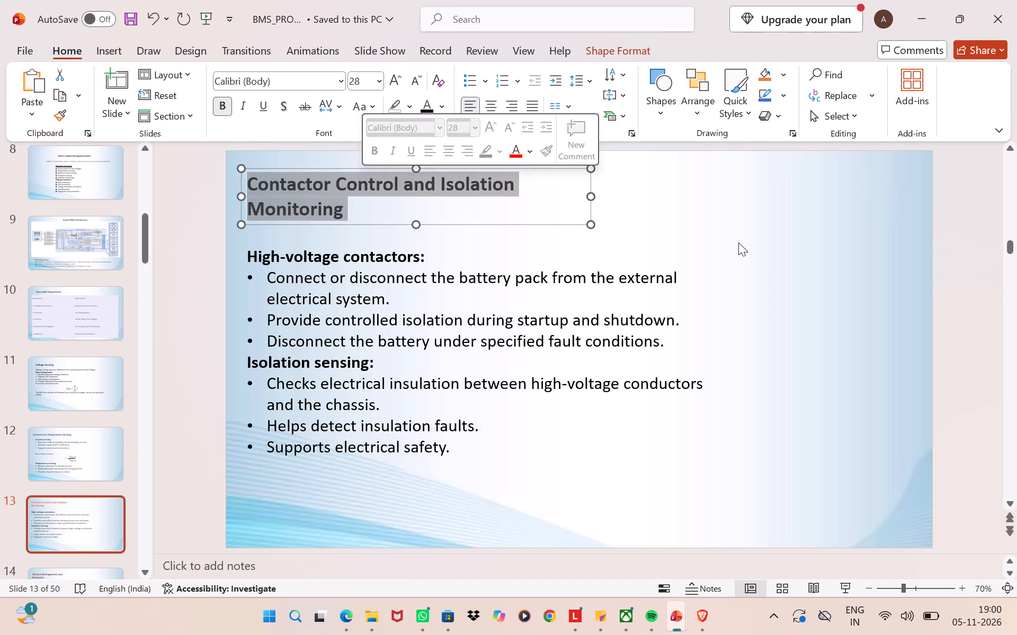
left_click(762, 238)
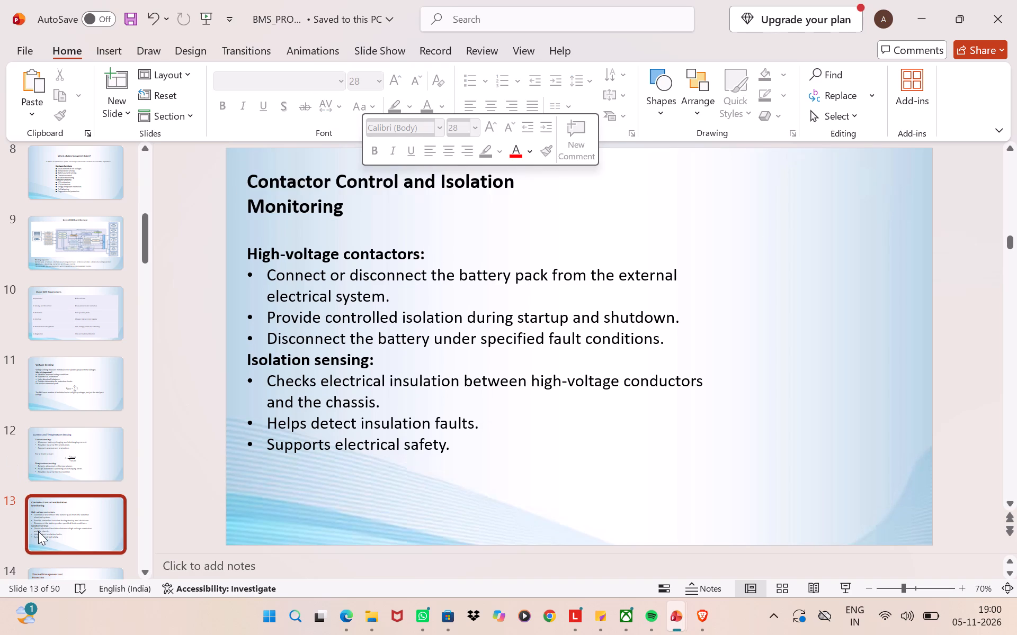
Change the font color of the "Thermal Management and Protection" heading on slide 14 to black.
left_click(38, 531)
scroll(74, 504, "down", 3)
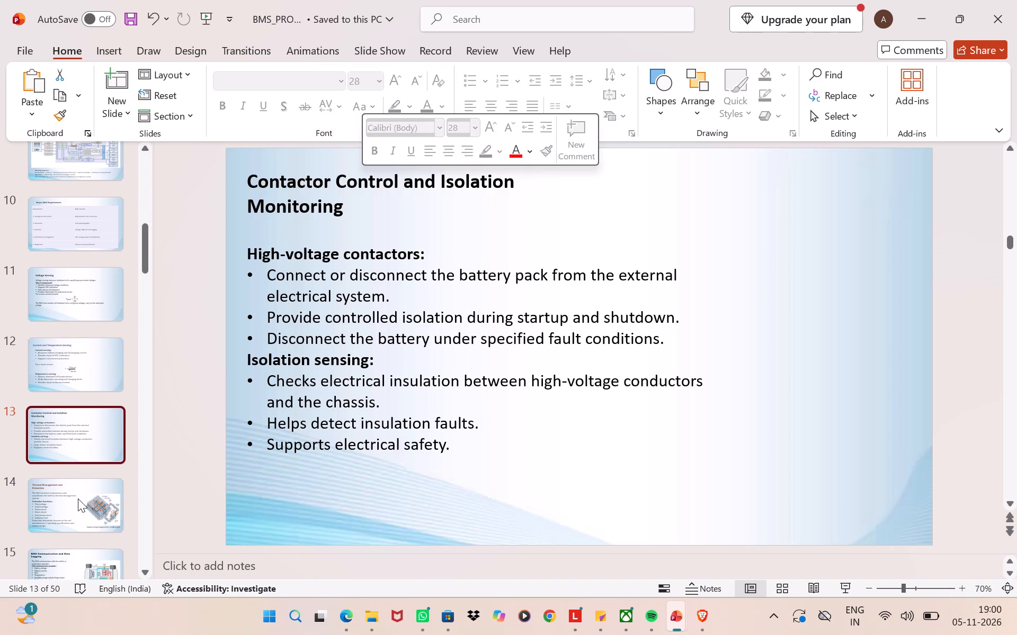
left_click(79, 499)
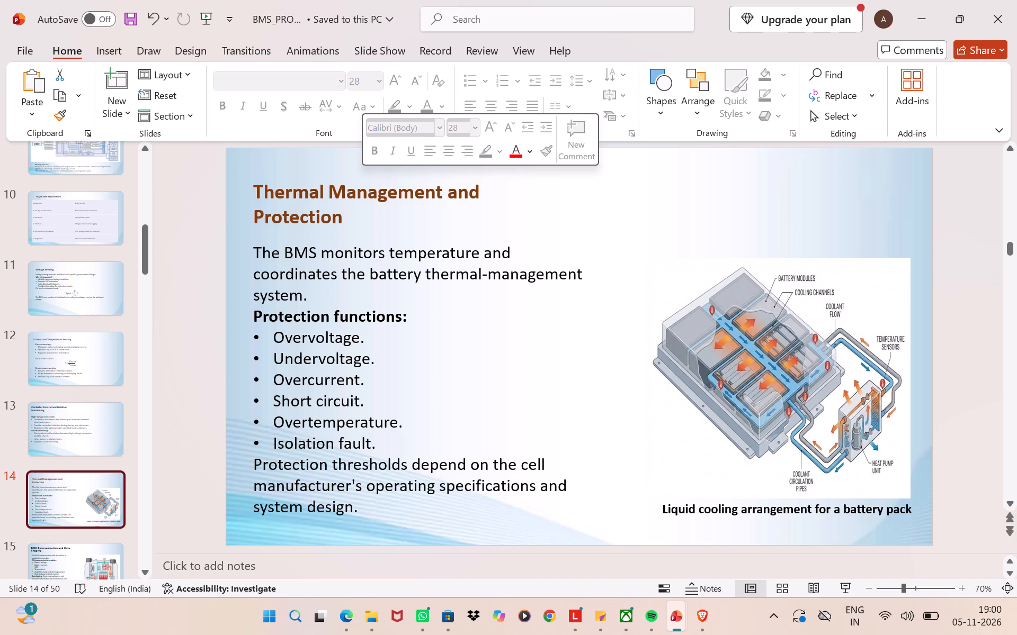
left_click_drag(254, 183, 328, 224)
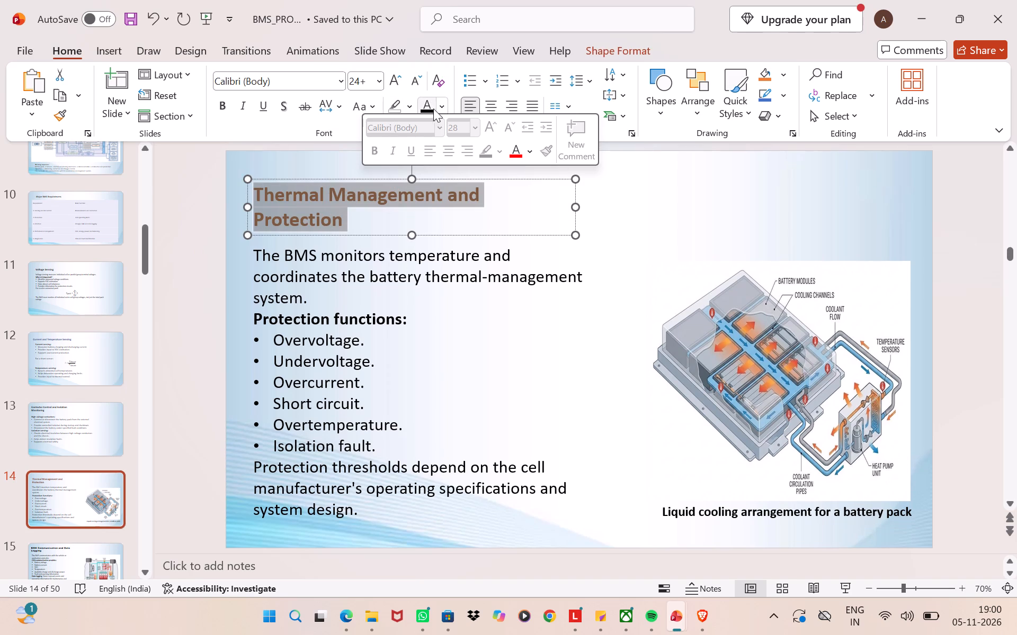
left_click(444, 110)
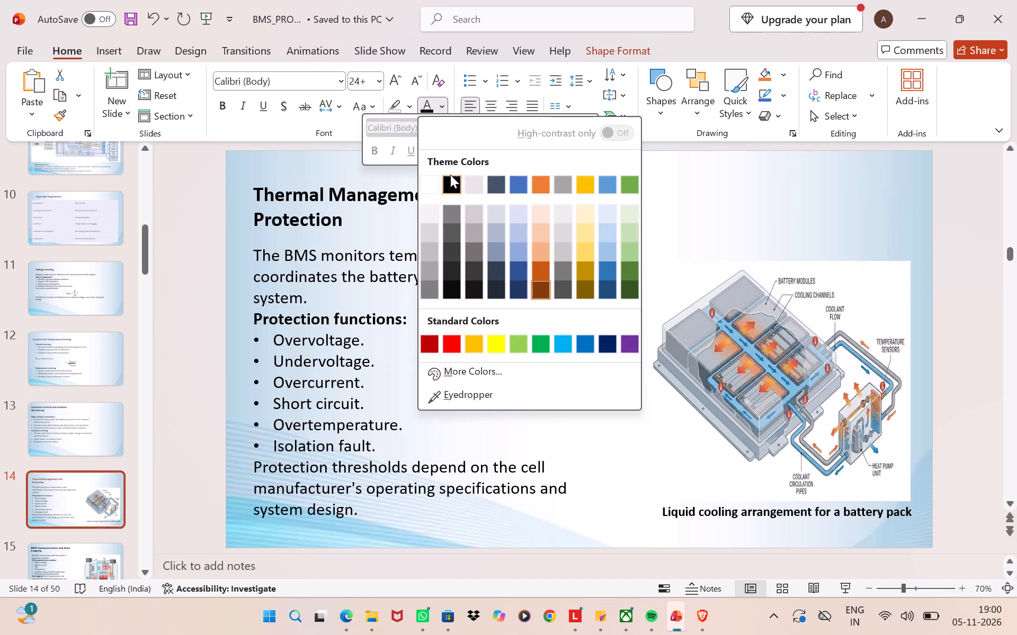
left_click(450, 175)
left_click(838, 188)
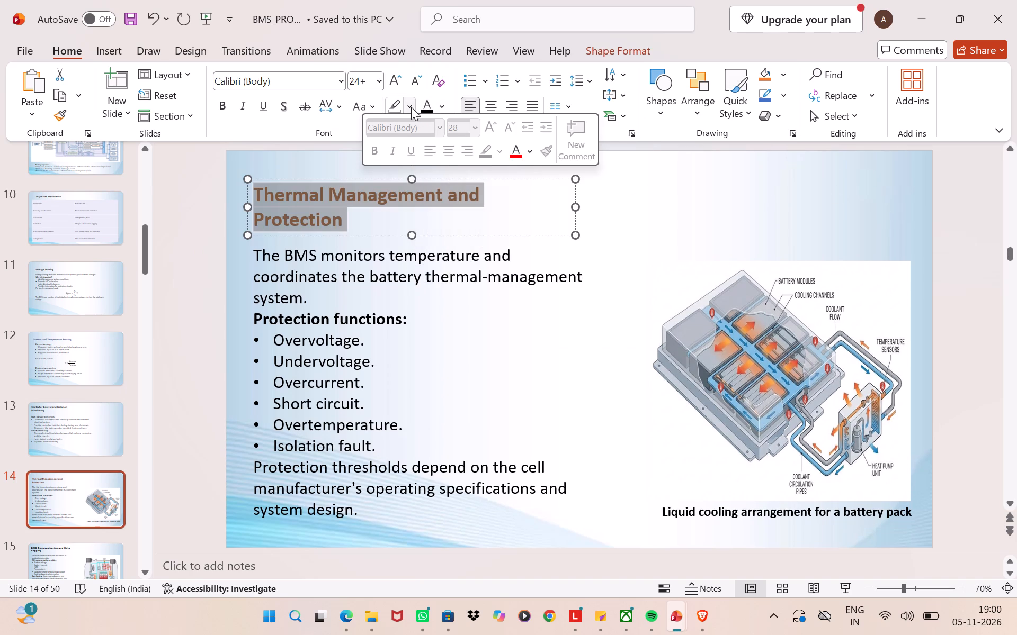
left_click(438, 104)
left_click(451, 183)
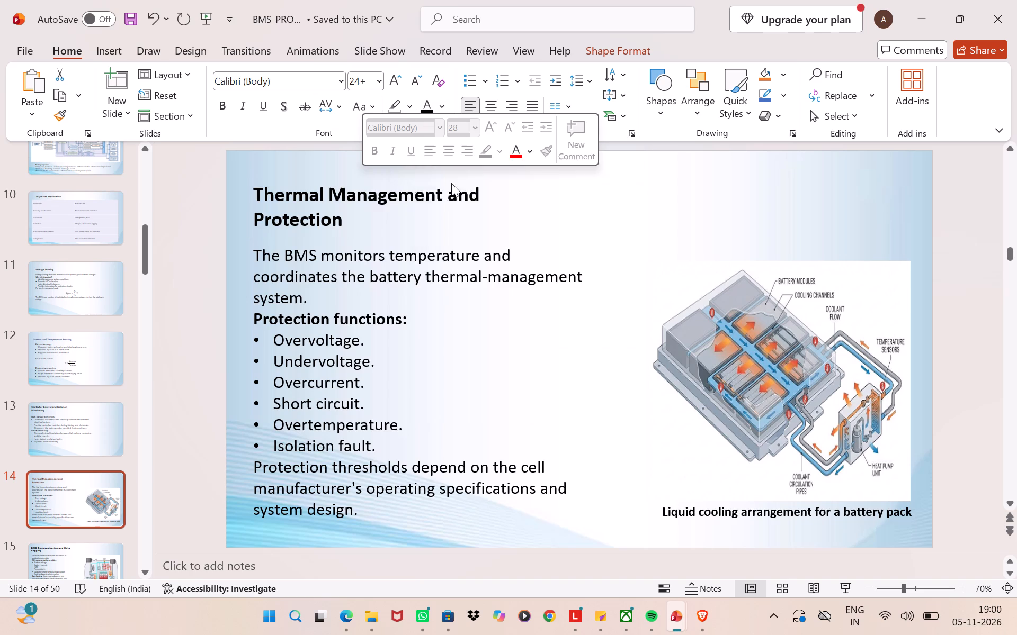
left_click(630, 212)
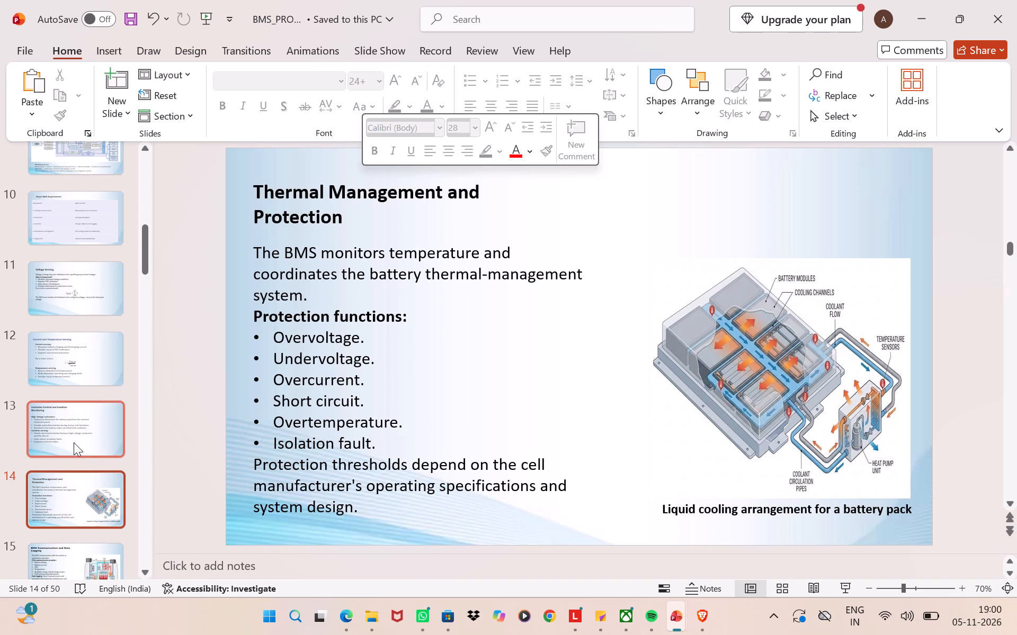
Change the font of the "BMS Communication and Data Logging" heading on slide 15 to Calibri (Body).
left_click(74, 442)
scroll(74, 442, "down", 1)
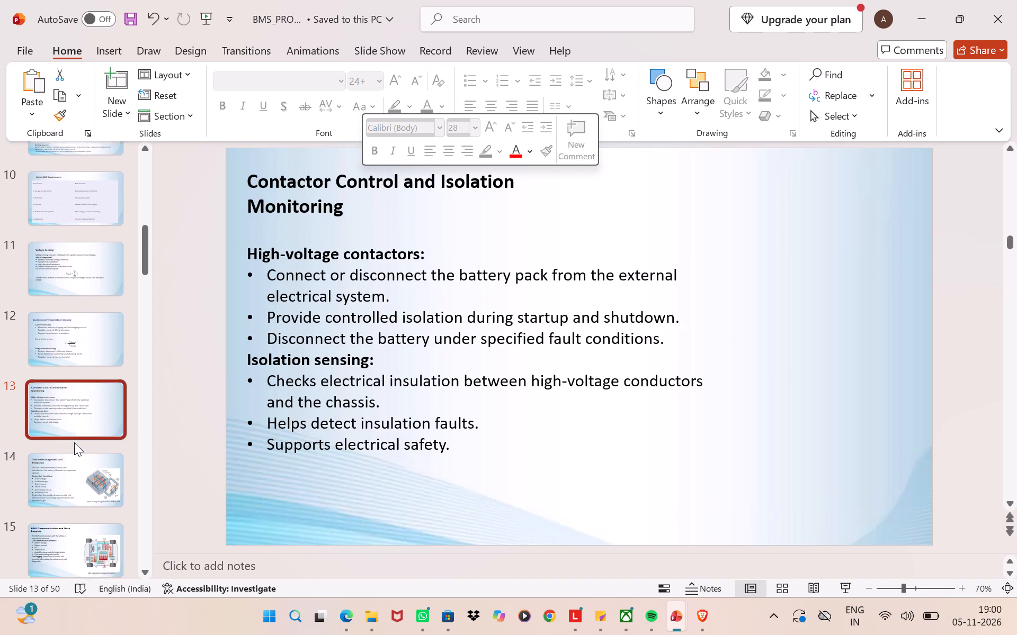
left_click(76, 446)
scroll(76, 446, "down", 2)
left_click(78, 465)
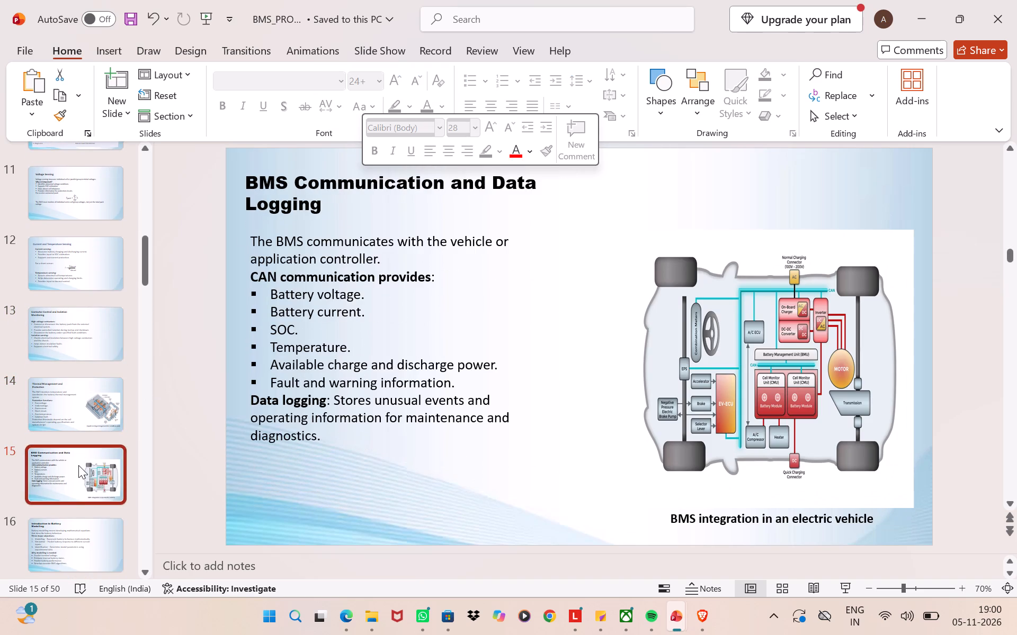
scroll(78, 465, "down", 2)
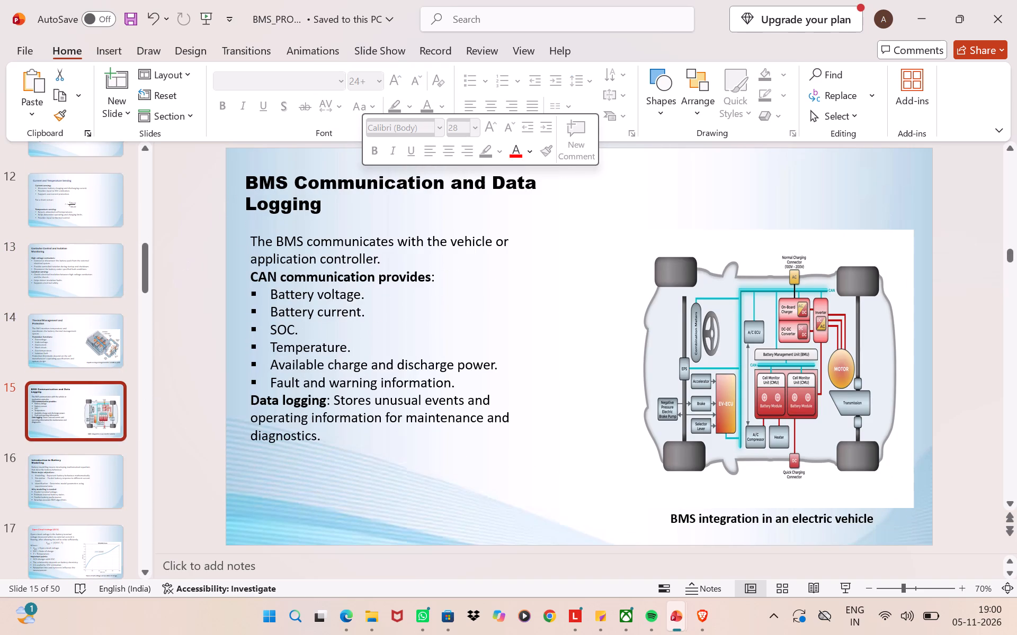
left_click_drag(248, 178, 326, 221)
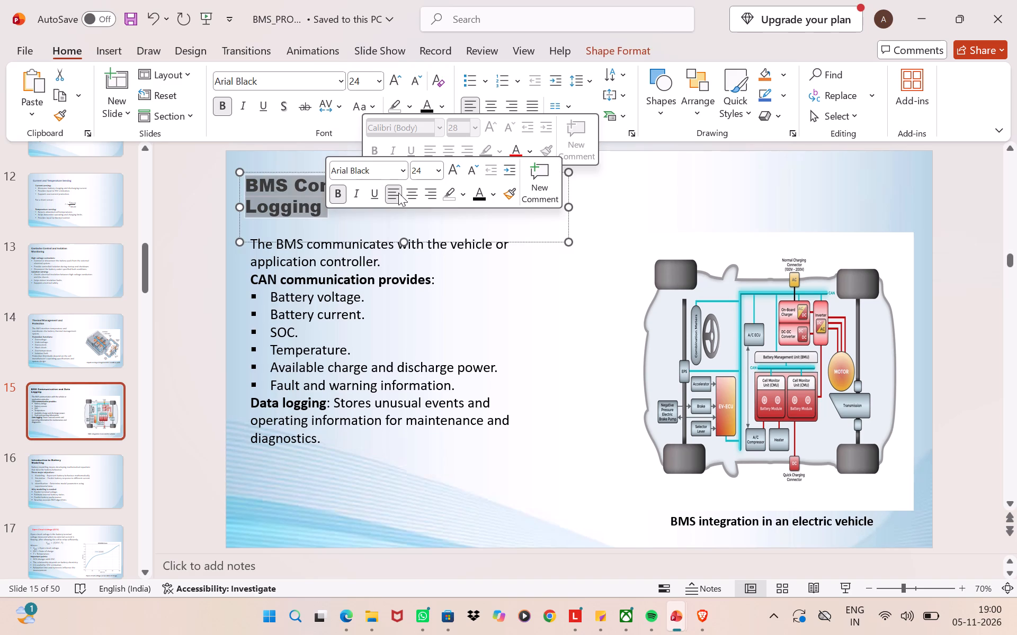
left_click(406, 170)
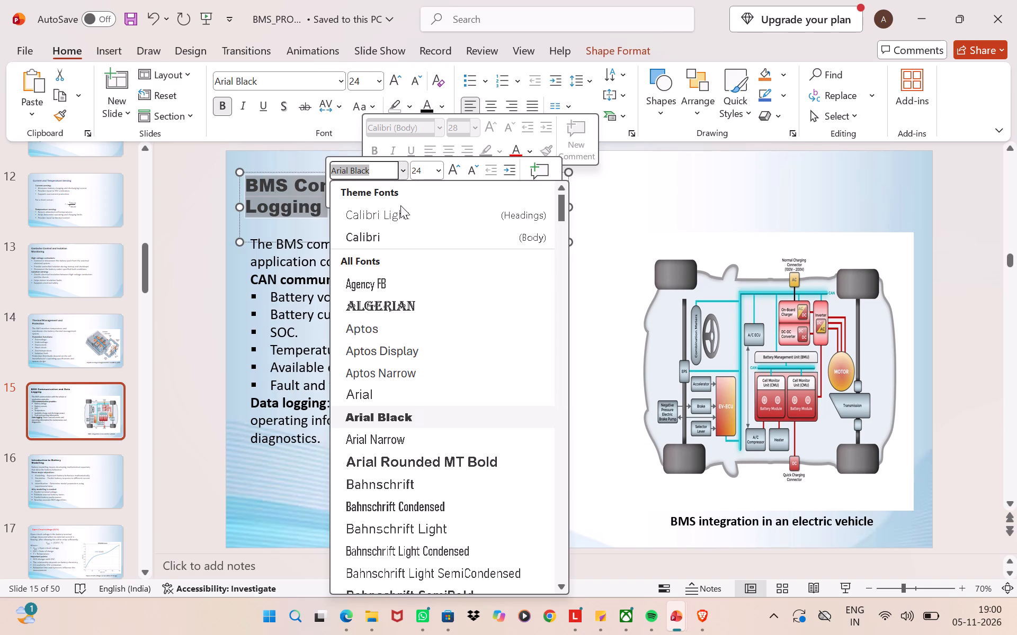
left_click(397, 230)
left_click(298, 230)
Change the font color of the "Current and Temperature Sensing" heading on slide 12 to black.
left_click(83, 343)
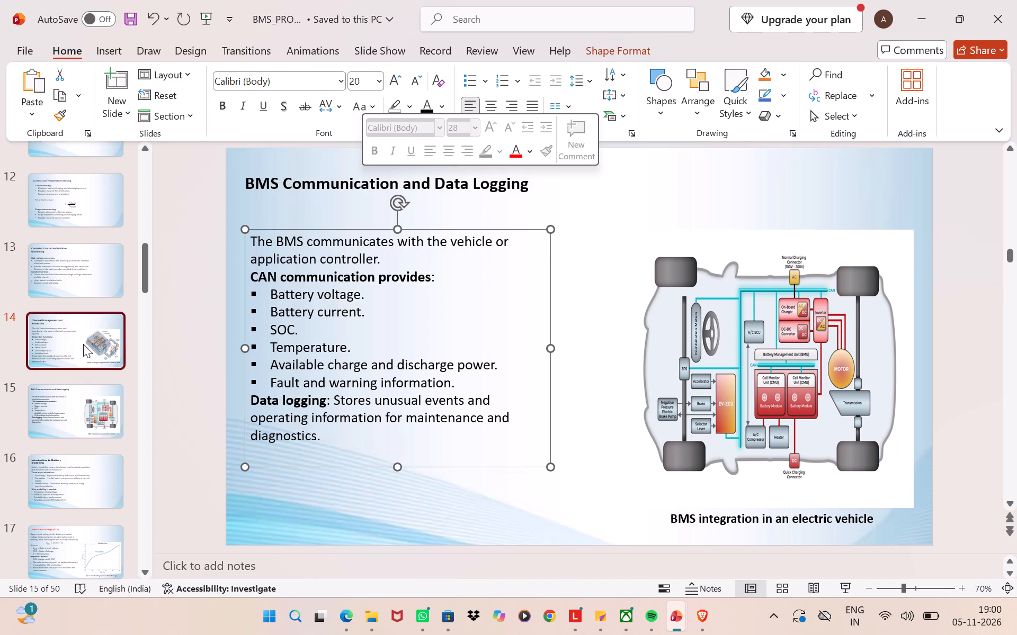
left_click_drag(258, 190, 333, 225)
left_click(231, 139)
left_click(238, 158)
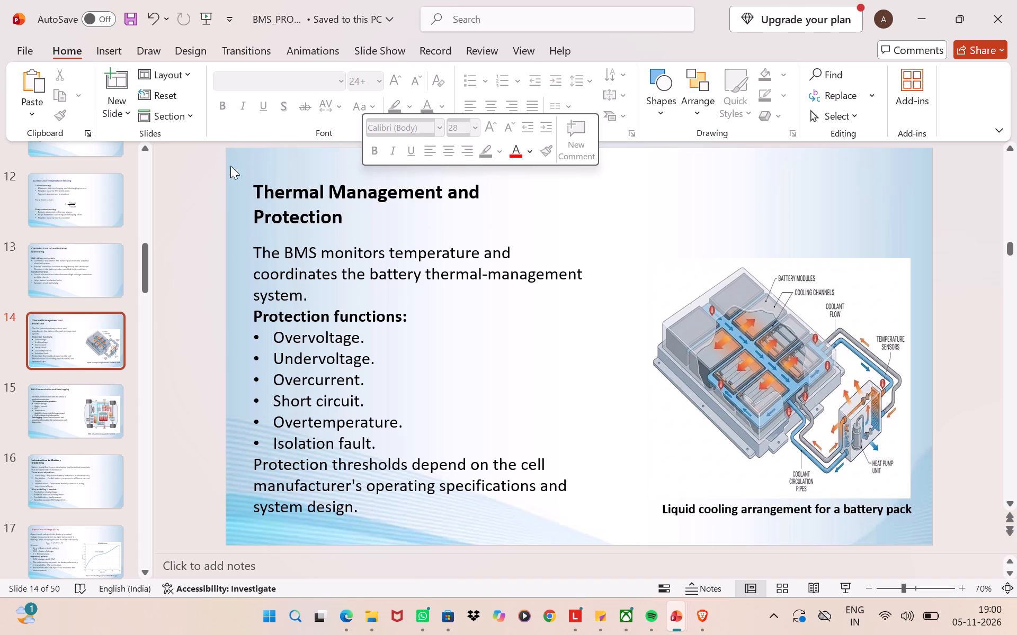
left_click(94, 297)
left_click(69, 212)
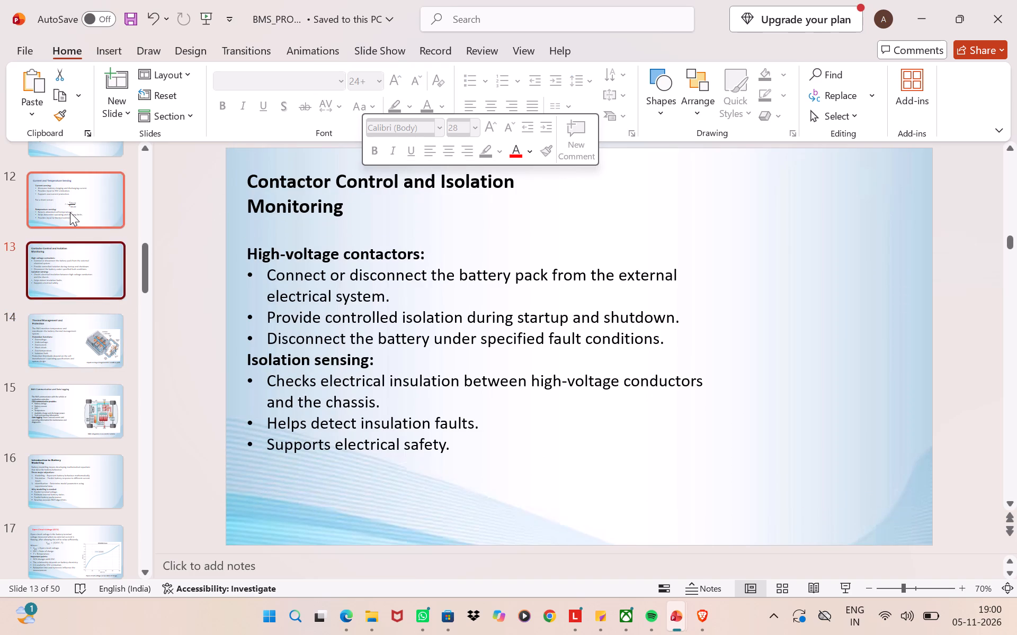
left_click_drag(262, 201, 302, 201)
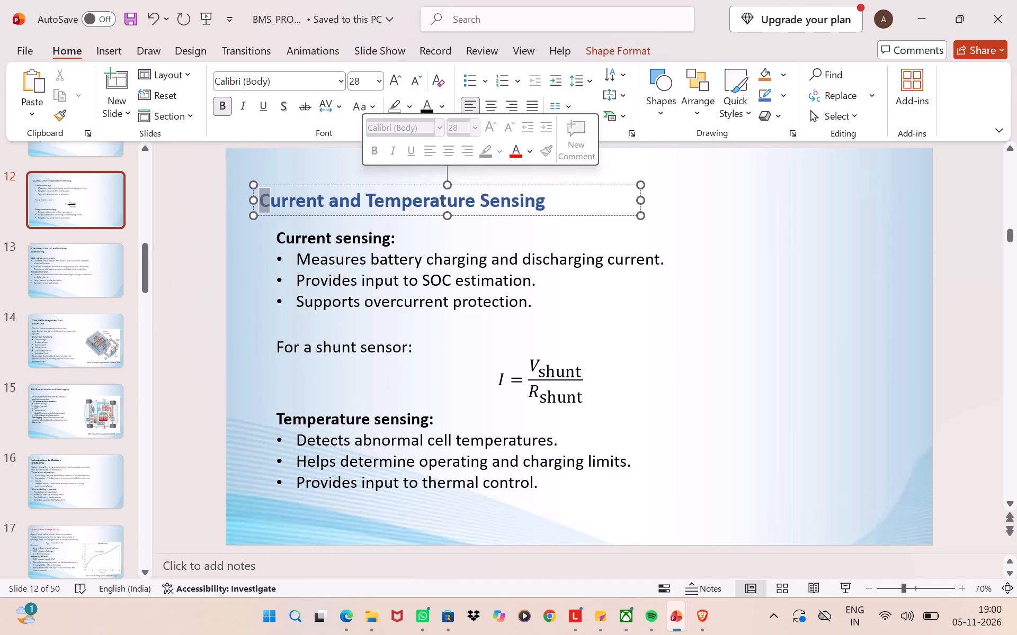
left_click_drag(302, 201, 532, 209)
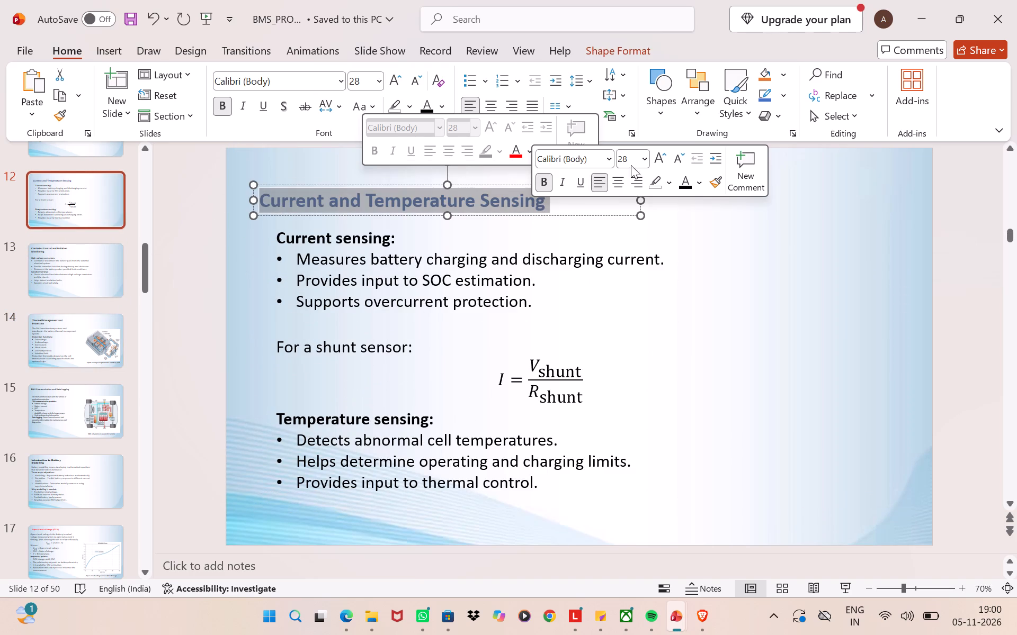
left_click(440, 104)
left_click(456, 185)
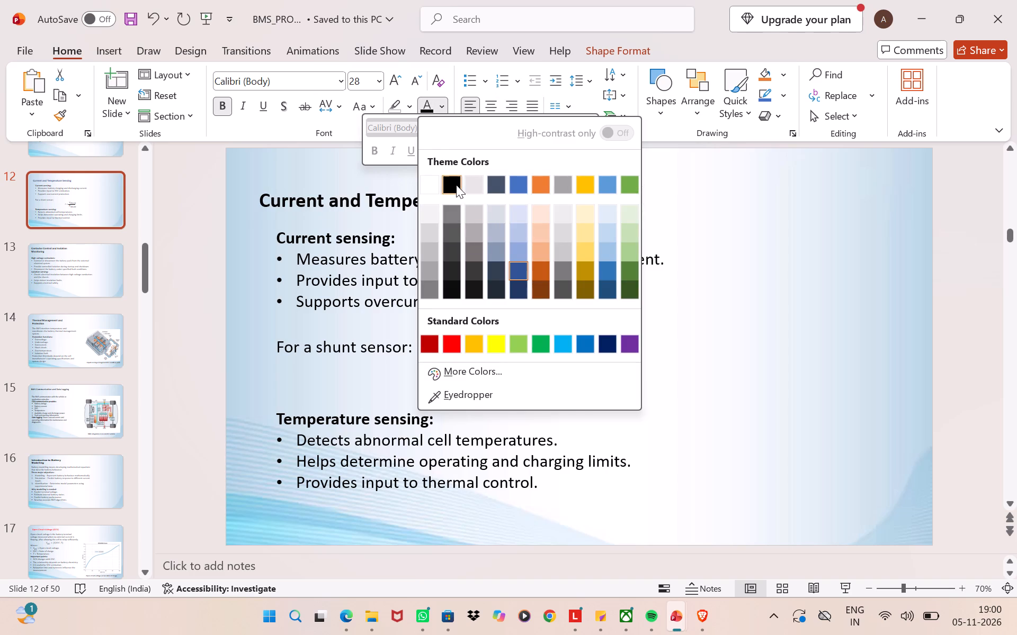
left_click(709, 213)
Review the headings on slides 11, 10 and 9 for consistent formatting.
scroll(68, 250, "up", 2)
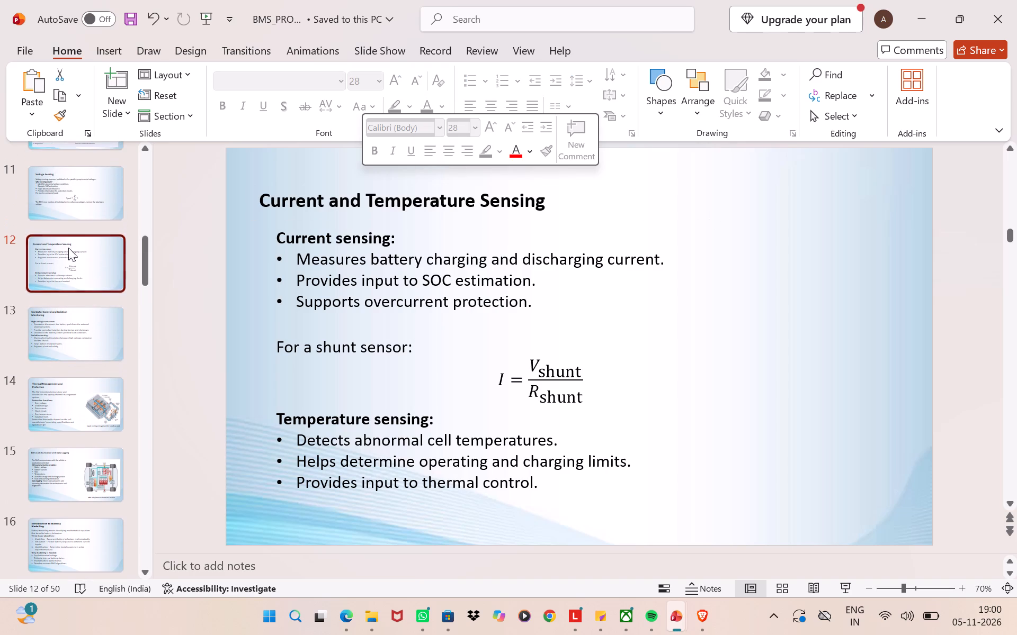
left_click(54, 177)
scroll(53, 177, "up", 2)
left_click(53, 179)
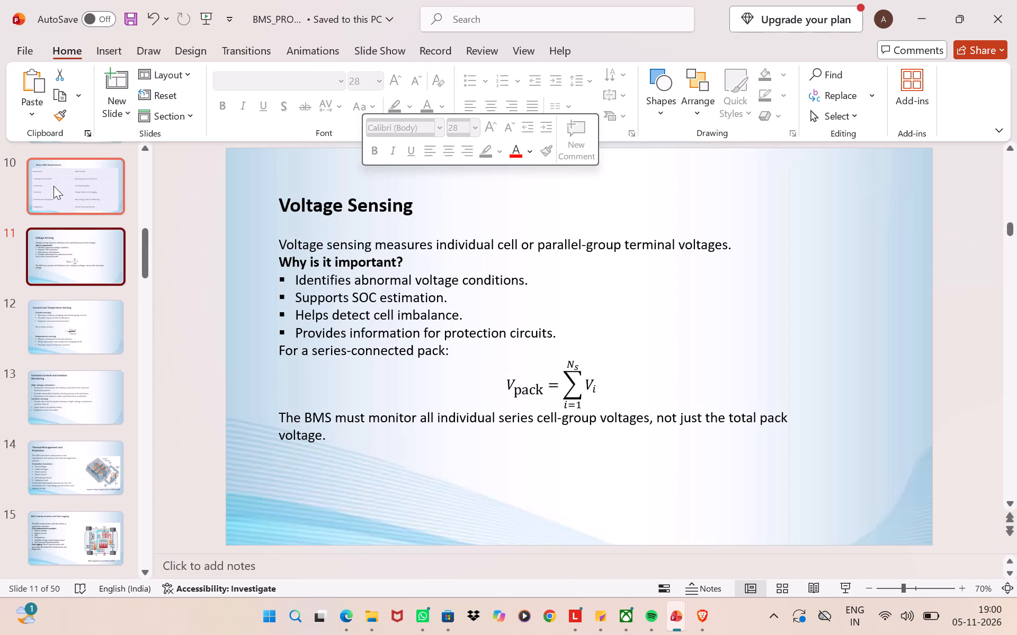
left_click(53, 187)
scroll(57, 199, "up", 2)
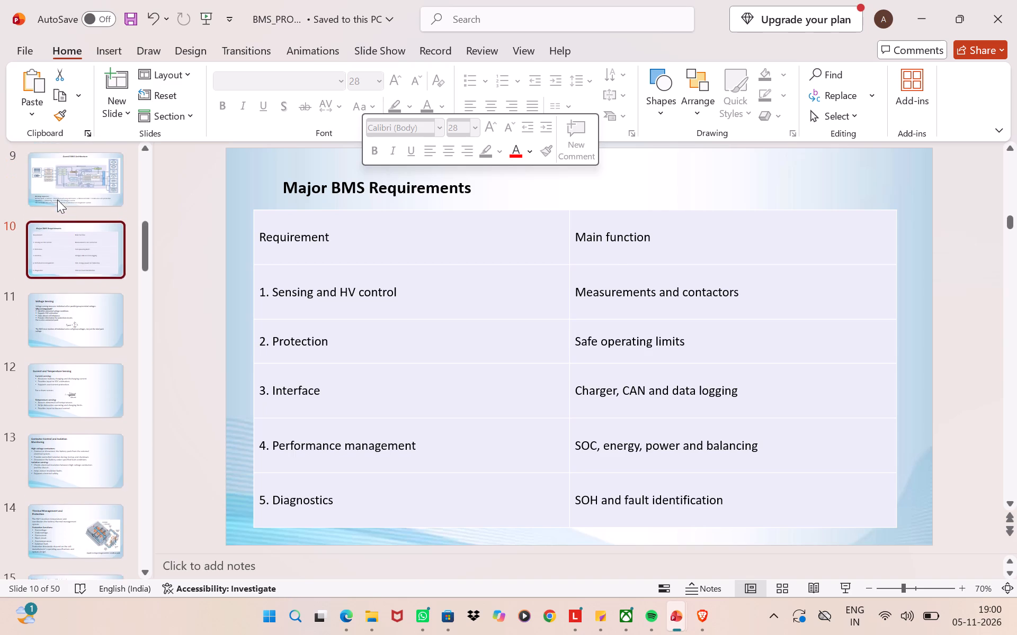
left_click(57, 199)
scroll(58, 233, "down", 11)
Change the font color of the "Open-Circuit Voltage (OCV)" heading on slide 17 to black.
left_click(65, 278)
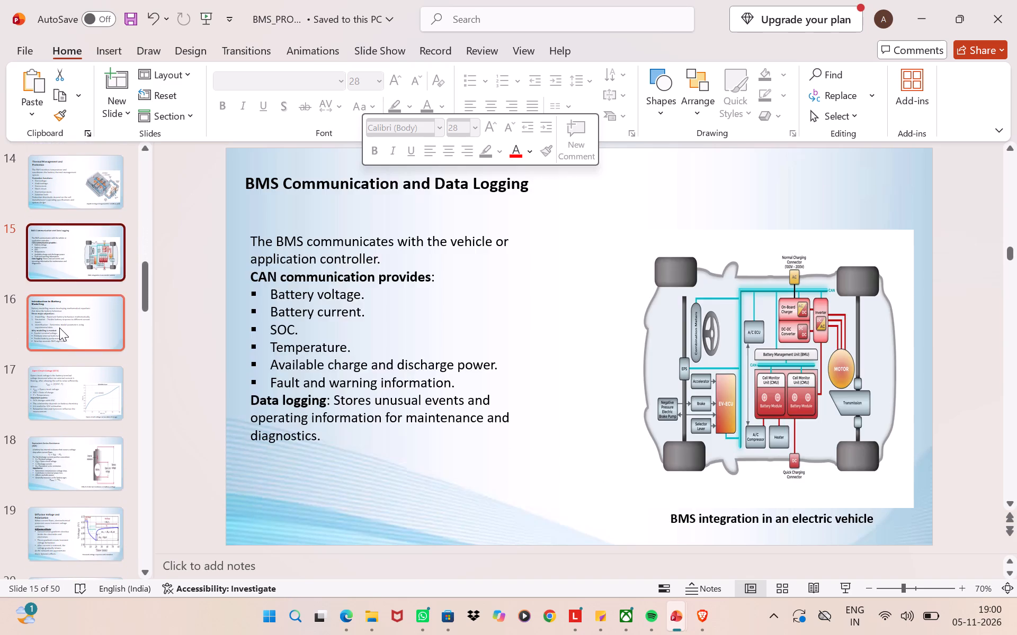
left_click(59, 328)
scroll(59, 329, "down", 3)
left_click(59, 329)
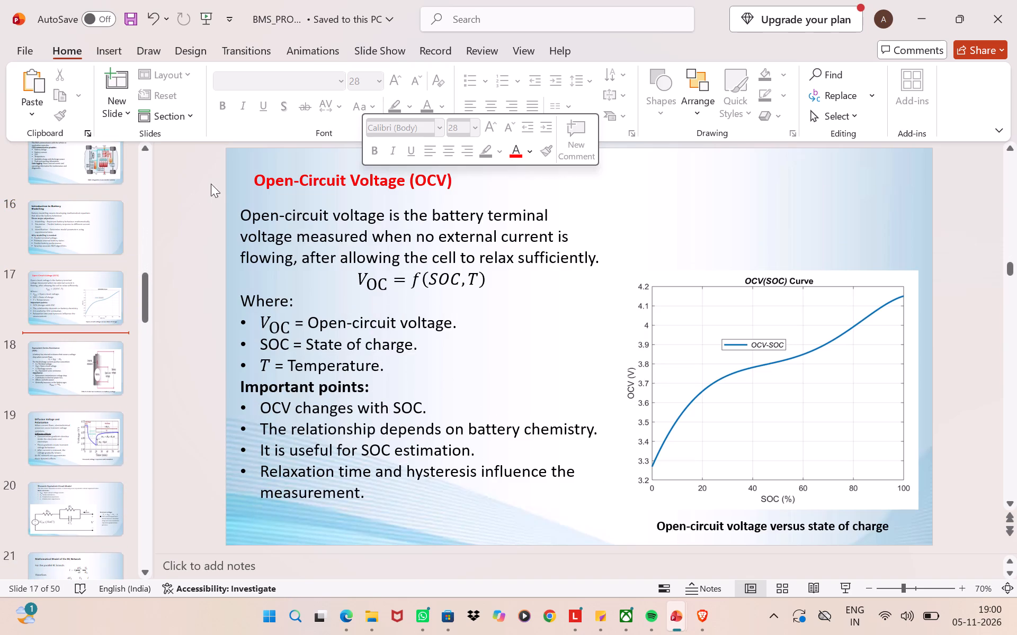
left_click_drag(258, 182, 445, 194)
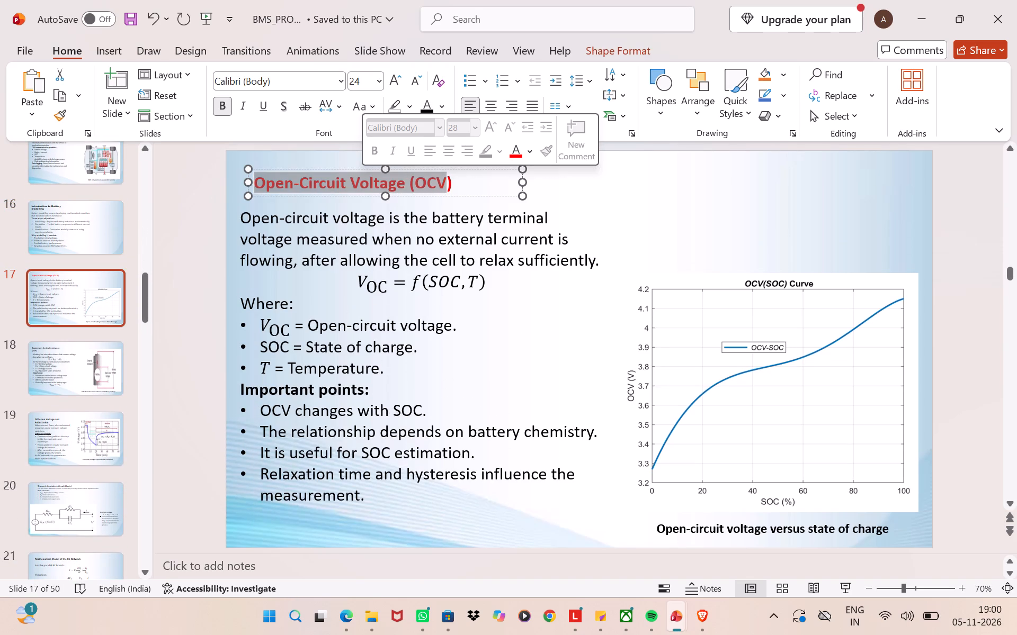
left_click_drag(445, 194, 457, 194)
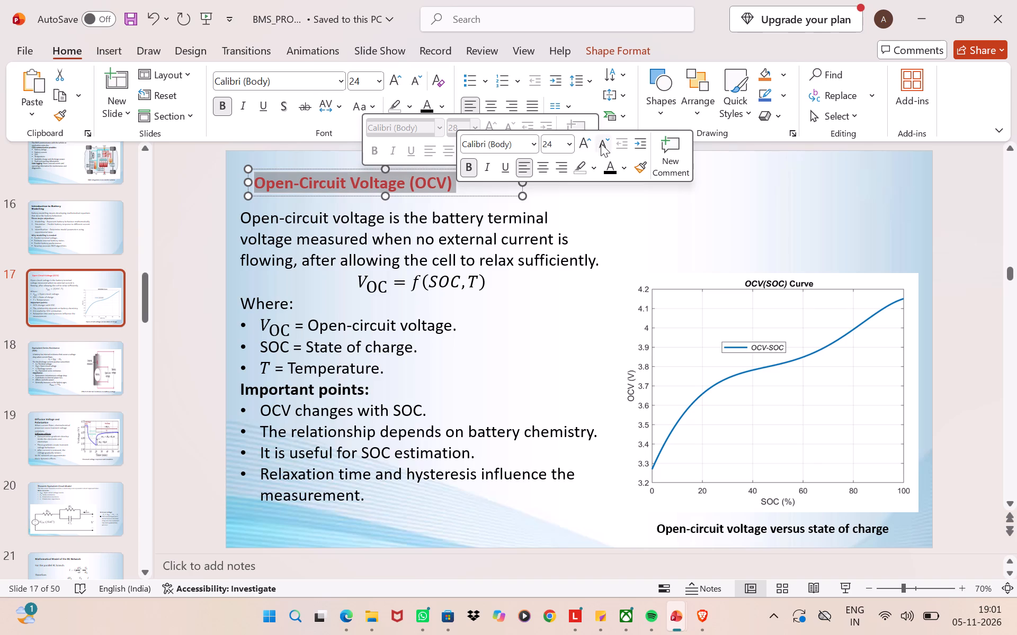
left_click(440, 106)
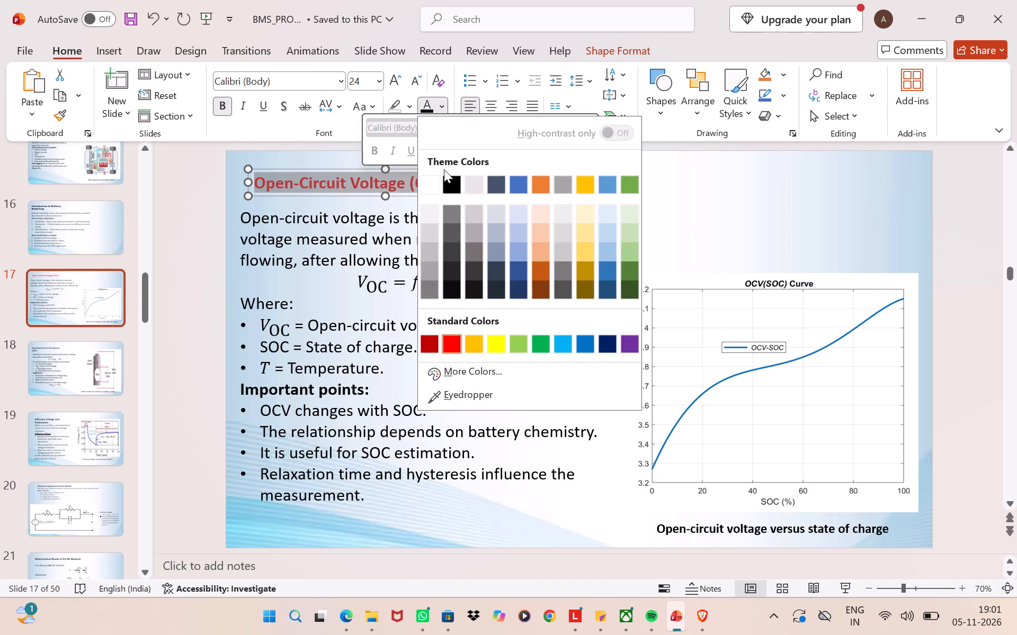
left_click(450, 181)
left_click(688, 208)
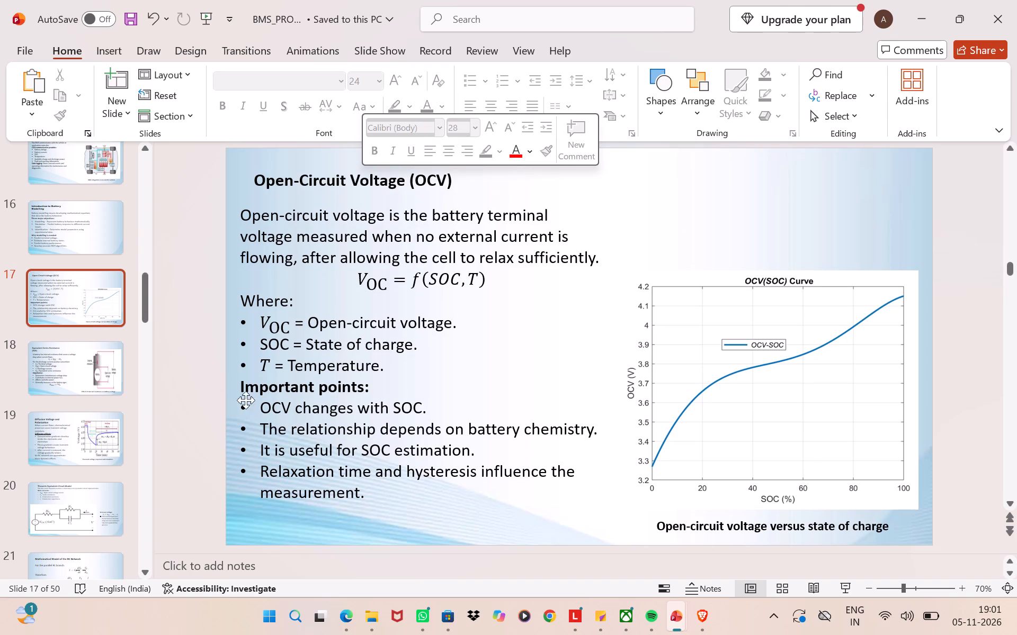
Insert an empty line below the "Thevenin Equivalent-Circuit Model" heading on slide 20.
left_click(41, 346)
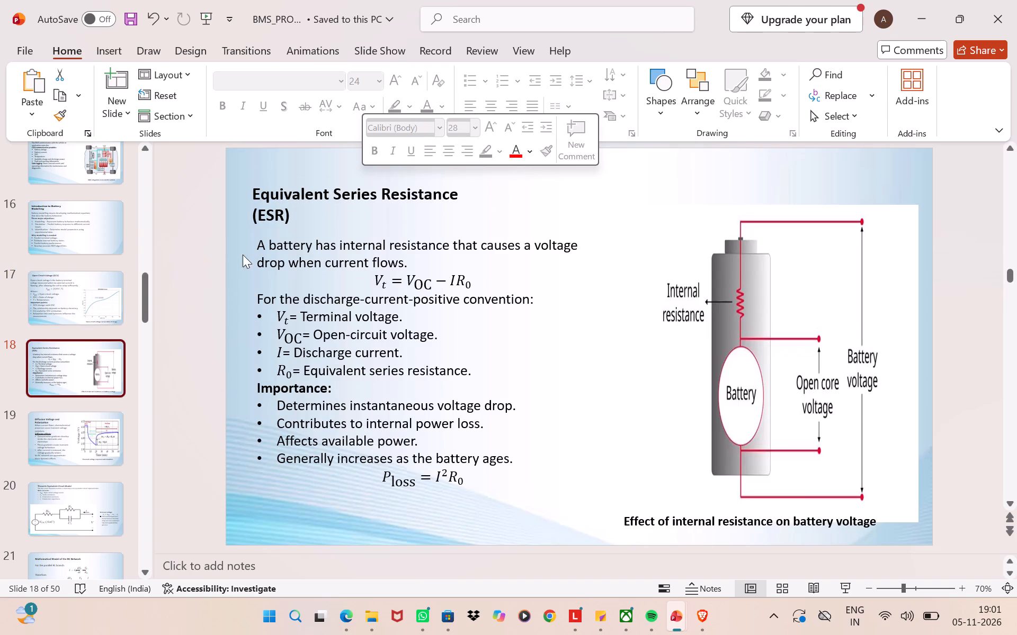
left_click_drag(253, 190, 294, 216)
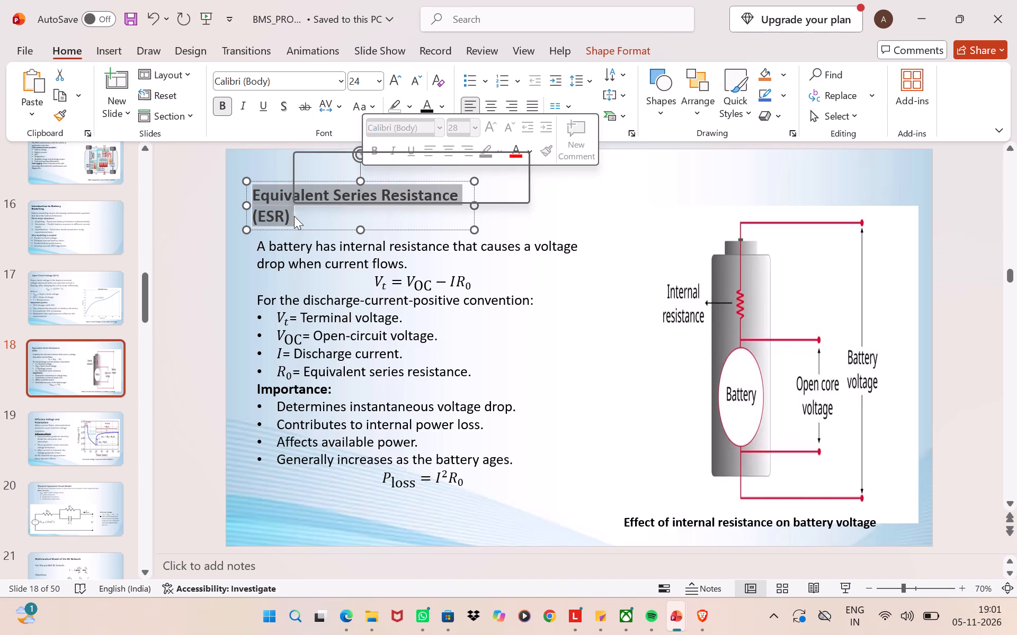
left_click(222, 205)
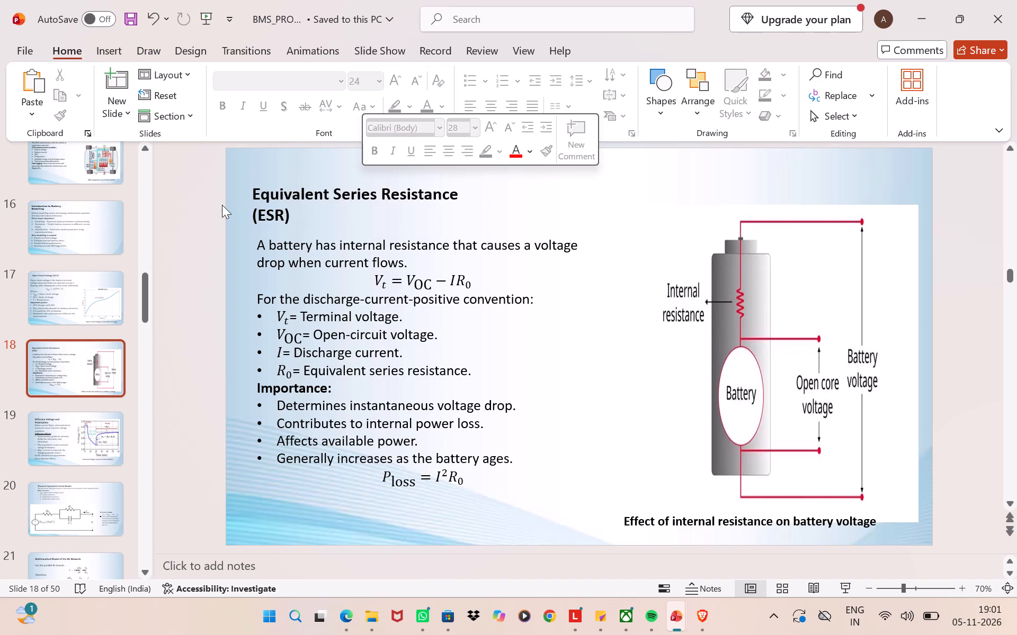
left_click(81, 448)
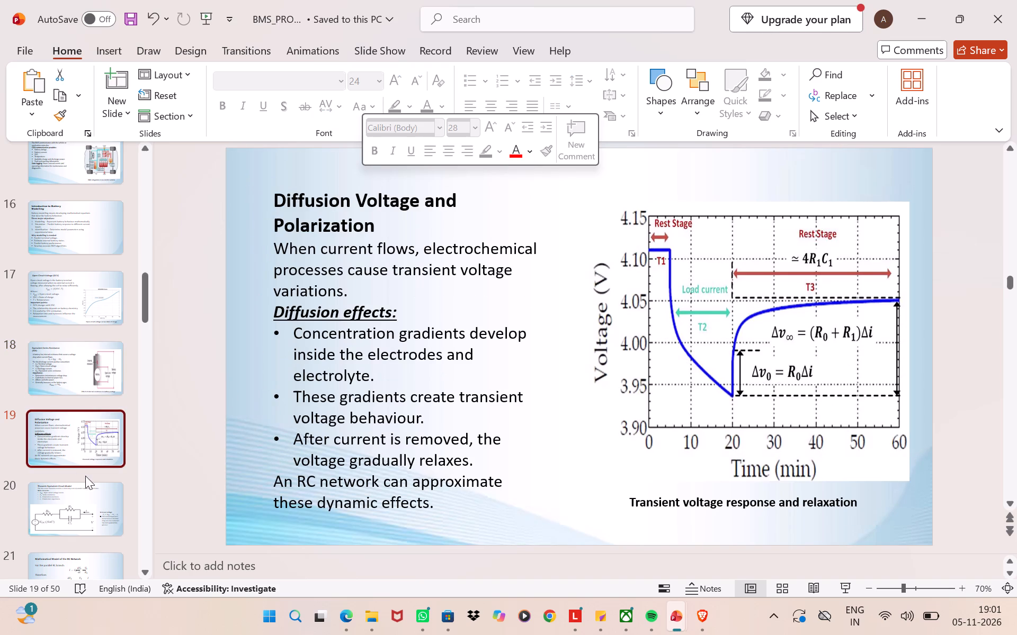
left_click(86, 497)
scroll(86, 494, "down", 2)
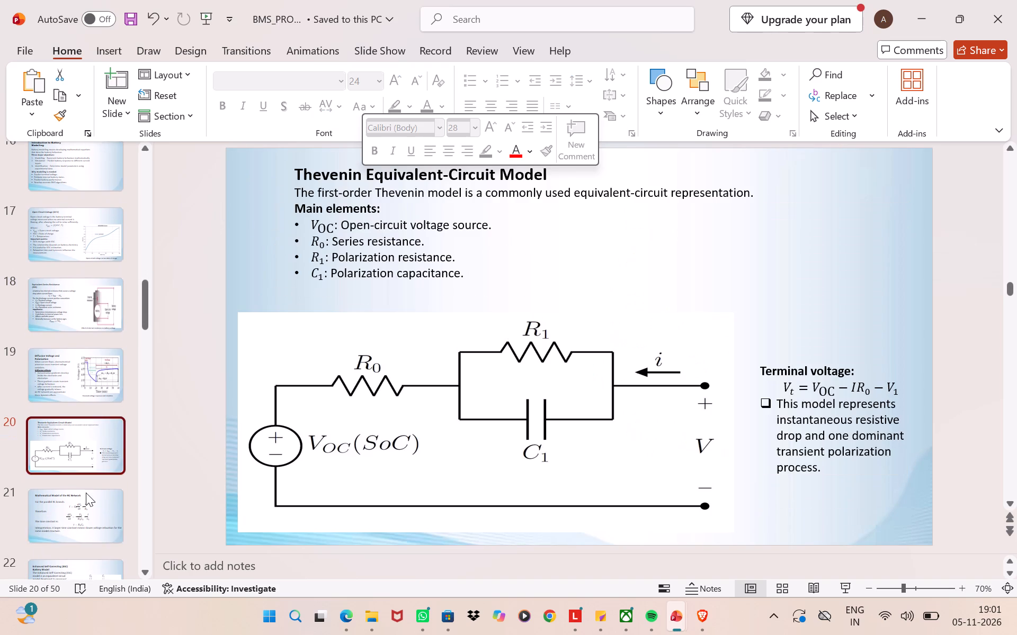
left_click(306, 264)
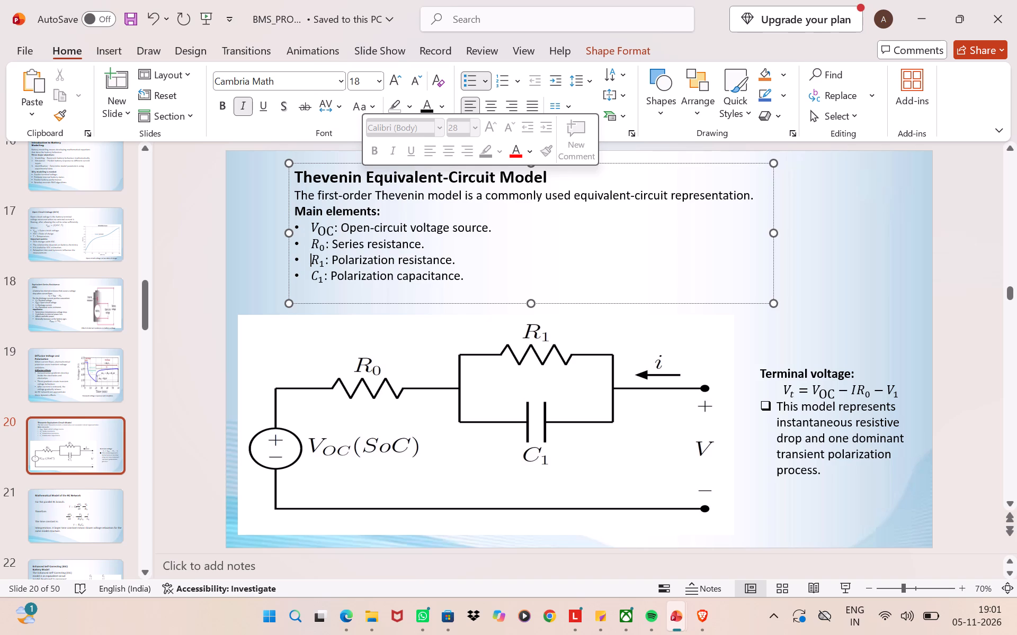
left_click(554, 182)
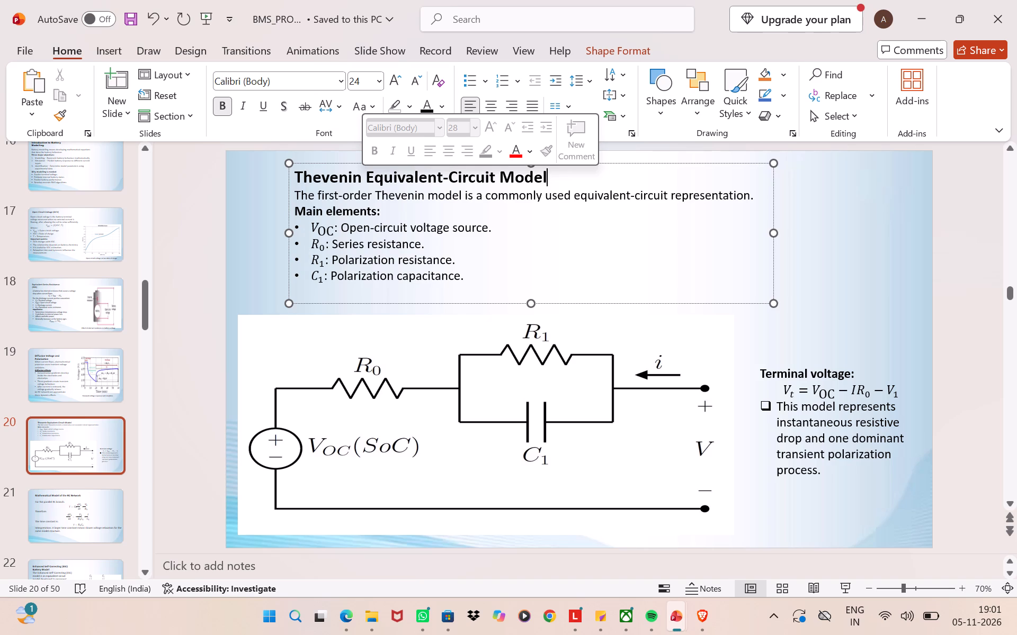
key("Return")
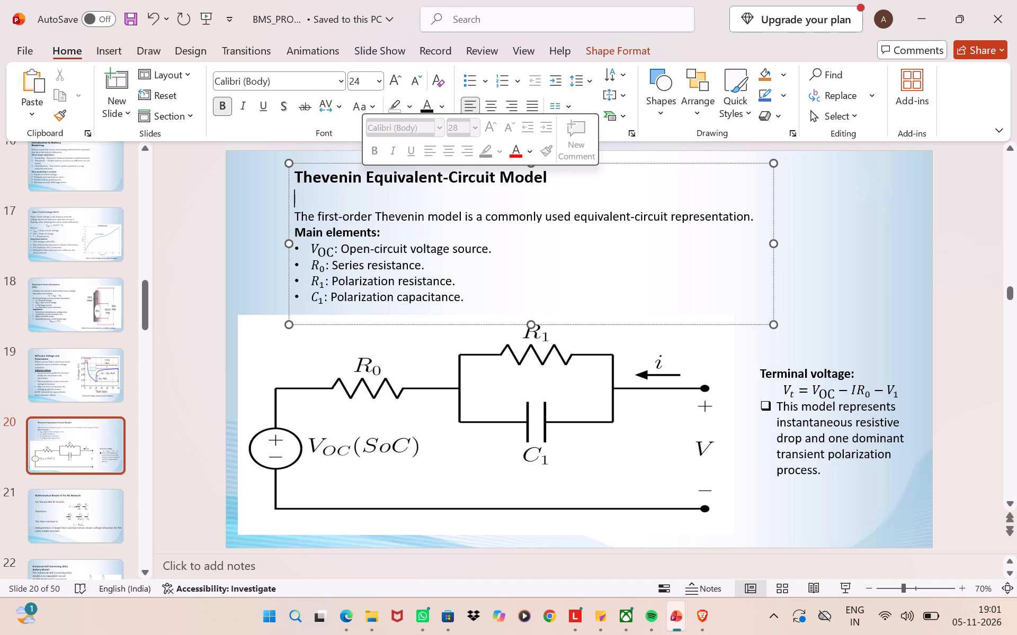
Shift the text box with the Thevenin heading and main elements on slide 20 slightly to the left.
left_click_drag(525, 325, 525, 314)
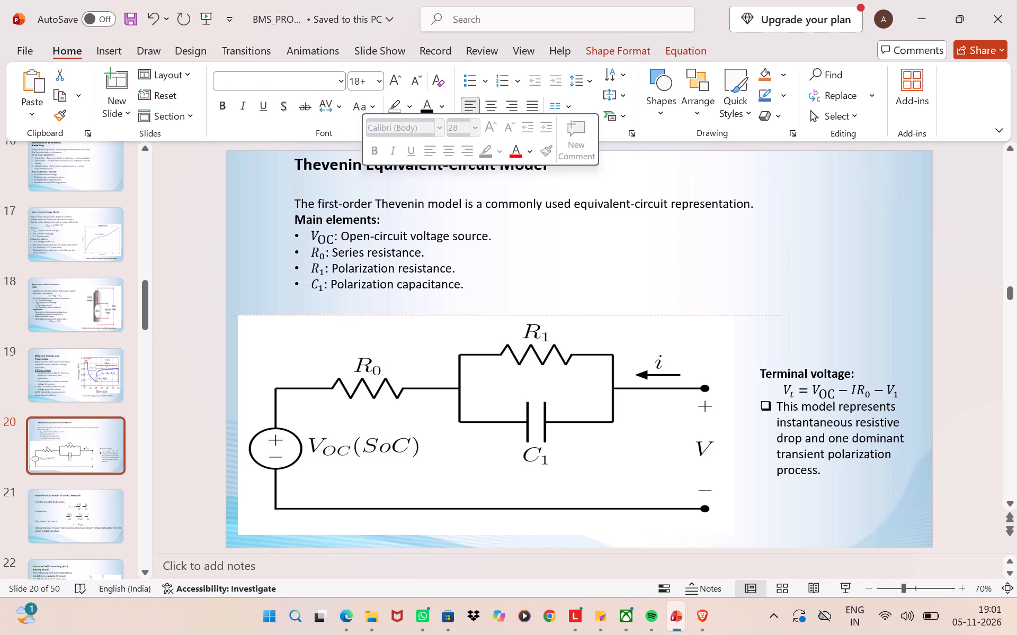
left_click_drag(525, 314, 505, 324)
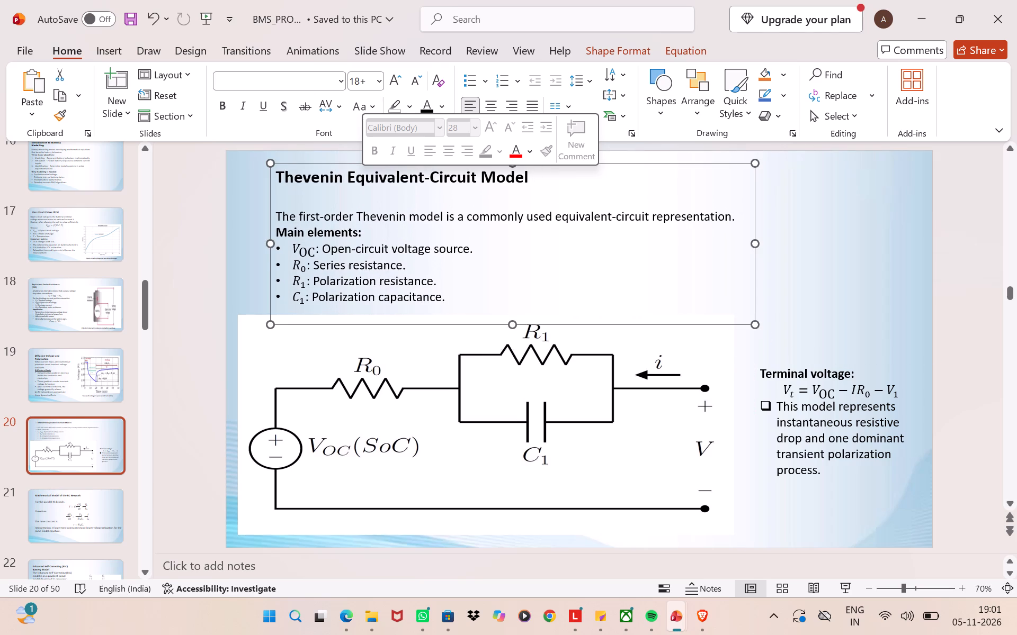
Reduce the height of the circuit picture on slide 20 by lowering its top edge to just below the text box.
left_click(496, 391)
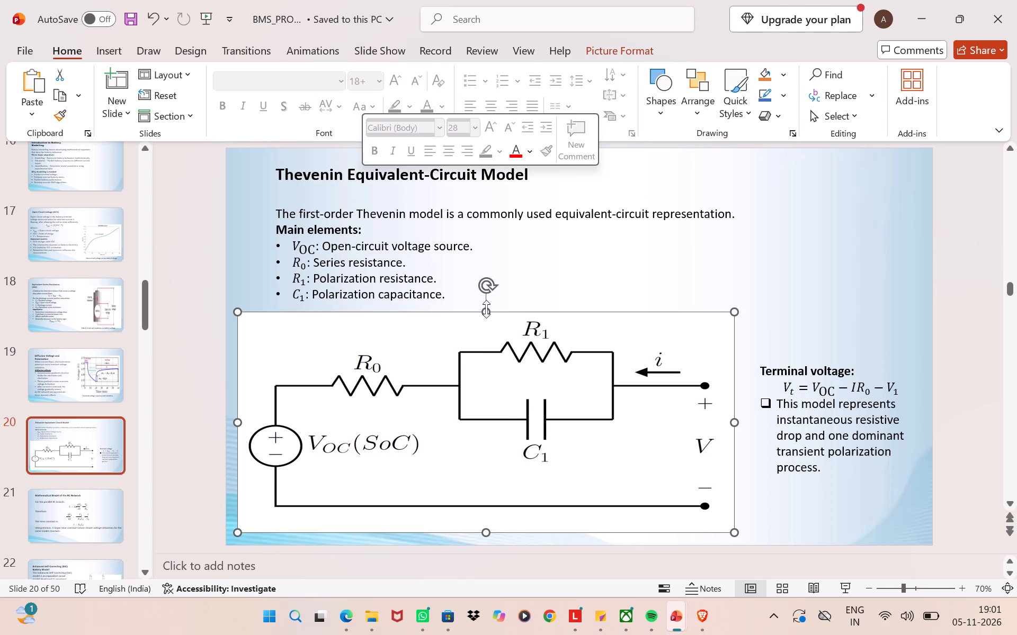
left_click_drag(486, 309, 489, 323)
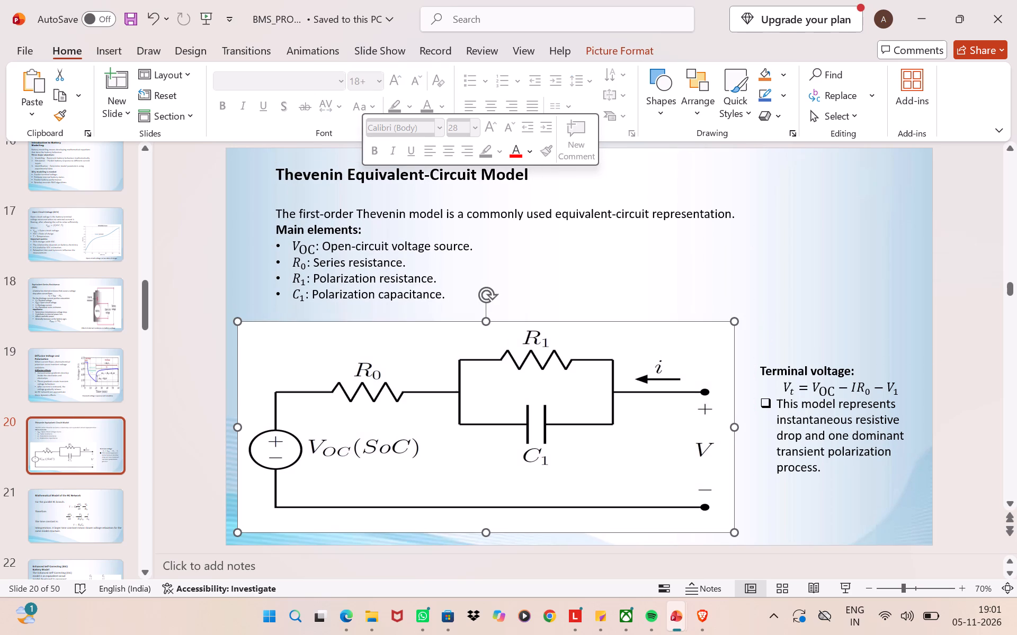
Review the headings and layout of slides 20 to 23.
left_click(522, 178)
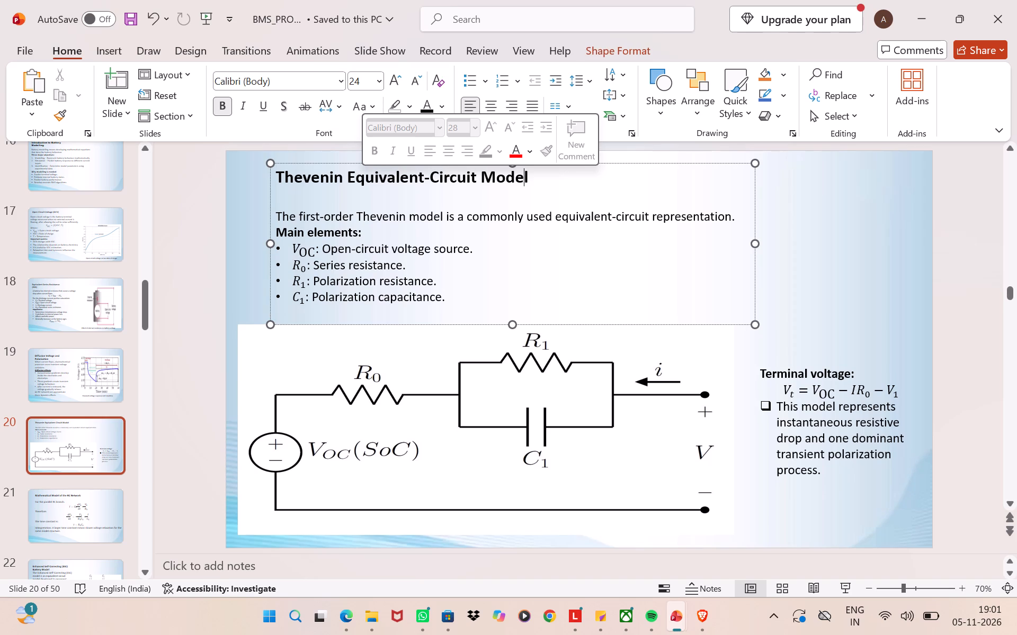
left_click_drag(541, 177, 296, 179)
left_click(871, 204)
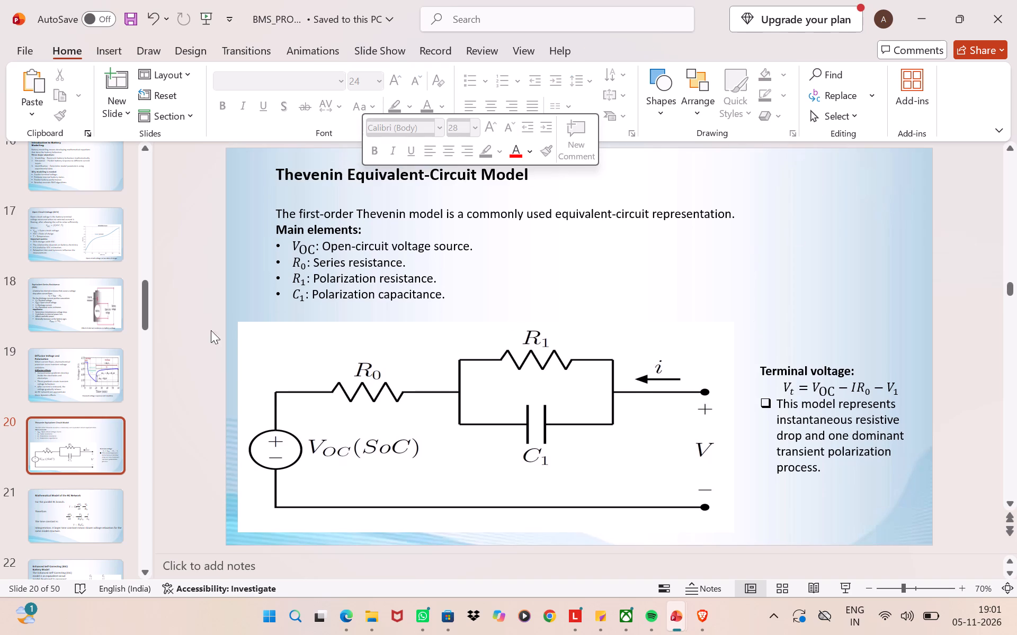
left_click(31, 497)
scroll(38, 483, "down", 2)
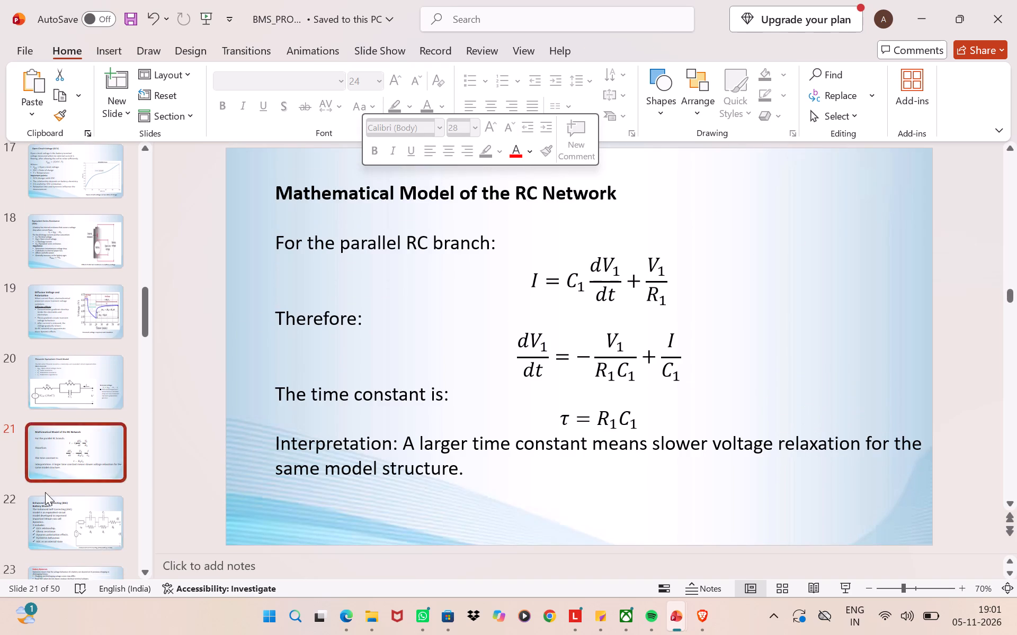
left_click(50, 502)
scroll(50, 500, "down", 3)
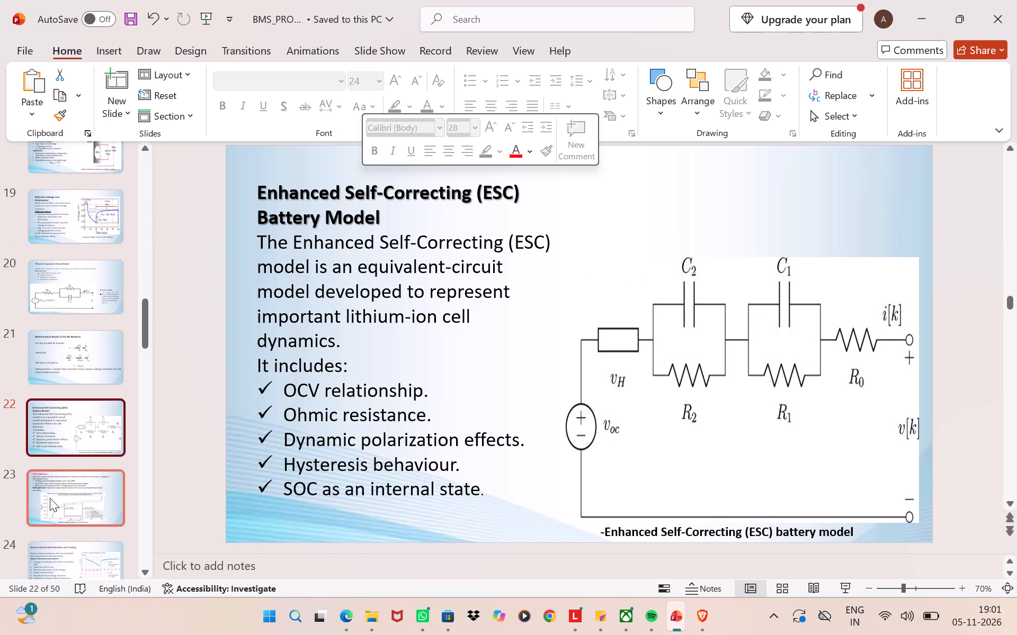
scroll(50, 498, "down", 2)
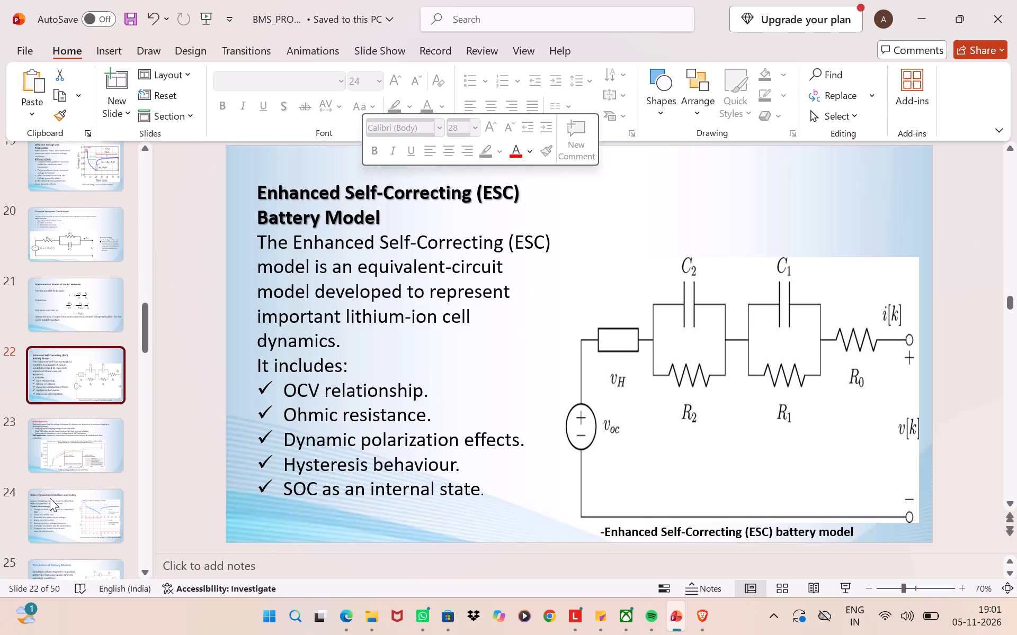
left_click(58, 423)
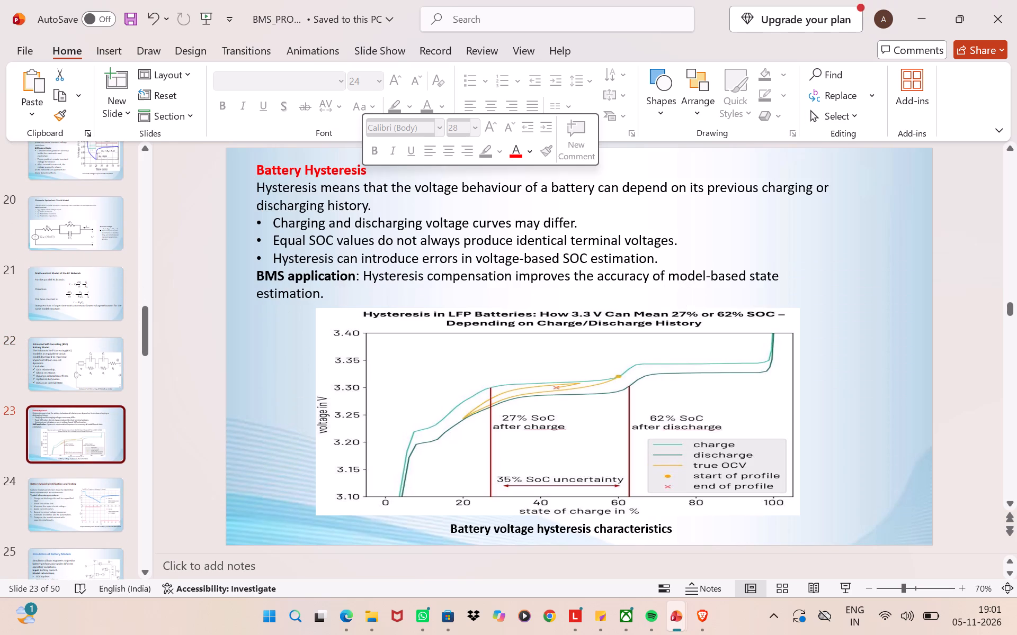
left_click(619, 430)
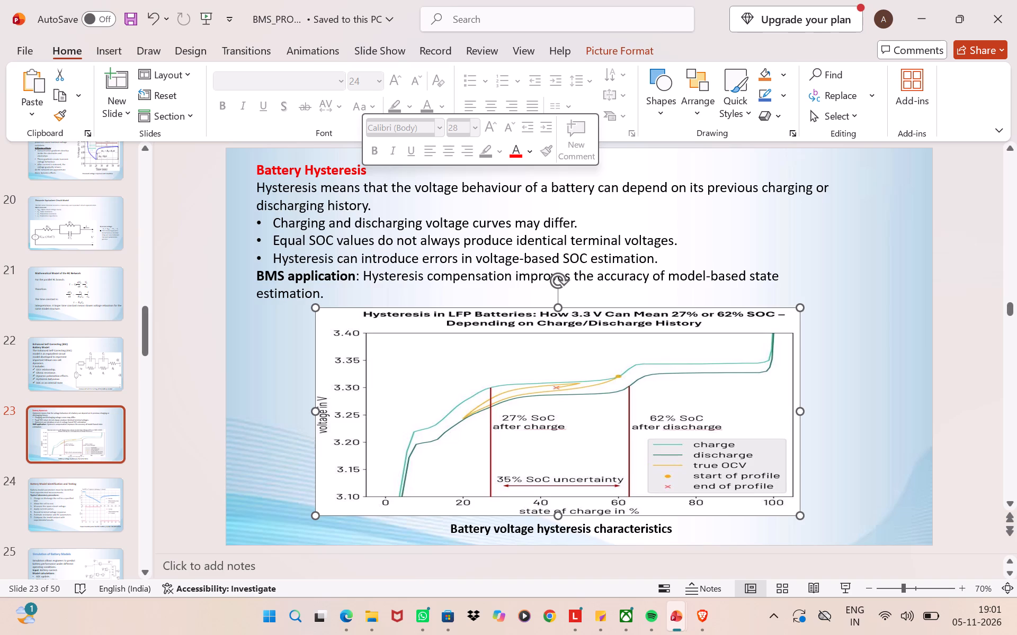
Change the font color of the "Battery Model Identification and Testing" heading on slide 24 to black.
left_click(77, 500)
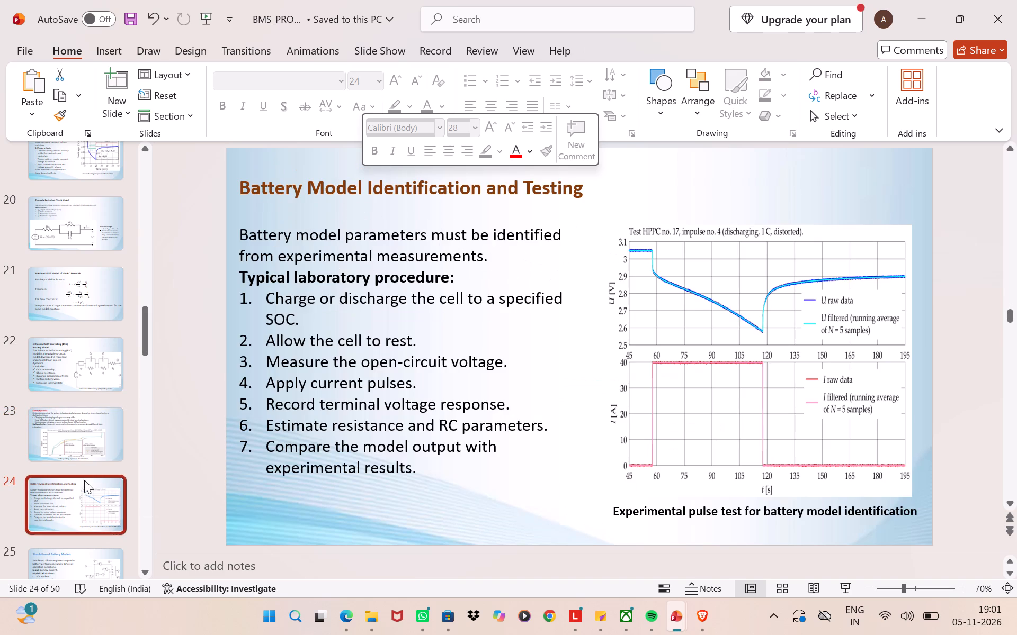
left_click_drag(244, 186, 414, 192)
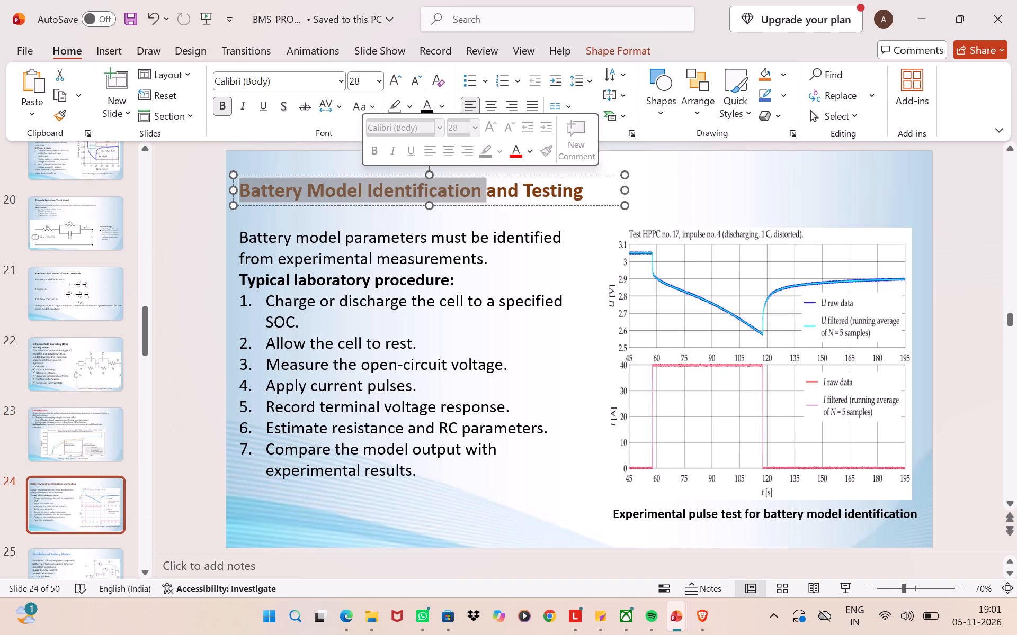
left_click_drag(414, 192, 588, 192)
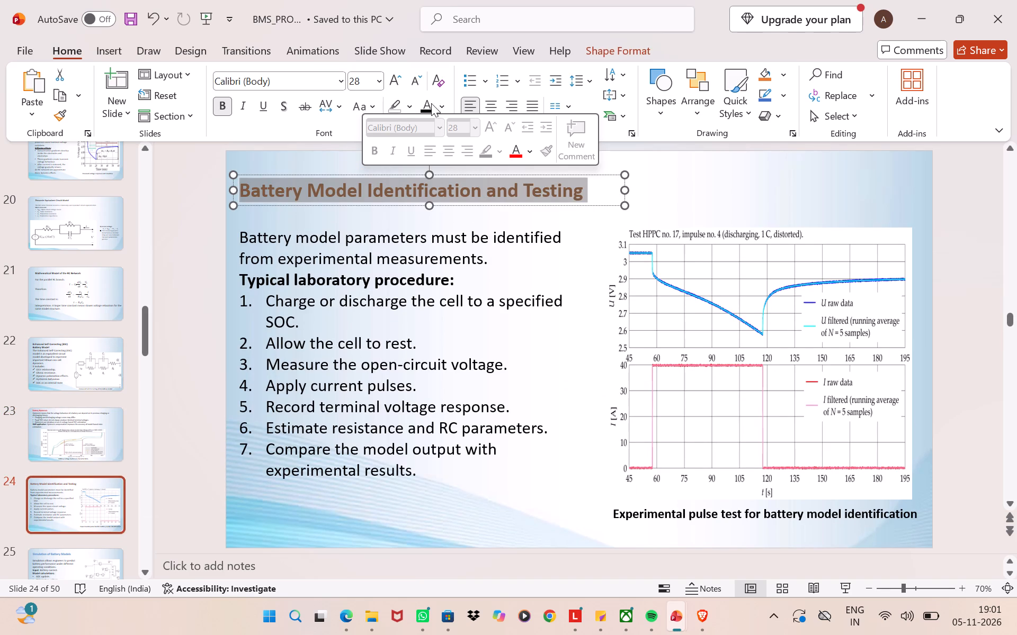
left_click(439, 103)
left_click(454, 189)
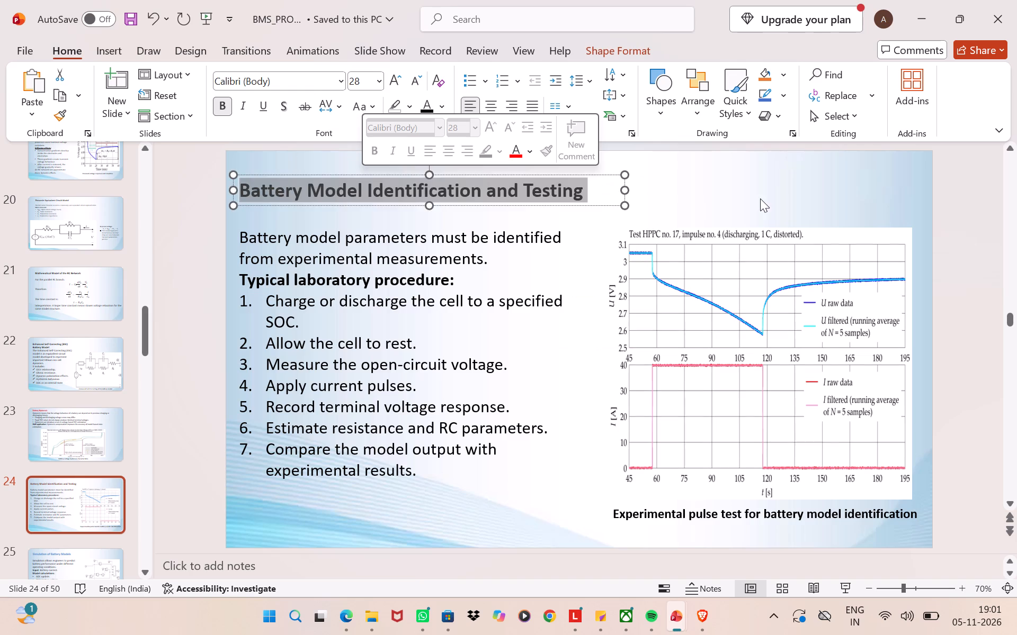
left_click(760, 198)
Change the font color of the "Battery Hysteresis" heading on slide 23 to black.
left_click(67, 447)
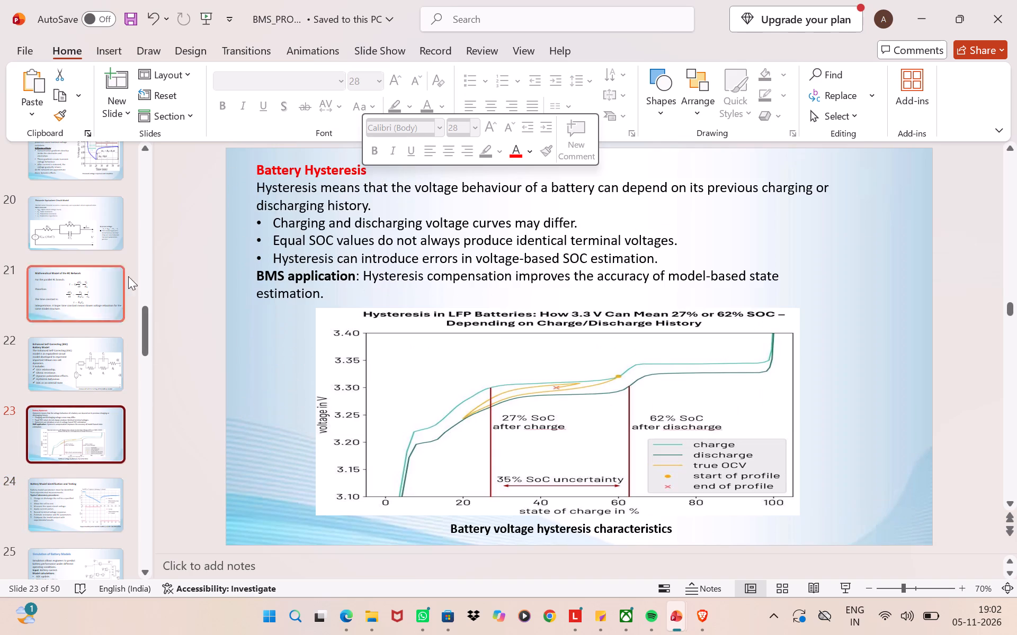
left_click(256, 167)
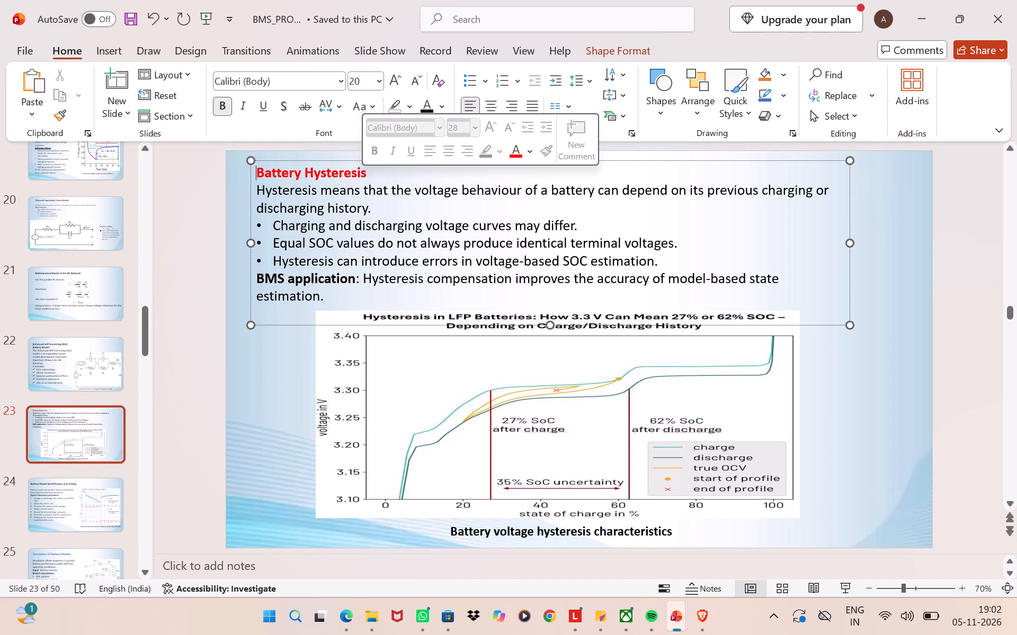
left_click_drag(256, 170, 317, 154)
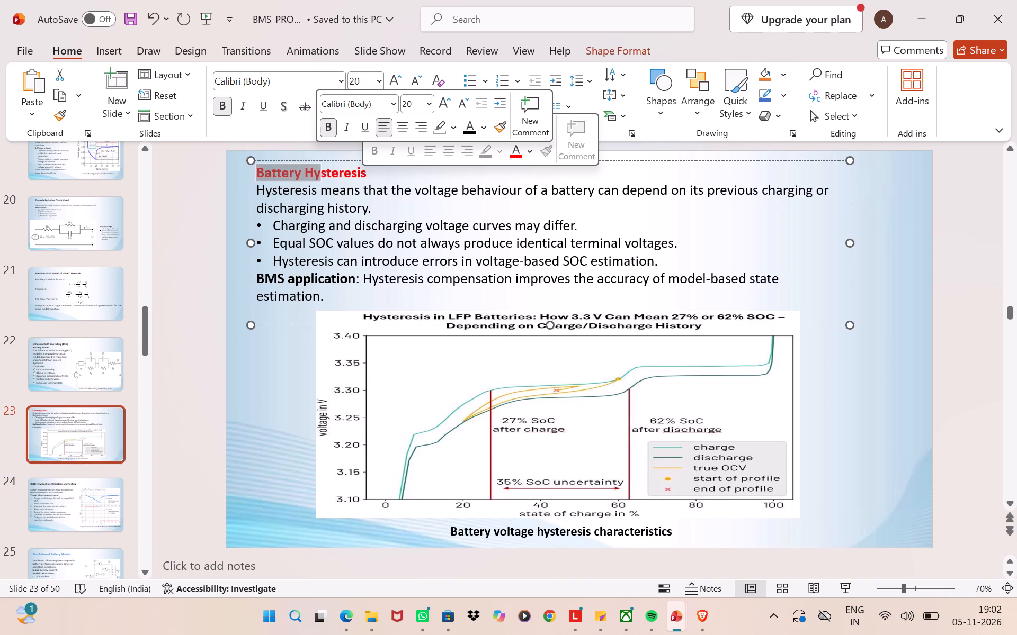
left_click(369, 178)
left_click_drag(368, 174, 281, 176)
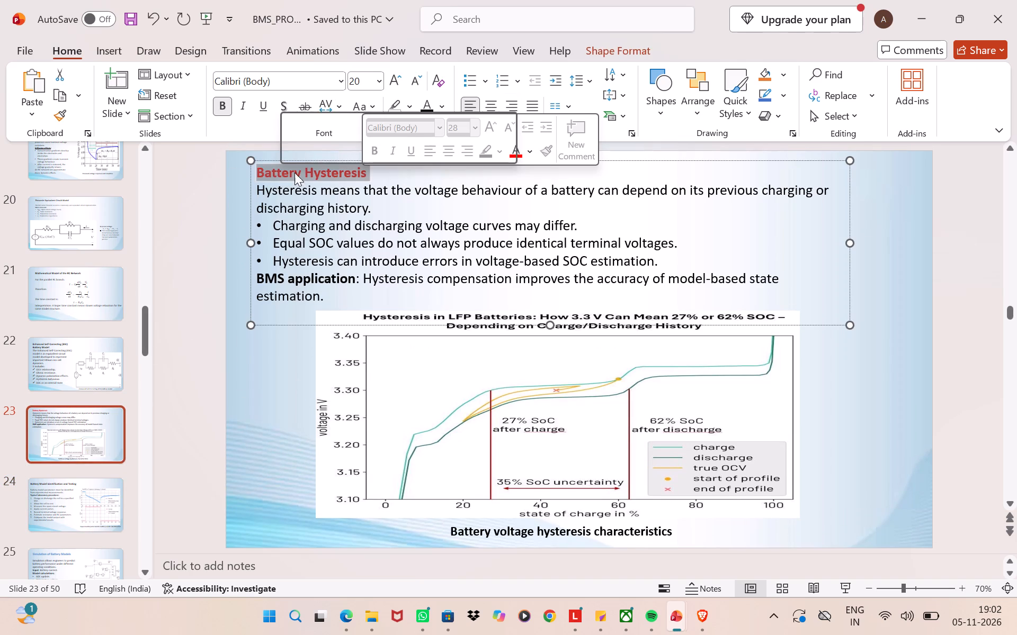
left_click(445, 104)
left_click(451, 185)
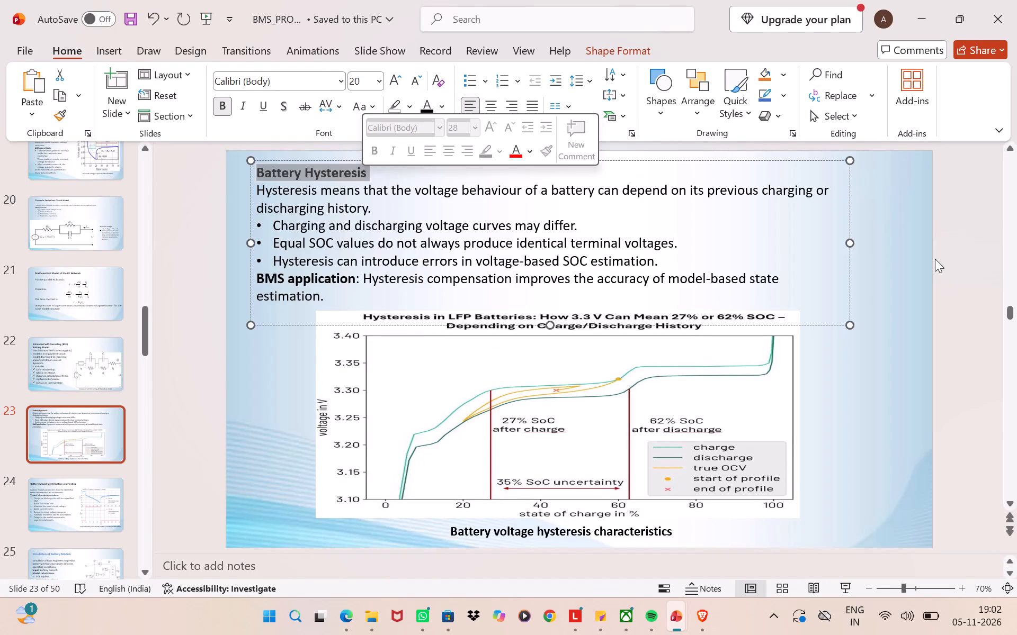
left_click(933, 259)
Change the font color of the "Simulation of Battery Models" heading on slide 25 to black.
left_click(83, 368)
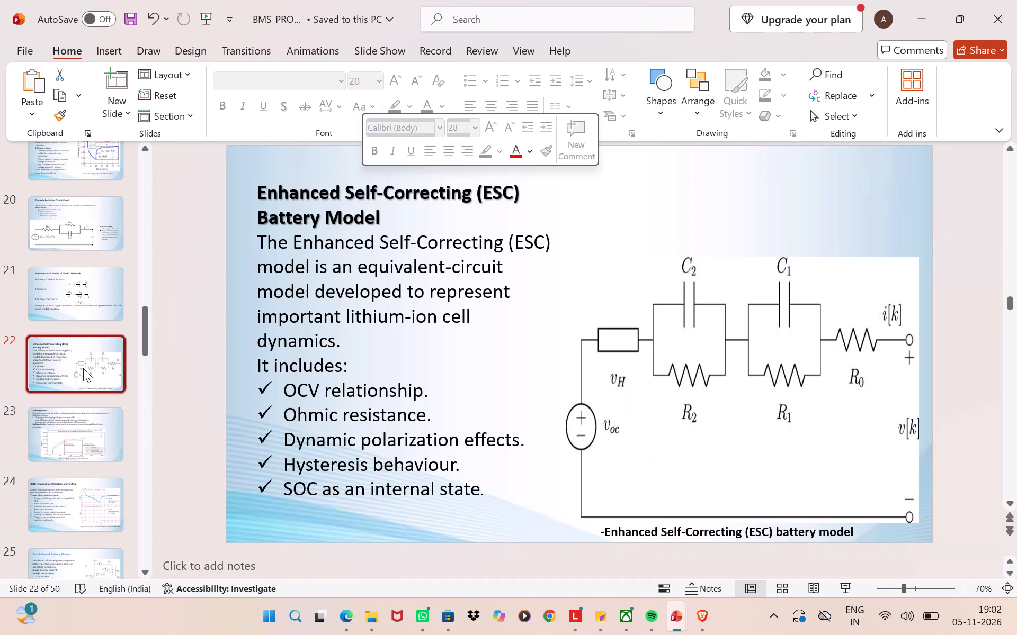
left_click(96, 513)
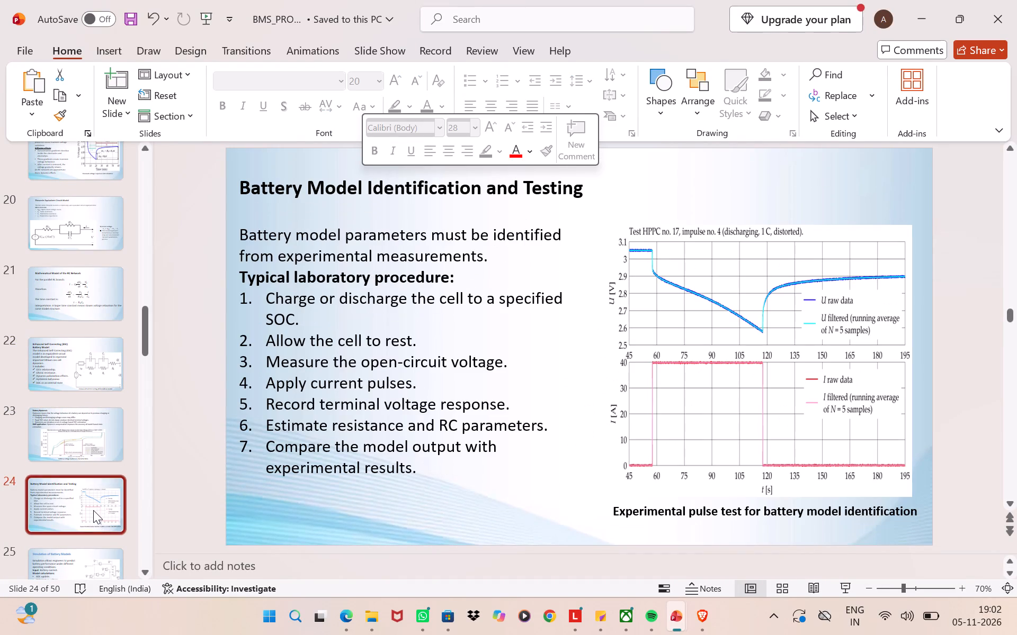
left_click(74, 578)
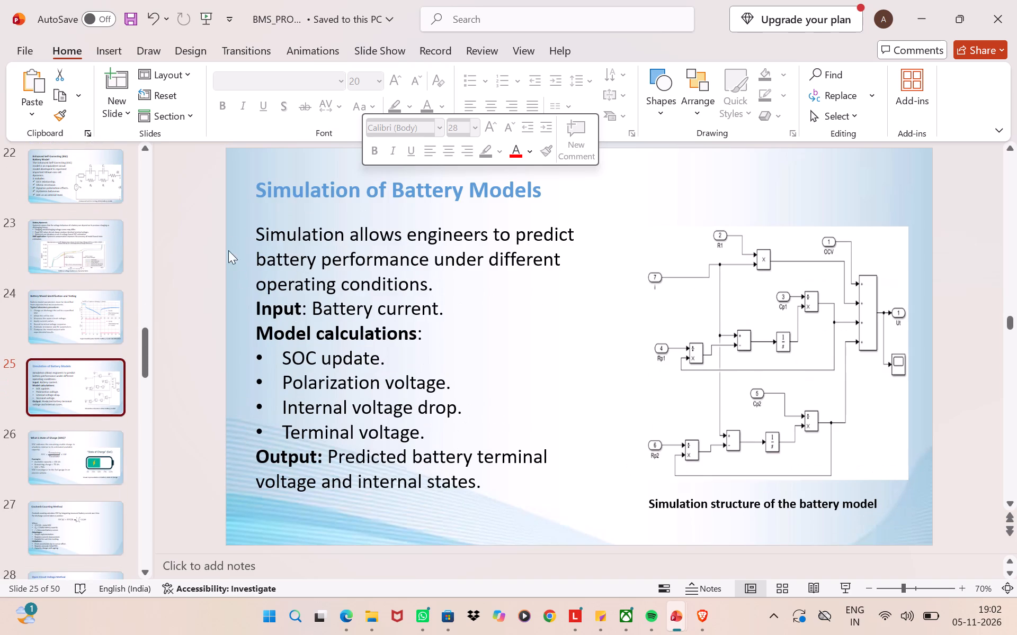
left_click_drag(259, 190, 350, 190)
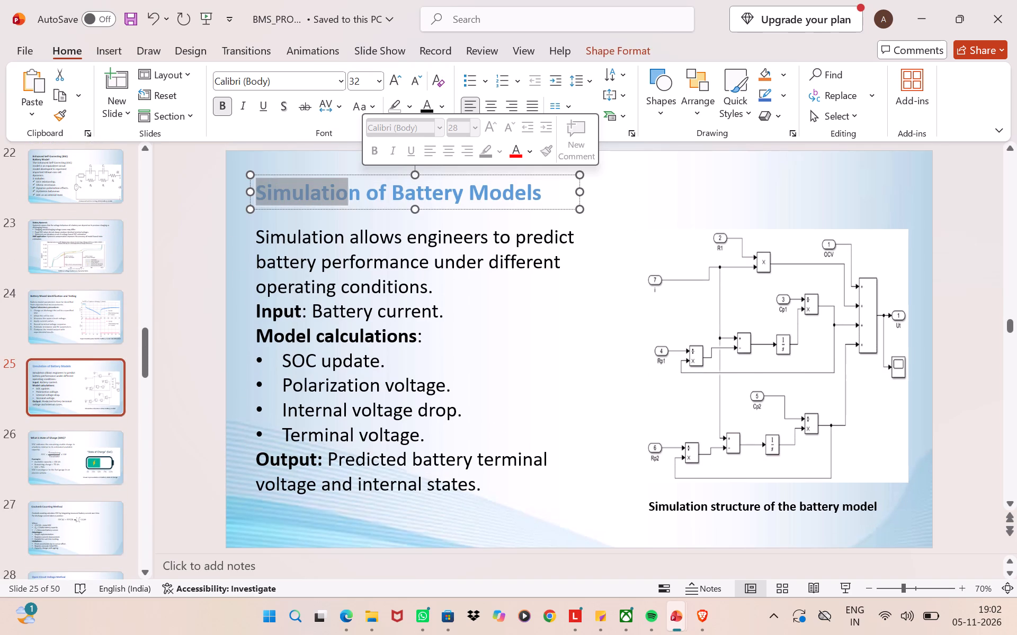
left_click_drag(350, 190, 530, 203)
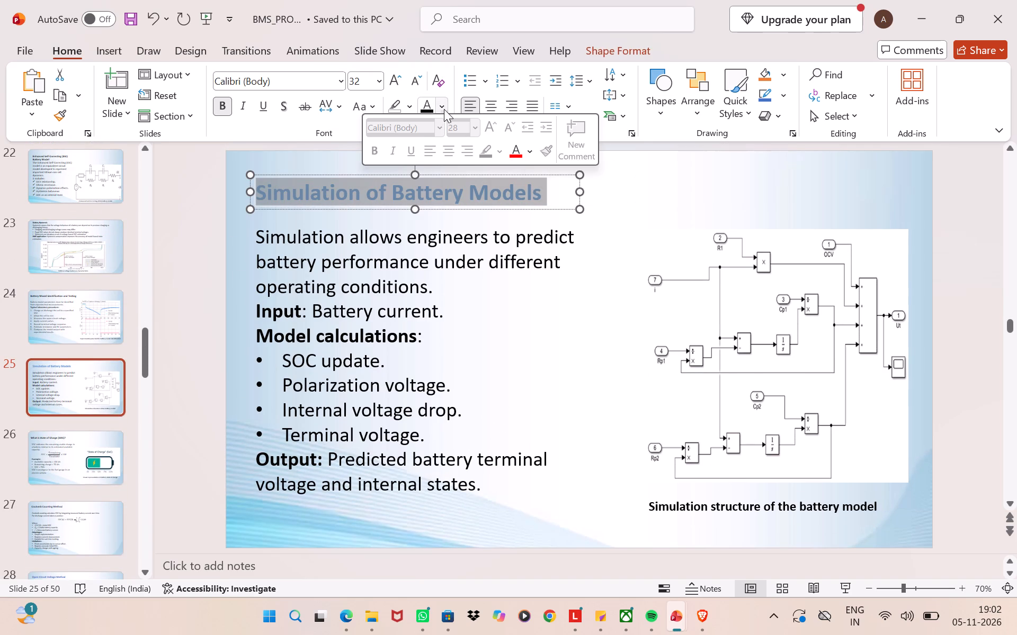
left_click(444, 109)
left_click(455, 186)
left_click(613, 191)
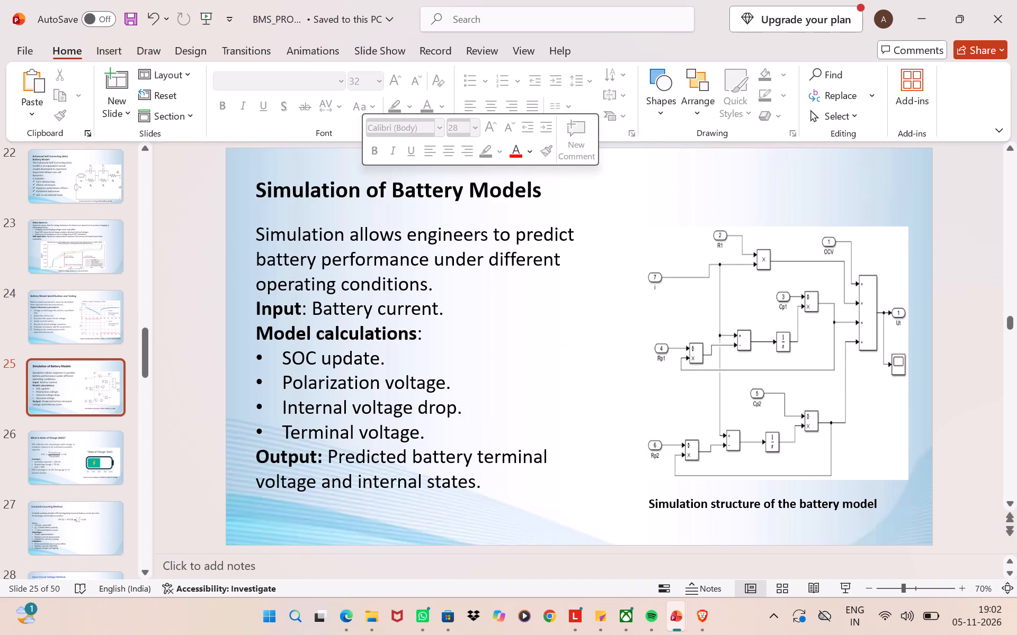
Change the font color of the "Coulomb Counting Method" heading on slide 27 to black.
left_click(54, 468)
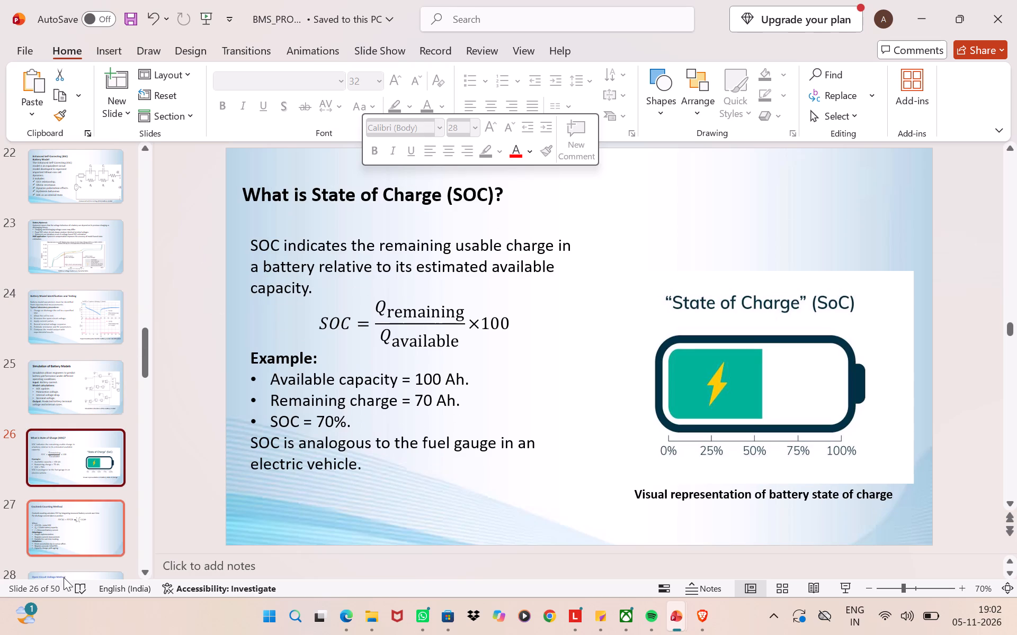
left_click(100, 538)
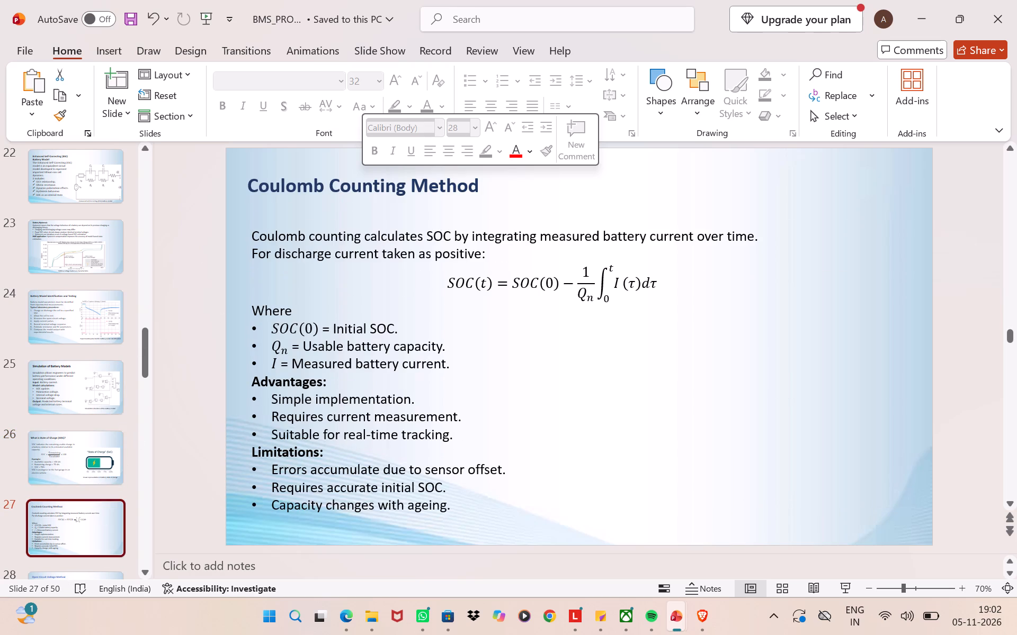
left_click(252, 189)
left_click_drag(252, 189, 459, 207)
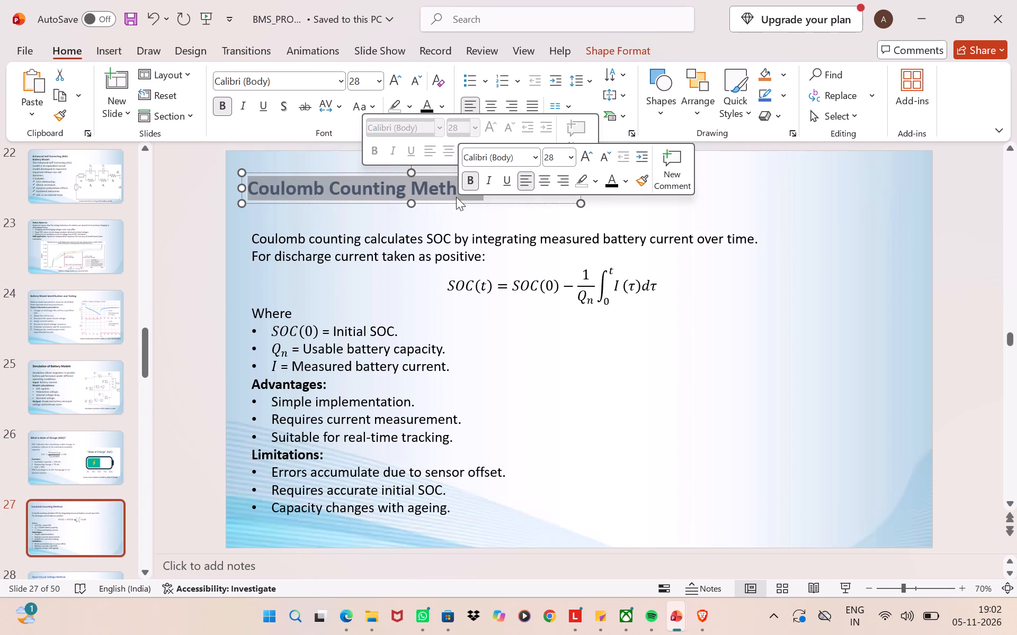
left_click(441, 106)
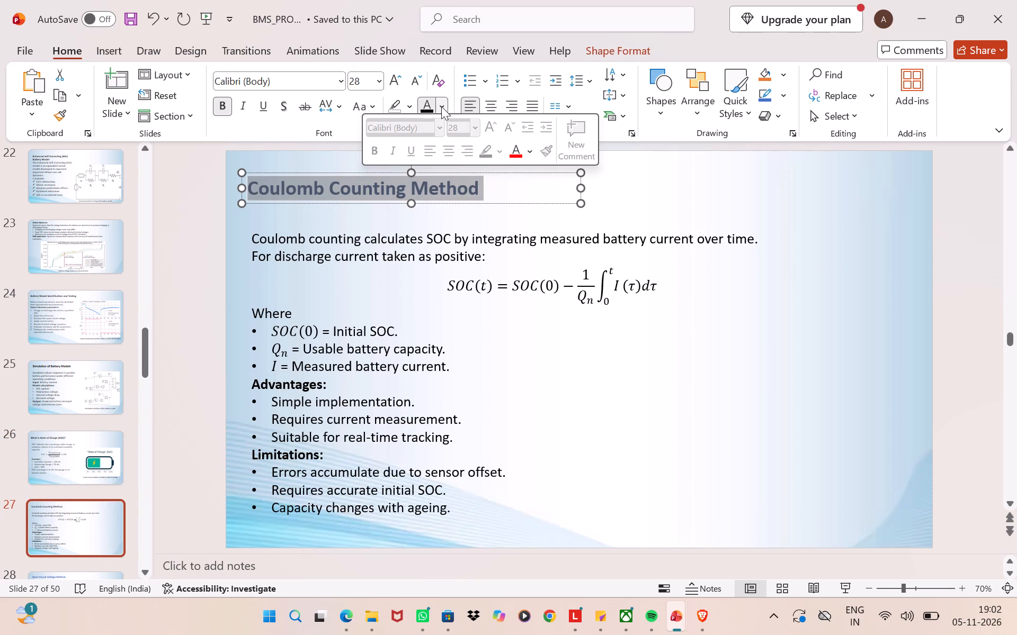
left_click(449, 183)
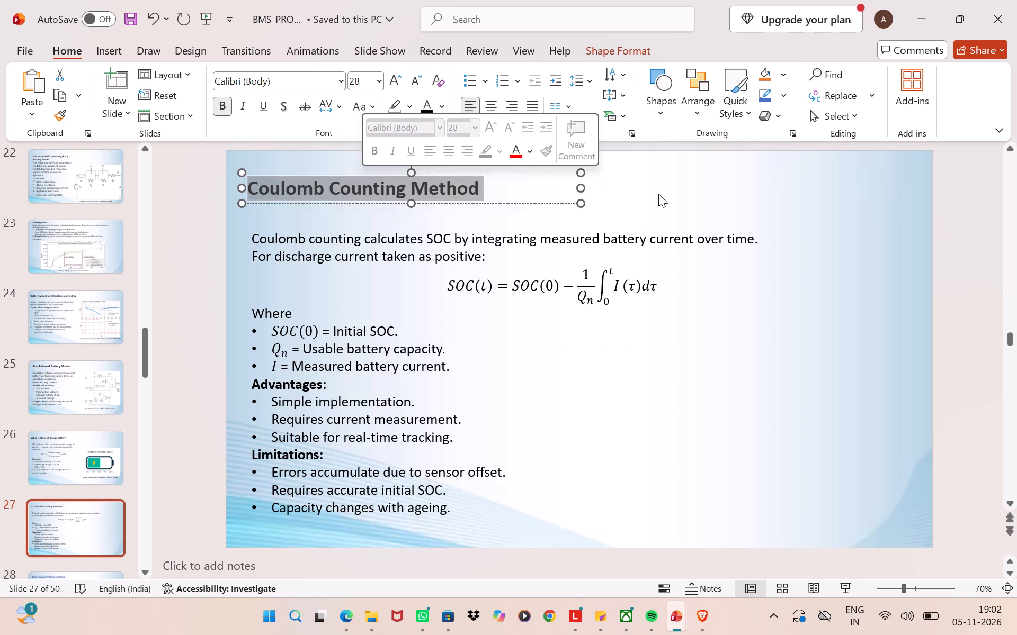
left_click(668, 196)
Look back over slides 23 to 27 to check that their headings are consistent.
scroll(16, 489, "down", 2)
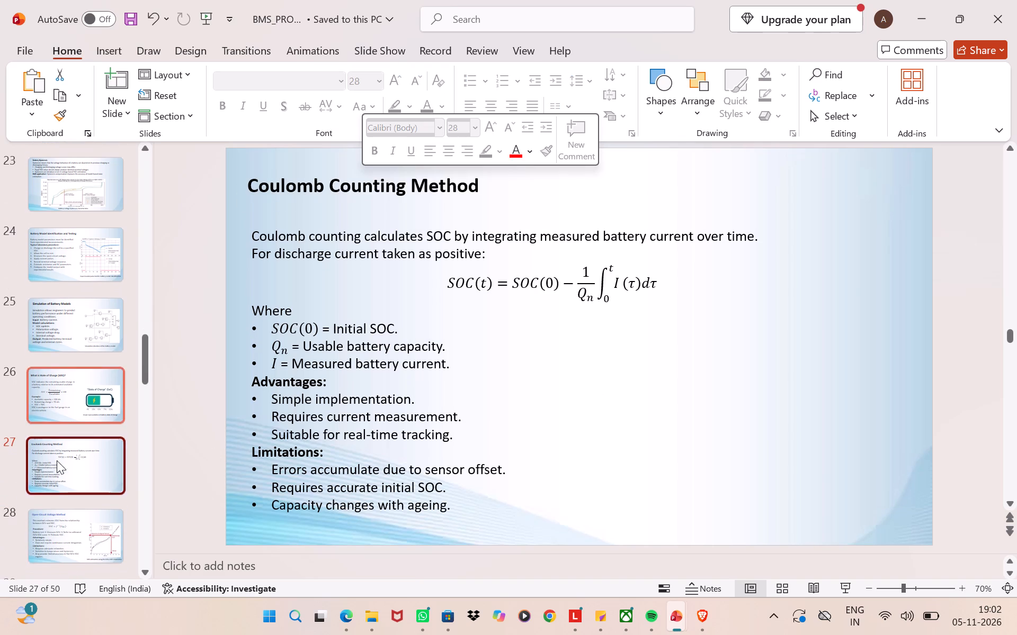
left_click(94, 399)
left_click(65, 329)
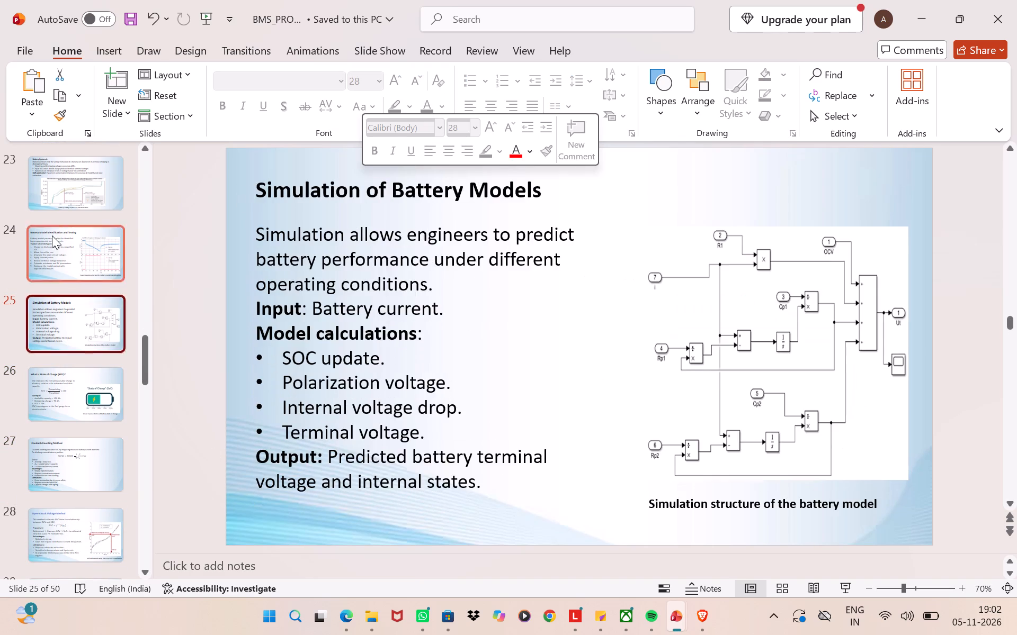
left_click(56, 222)
left_click(65, 183)
left_click(53, 459)
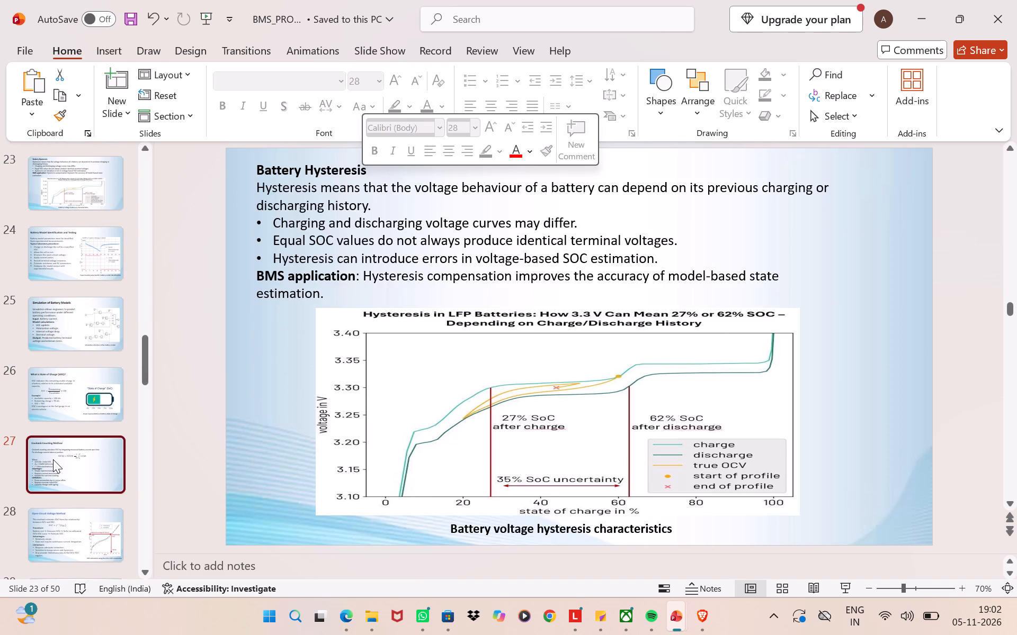
Change the font color of the "Open-Circuit Voltage Method" heading on slide 28 to black.
scroll(53, 460, "down", 2)
left_click(51, 461)
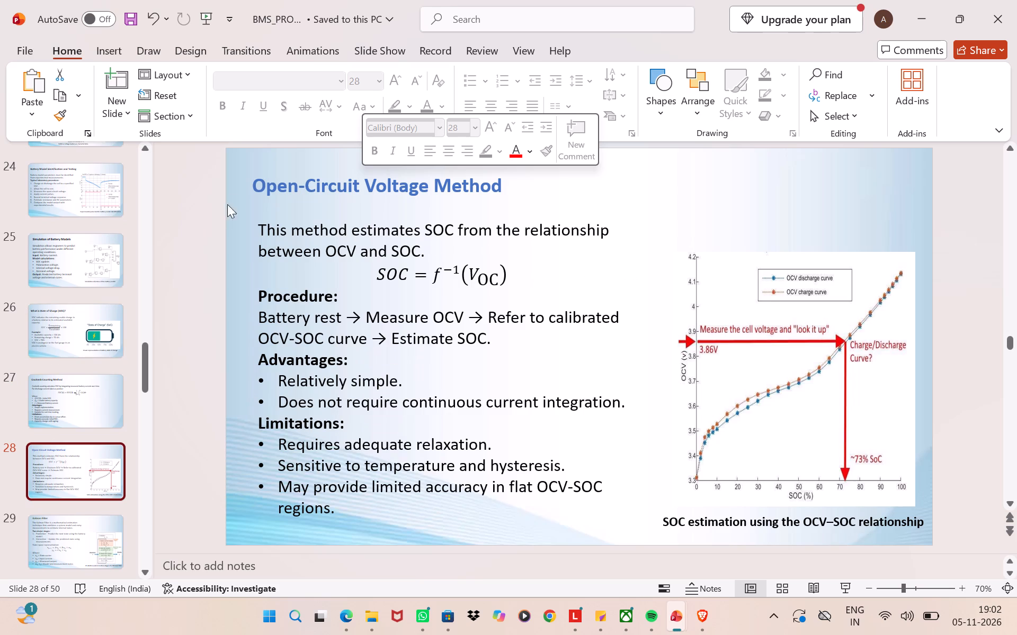
left_click(268, 185)
left_click_drag(254, 187, 335, 192)
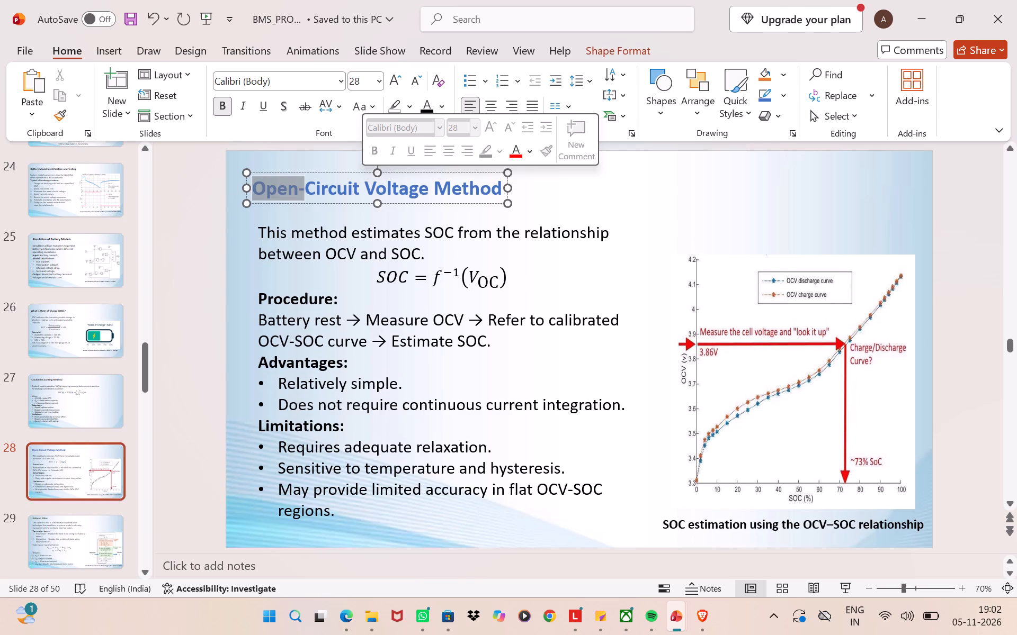
left_click_drag(335, 192, 469, 193)
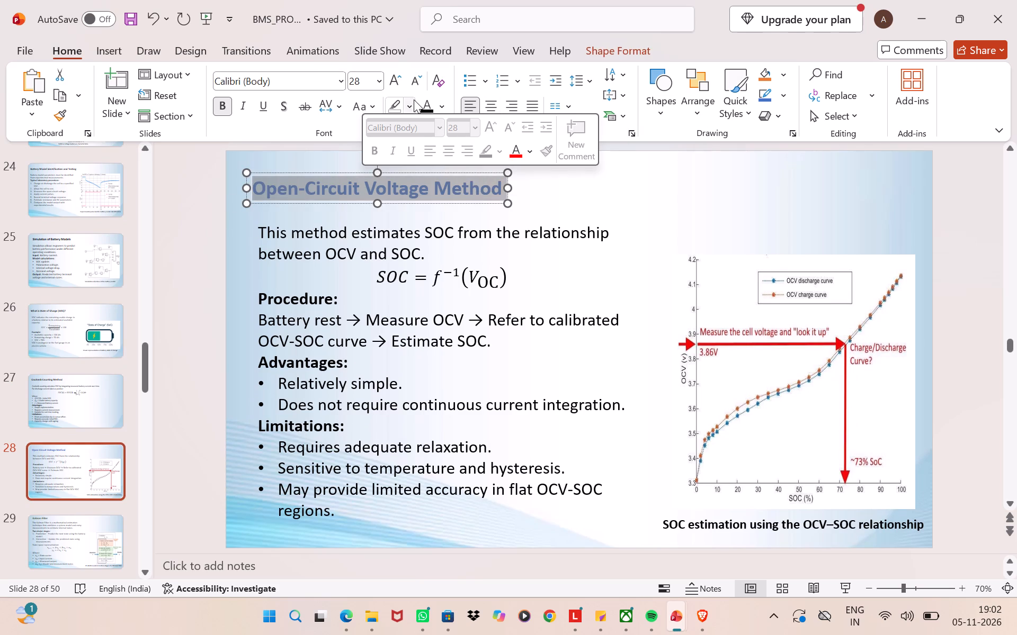
left_click(438, 106)
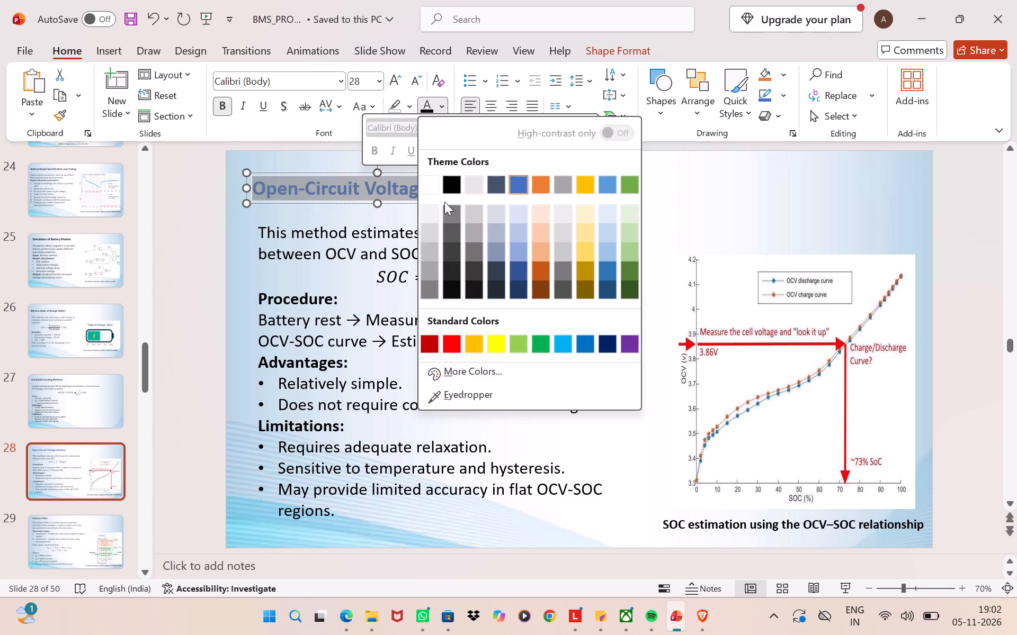
left_click(449, 189)
left_click(699, 176)
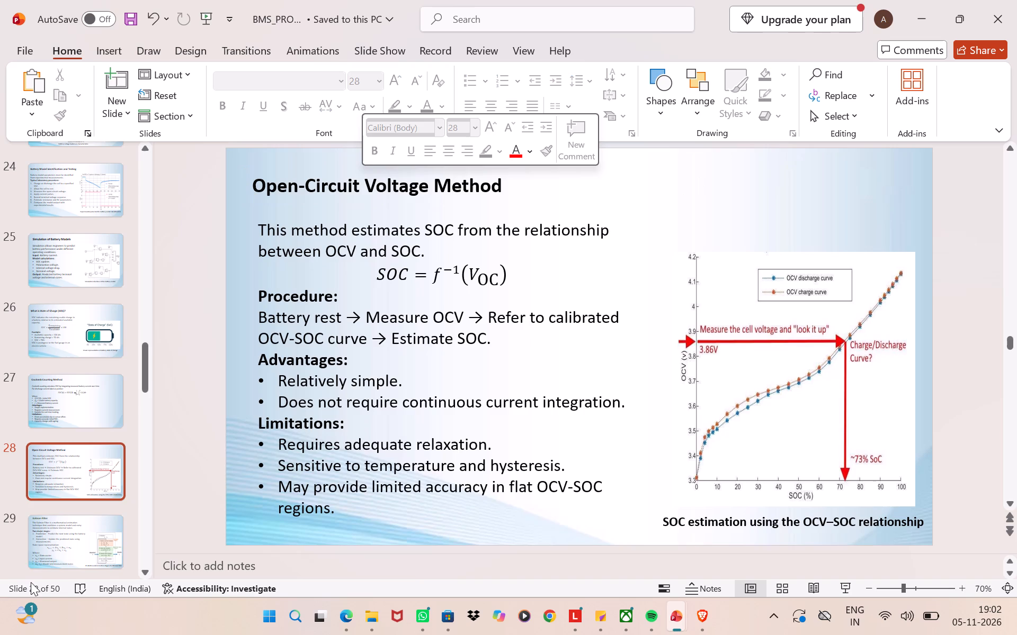
Change the font color of the "Kalman Filter" heading on slide 29 to black.
left_click(72, 542)
left_click(257, 163)
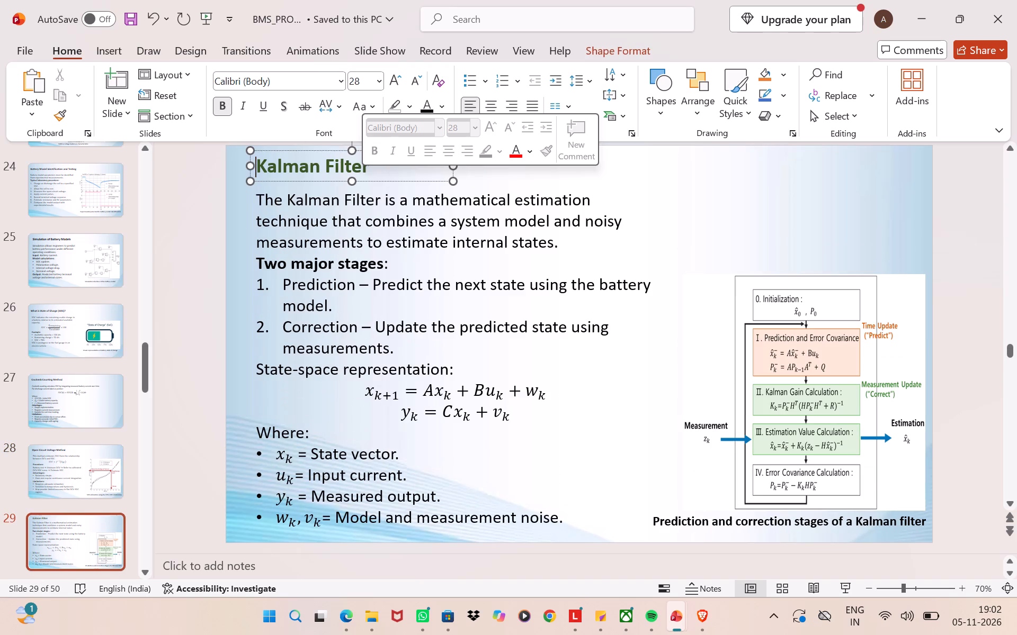
left_click_drag(257, 163, 362, 175)
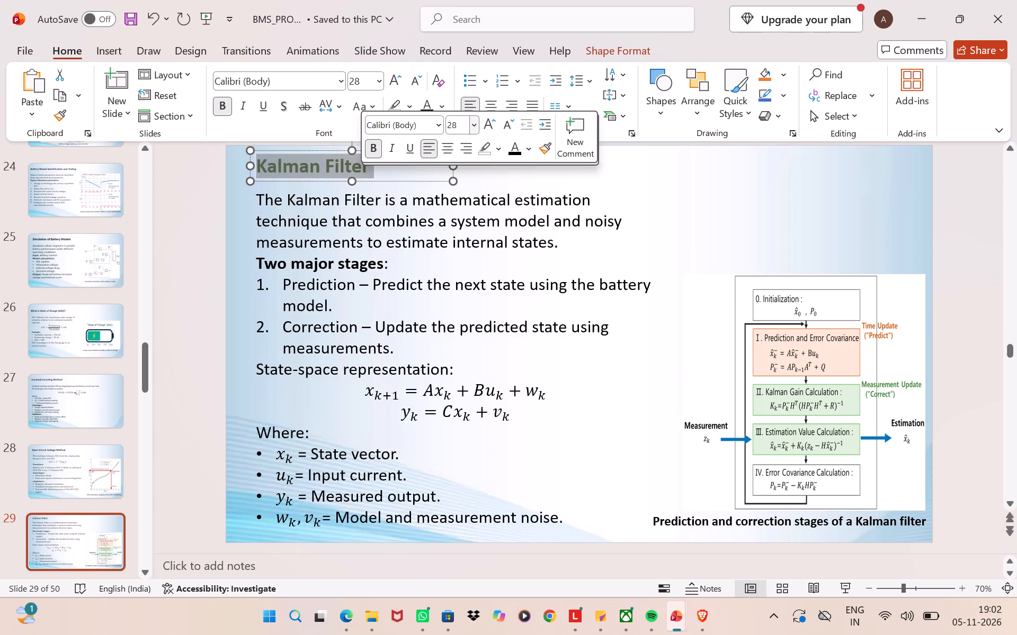
left_click(441, 108)
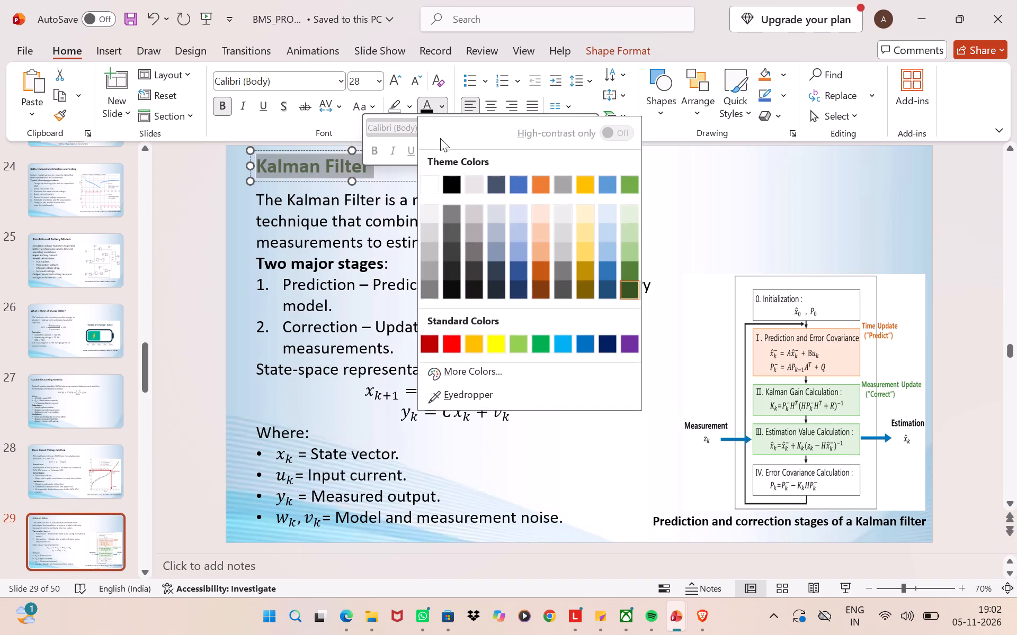
left_click(457, 185)
left_click(685, 236)
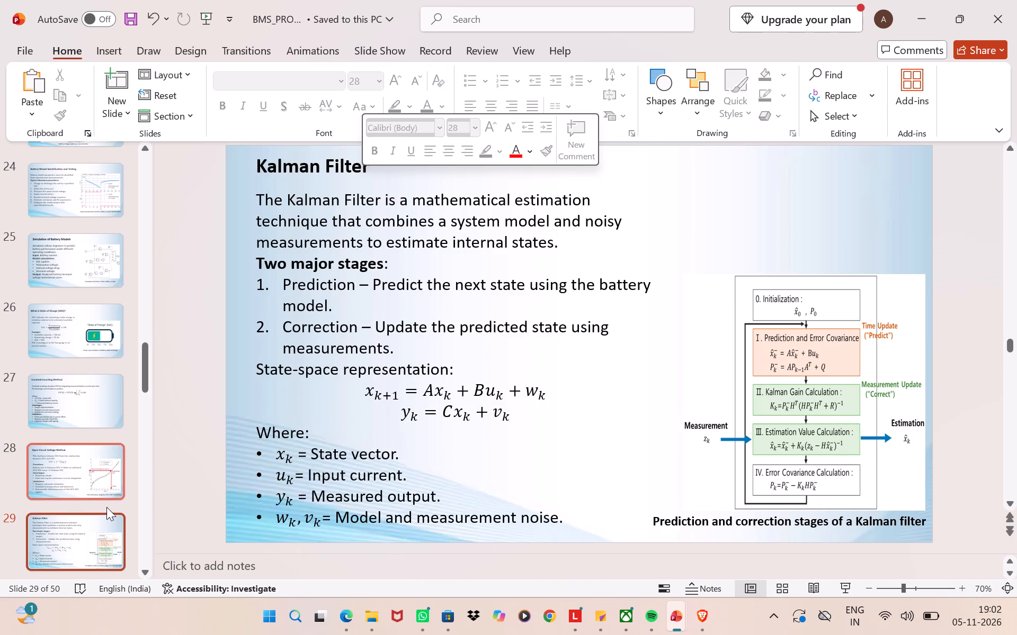
Change the font color of the "Extended Kalman Filter (EKF)" heading on slide 30 to black.
left_click(87, 467)
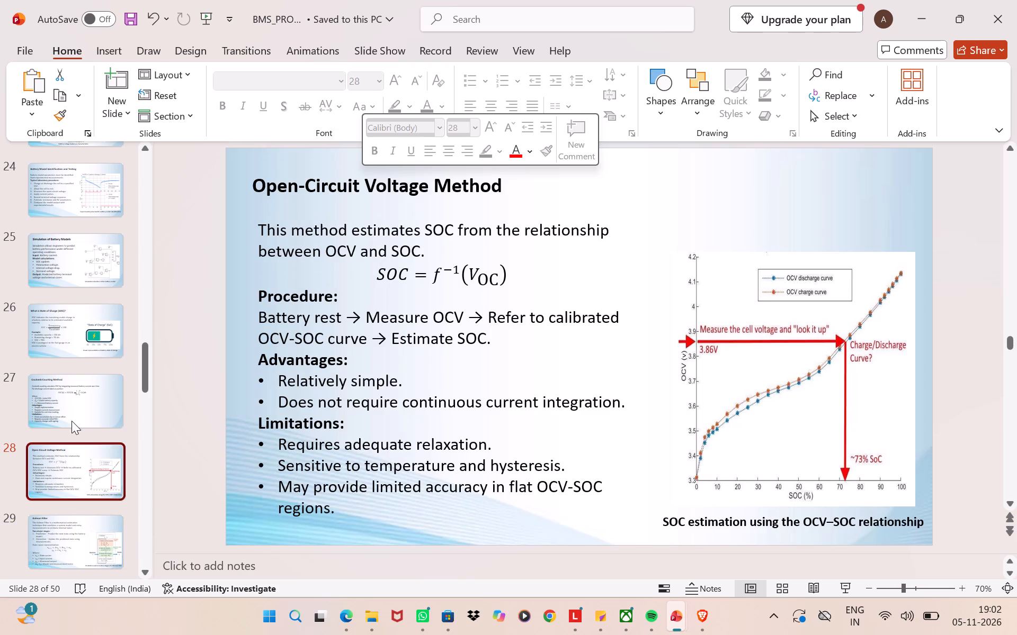
left_click(73, 532)
scroll(70, 522, "down", 3)
left_click(69, 517)
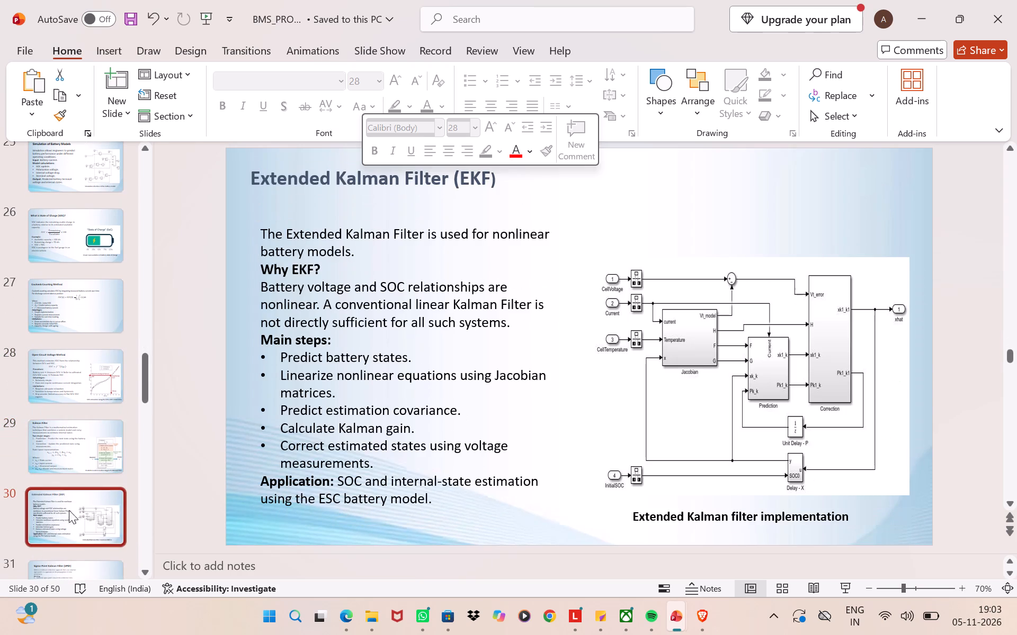
left_click(256, 180)
left_click_drag(250, 179, 458, 183)
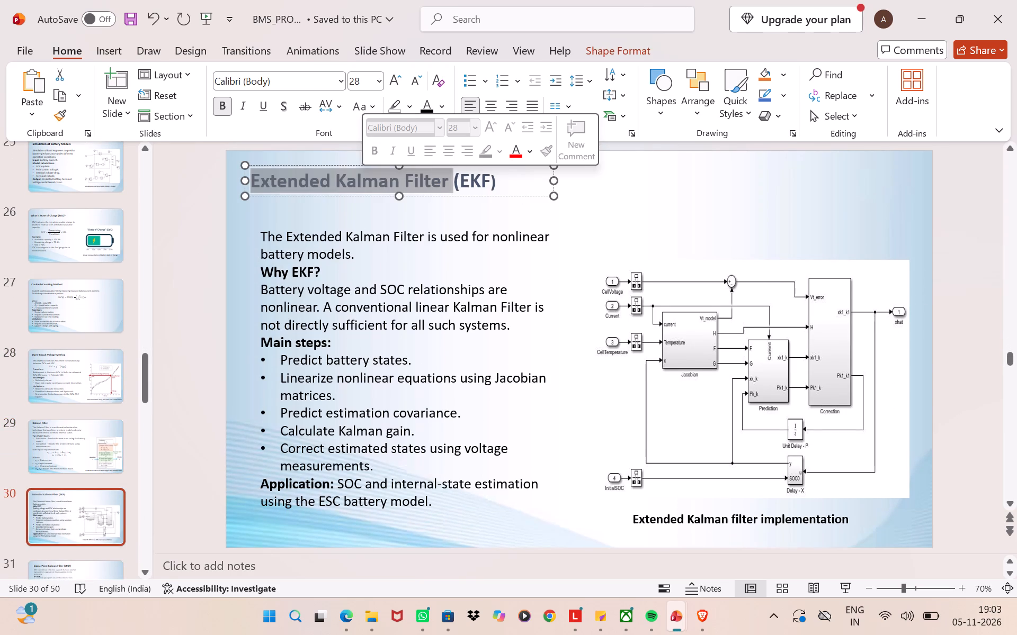
left_click_drag(458, 183, 505, 179)
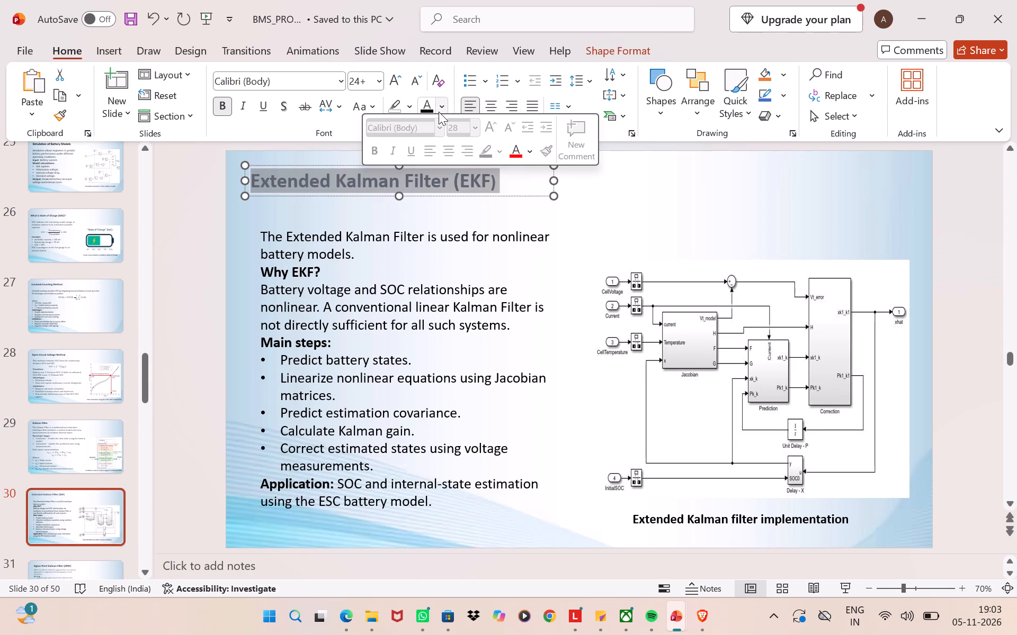
left_click(439, 112)
left_click(451, 178)
left_click(617, 217)
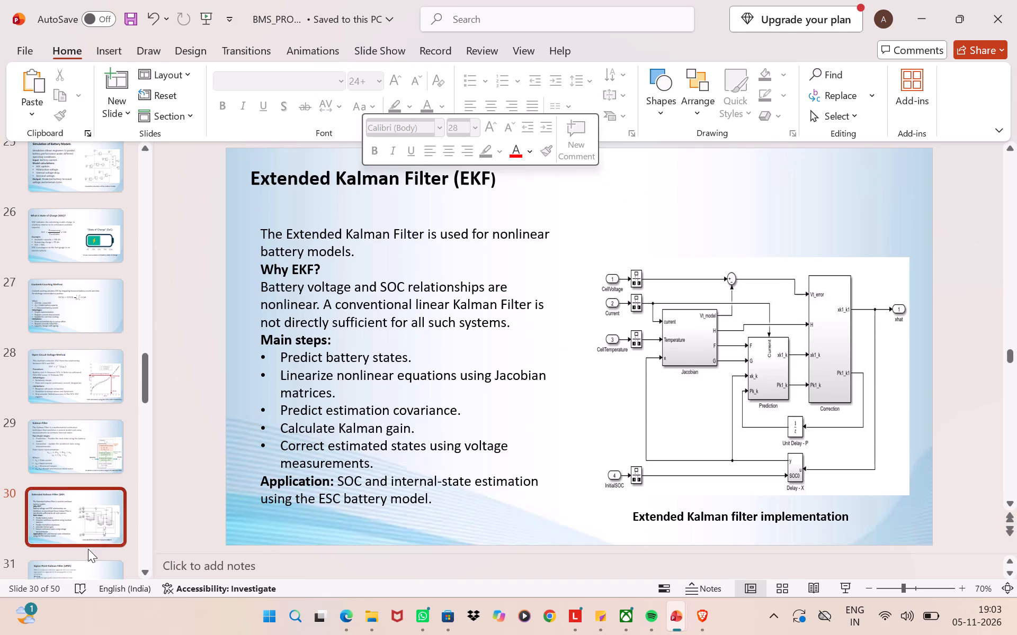
Change the font color of the "SOC Estimation Comparison" heading on slide 32 to black.
scroll(40, 525, "down", 2)
left_click(40, 519)
scroll(111, 488, "down", 4)
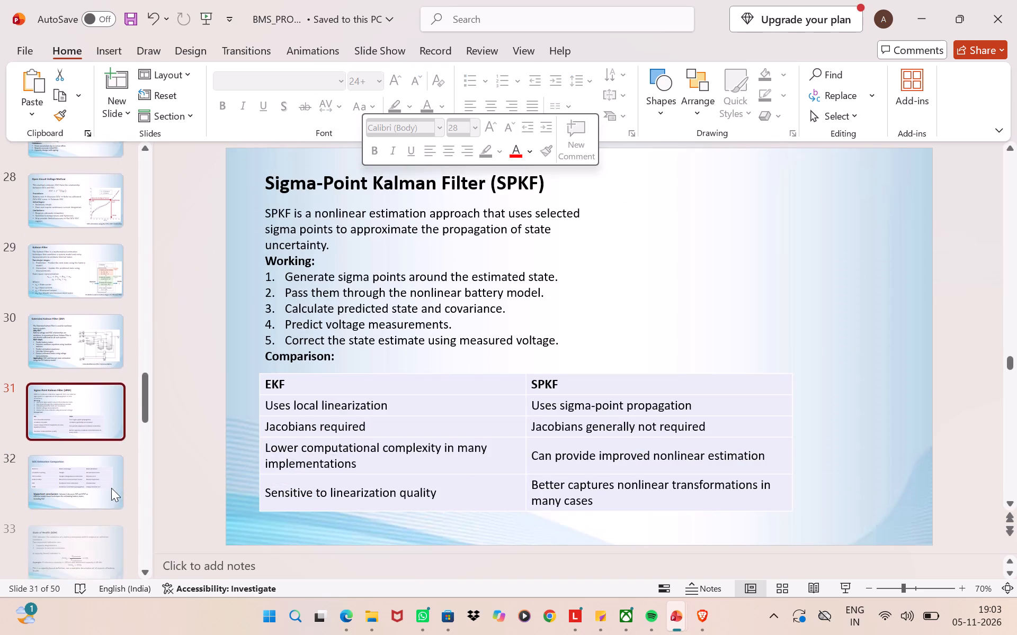
left_click(53, 465)
left_click(250, 193)
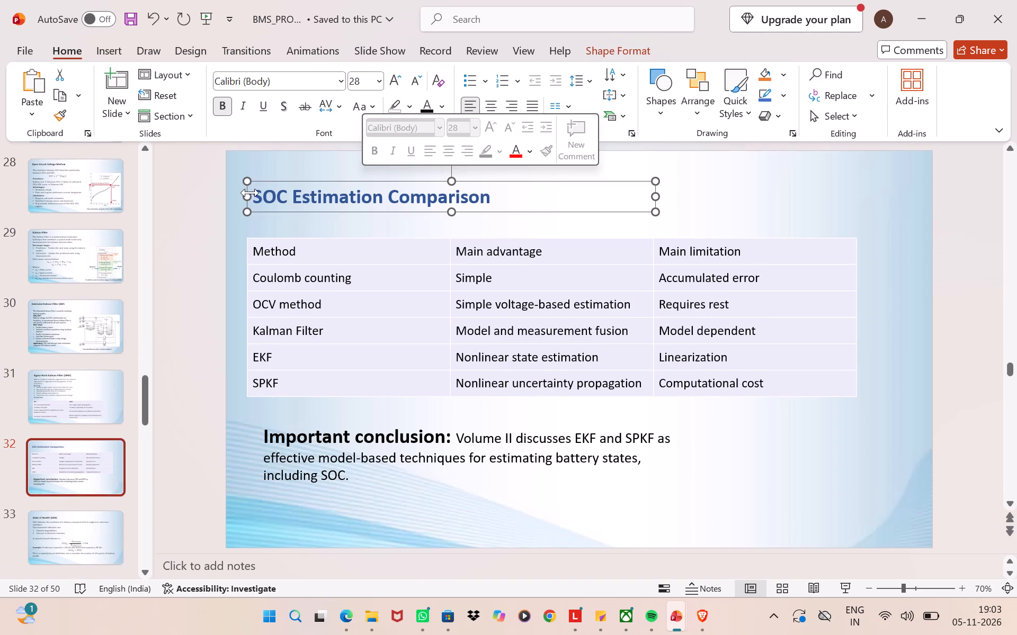
left_click_drag(254, 199, 501, 199)
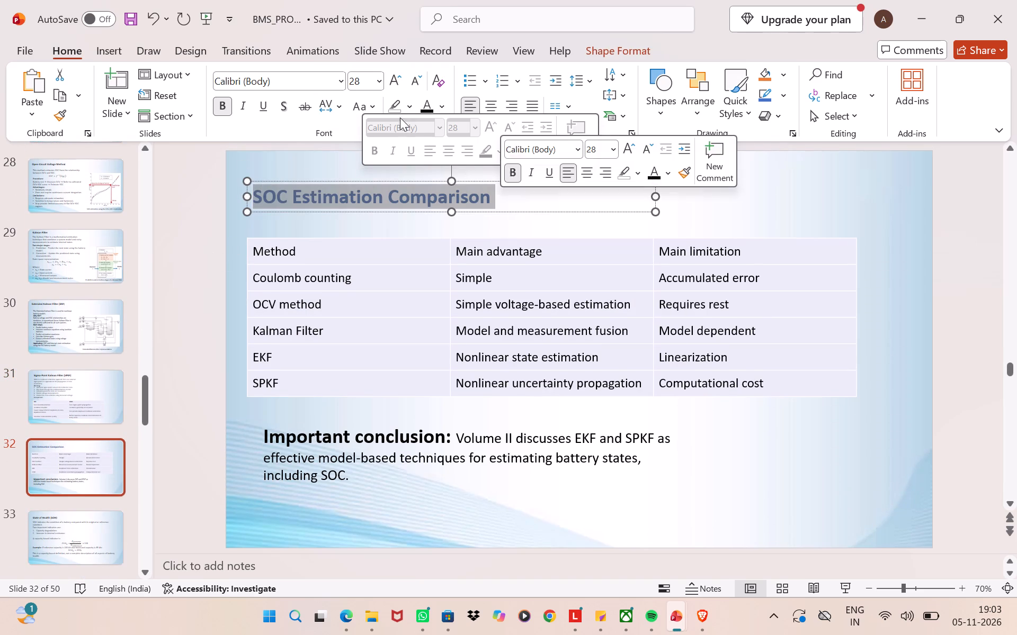
left_click(435, 106)
left_click(438, 109)
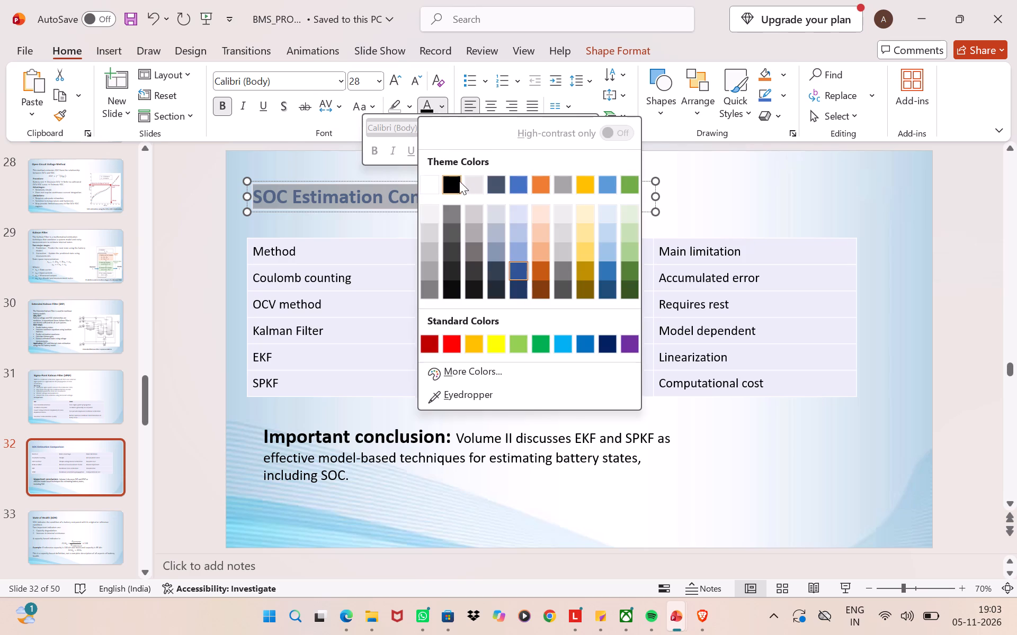
left_click(459, 183)
left_click(905, 193)
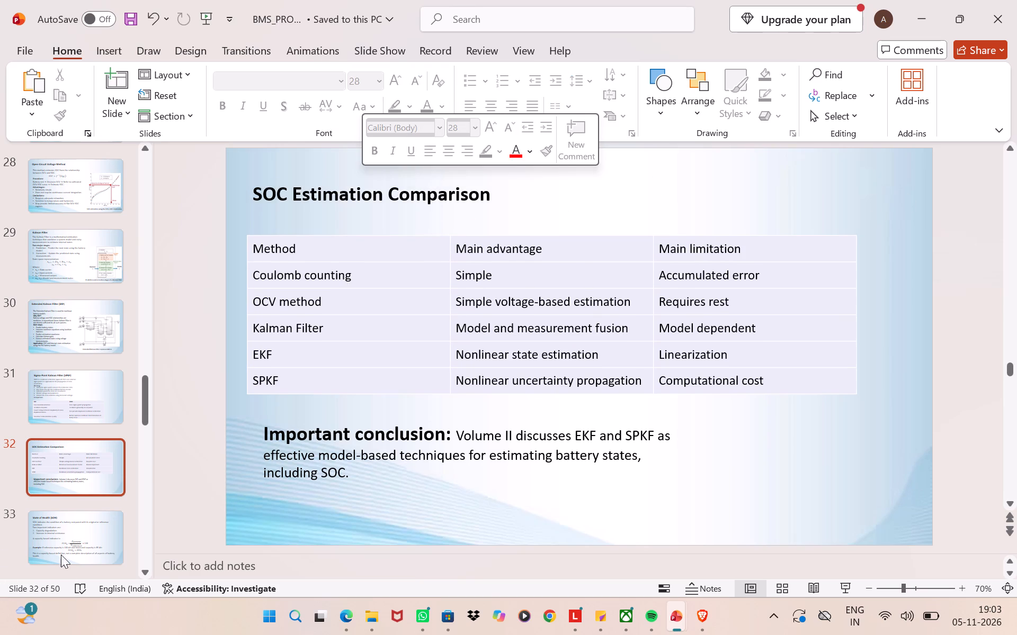
Look through slides 33 to 38 to check that their headings match the black bold style.
left_click(61, 548)
scroll(111, 421, "down", 2)
left_click(56, 525)
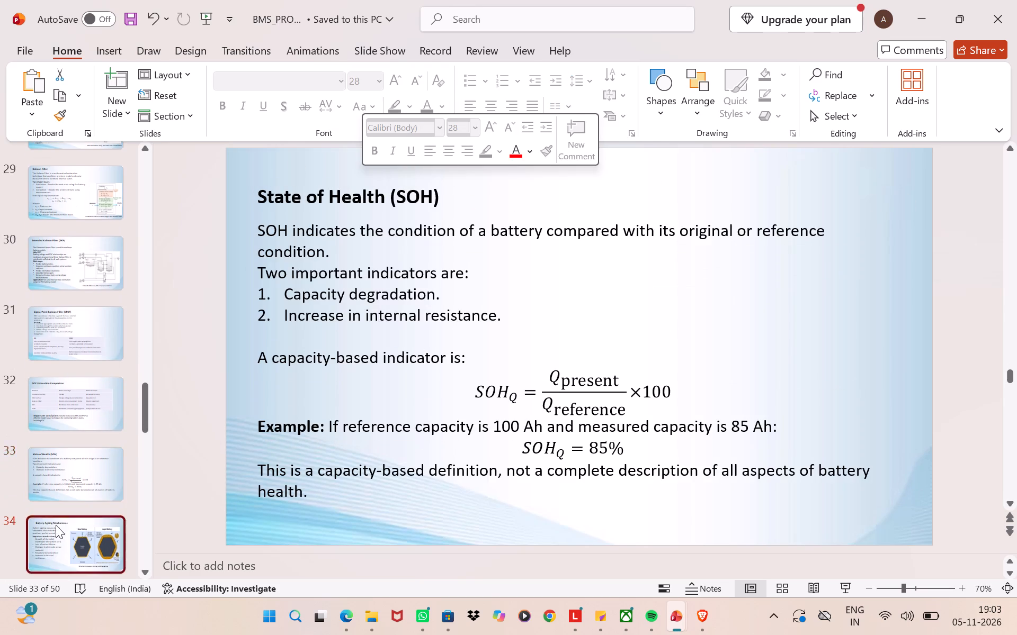
scroll(56, 525, "down", 1)
left_click(65, 443)
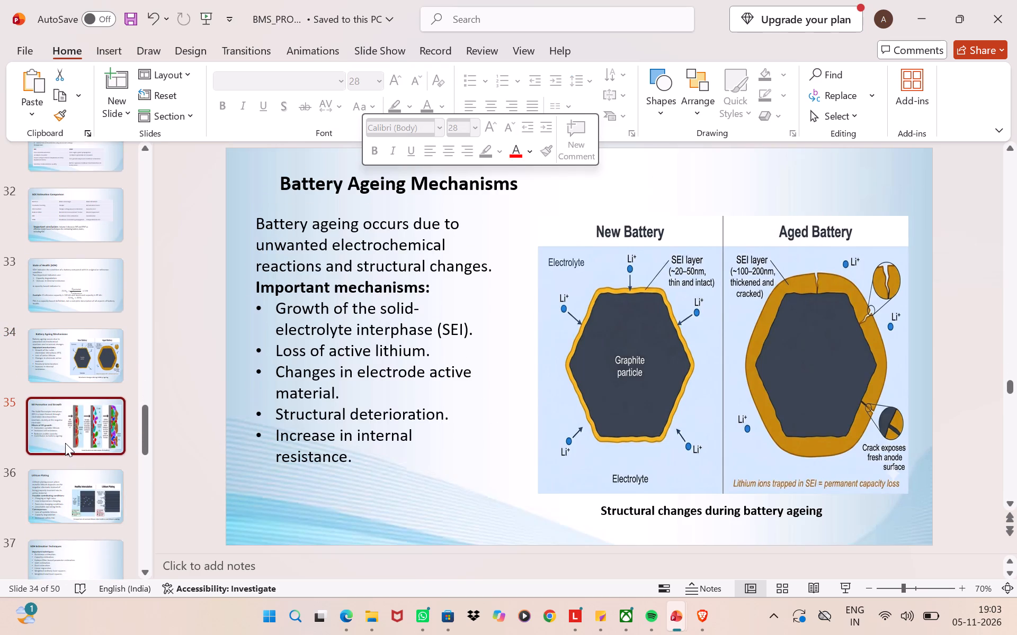
left_click(82, 485)
scroll(82, 484, "down", 1)
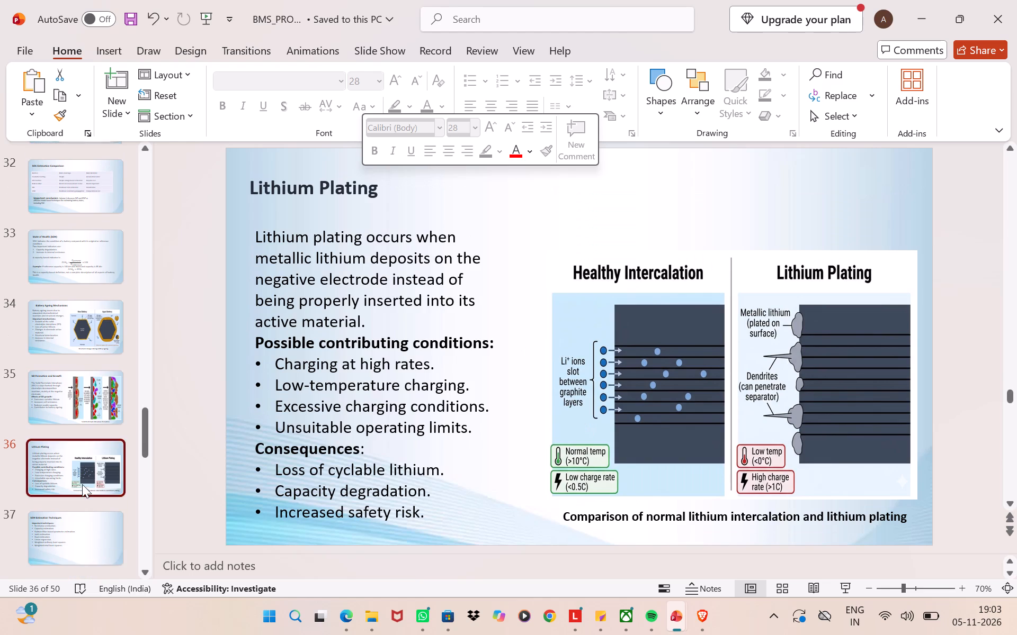
left_click(84, 523)
scroll(84, 504, "down", 3)
left_click(85, 505)
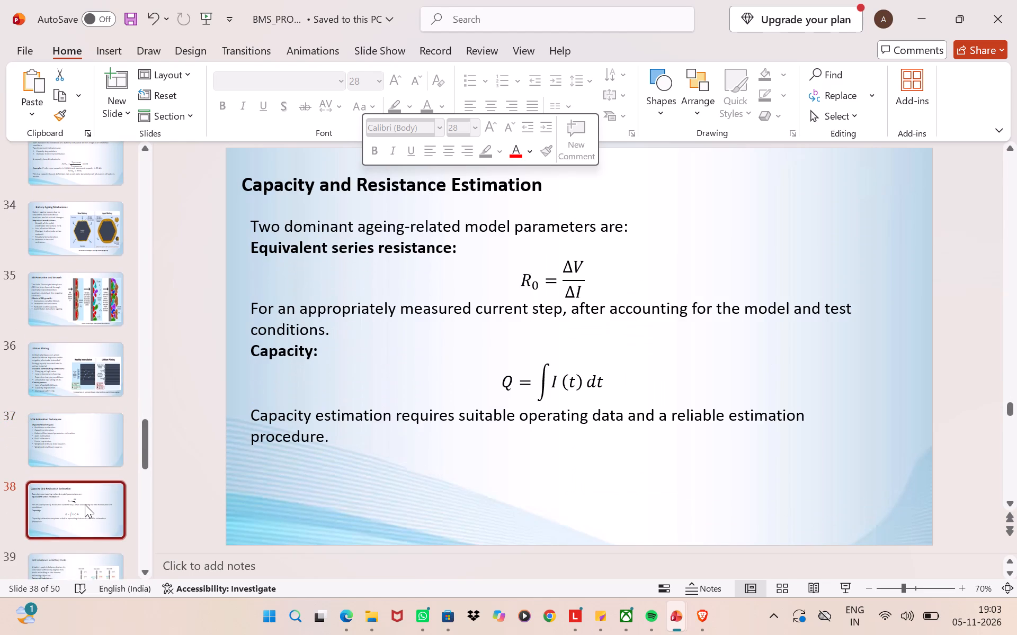
scroll(85, 504, "down", 2)
Make the "Cell Imbalance in Battery Packs" heading on slide 39 bold.
left_click(85, 504)
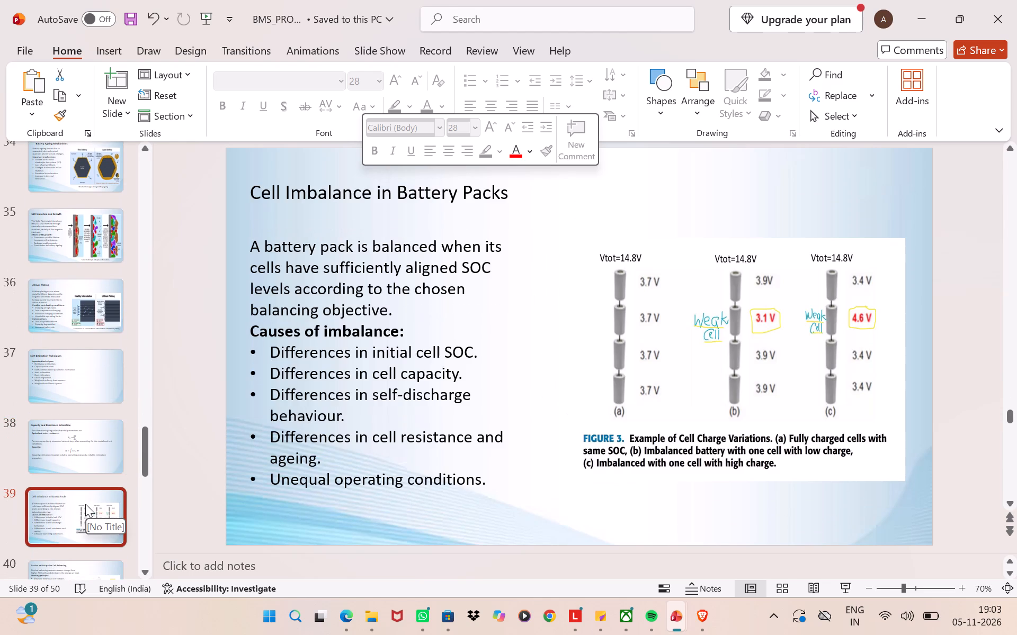
left_click(267, 192)
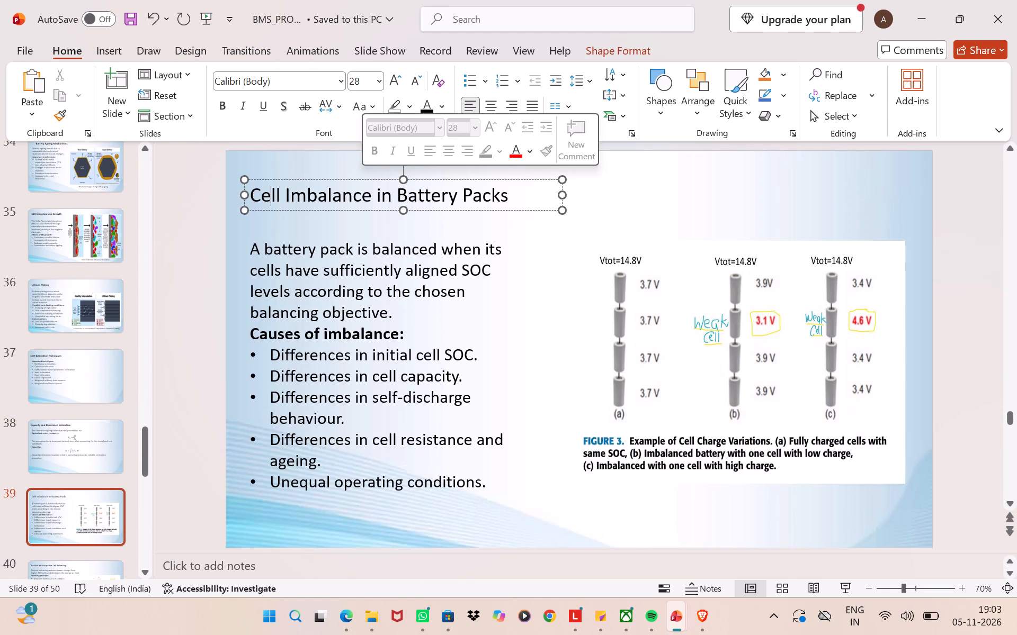
left_click_drag(253, 194, 513, 201)
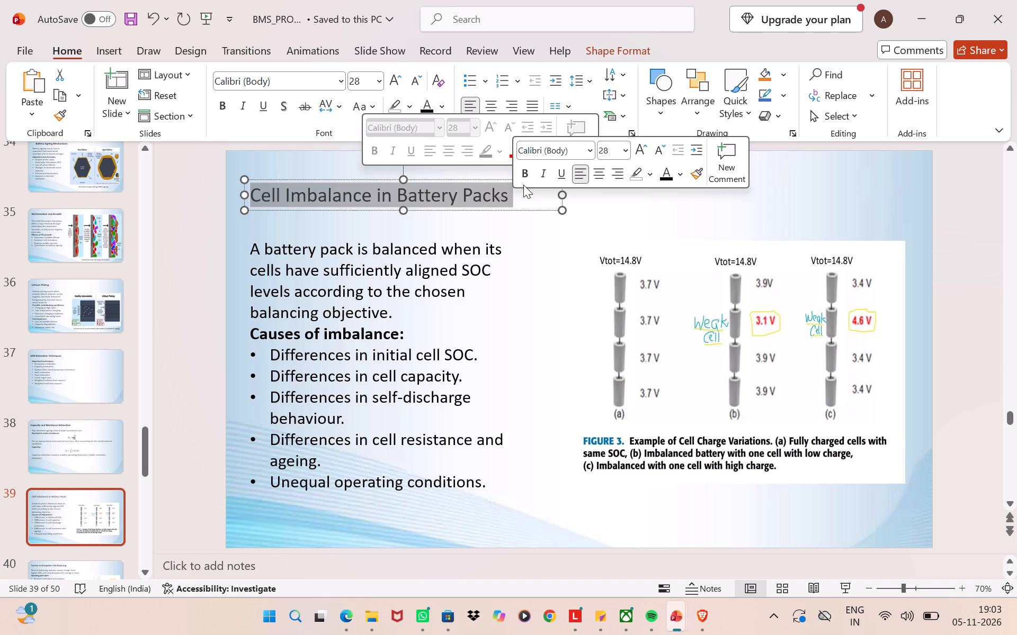
left_click(523, 174)
left_click(527, 239)
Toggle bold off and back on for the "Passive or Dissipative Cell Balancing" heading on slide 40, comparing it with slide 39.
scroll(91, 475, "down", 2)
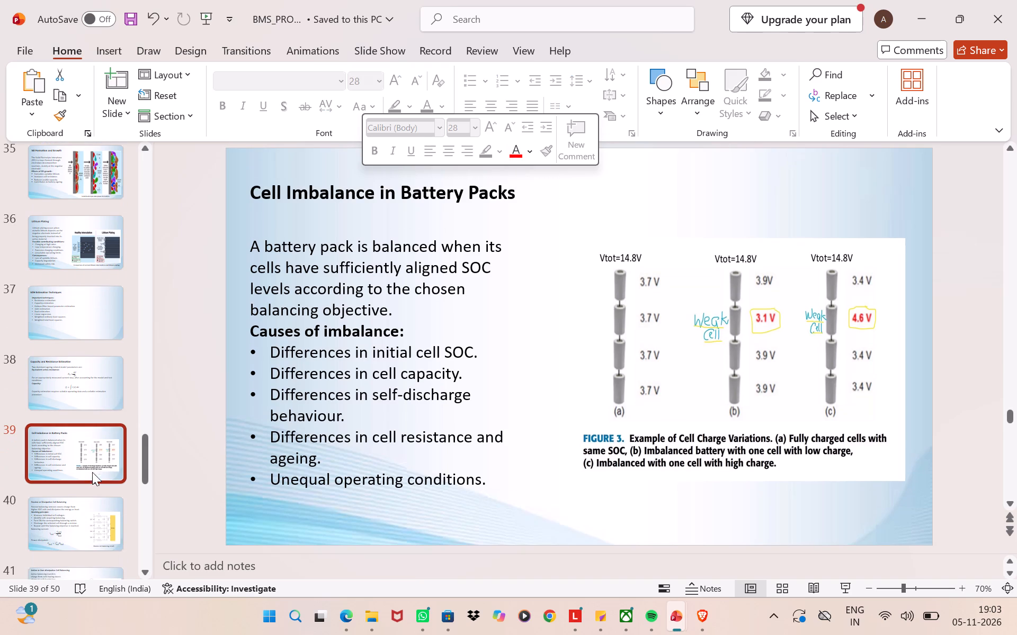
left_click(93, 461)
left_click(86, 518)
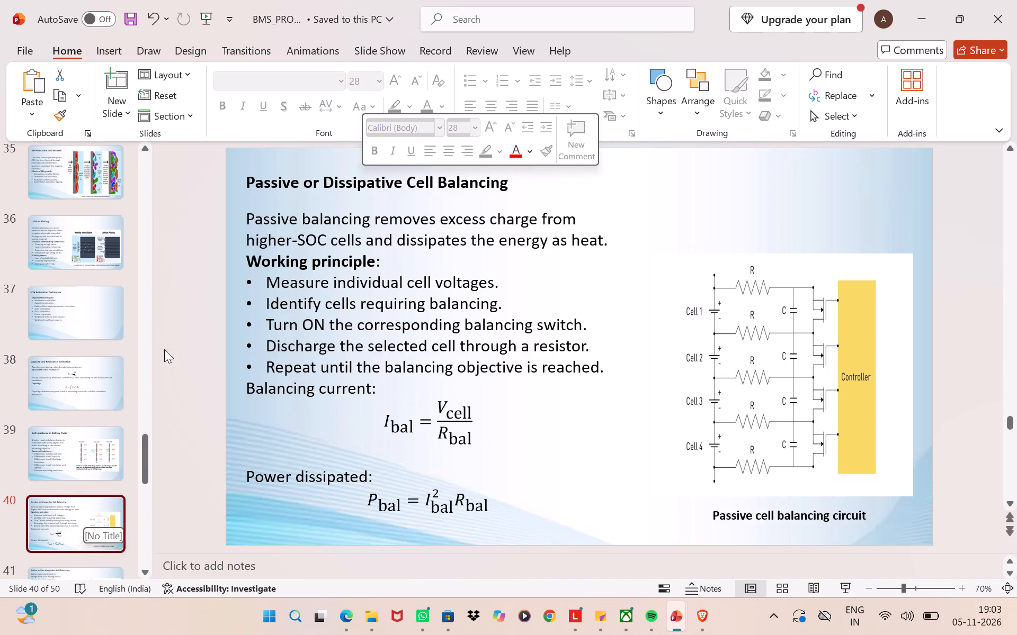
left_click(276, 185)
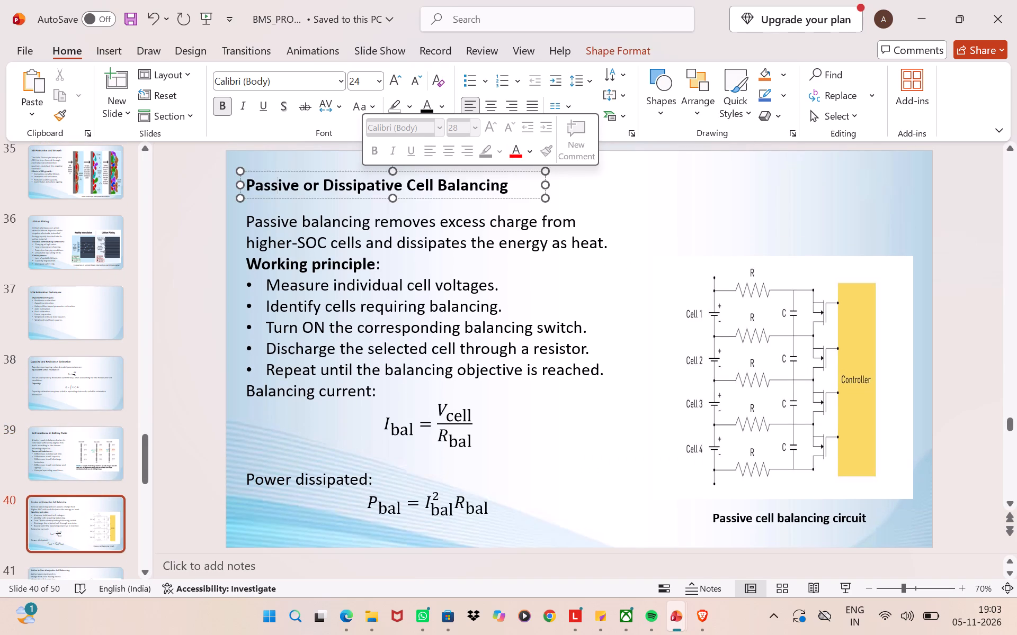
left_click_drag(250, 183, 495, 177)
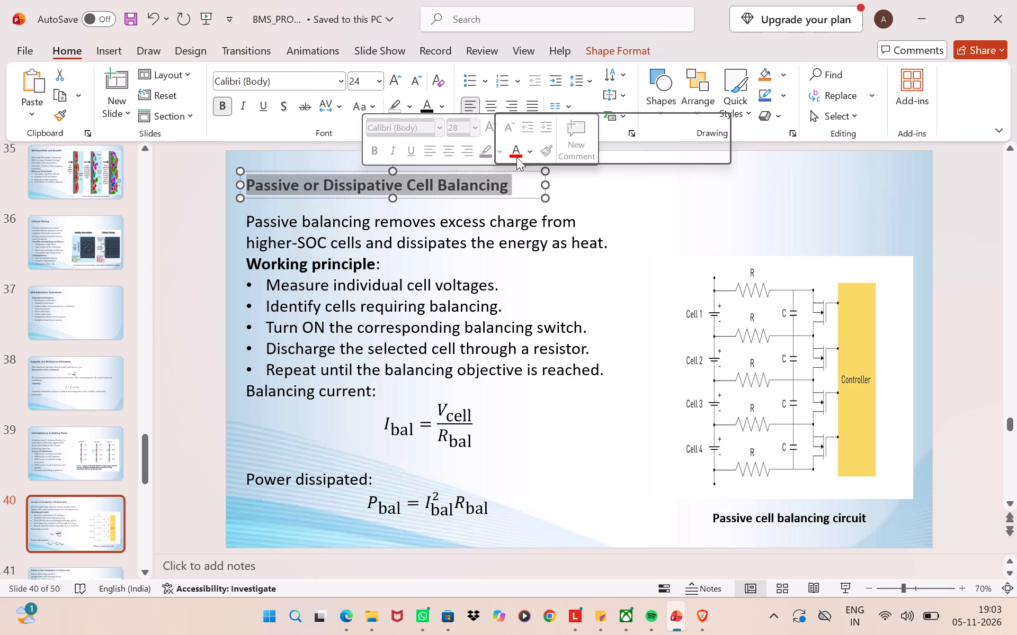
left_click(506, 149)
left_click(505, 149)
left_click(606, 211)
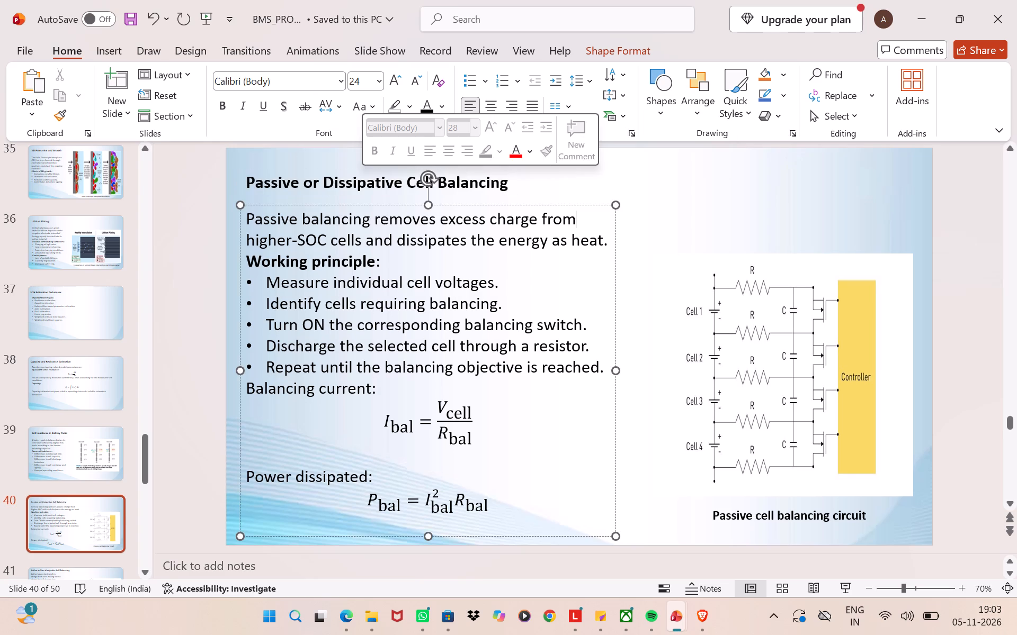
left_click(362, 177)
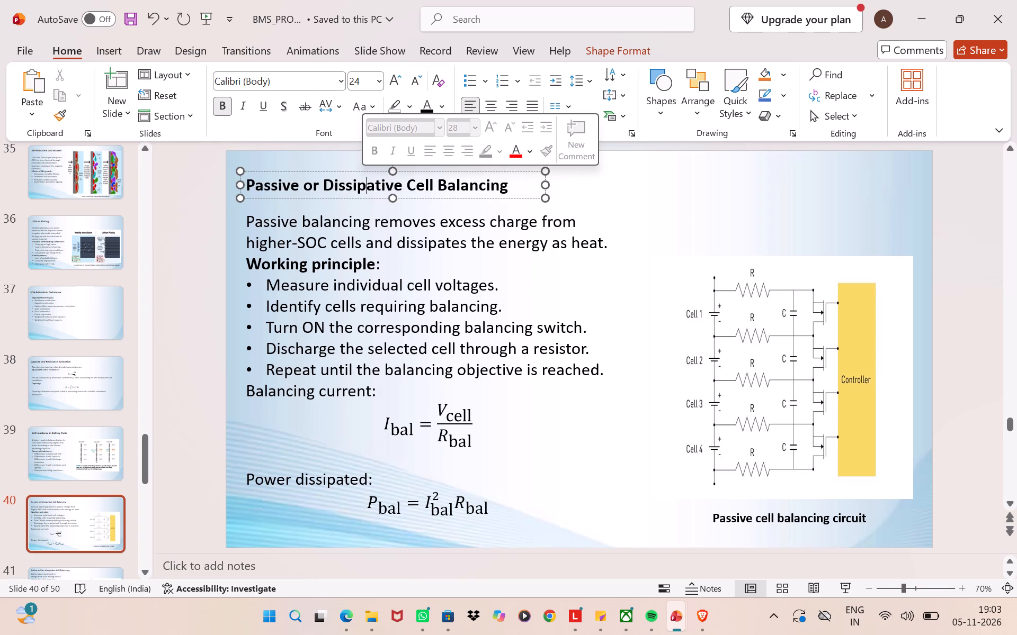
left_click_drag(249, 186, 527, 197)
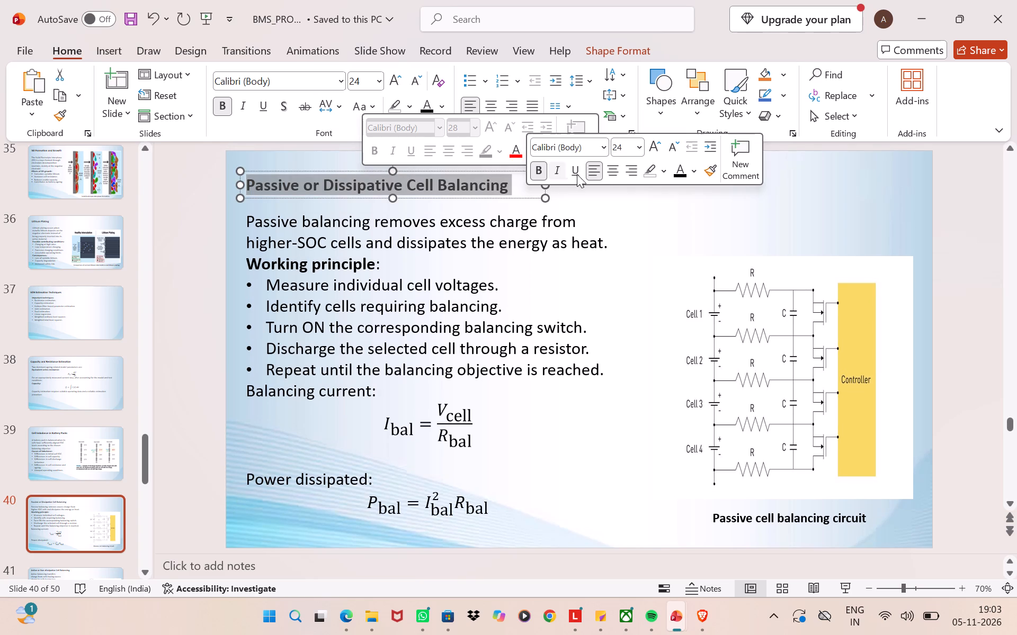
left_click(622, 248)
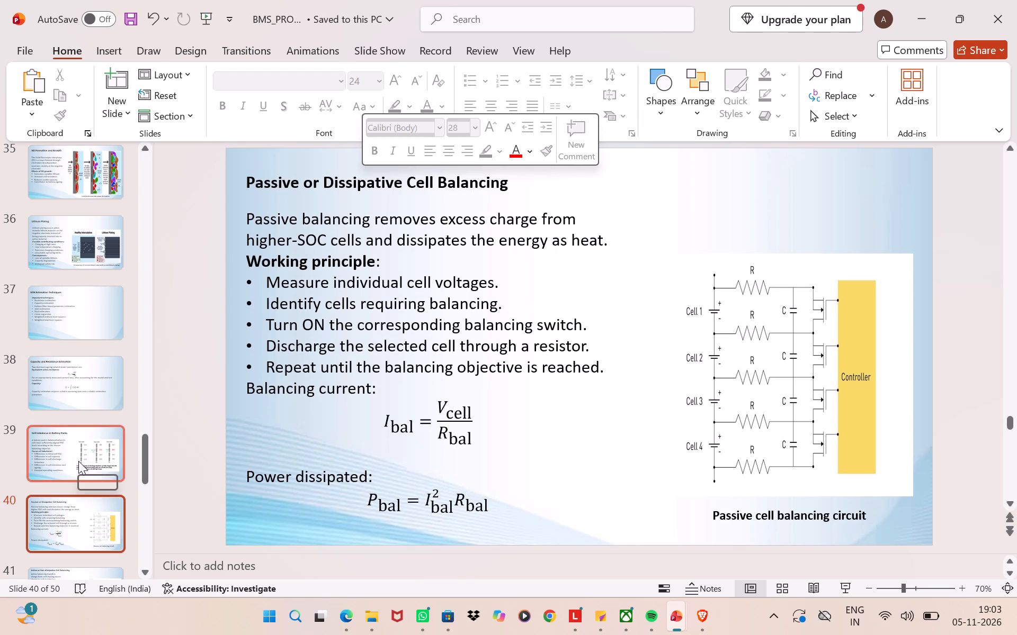
Look through slides 40 to 50 to check that their headings match the bold black style.
left_click(78, 461)
left_click(53, 525)
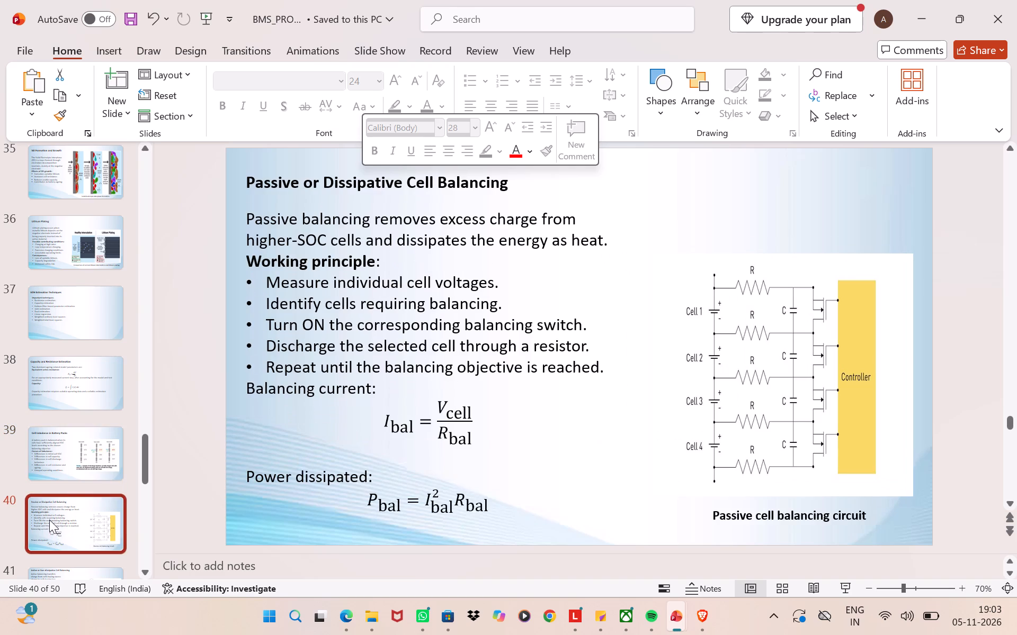
scroll(49, 518, "down", 2)
left_click(49, 516)
scroll(48, 515, "down", 1)
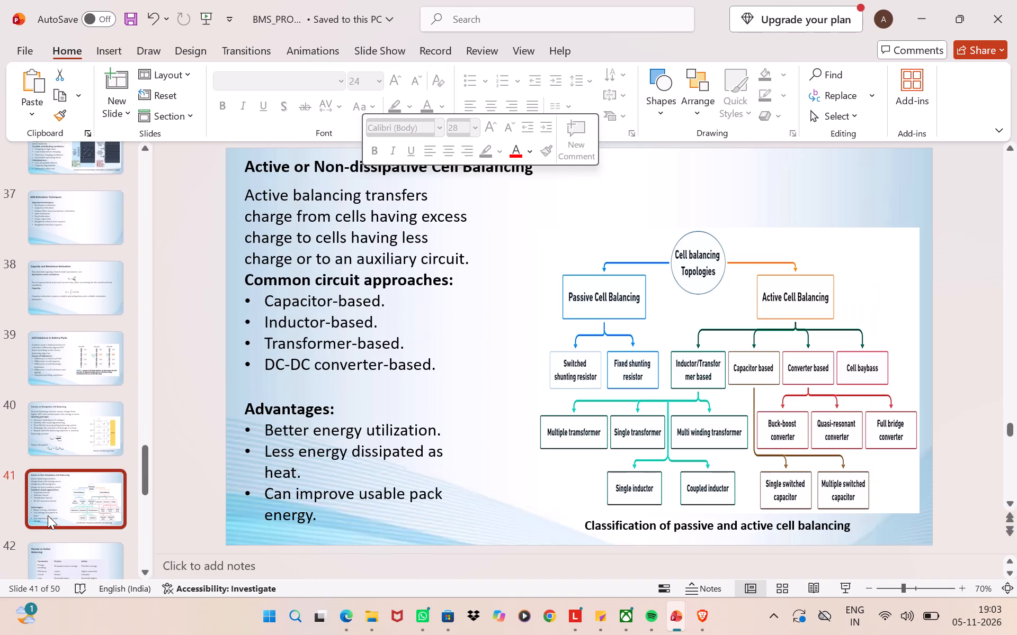
left_click(44, 558)
scroll(40, 544, "down", 2)
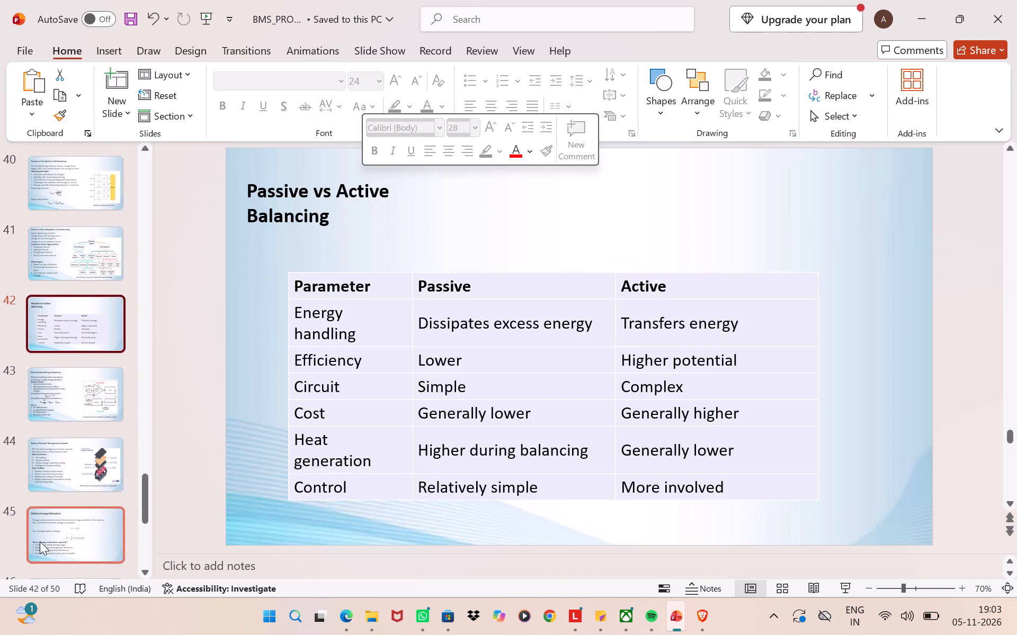
left_click(60, 478)
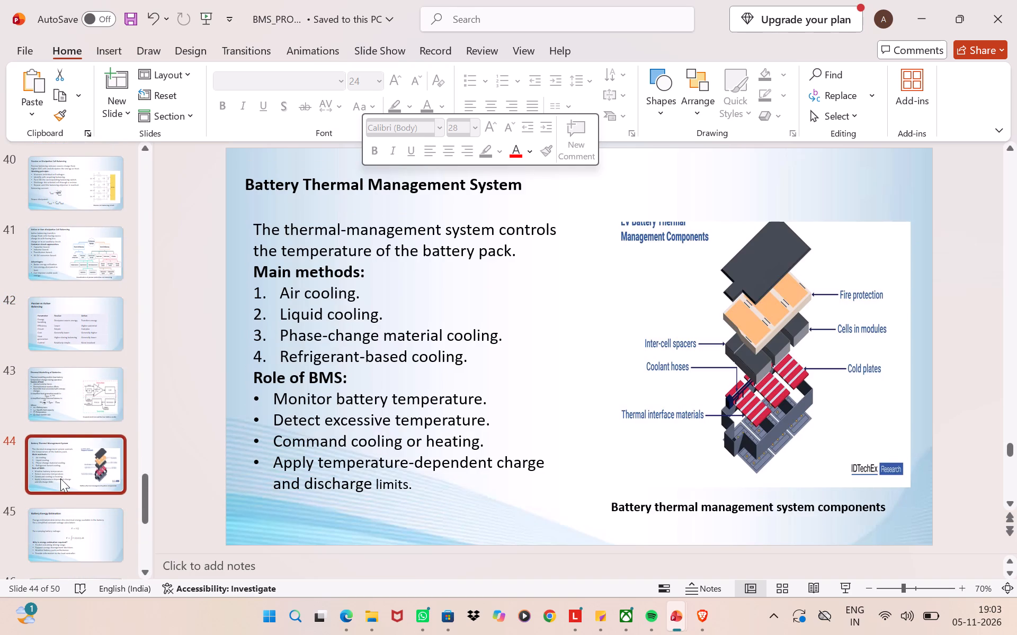
left_click(86, 379)
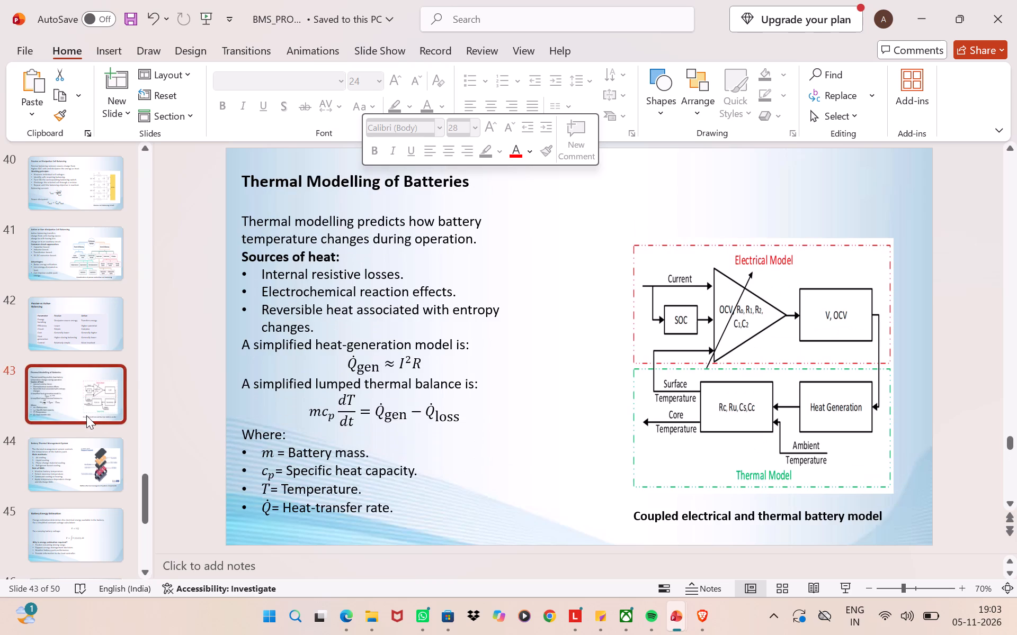
scroll(86, 415, "down", 2)
left_click(94, 484)
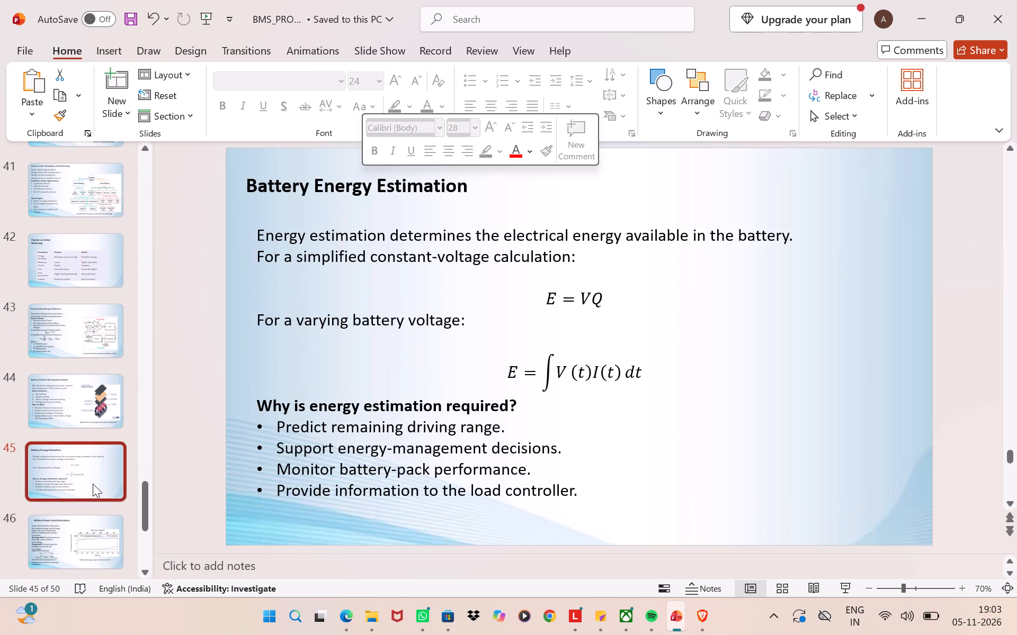
scroll(93, 484, "down", 2)
left_click(91, 498)
scroll(90, 498, "down", 2)
left_click(90, 498)
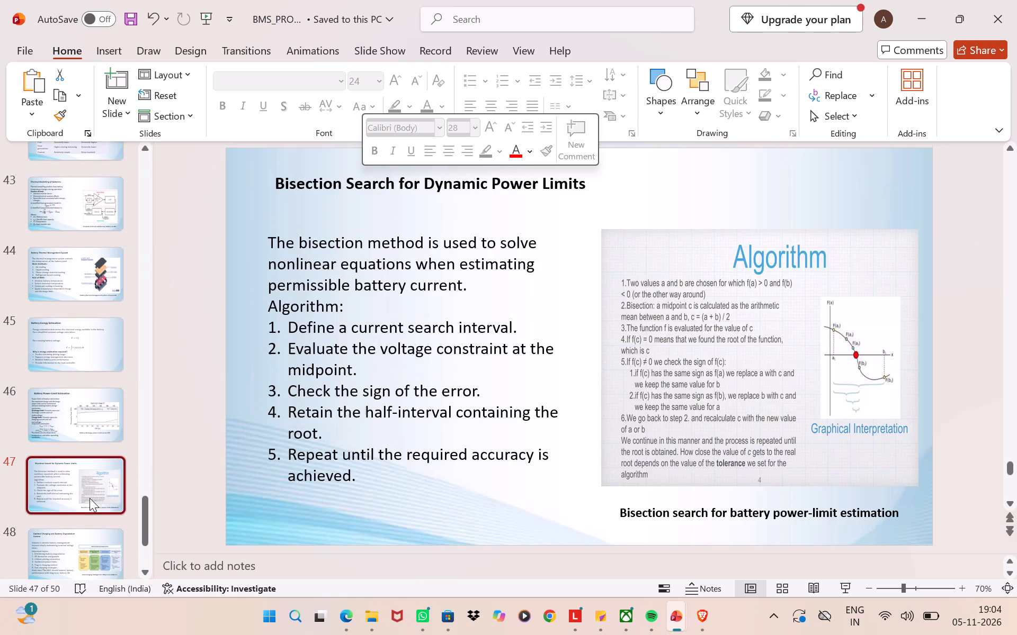
scroll(90, 497, "down", 2)
left_click(77, 500)
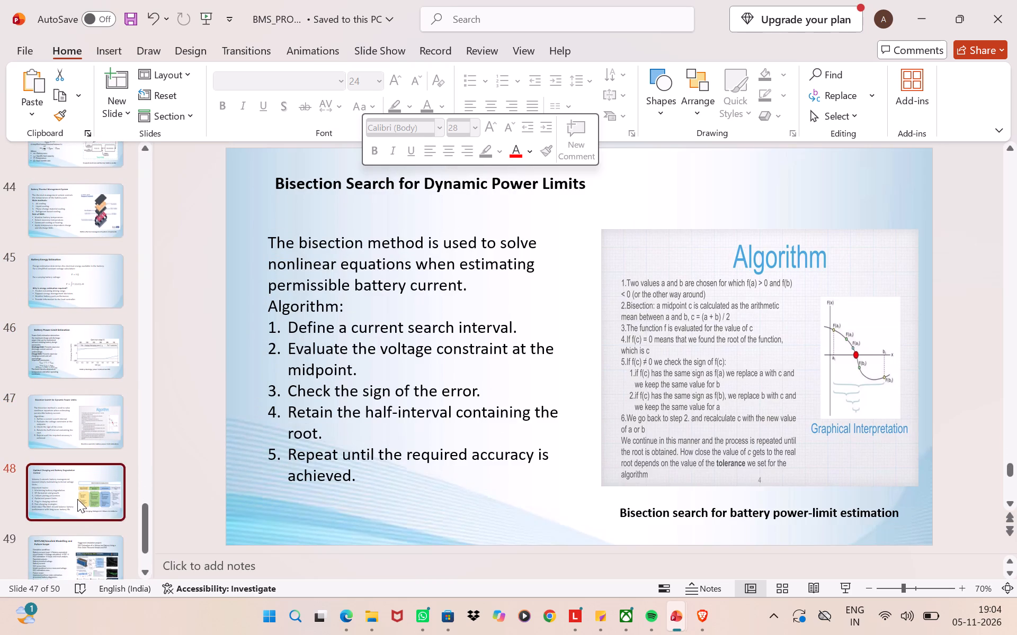
scroll(76, 495, "down", 2)
left_click(76, 498)
scroll(74, 497, "down", 2)
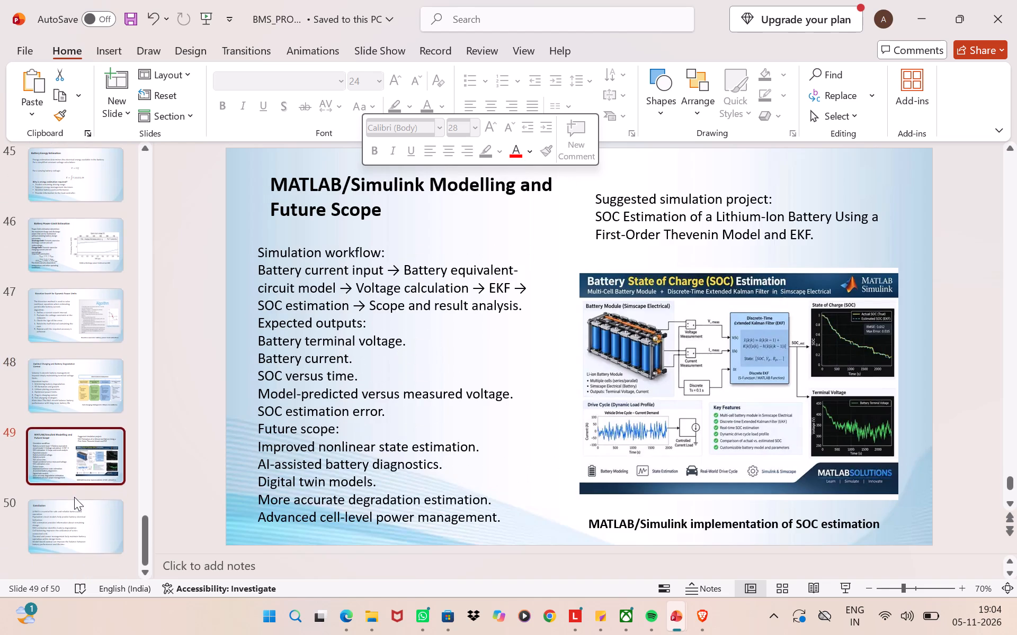
left_click(65, 534)
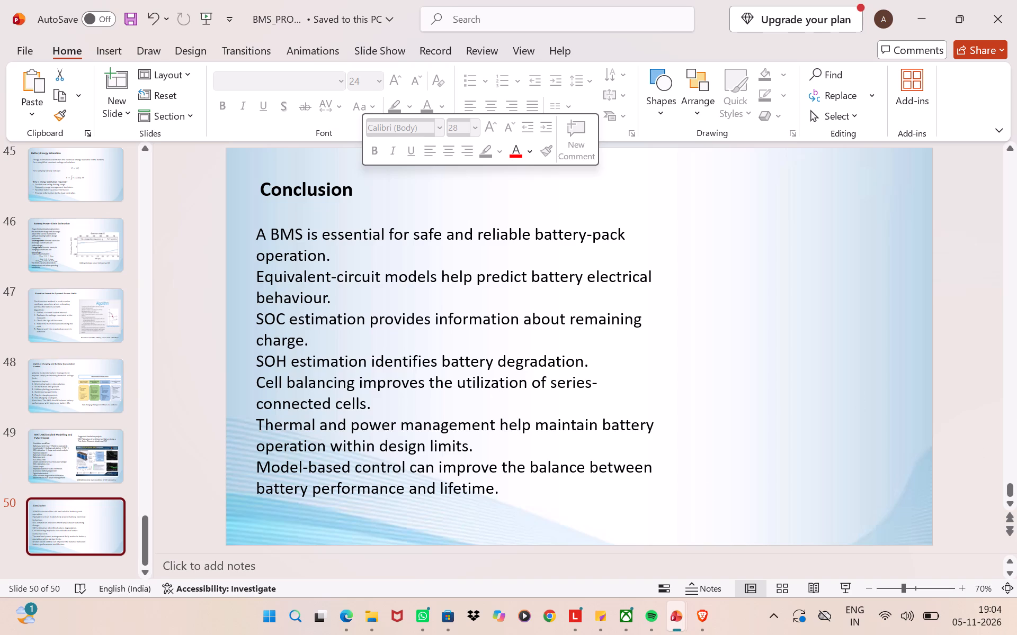
Skim back through the earlier slides to recheck the consistency of their headings.
scroll(655, 446, "up", 3)
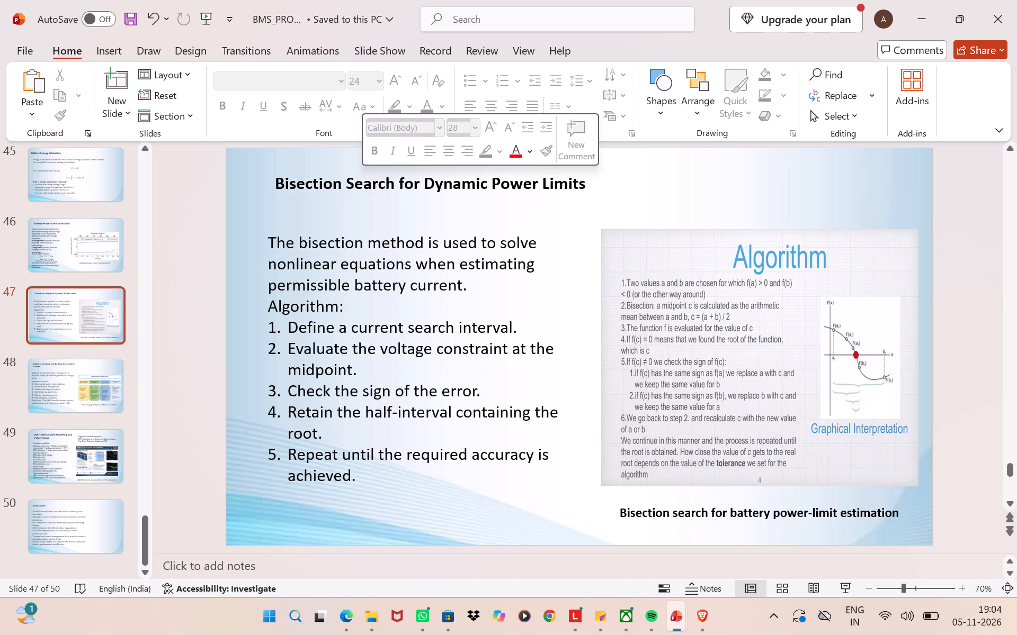
scroll(655, 446, "up", 13)
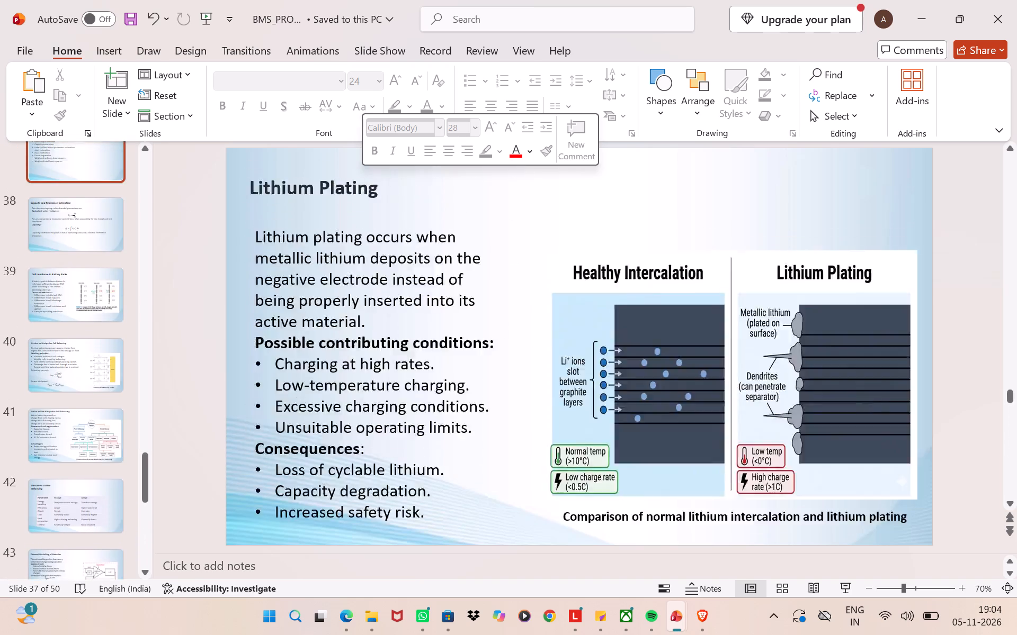
scroll(655, 446, "up", 10)
scroll(655, 446, "up", 13)
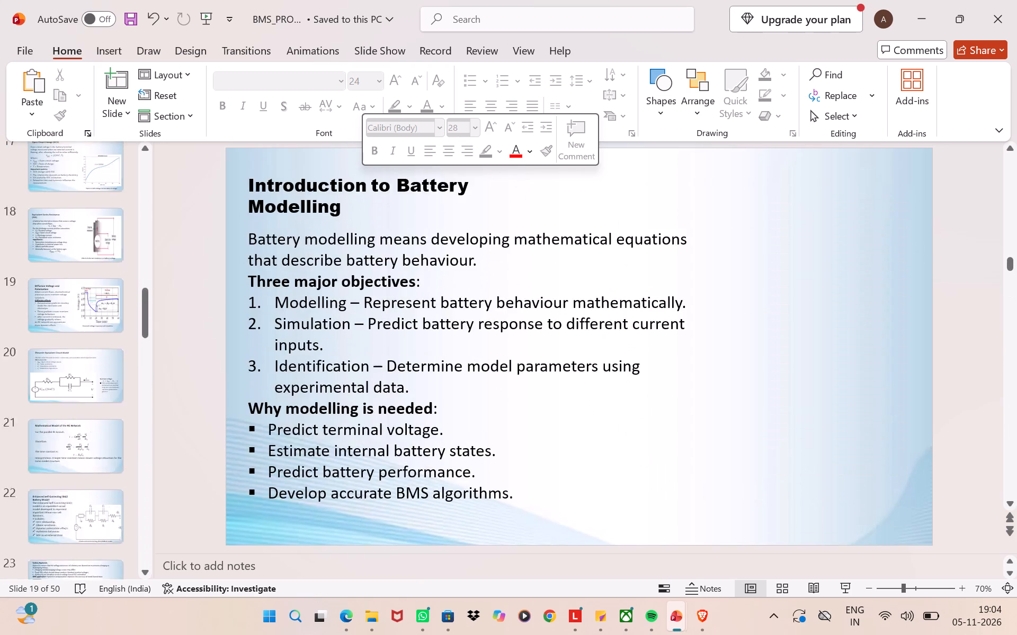
scroll(655, 446, "up", 13)
scroll(655, 446, "down", 5)
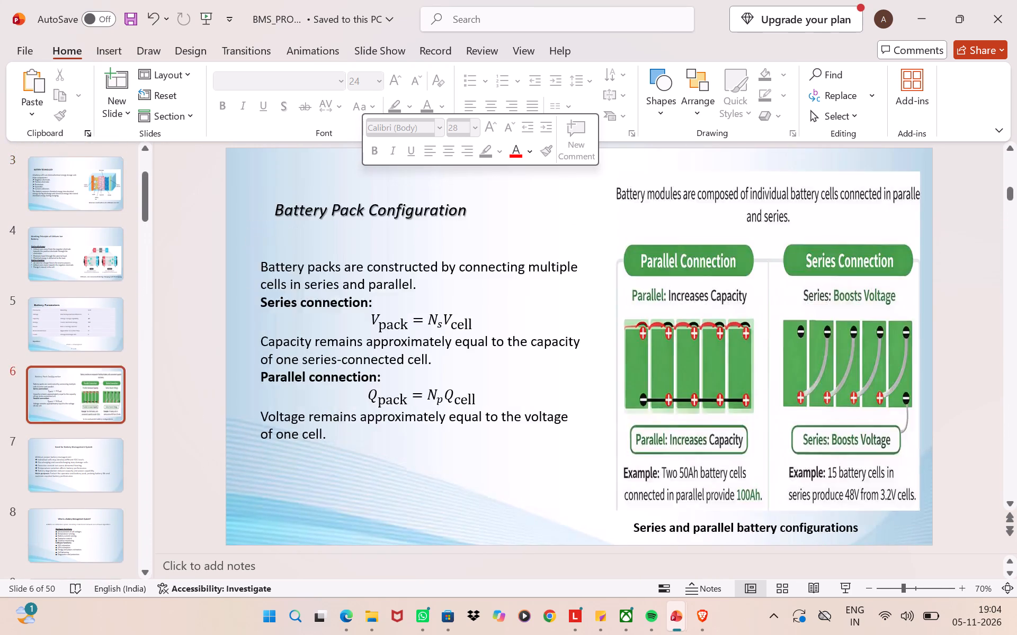
scroll(655, 446, "down", 13)
scroll(540, 588, "down", 6)
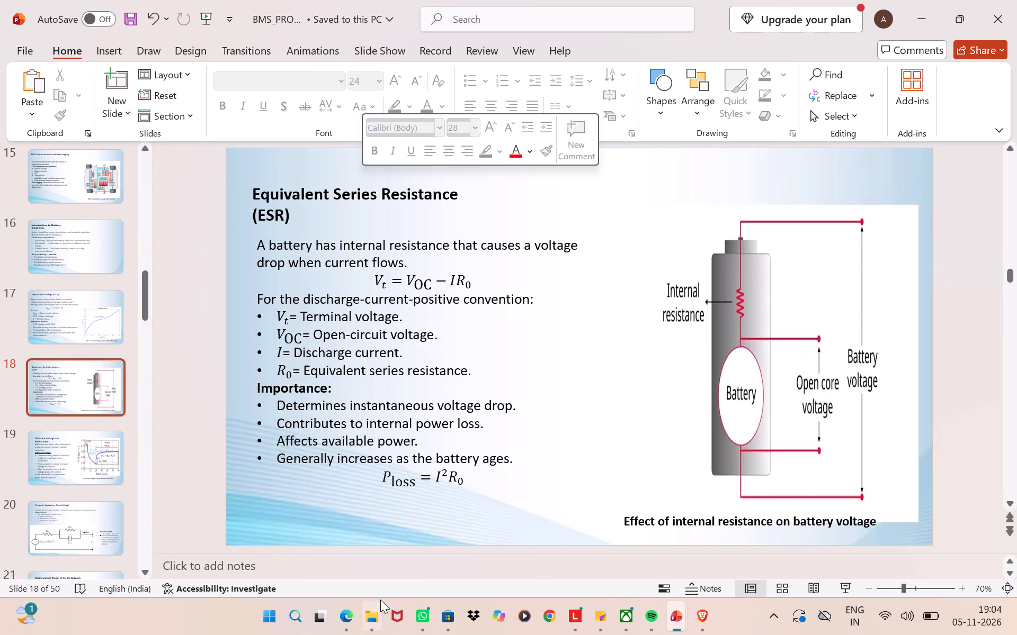
left_click(353, 619)
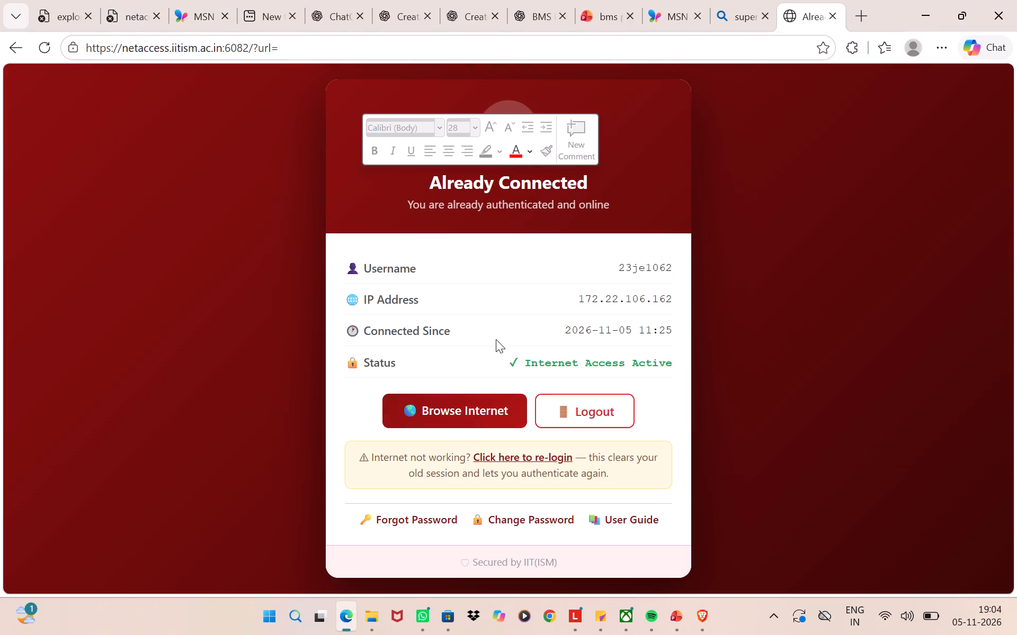
left_click(552, 8)
scroll(576, 325, "up", 3)
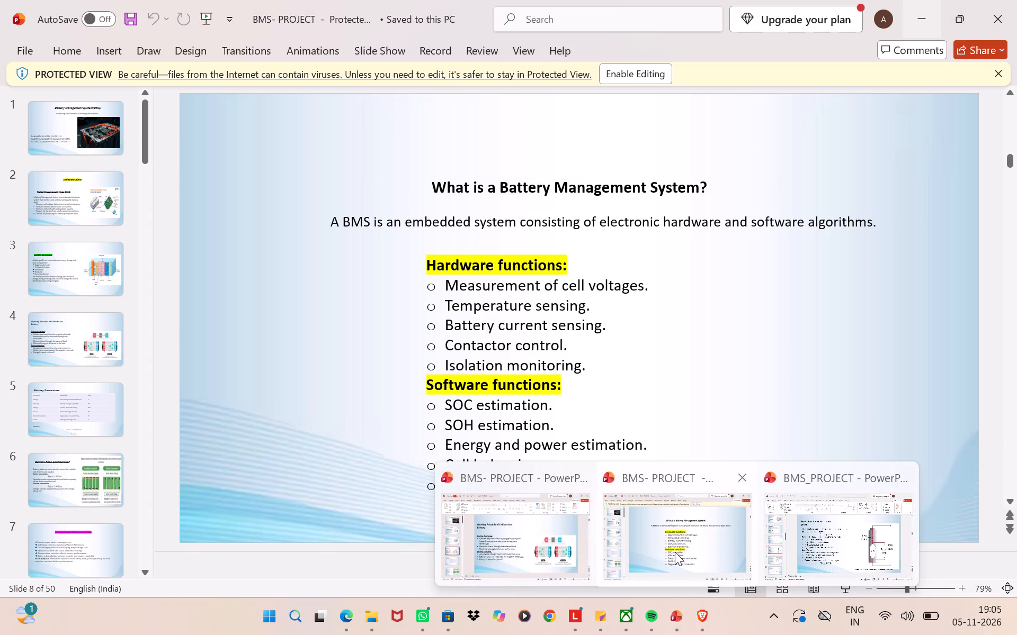
left_click(800, 546)
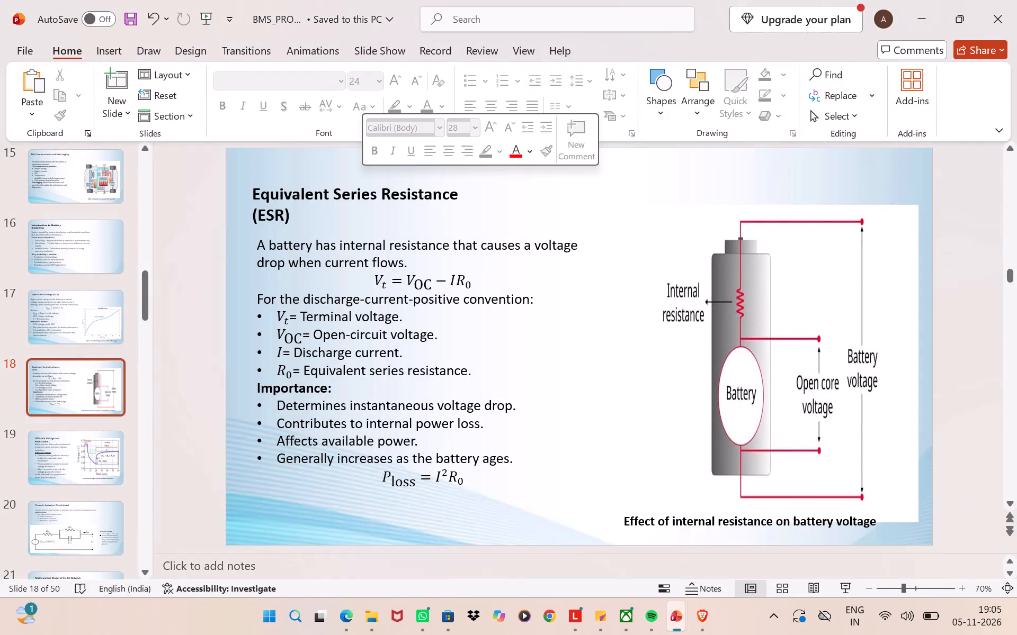
scroll(735, 467, "down", 5)
scroll(100, 470, "down", 8)
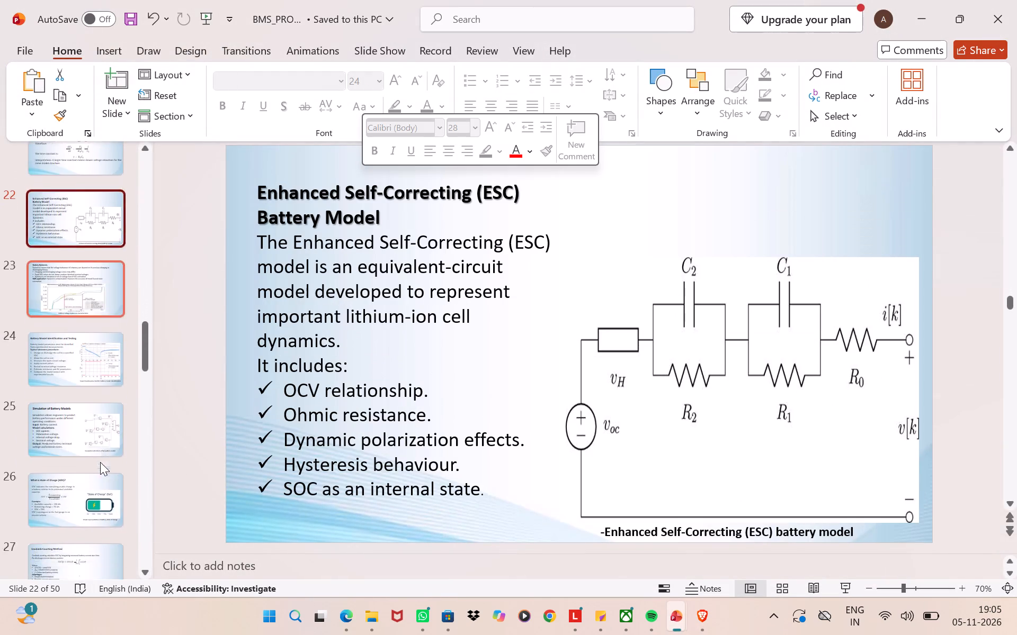
scroll(100, 462, "down", 12)
left_click_drag(147, 419, 147, 451)
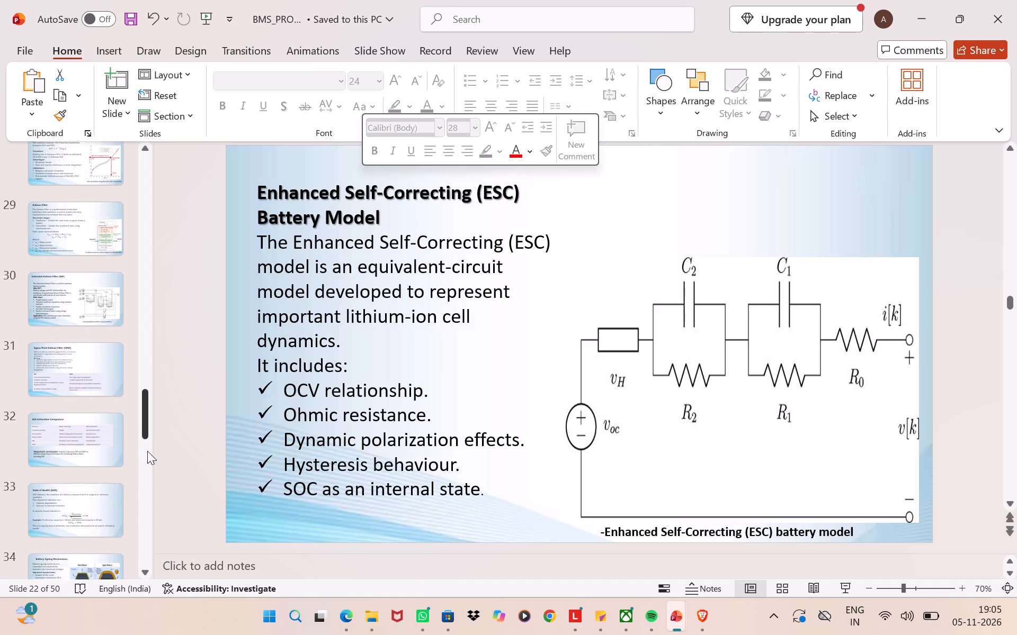
left_click_drag(147, 451, 148, 563)
left_click(148, 563)
left_click(82, 520)
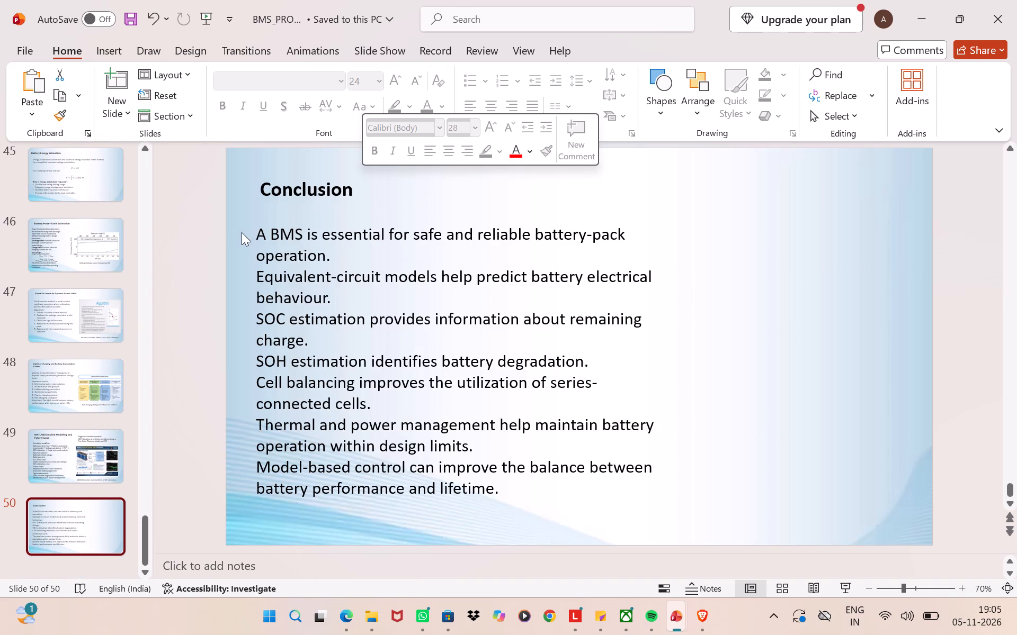
left_click_drag(260, 232, 504, 500)
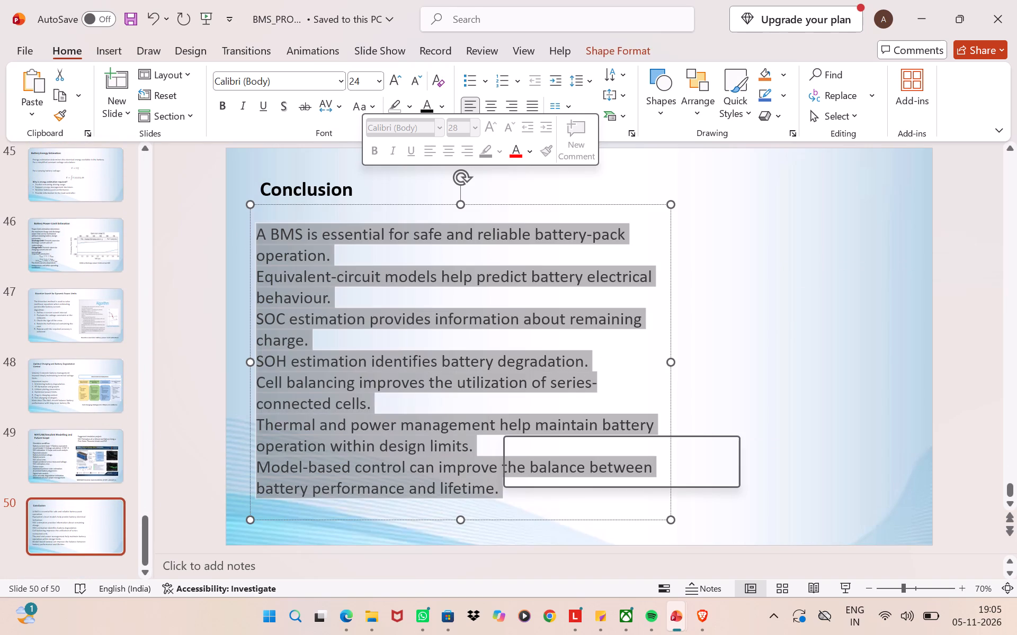
key("Delete")
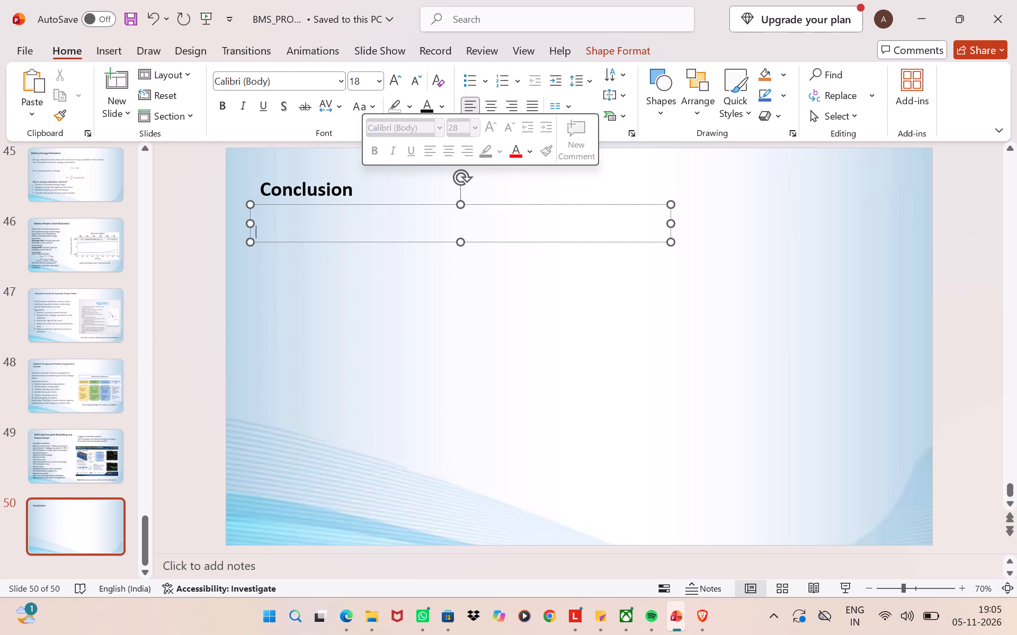
key("ctrl+v")
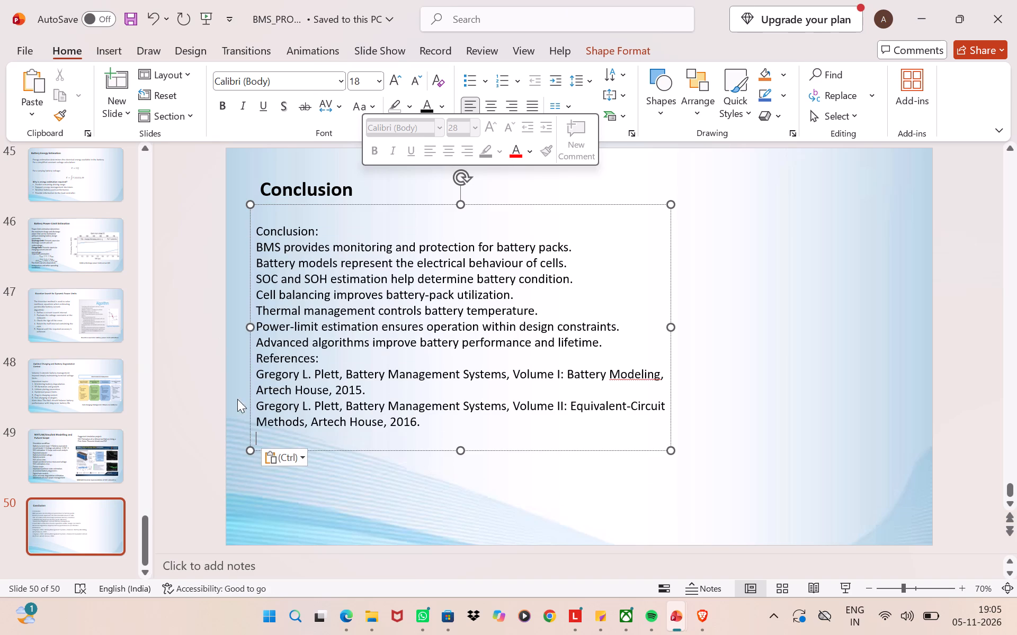
Widen the slide 50 body text box towards the slide's edge so the reference entries wrap less.
left_click_drag(463, 451, 459, 519)
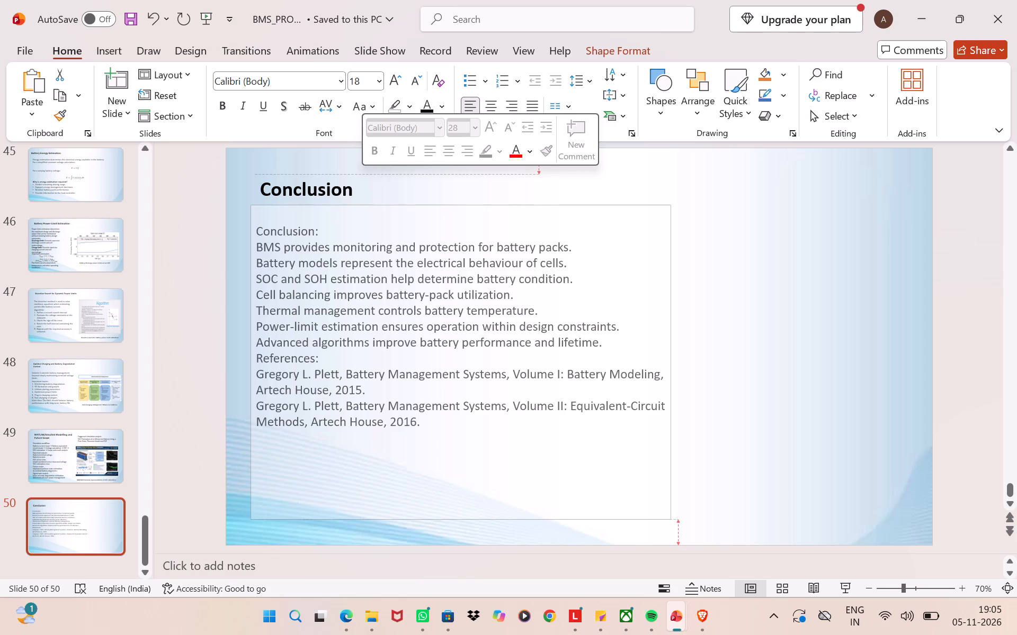
left_click_drag(668, 450, 755, 510)
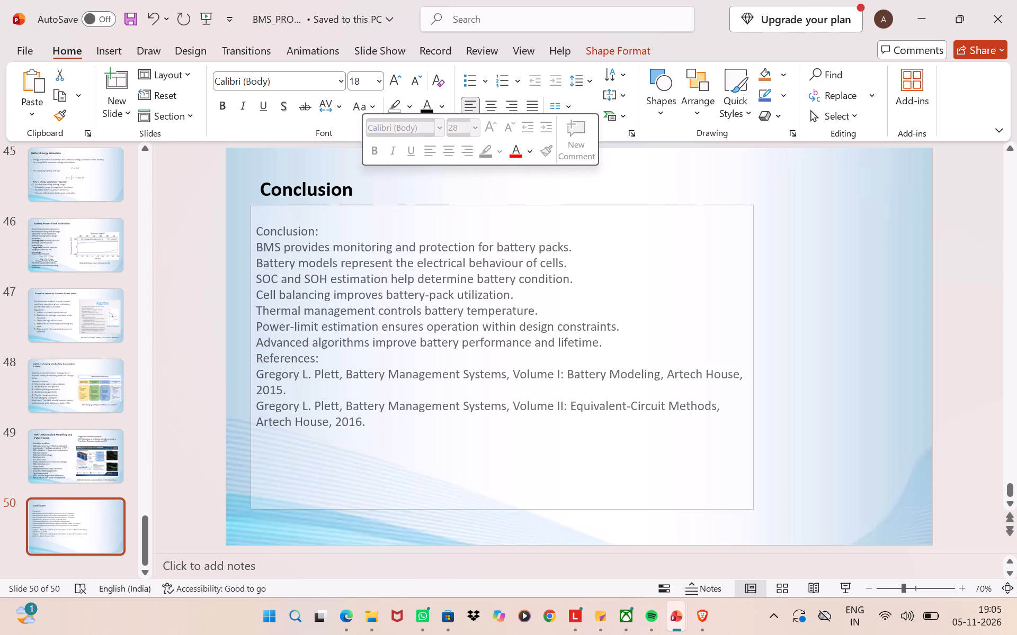
left_click_drag(755, 510, 837, 538)
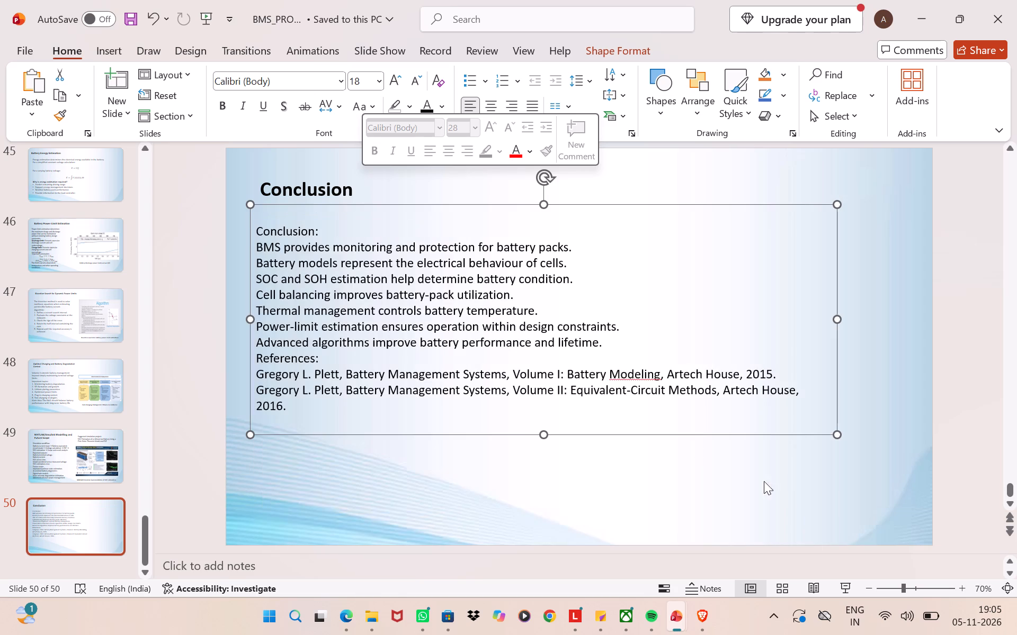
Make the "Conclusion:" and "References:" subheadings in the slide 50 text box bold.
left_click_drag(259, 231, 327, 230)
left_click(344, 205)
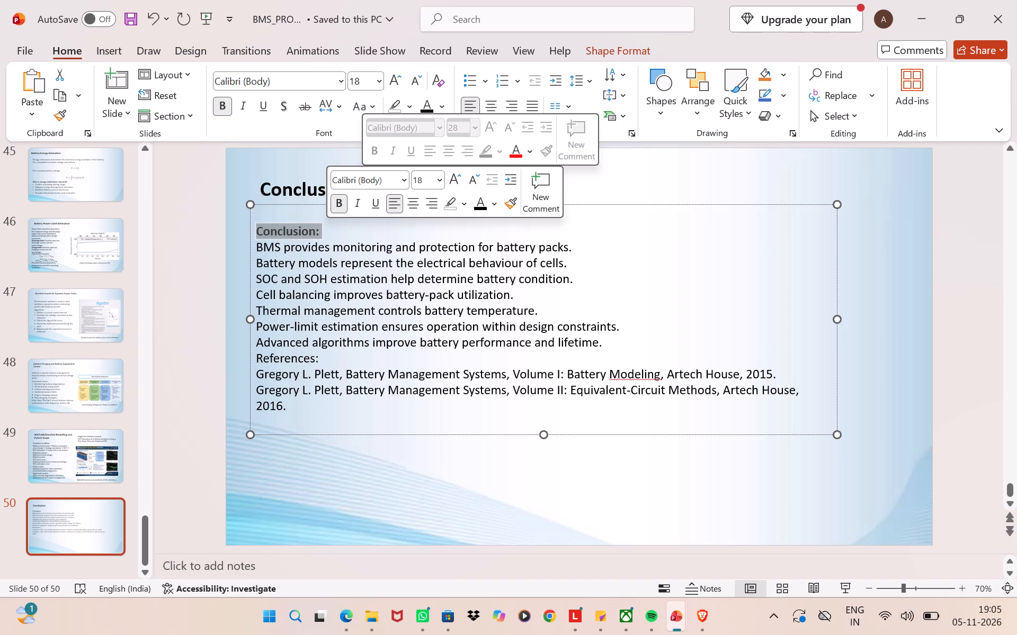
left_click(347, 244)
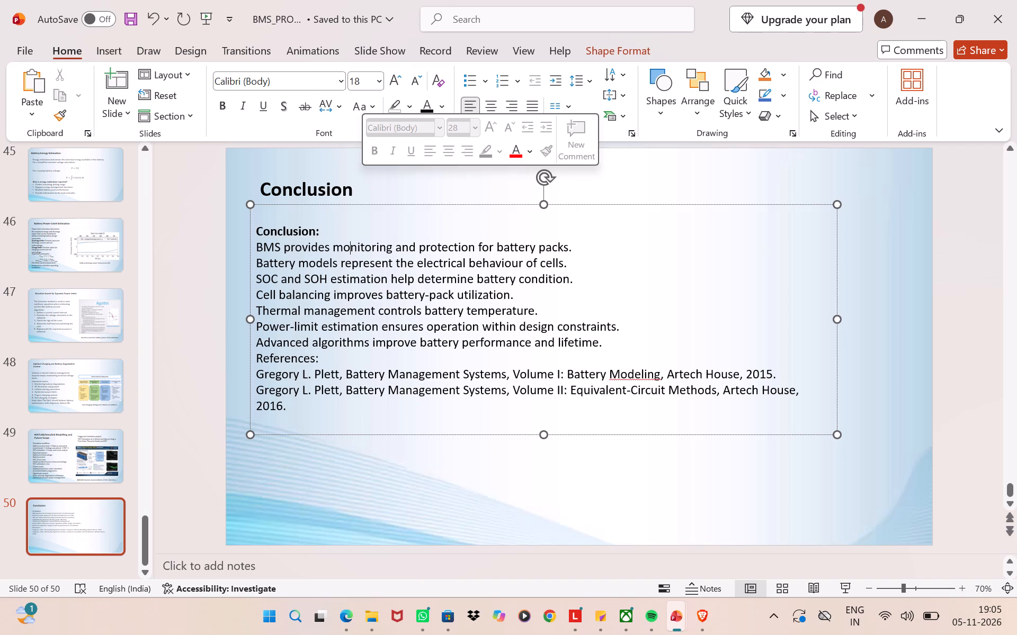
left_click_drag(259, 359, 338, 357)
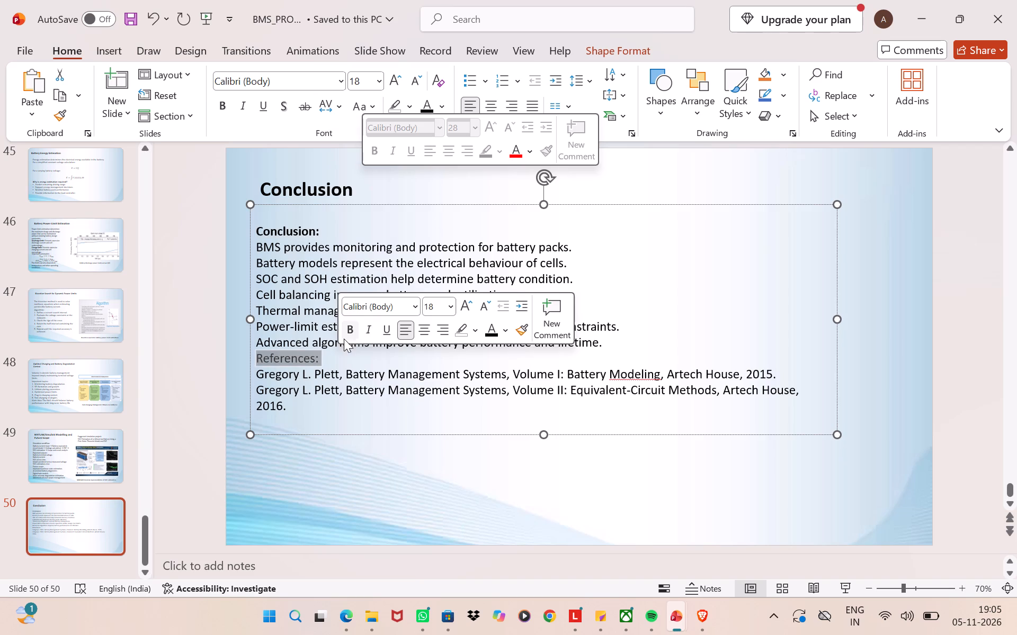
left_click(345, 331)
left_click(663, 311)
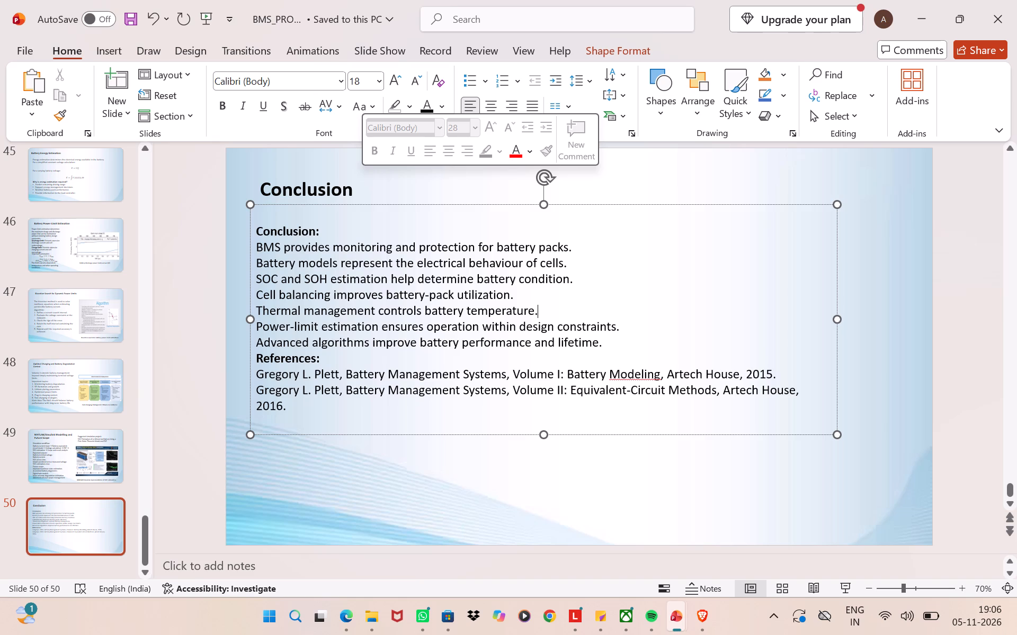
Set the font size of the seven conclusion lines and the two reference entries on slide 50 to 24.
left_click_drag(256, 246, 587, 350)
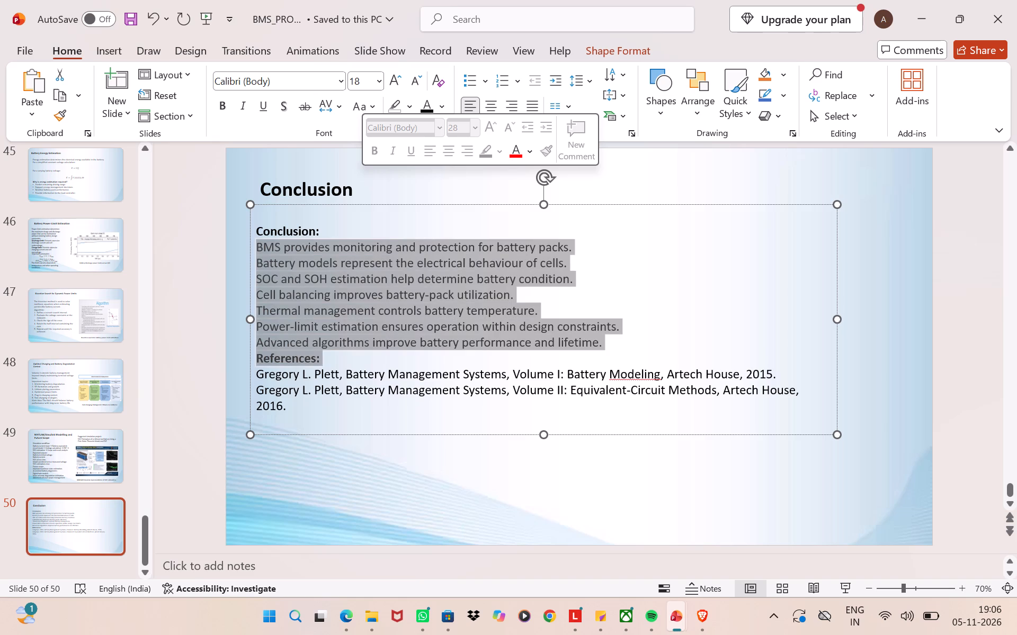
left_click_drag(587, 350, 606, 339)
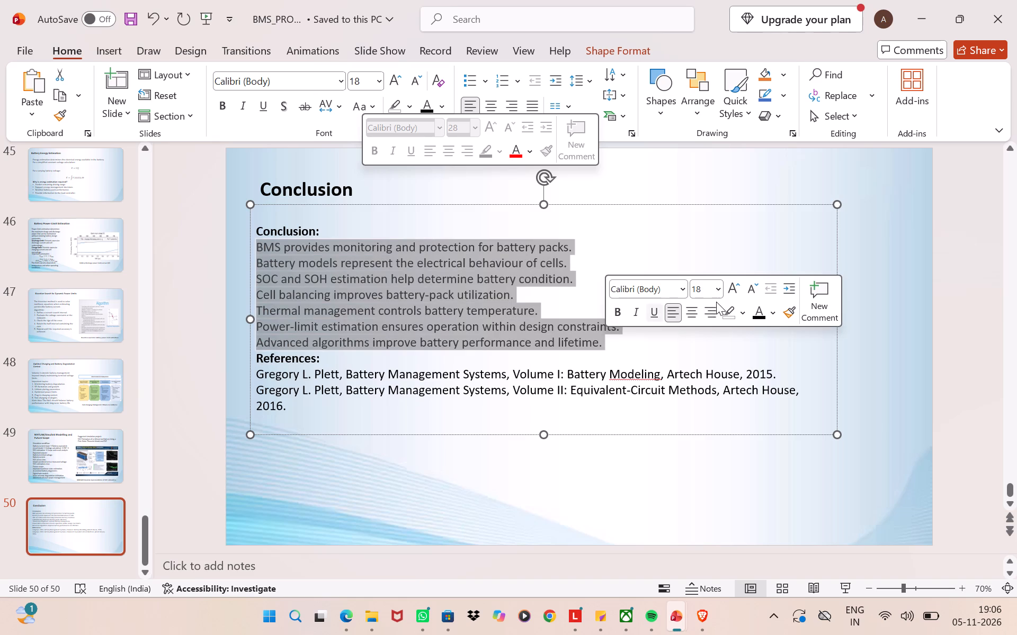
left_click(715, 292)
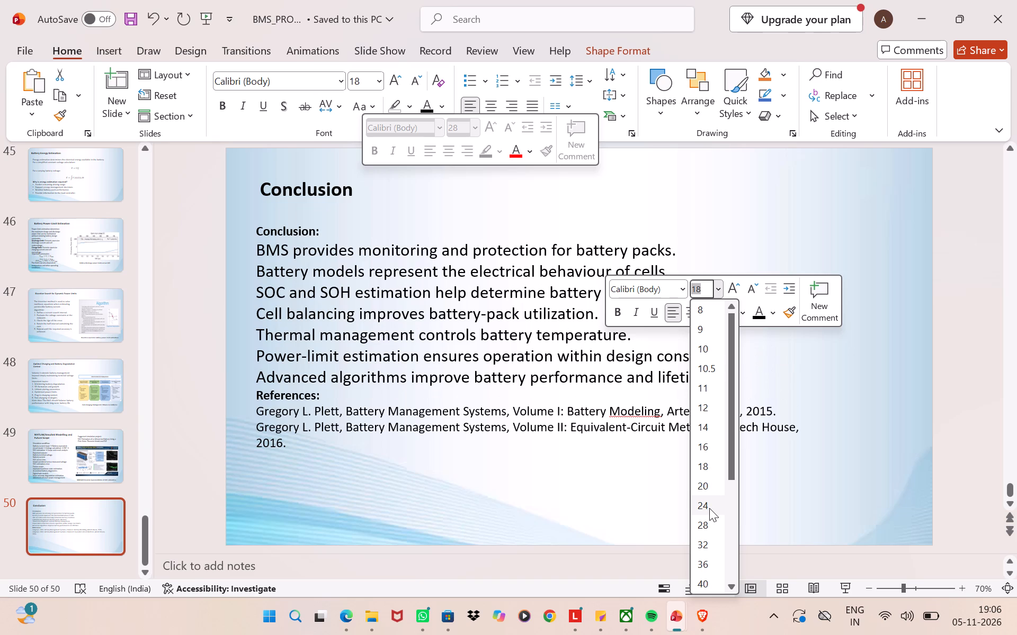
left_click(709, 509)
left_click(640, 503)
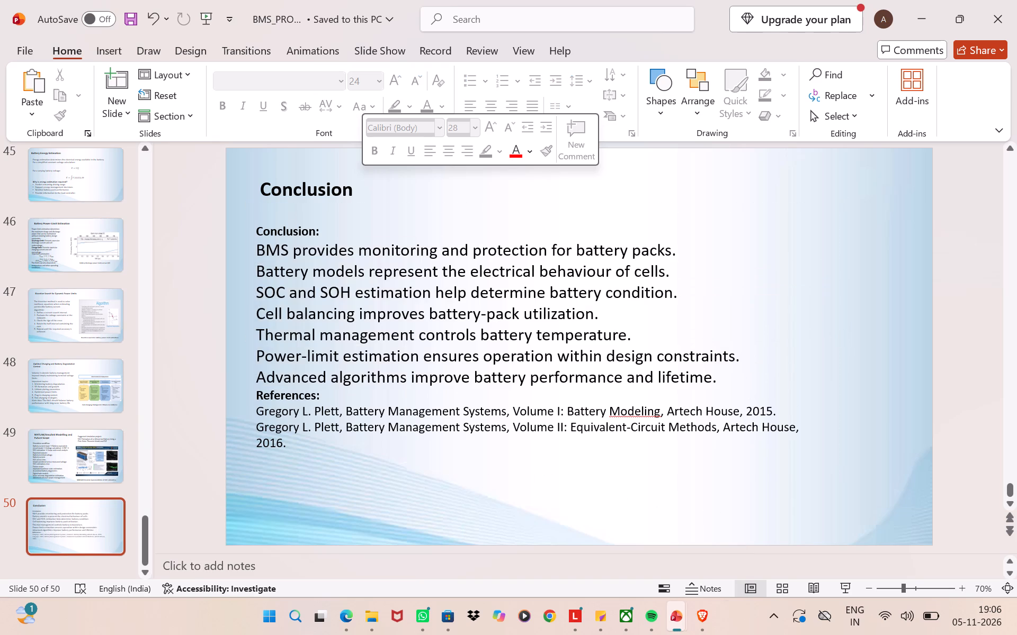
left_click_drag(256, 412, 278, 439)
left_click(390, 396)
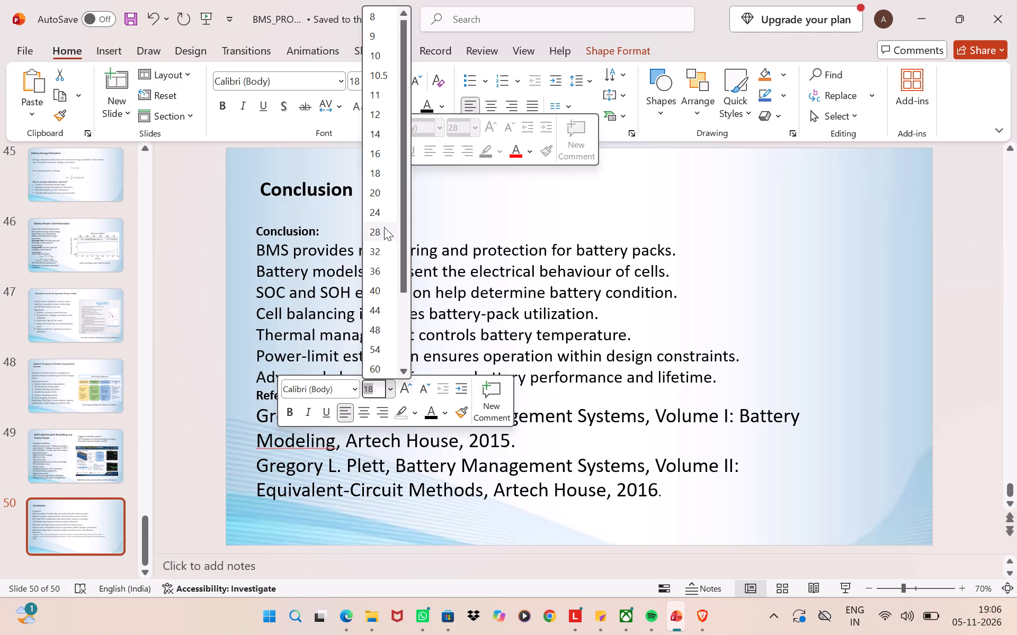
left_click(382, 214)
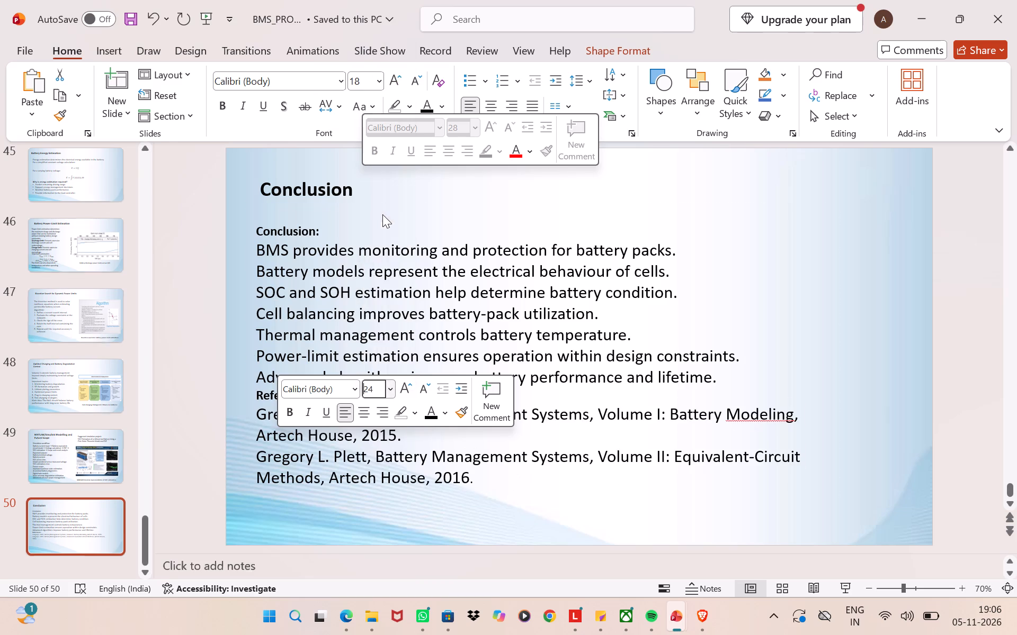
left_click(774, 302)
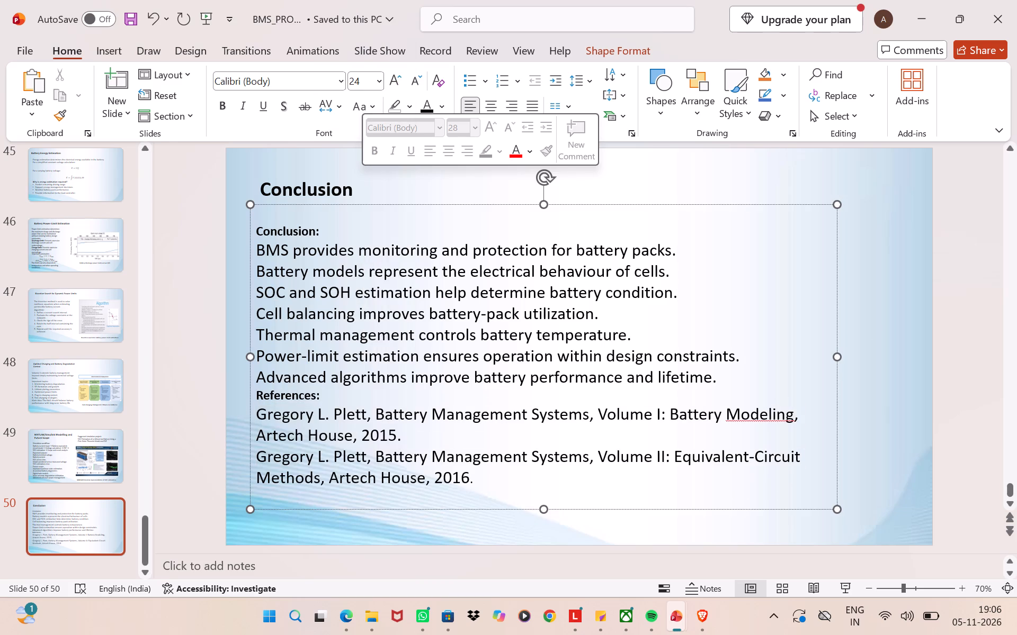
left_click(875, 334)
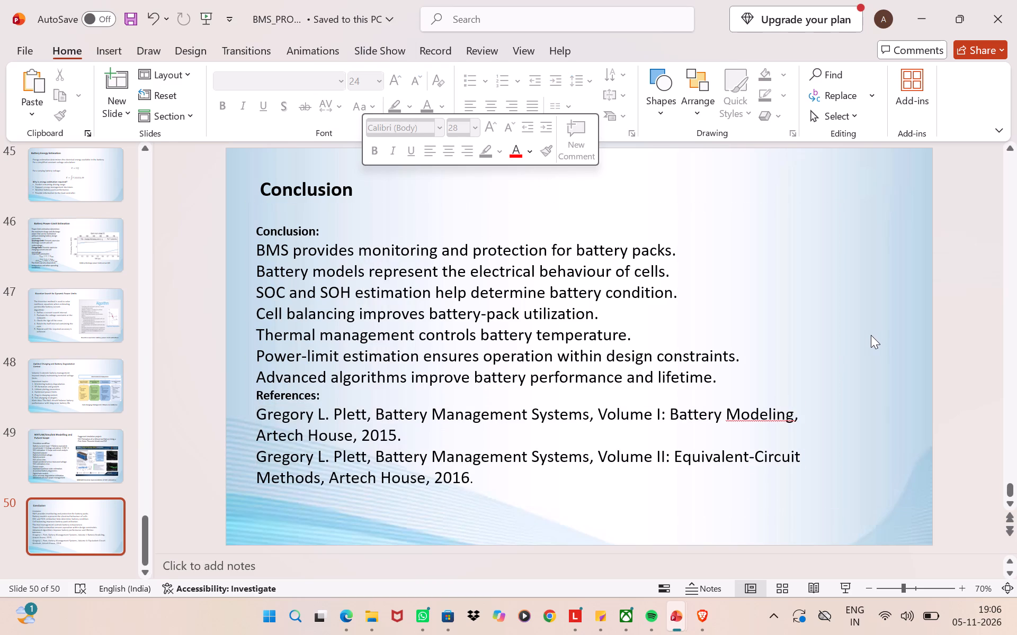
left_click(418, 305)
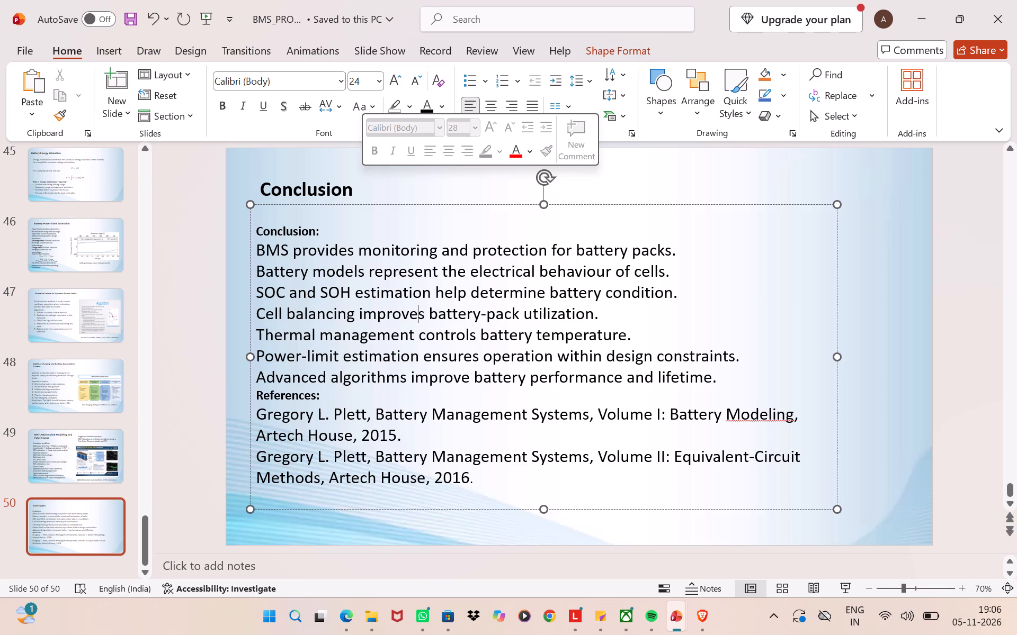
left_click_drag(258, 249, 732, 383)
left_click(875, 445)
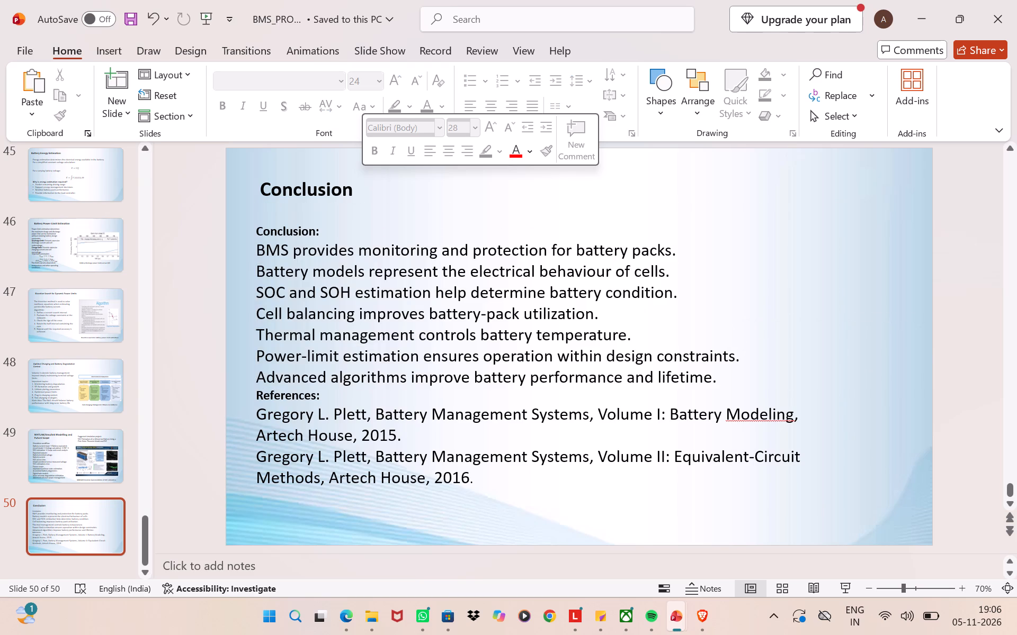
Set the font size of the "References:" and "Conclusion:" subheadings on slide 50 to 24.
left_click_drag(318, 395, 273, 388)
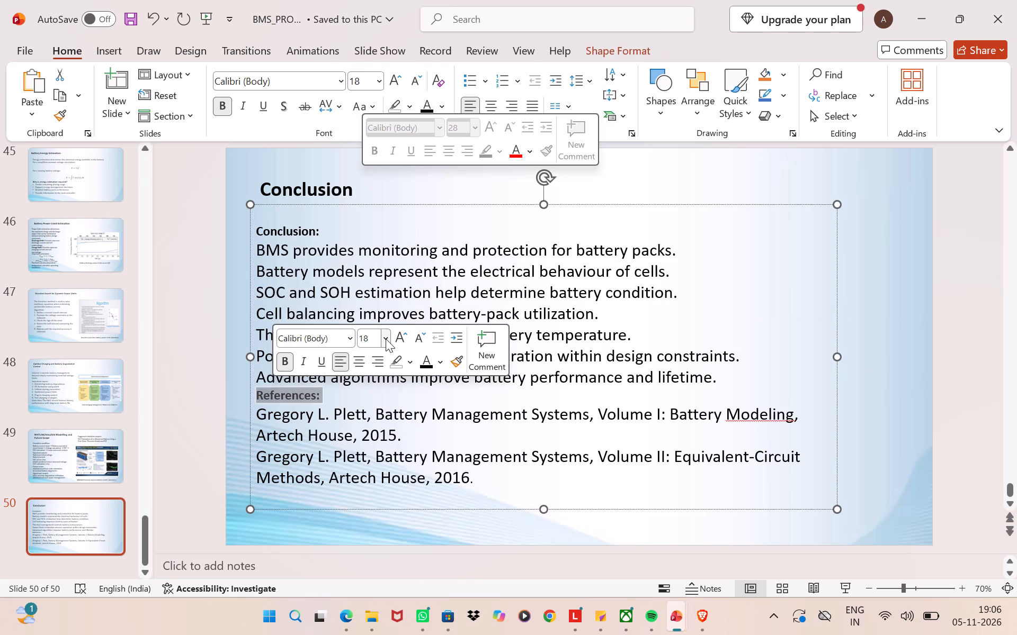
left_click(386, 339)
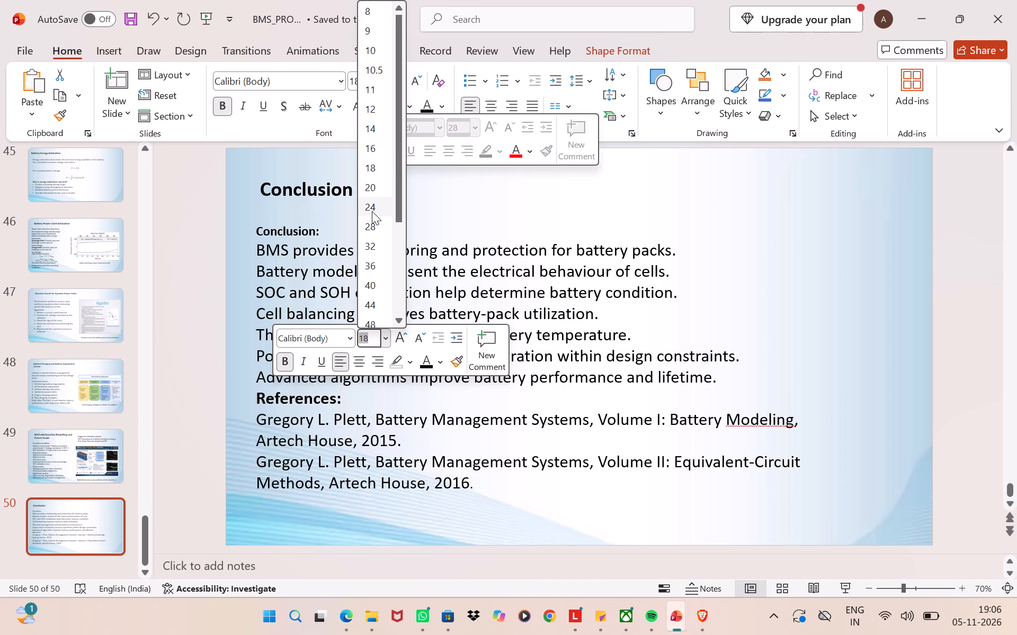
left_click(372, 211)
left_click(564, 232)
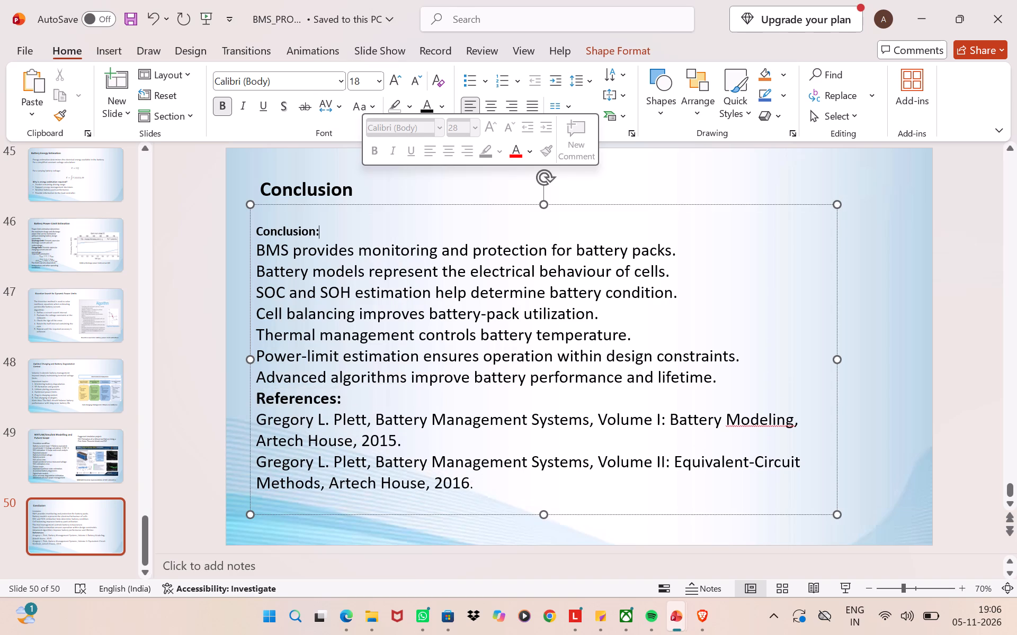
left_click_drag(325, 232, 244, 237)
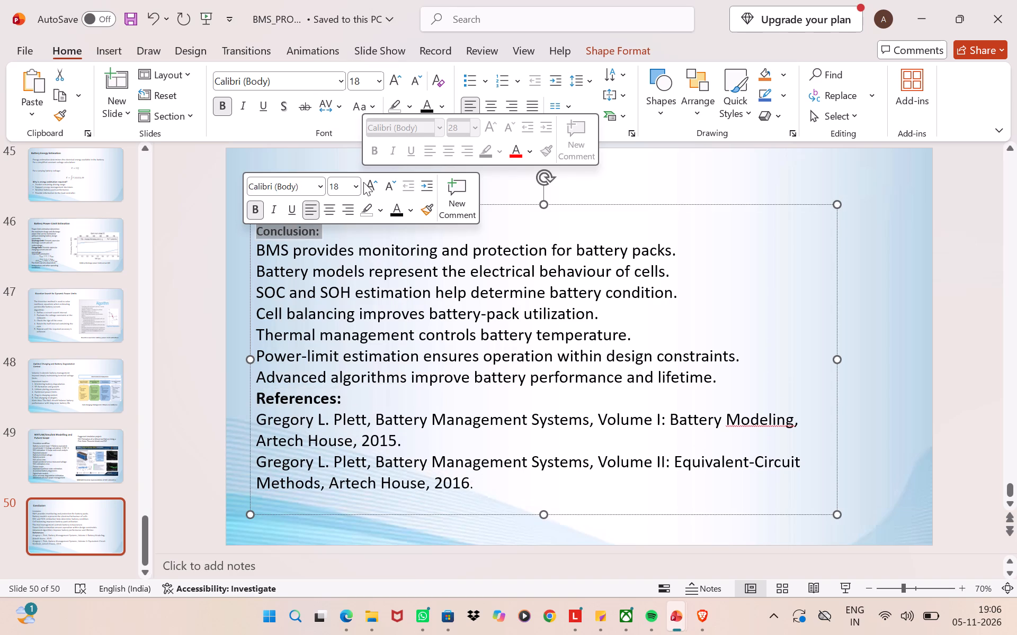
left_click(356, 188)
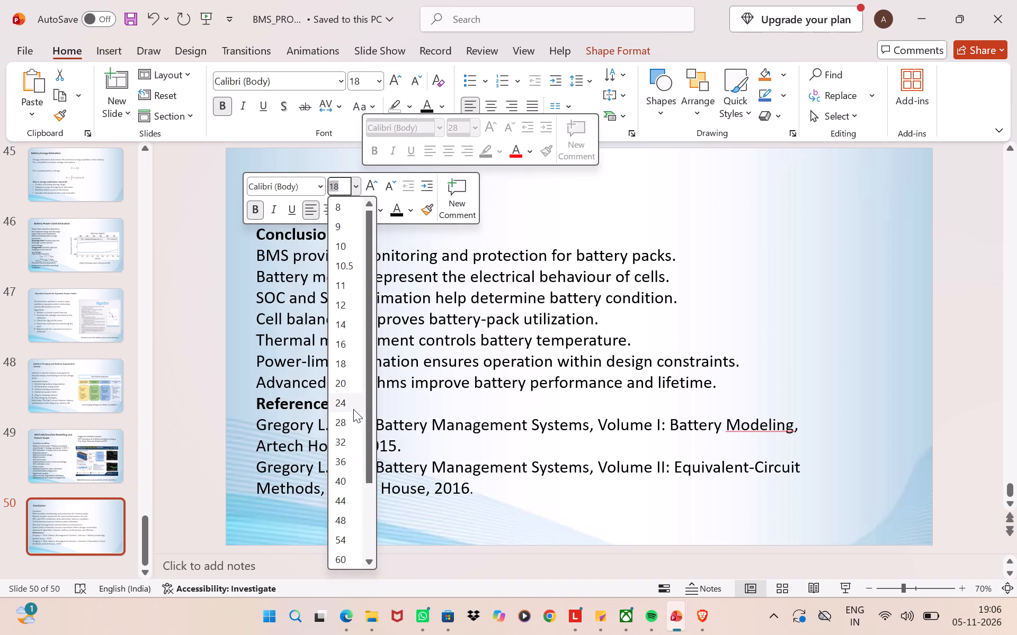
left_click(351, 409)
left_click(742, 292)
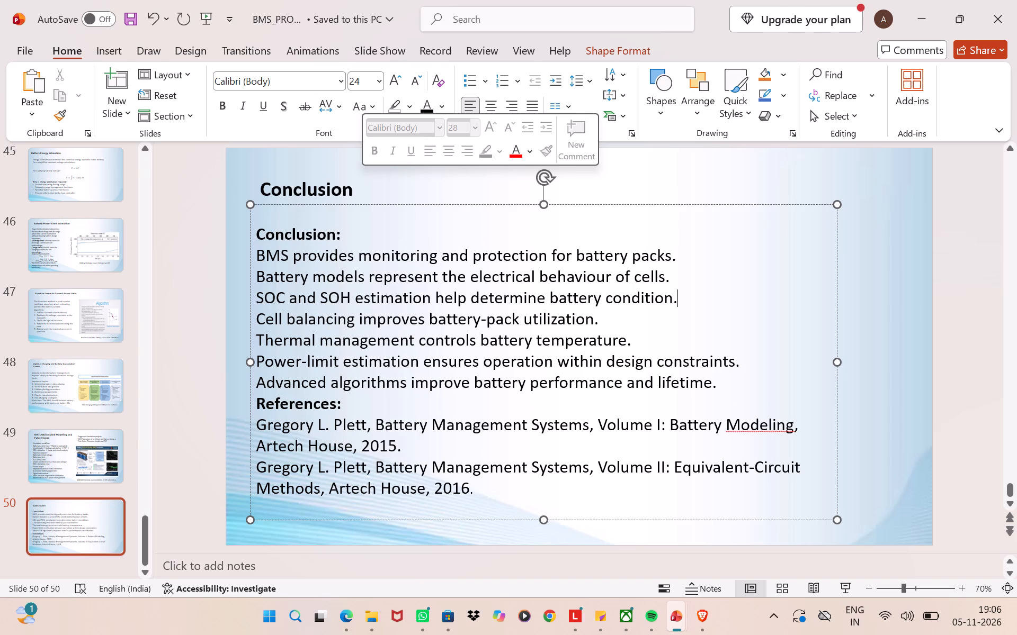
left_click(699, 195)
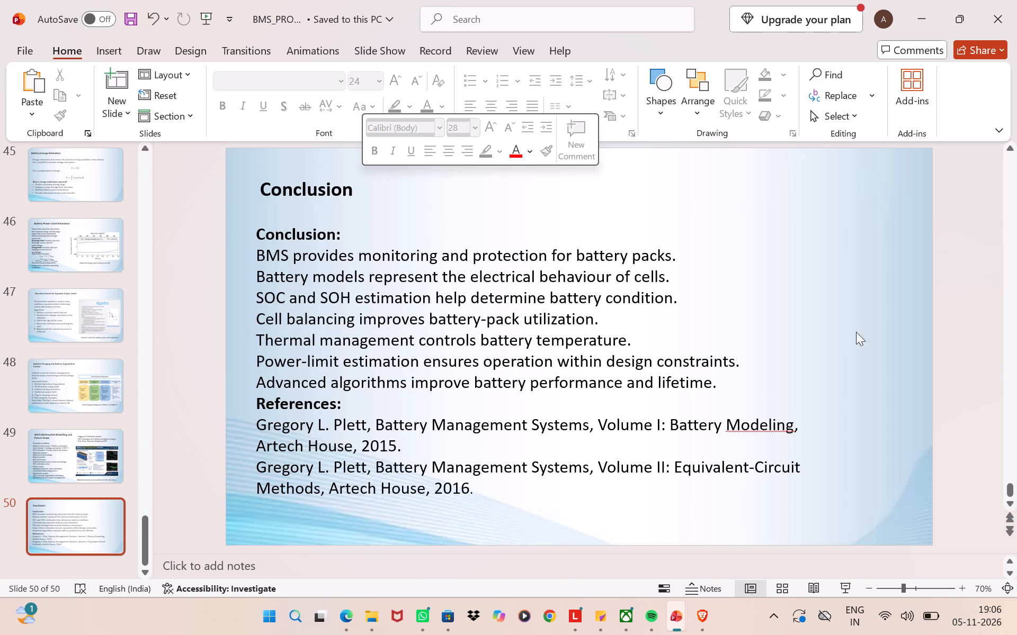
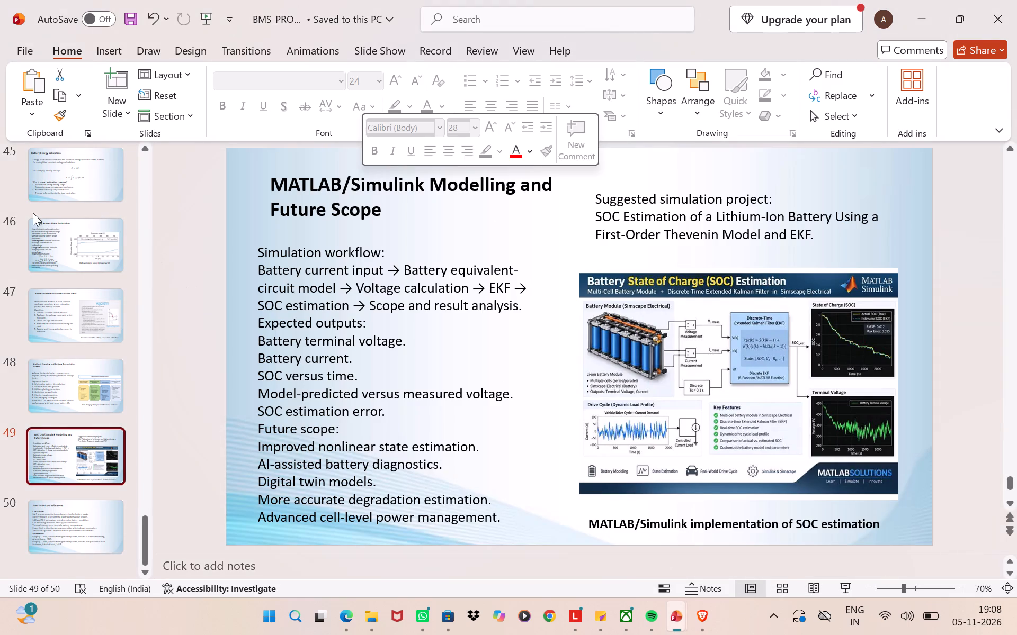
scroll(33, 213, "up", 17)
scroll(34, 212, "up", 5)
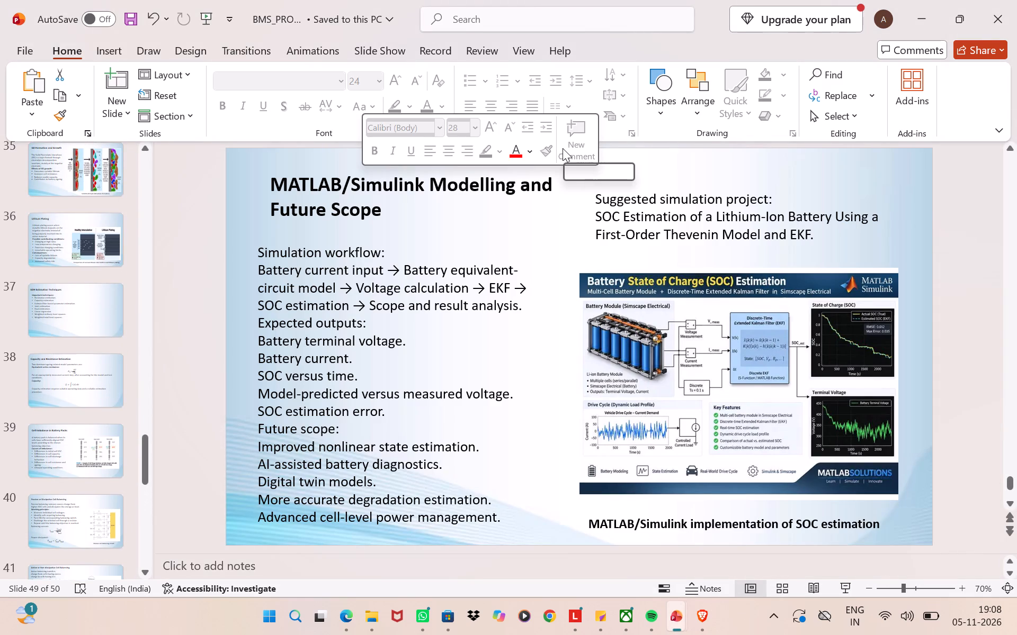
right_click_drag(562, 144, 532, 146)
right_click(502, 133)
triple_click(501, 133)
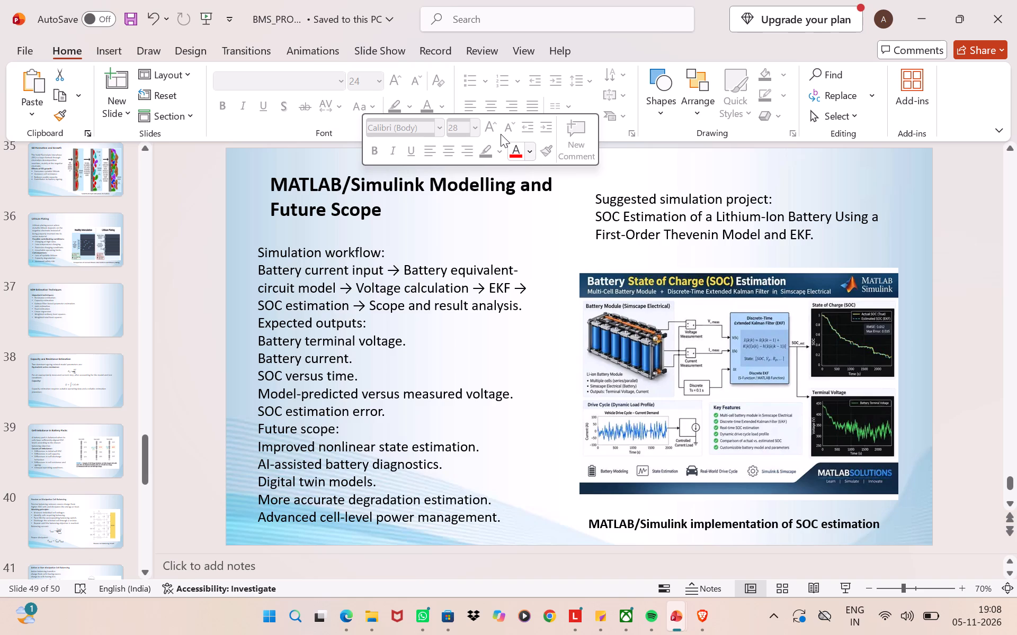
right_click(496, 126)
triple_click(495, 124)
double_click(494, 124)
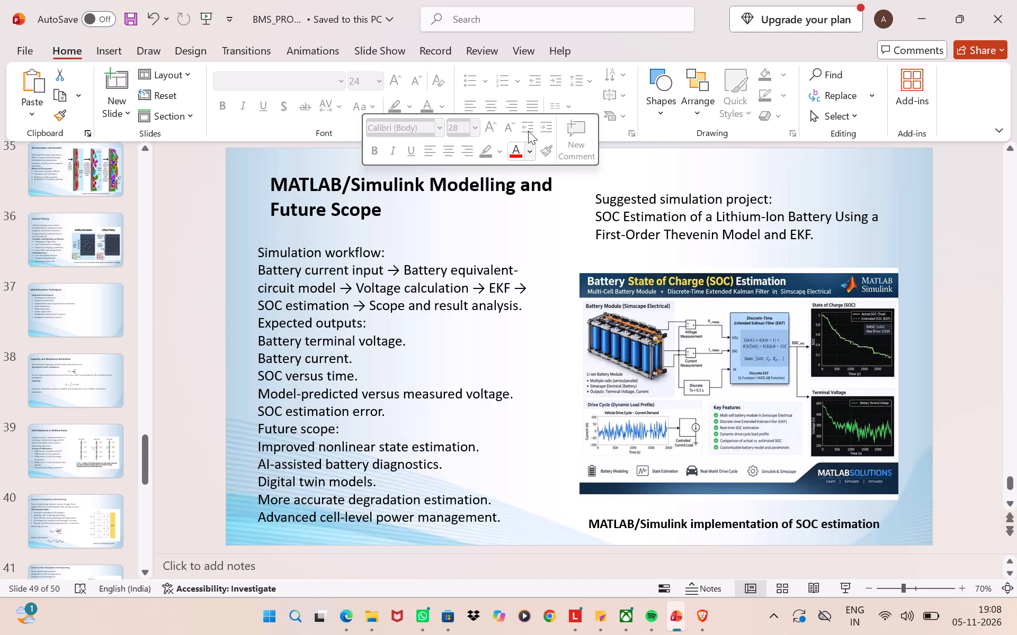
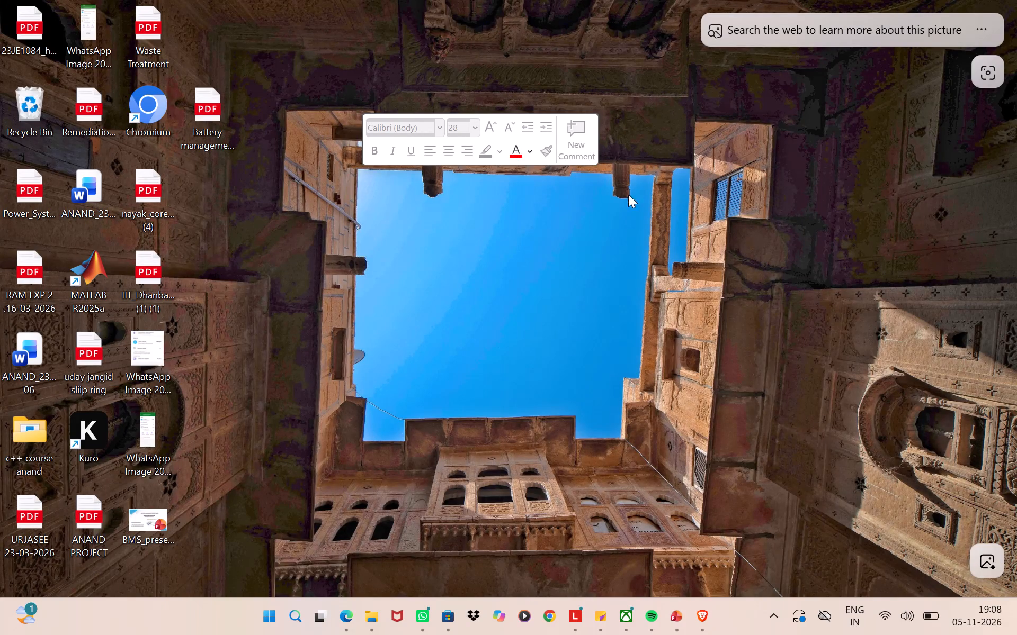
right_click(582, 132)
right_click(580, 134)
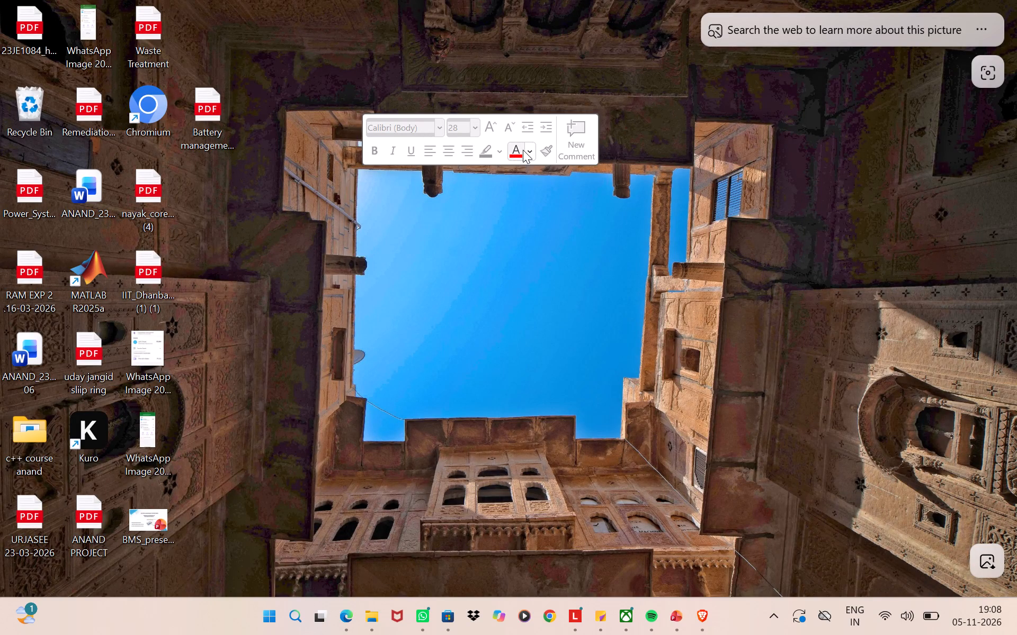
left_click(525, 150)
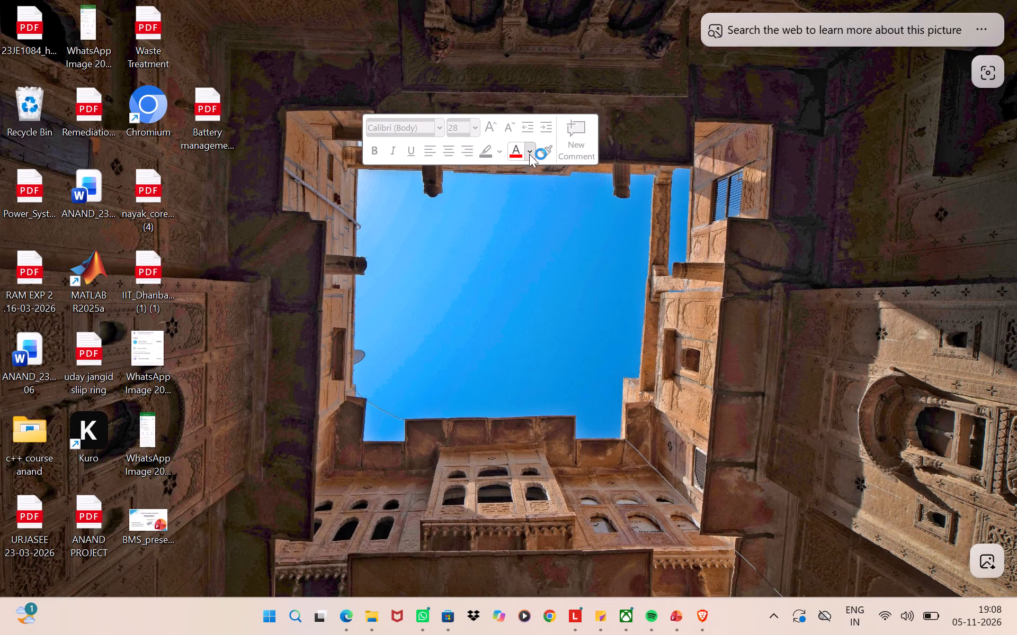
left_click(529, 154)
Switch to the BMS_PROJECT presentation in PowerPoint.
left_click(677, 619)
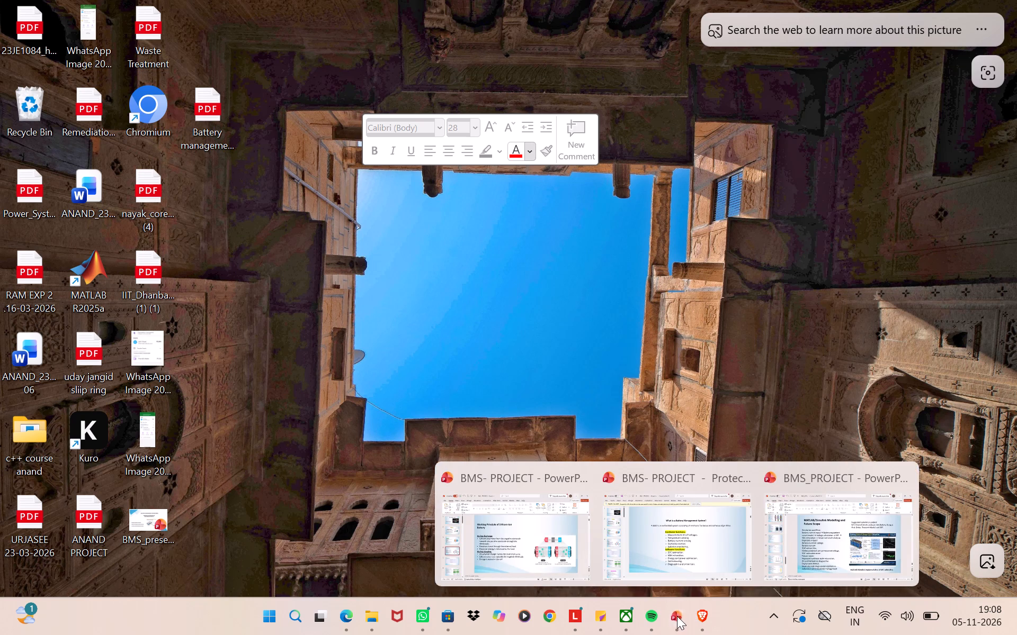
left_click_drag(946, 553, 940, 553)
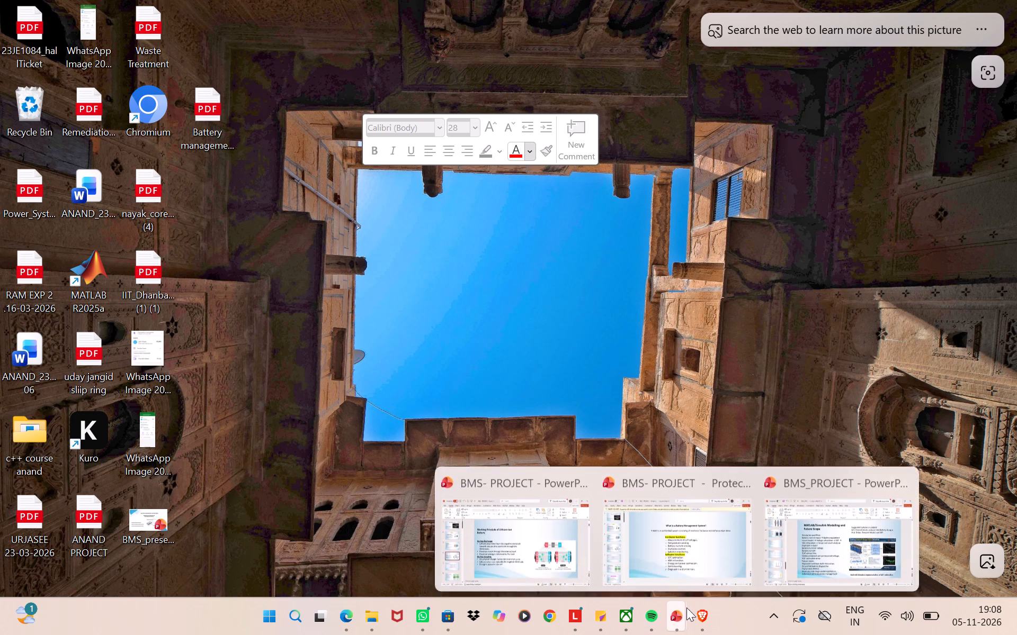
left_click(798, 547)
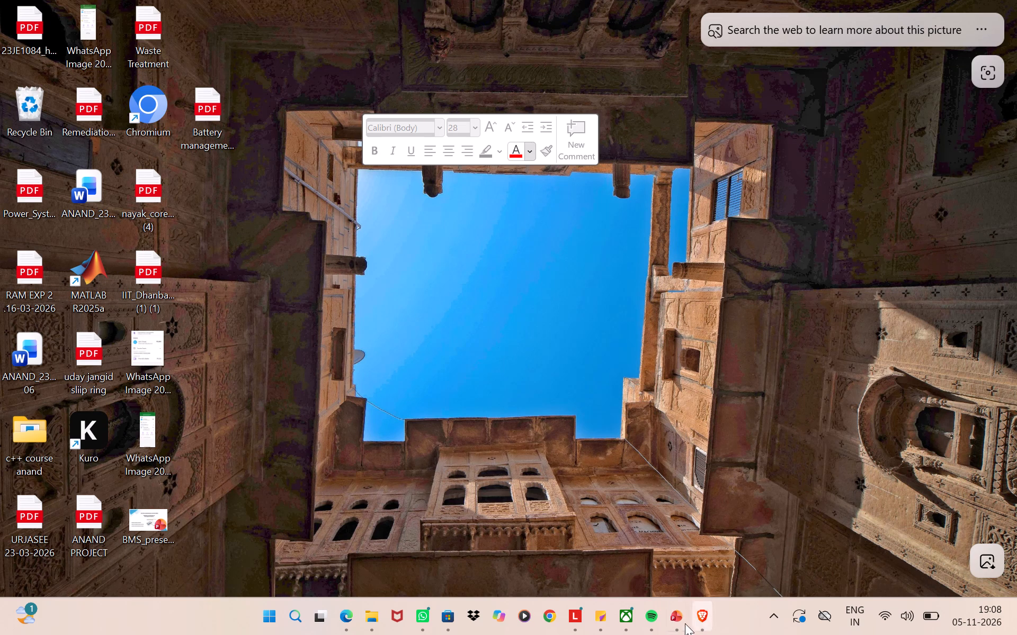
left_click(683, 624)
left_click(796, 540)
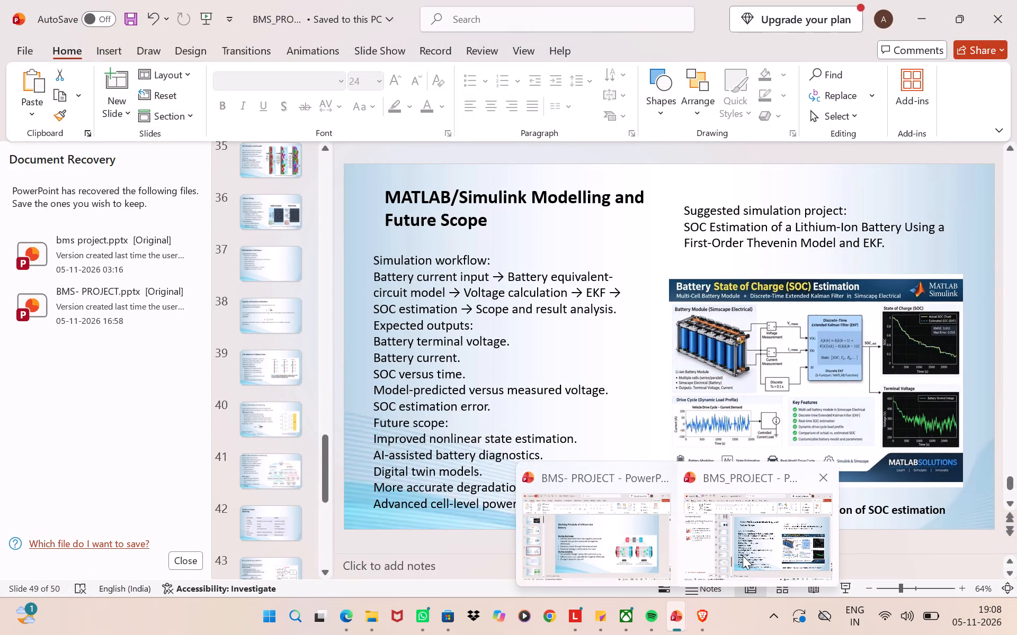
left_click(743, 556)
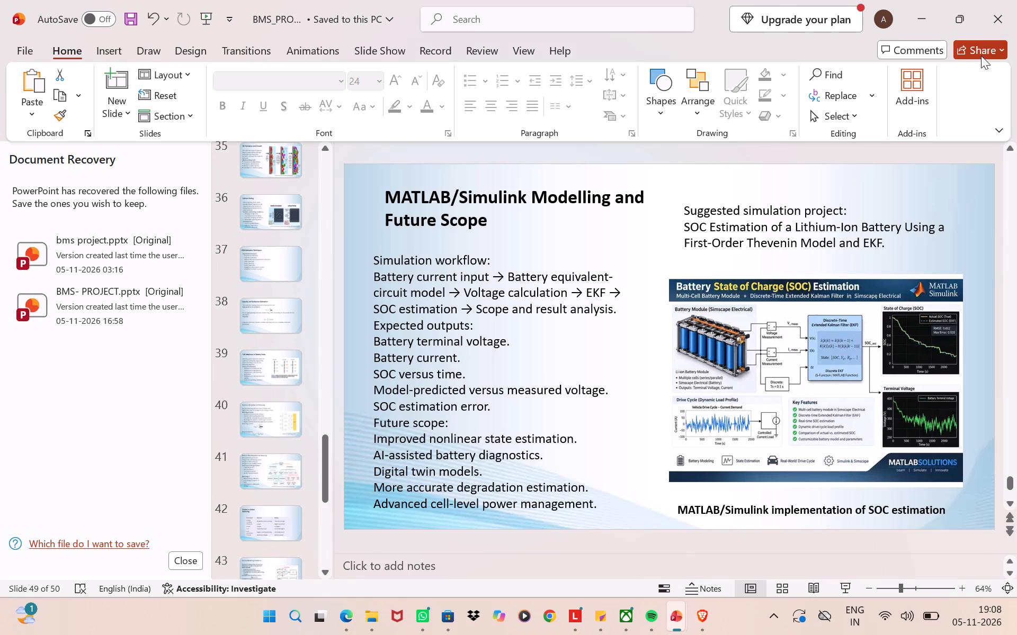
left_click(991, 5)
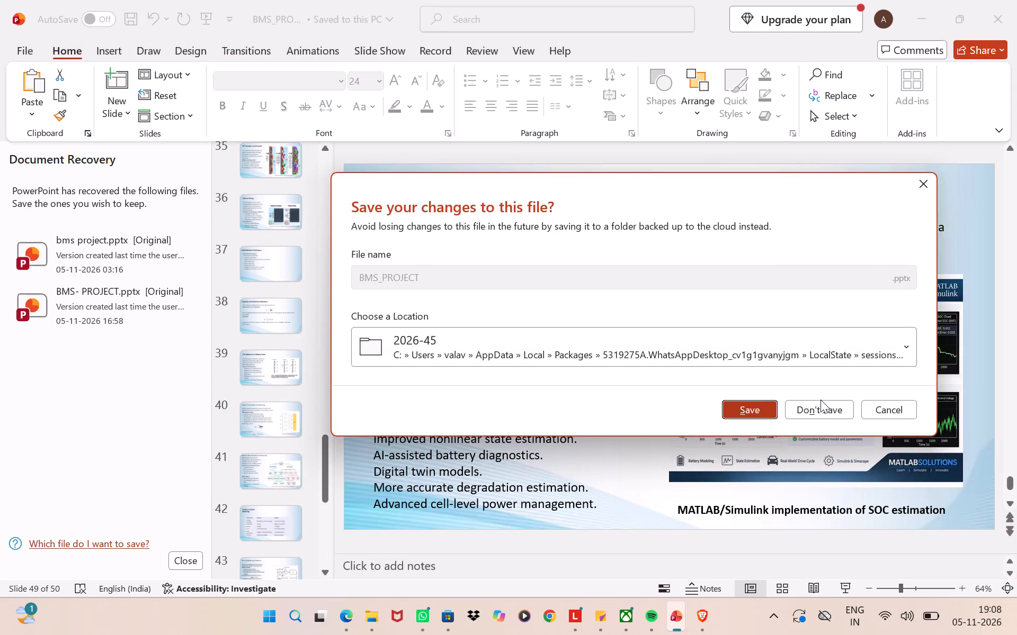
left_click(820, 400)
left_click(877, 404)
Look back through the BMS_PROJECT slides from slide 45 to about slide 20, including SOH Estimation Techniques.
scroll(638, 320, "up", 4)
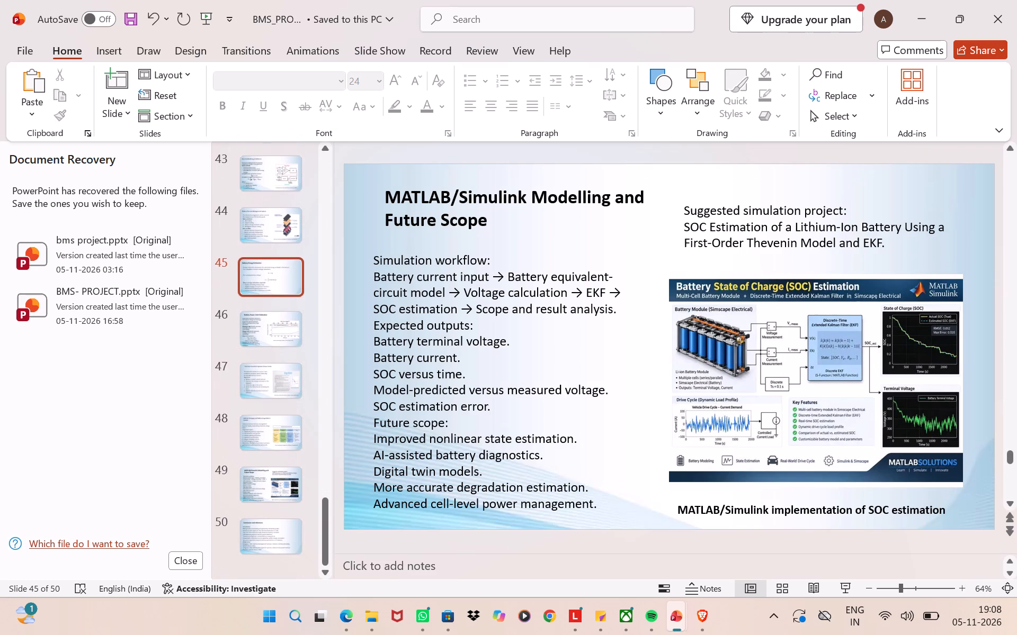
scroll(267, 409, "up", 3)
scroll(267, 409, "down", 10)
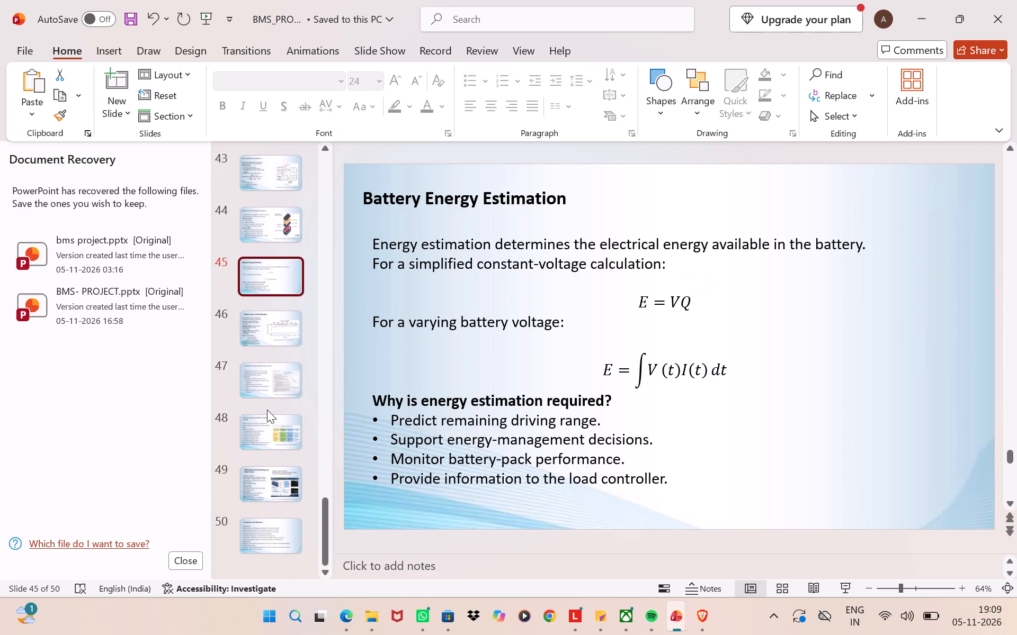
scroll(267, 410, "up", 16)
scroll(269, 410, "up", 10)
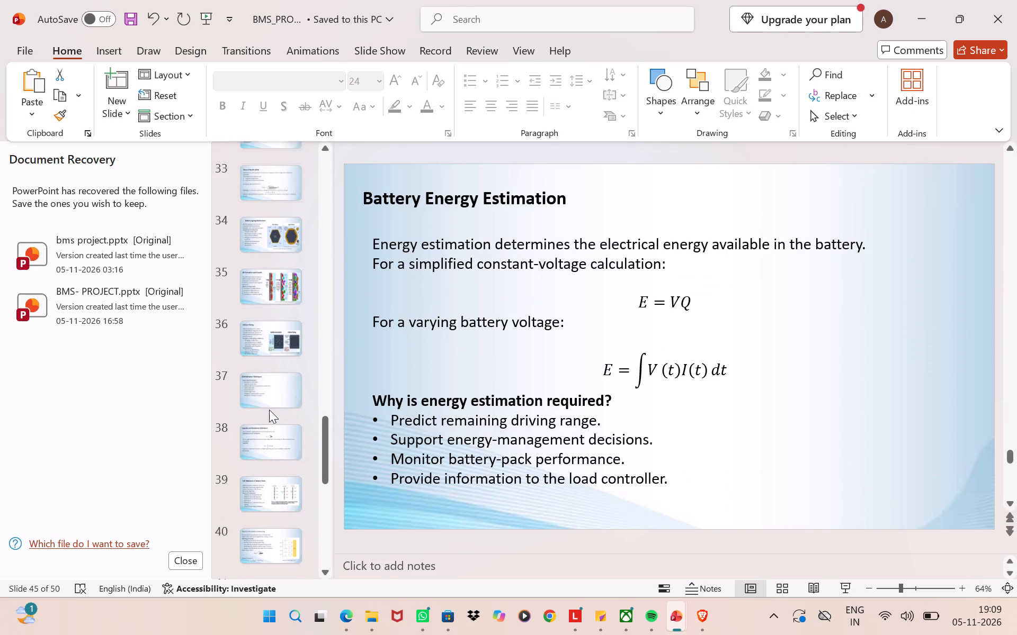
scroll(270, 409, "up", 6)
scroll(270, 409, "down", 4)
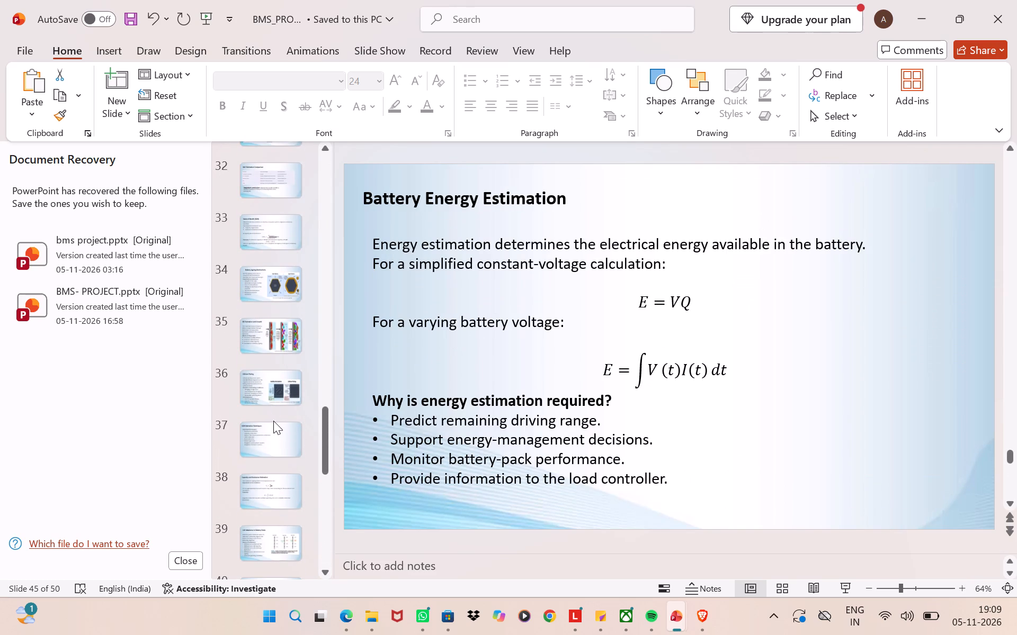
left_click(274, 427)
scroll(275, 424, "up", 12)
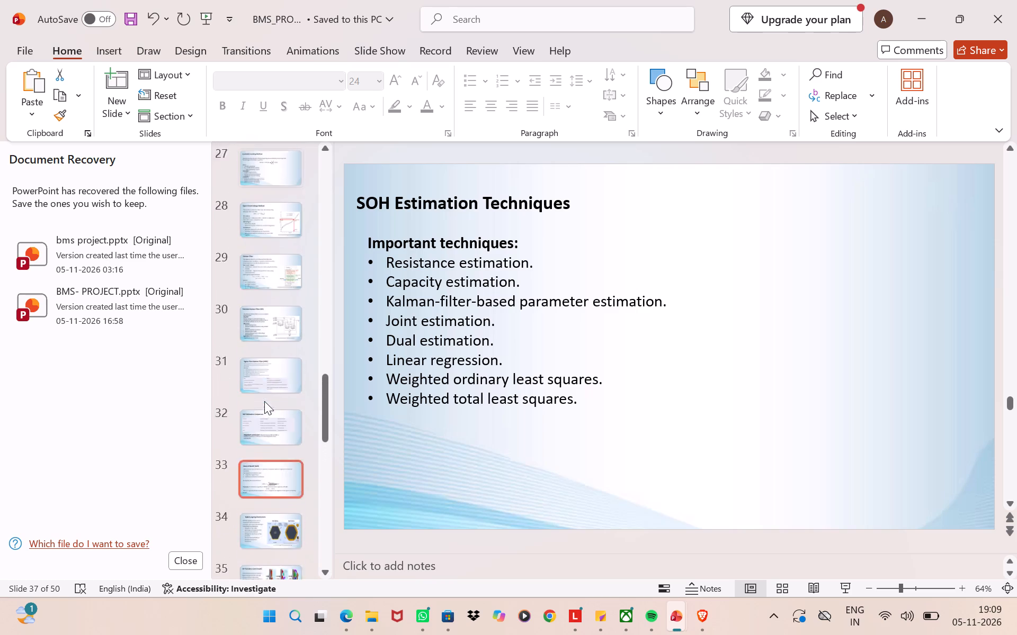
scroll(264, 401, "up", 18)
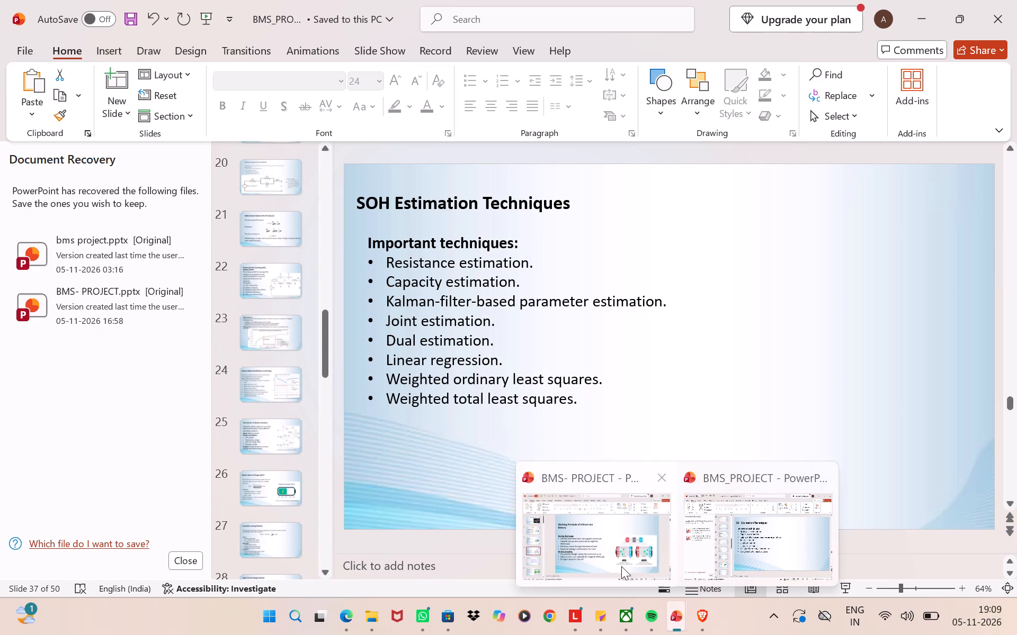
Close the other open BMS- PROJECT presentation, and dismiss Document Recovery in BMS_PROJECT.
left_click(619, 565)
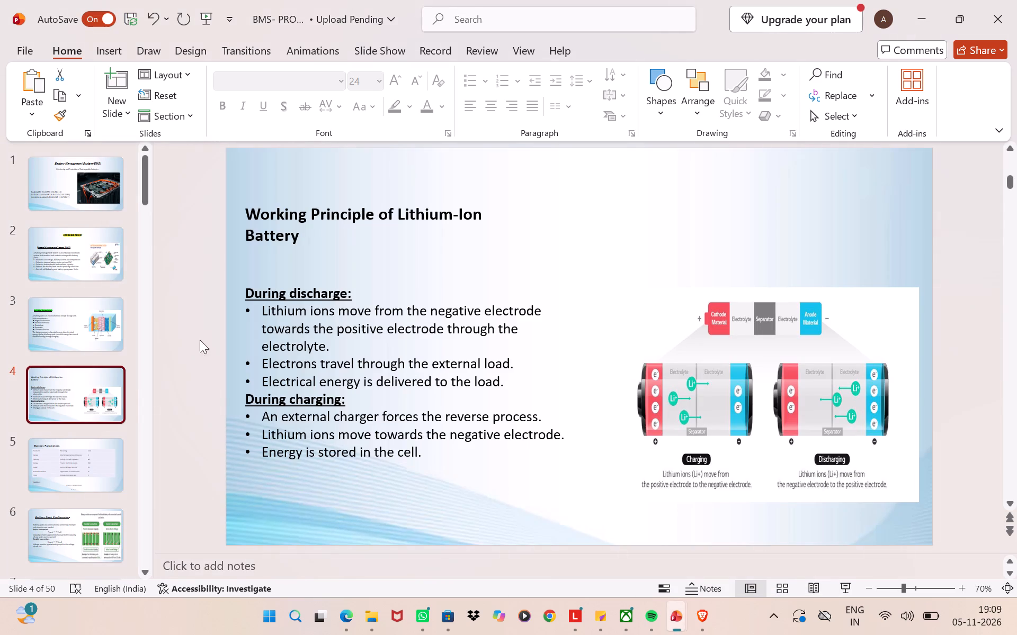
left_click(996, 25)
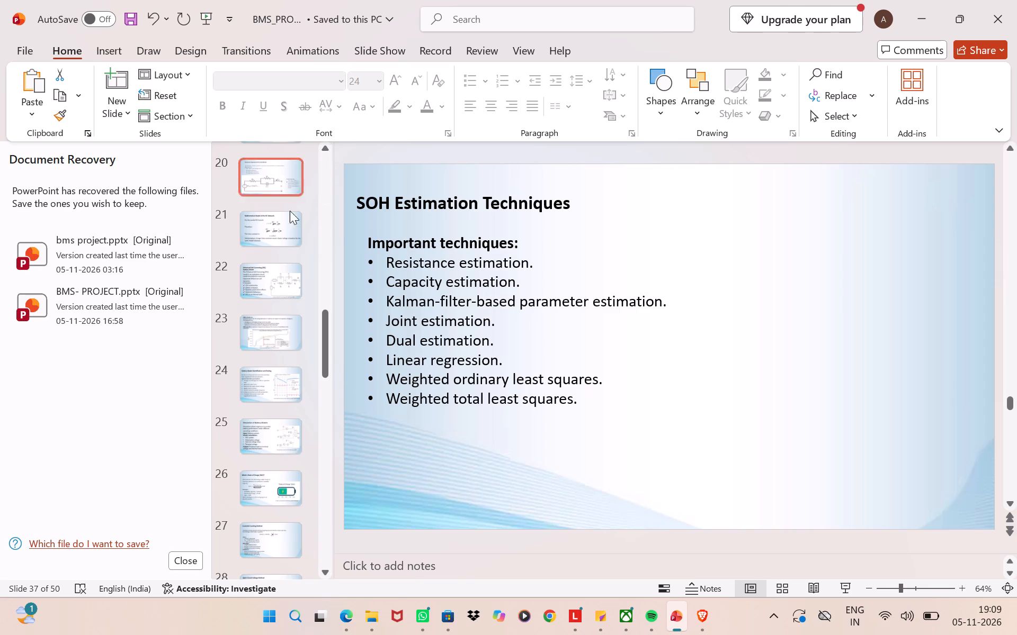
left_click(185, 558)
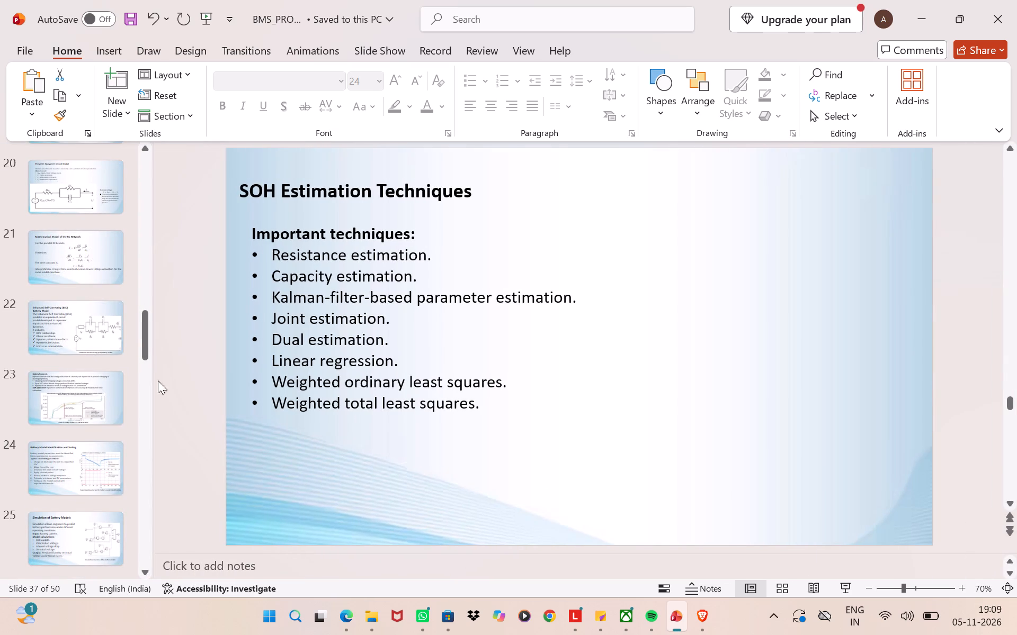
Review the early slides of BMS_PROJECT, including Voltage Sensing, Battery Parameters, the title slide and Introduction.
scroll(68, 215, "up", 20)
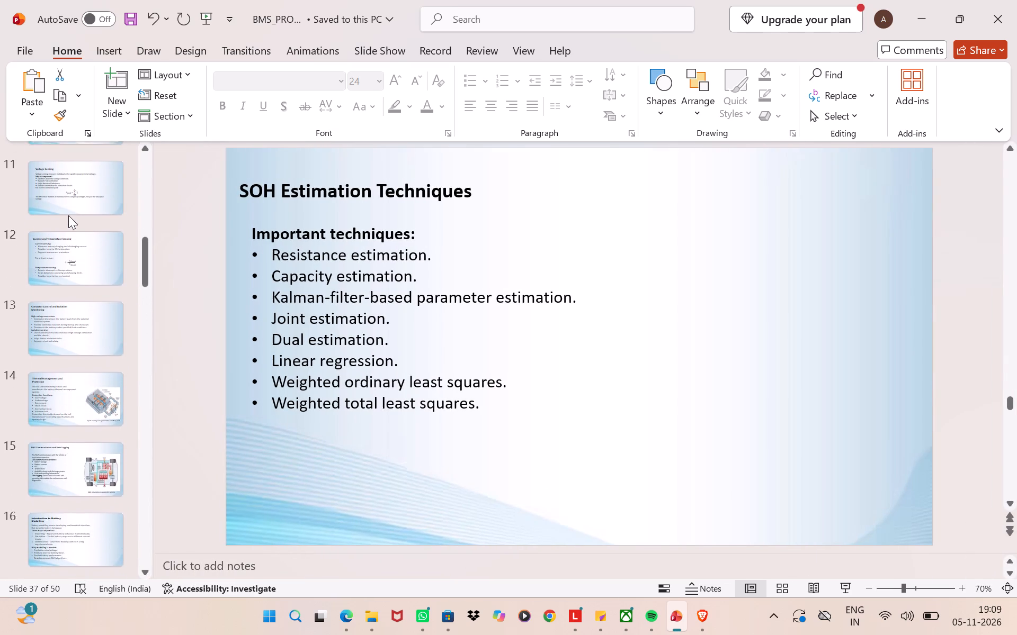
scroll(68, 215, "up", 5)
left_click(68, 343)
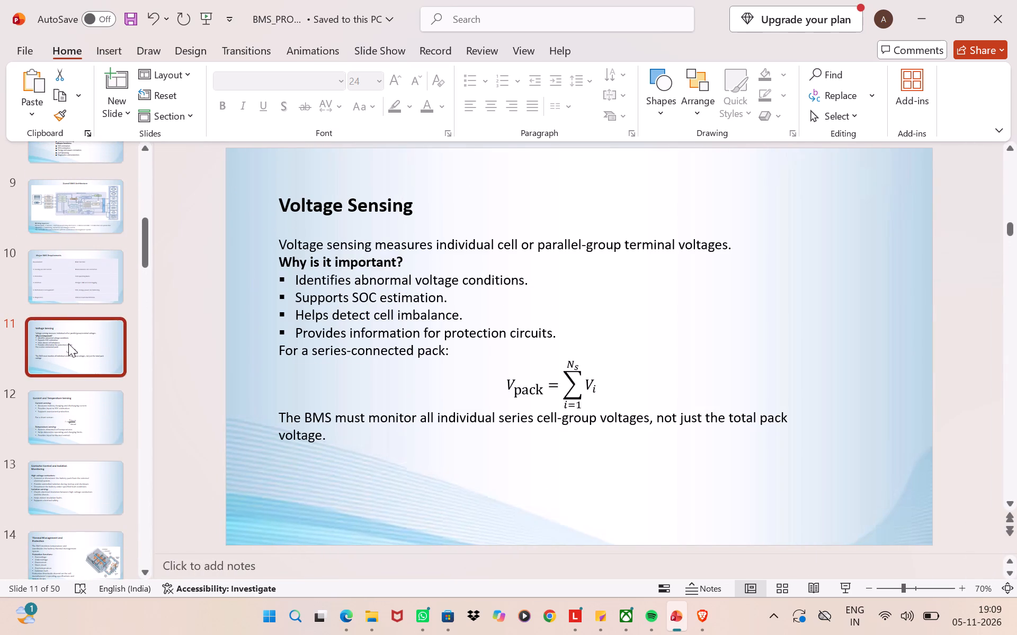
scroll(68, 343, "up", 15)
left_click(59, 386)
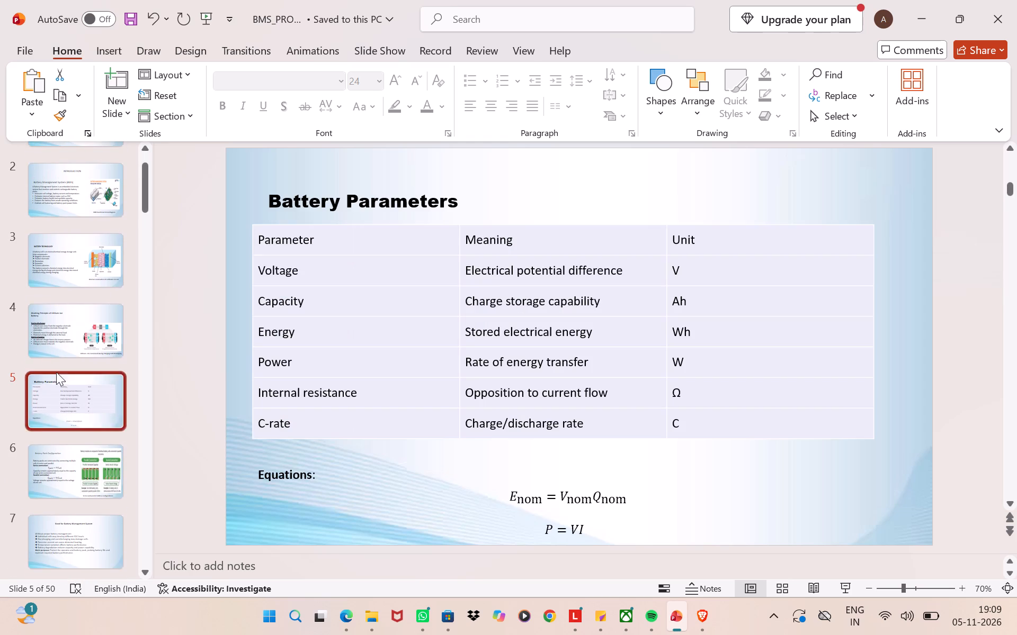
scroll(56, 370, "up", 12)
left_click(99, 155)
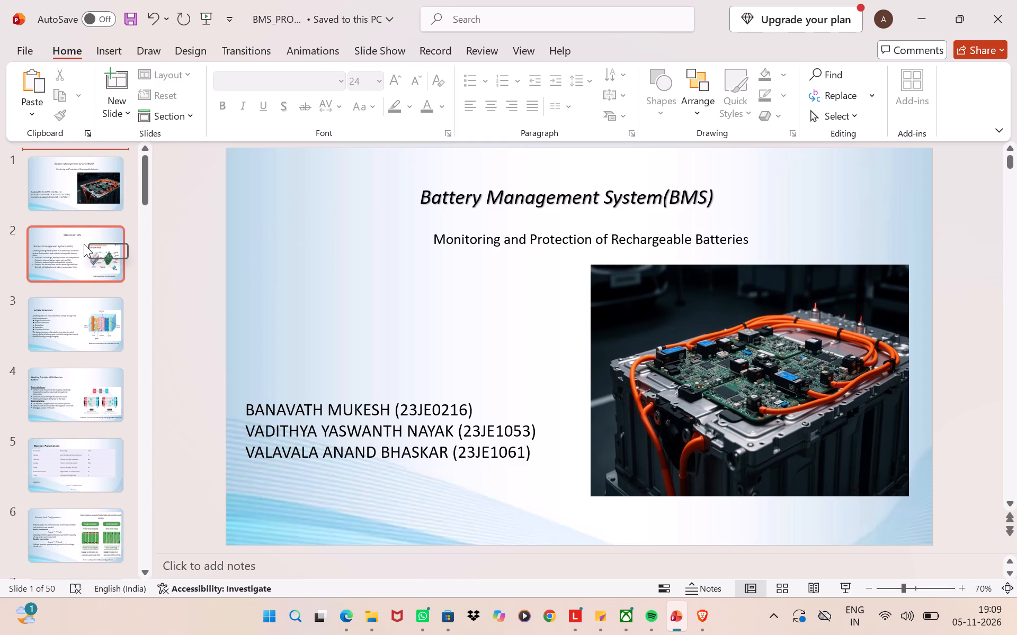
left_click(79, 263)
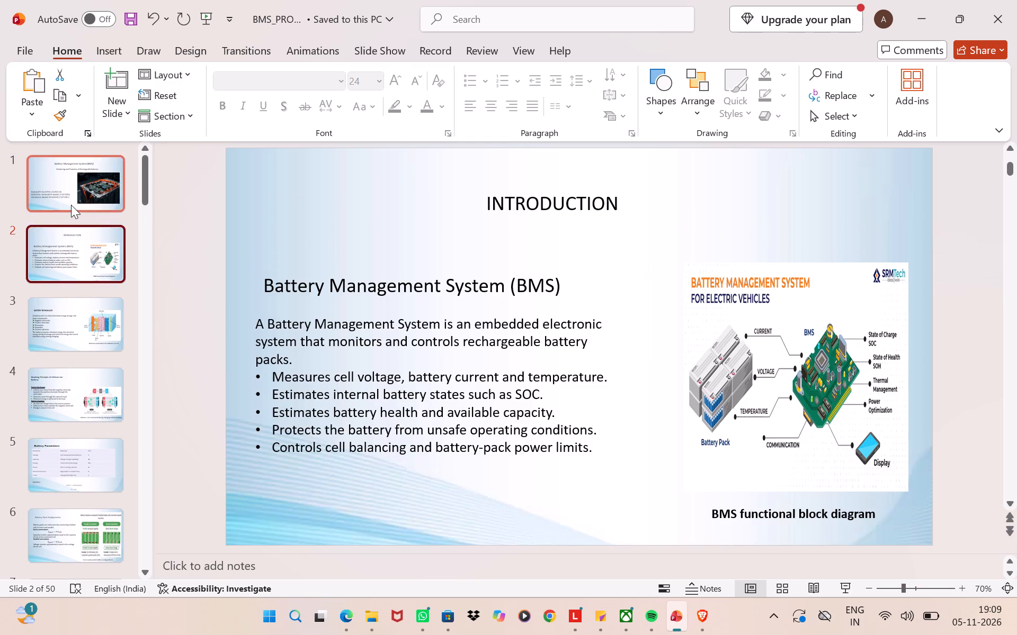
Apply the Calibri (Body) font to the "Battery Management System(BMS)" title on slide 1.
left_click(71, 205)
left_click(438, 199)
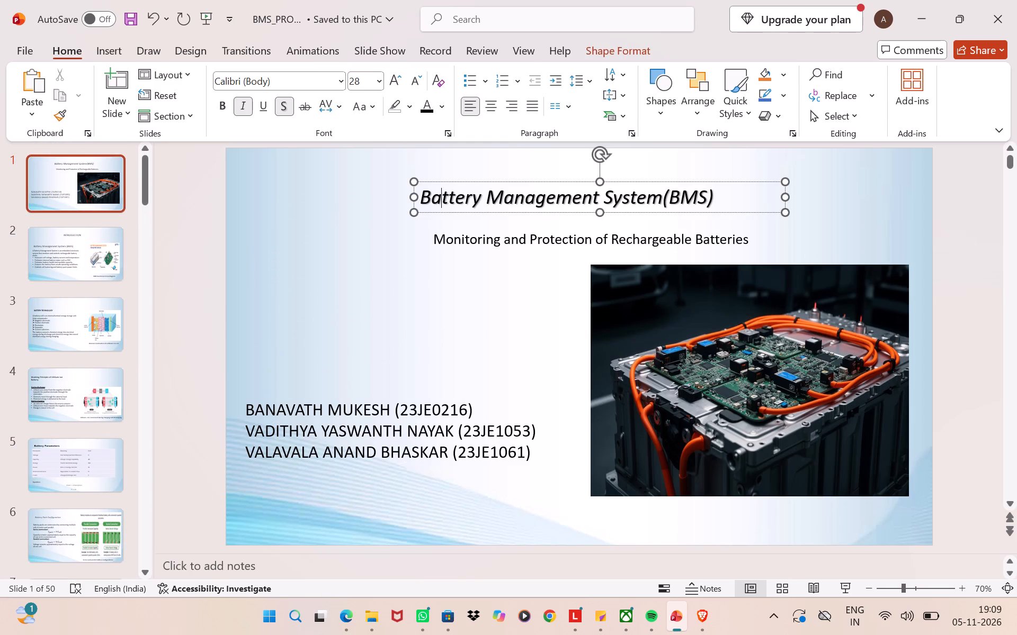
left_click_drag(424, 196, 743, 202)
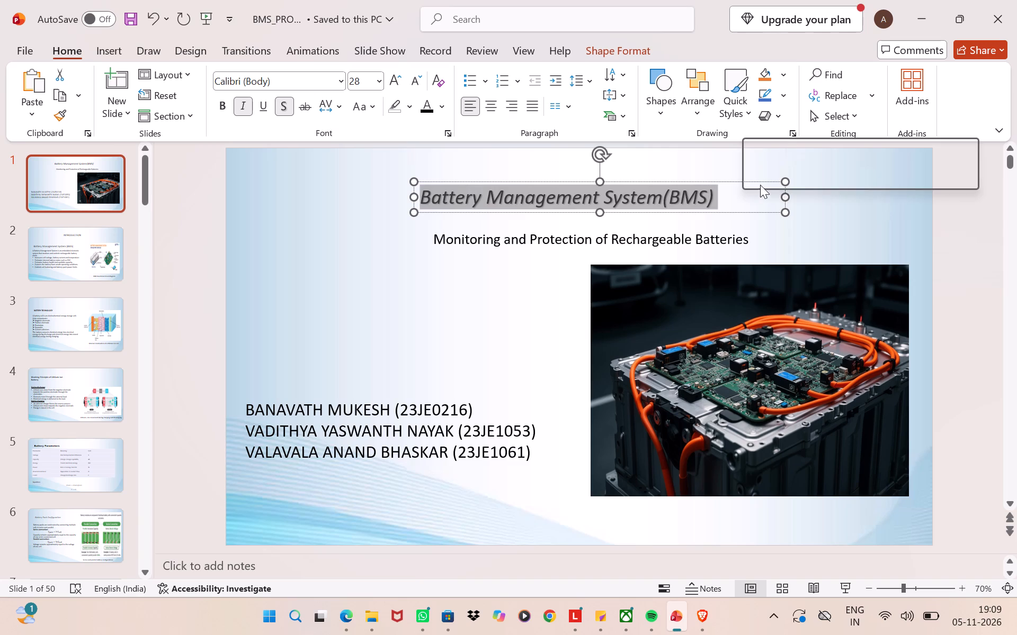
left_click(818, 152)
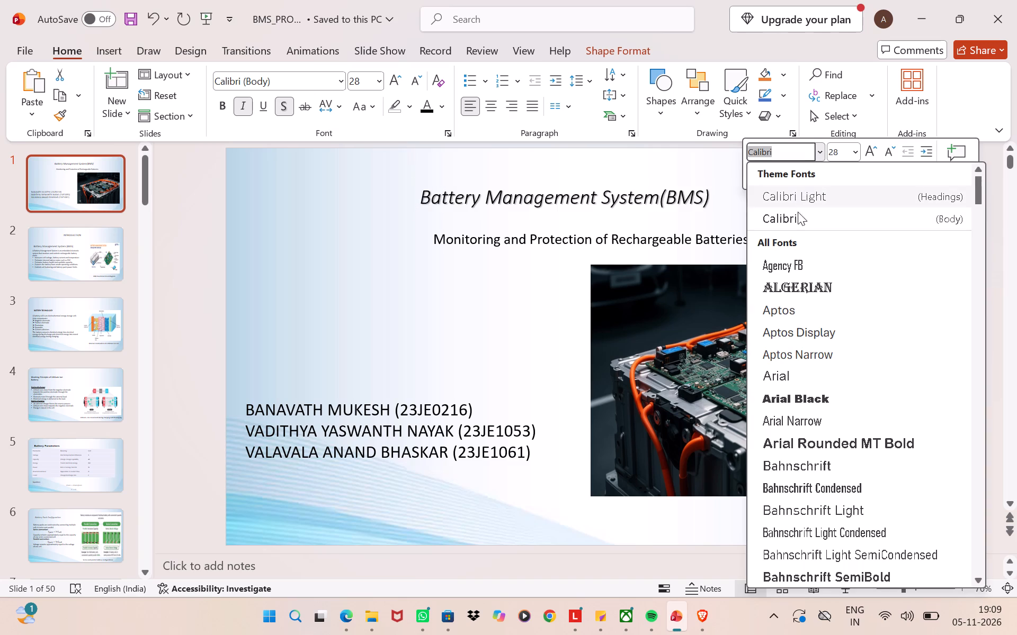
left_click(790, 224)
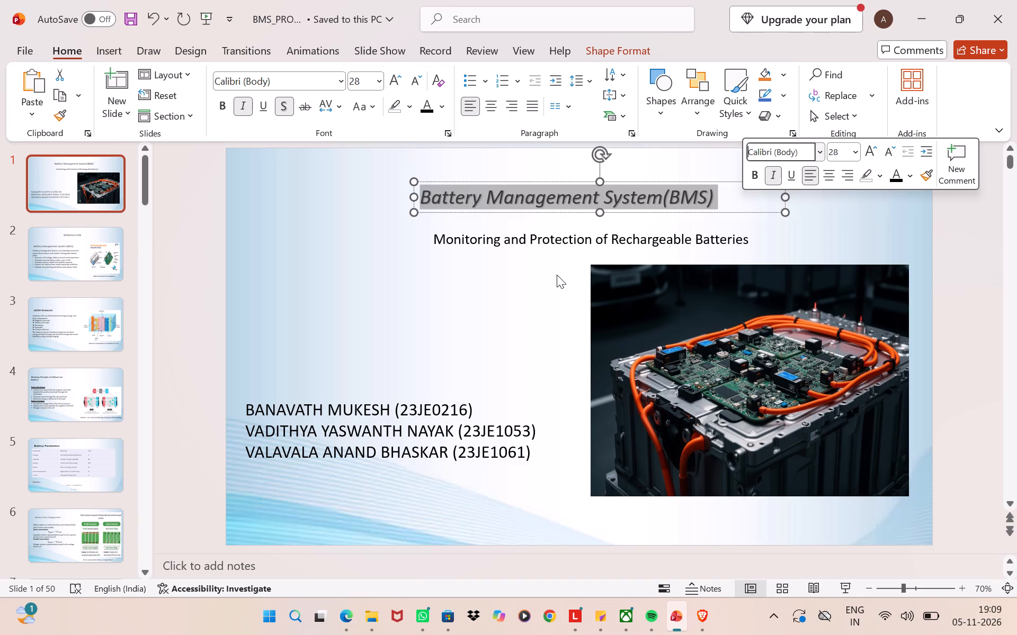
left_click(556, 276)
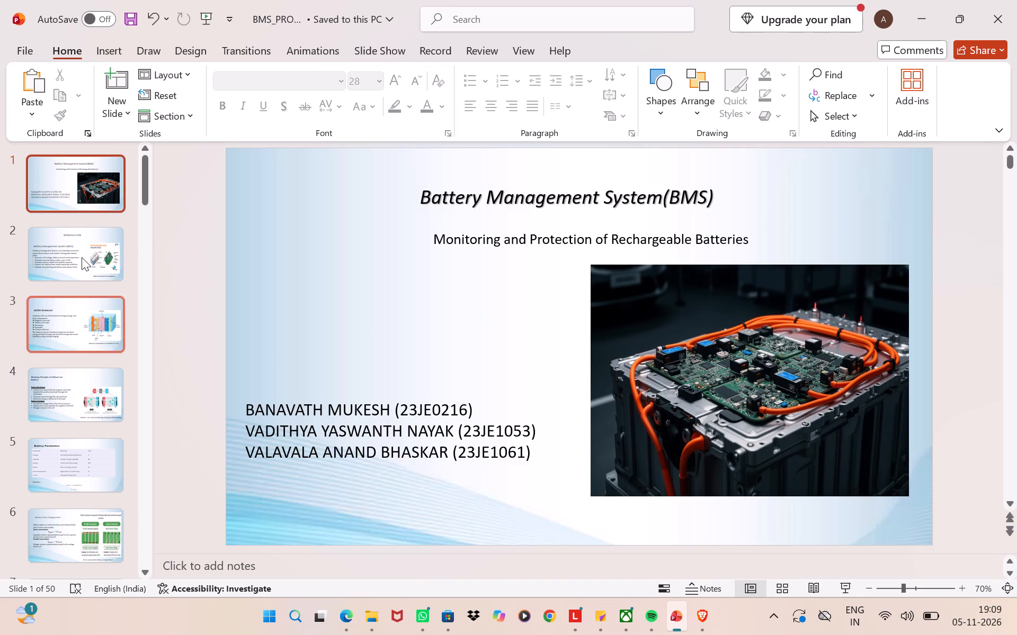
Insert two slides with the Blank layout directly after the title slide.
left_click(82, 257)
left_click(84, 335)
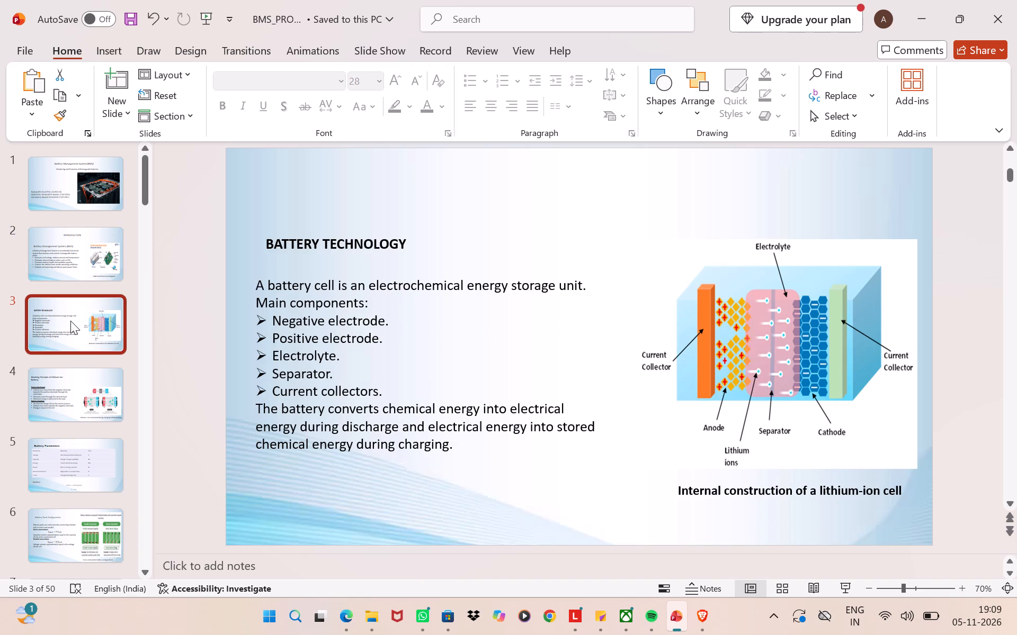
left_click_drag(86, 204, 86, 212)
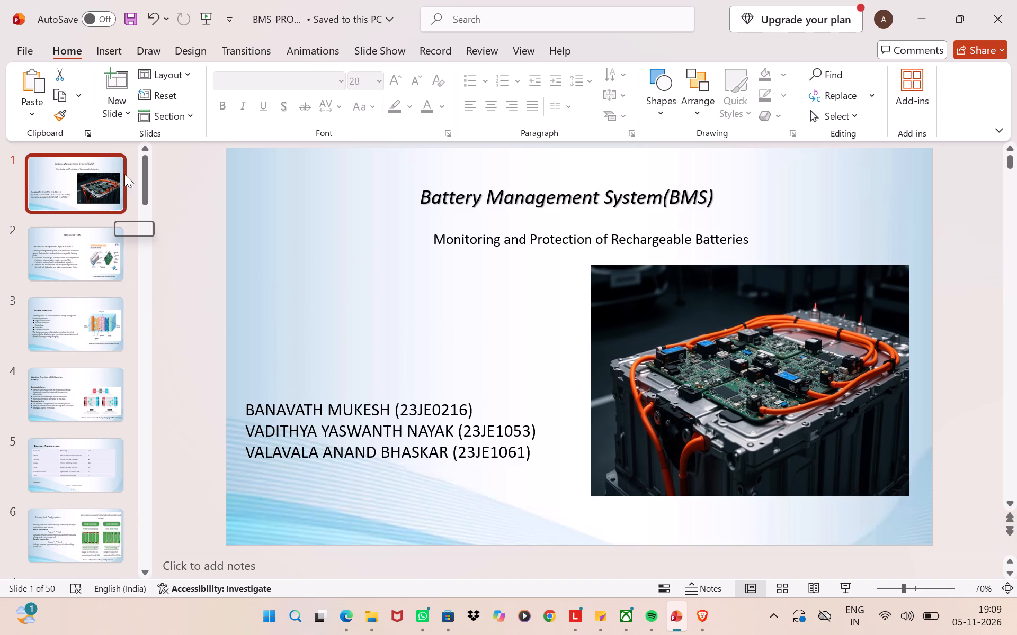
left_click(126, 114)
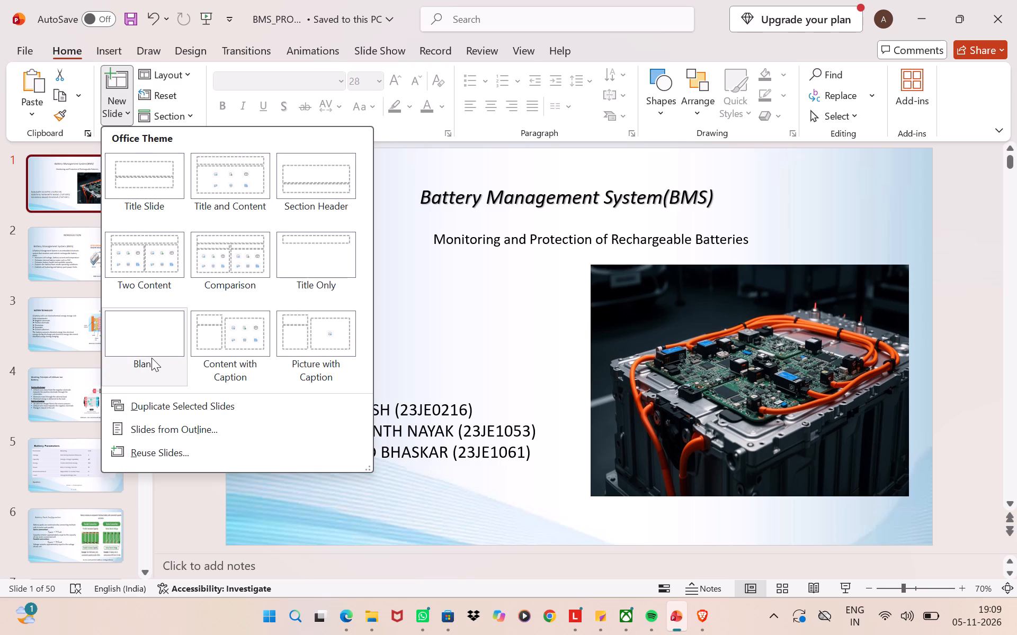
left_click(151, 351)
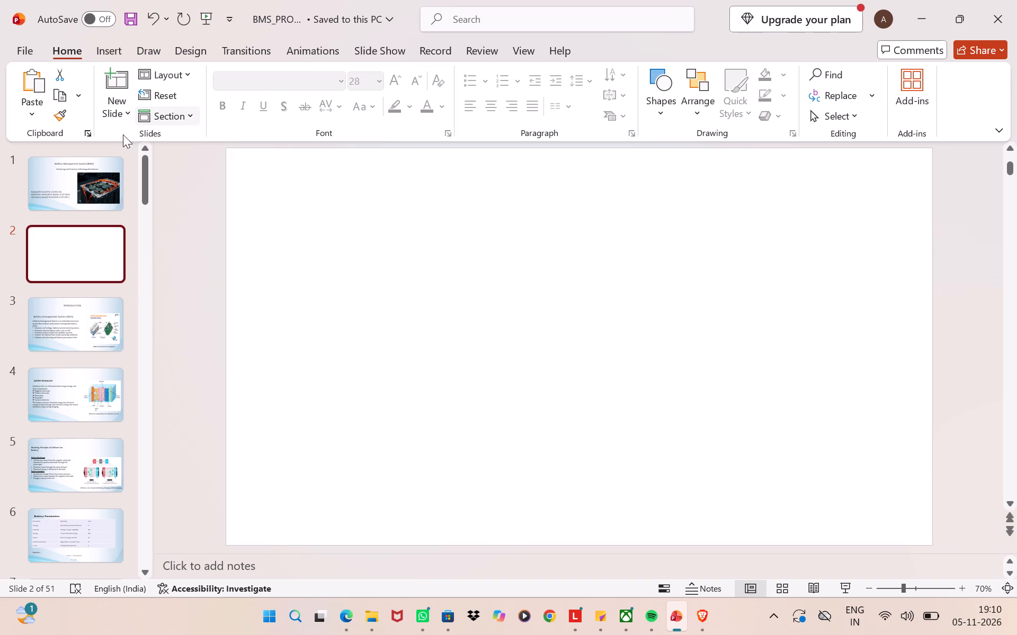
left_click(123, 112)
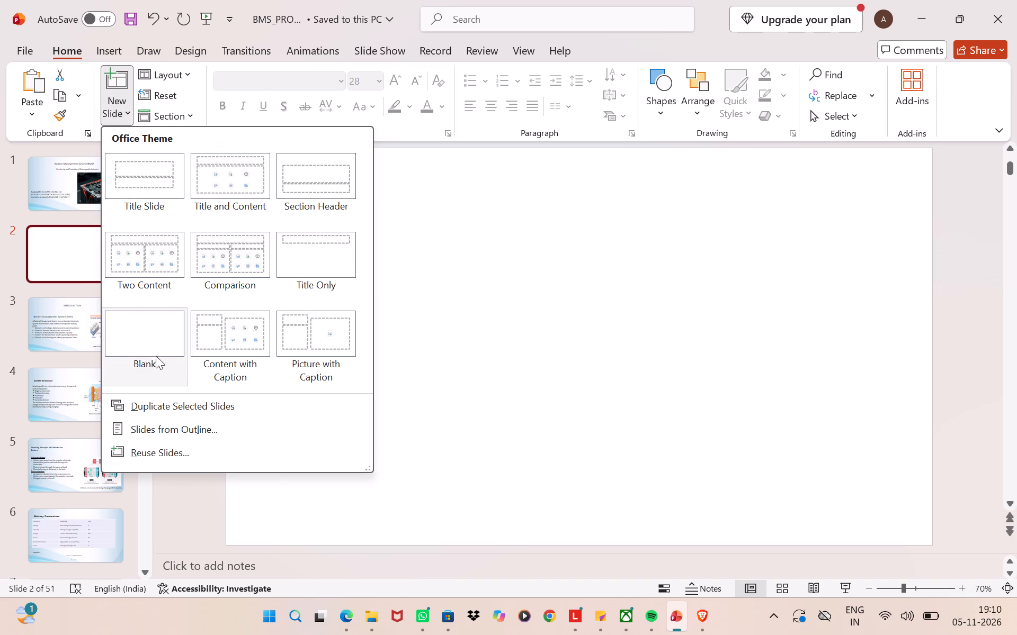
left_click(153, 351)
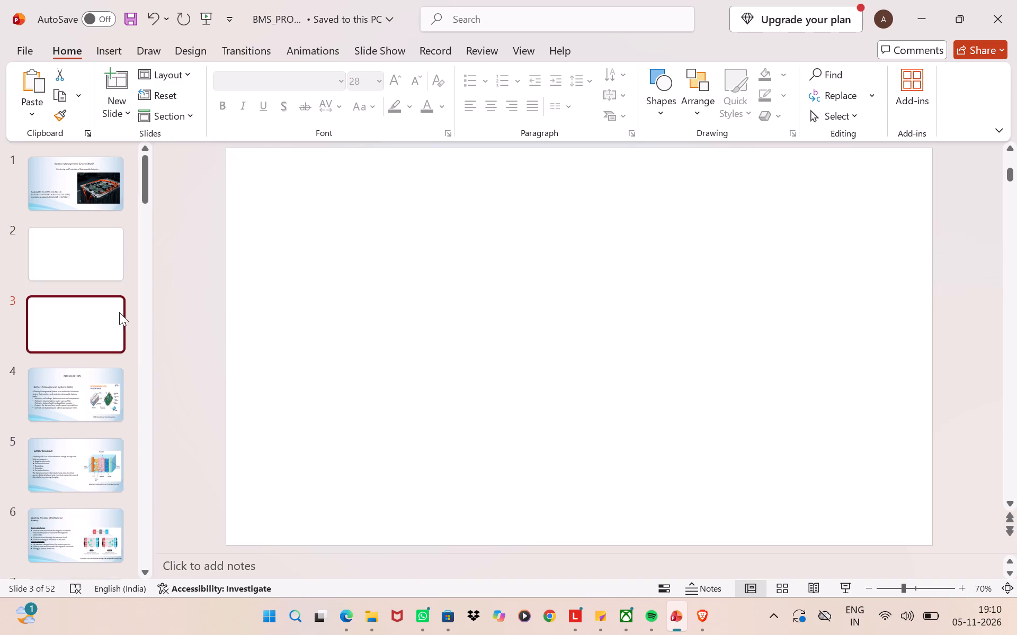
Insert a third slide with the Blank layout directly after slide 3.
left_click(119, 105)
left_click(156, 310)
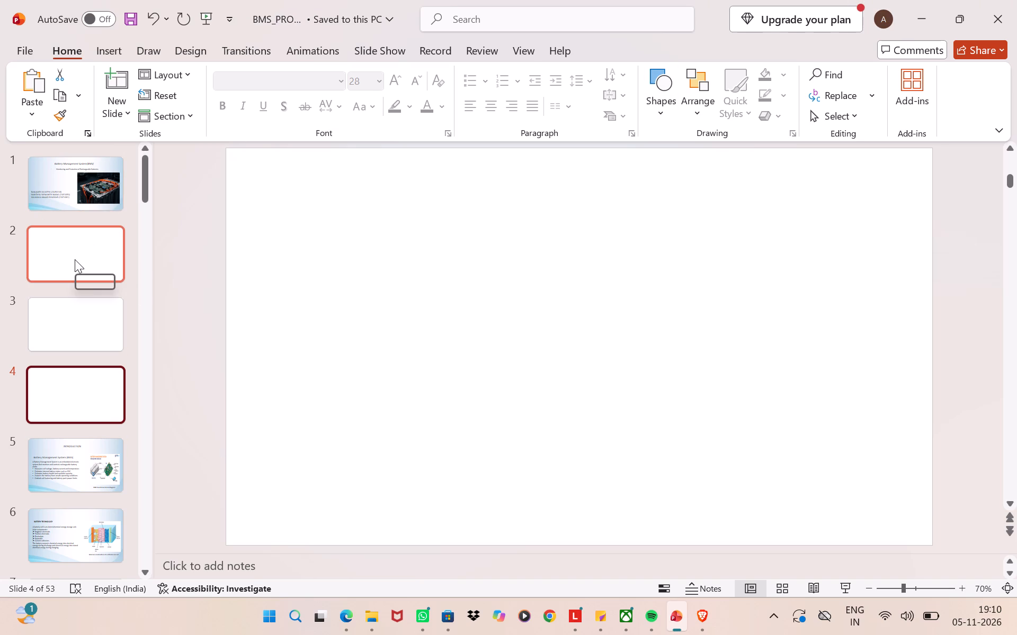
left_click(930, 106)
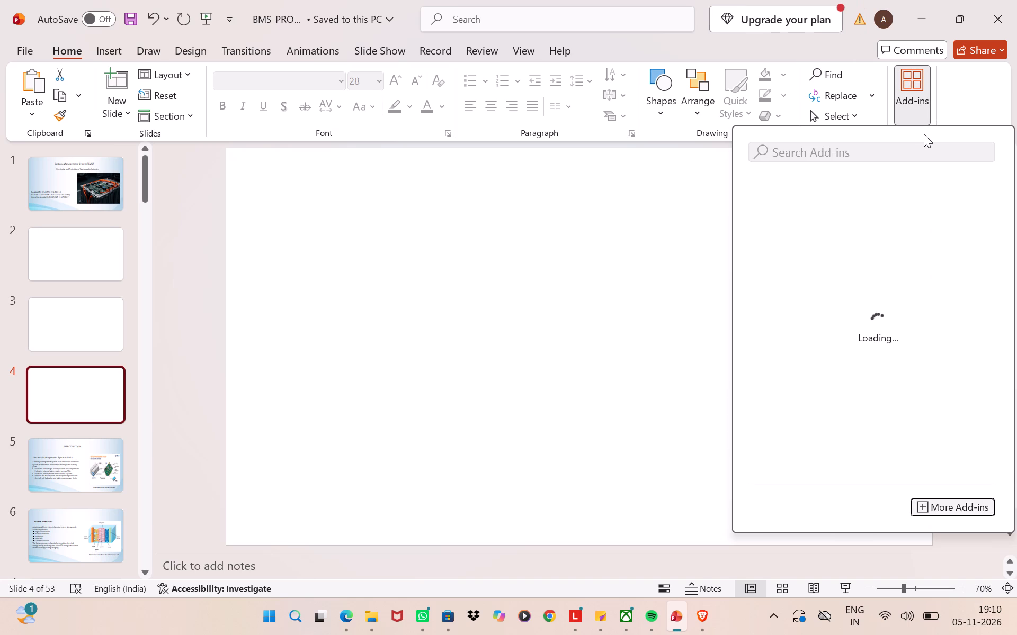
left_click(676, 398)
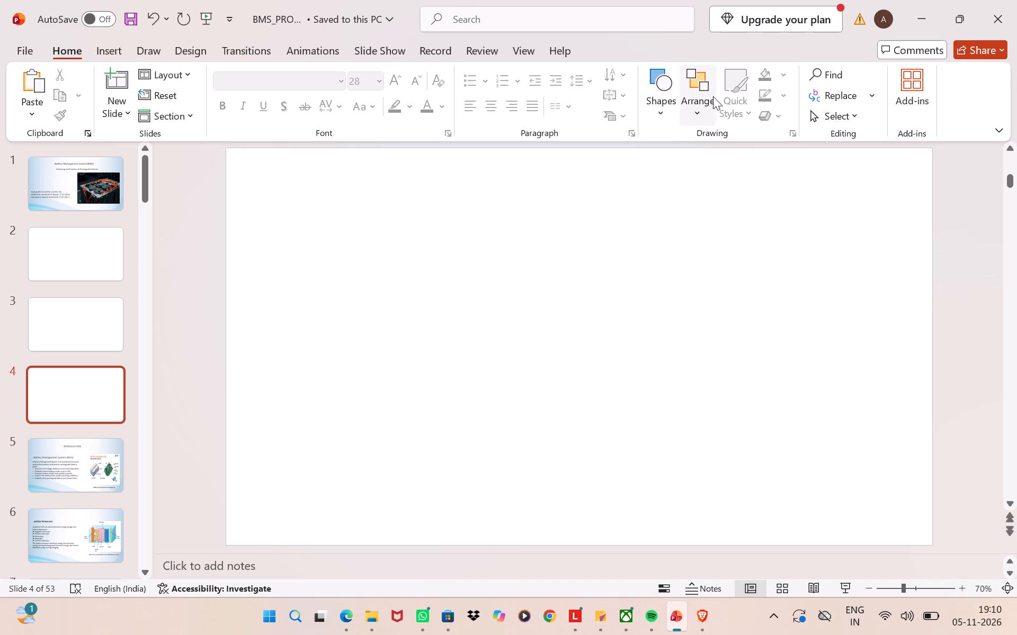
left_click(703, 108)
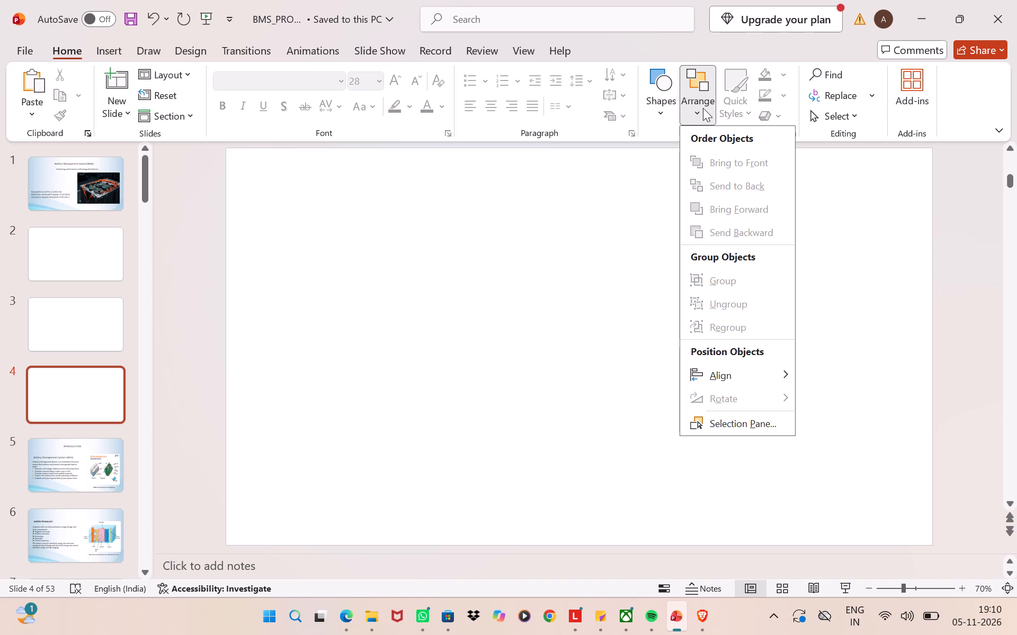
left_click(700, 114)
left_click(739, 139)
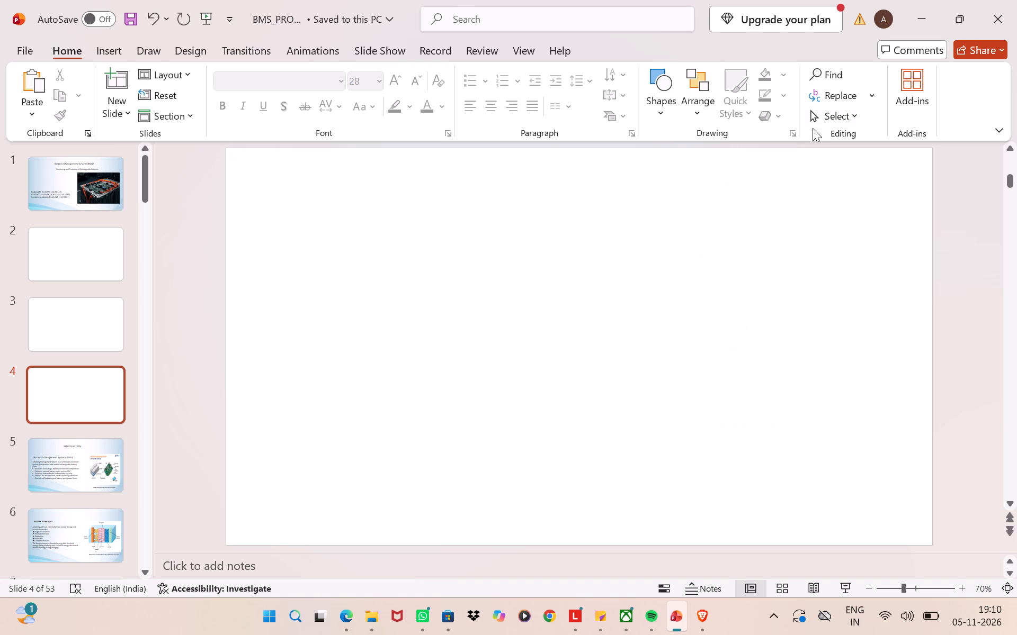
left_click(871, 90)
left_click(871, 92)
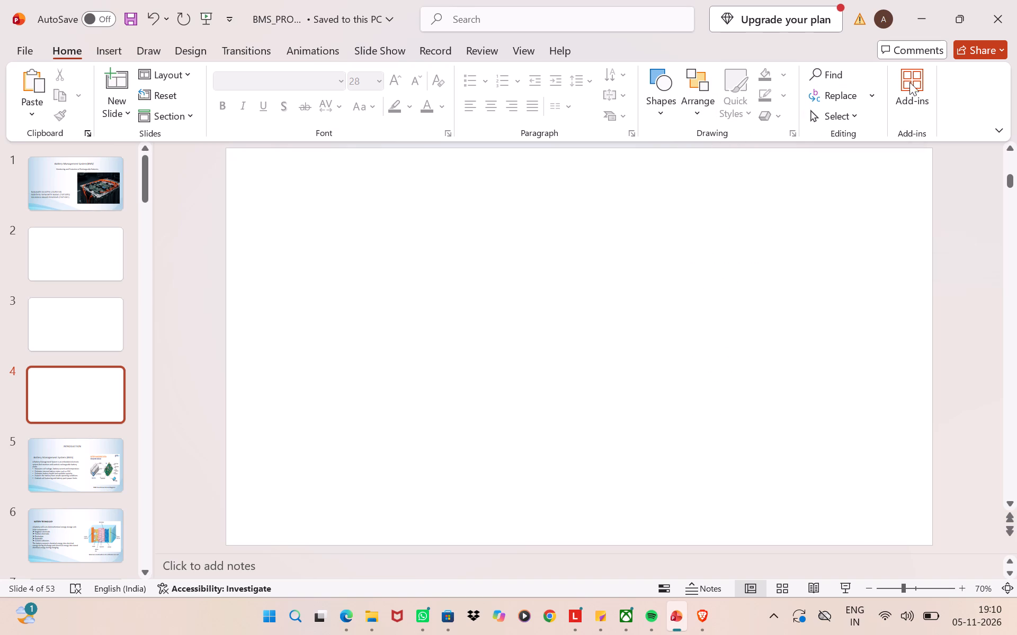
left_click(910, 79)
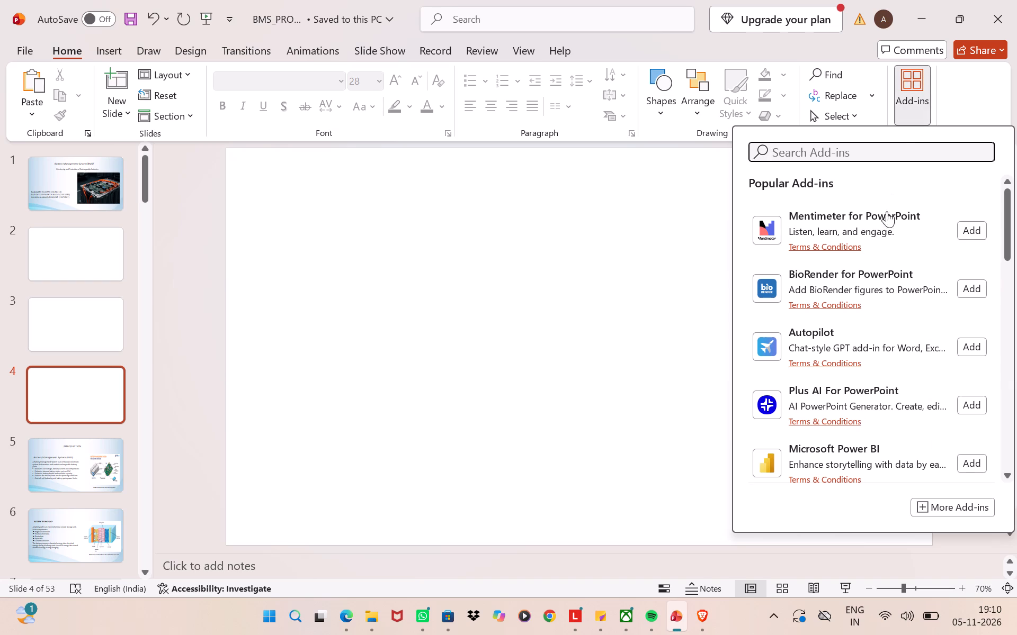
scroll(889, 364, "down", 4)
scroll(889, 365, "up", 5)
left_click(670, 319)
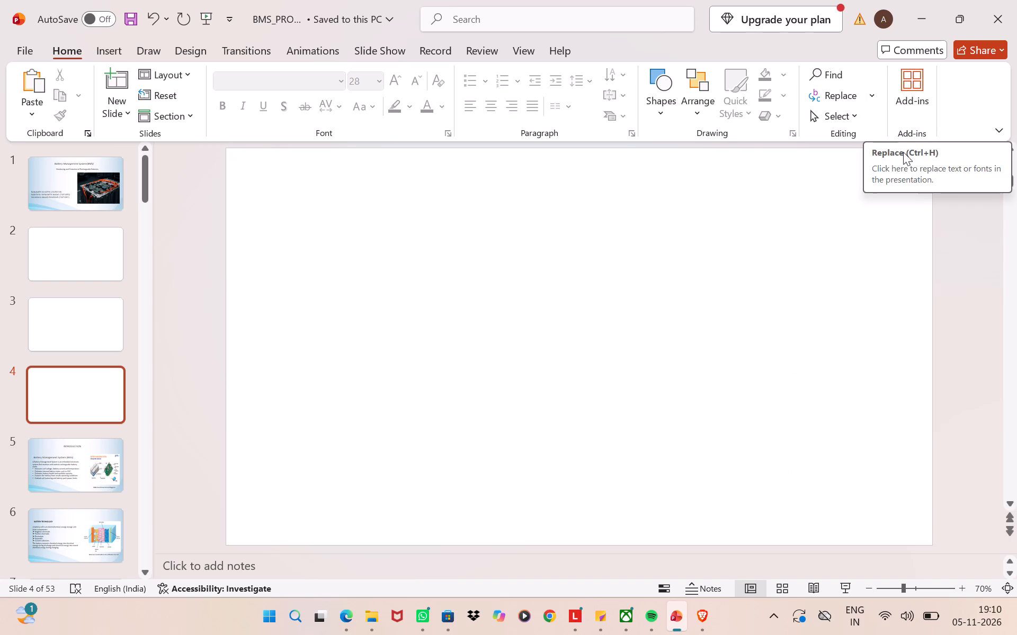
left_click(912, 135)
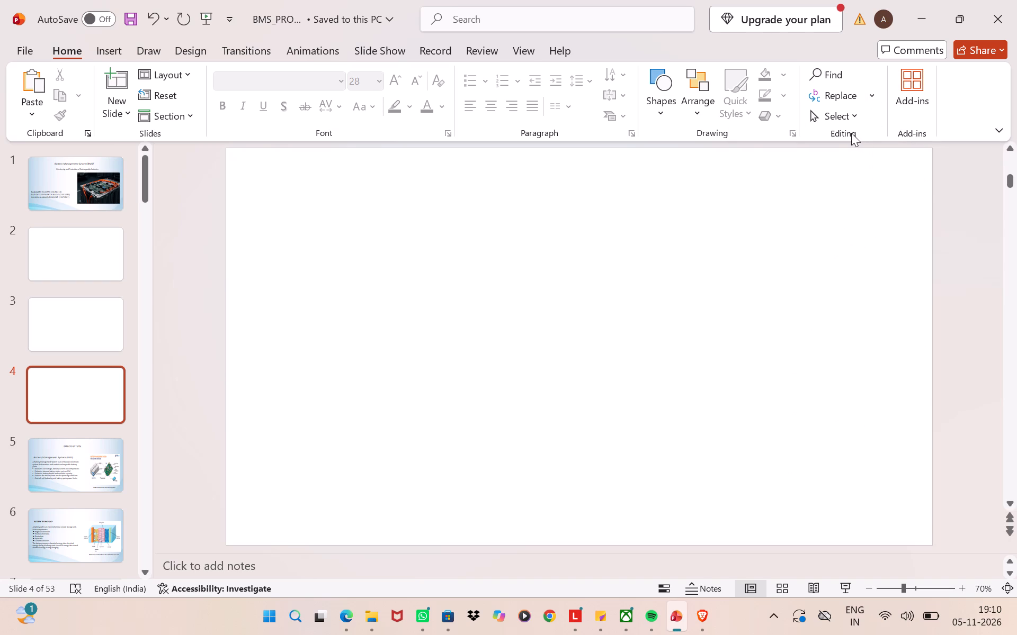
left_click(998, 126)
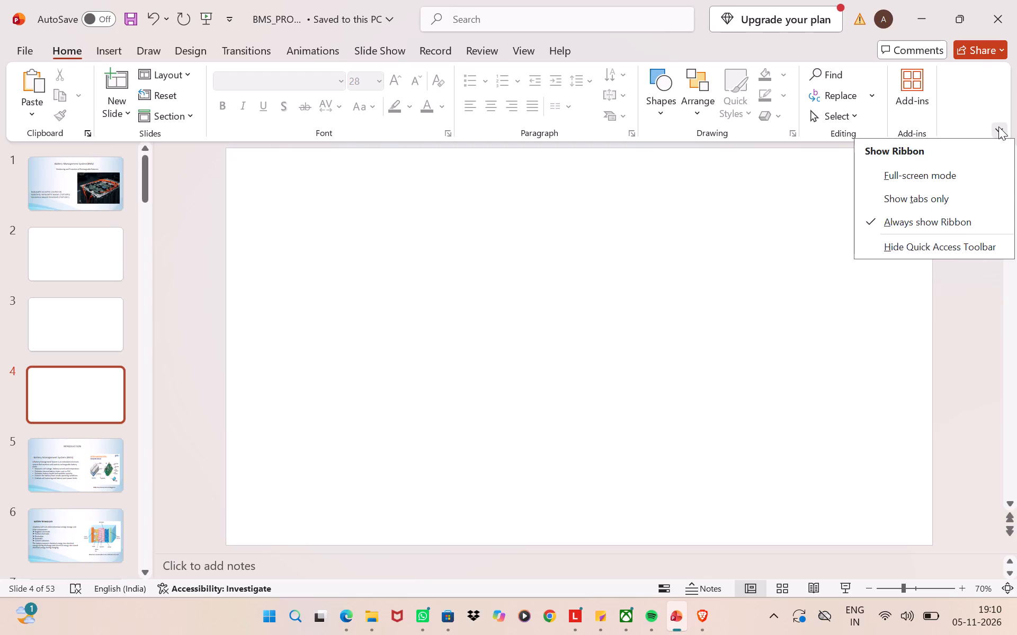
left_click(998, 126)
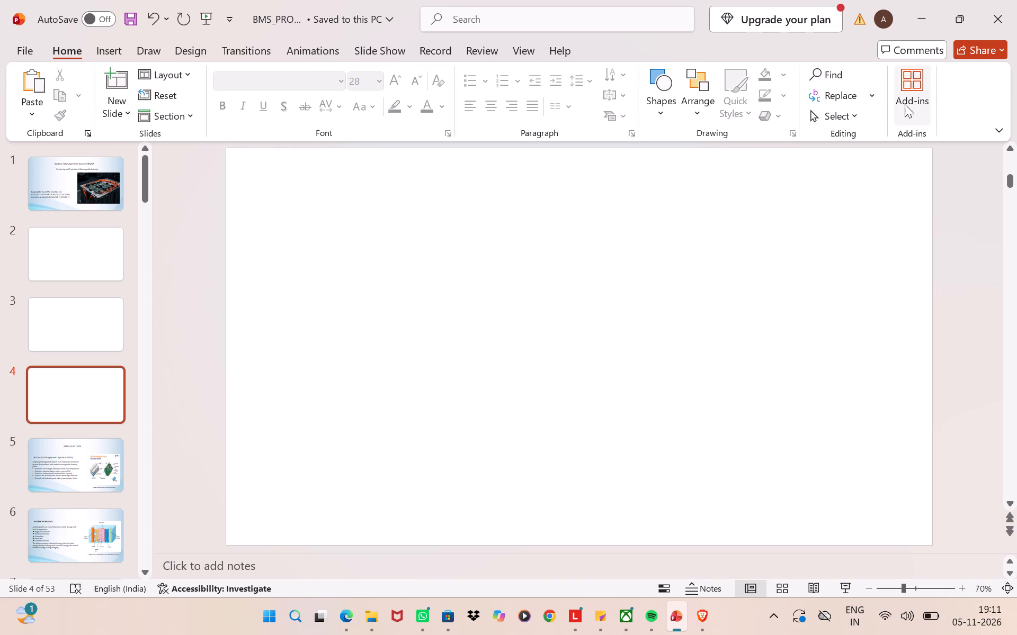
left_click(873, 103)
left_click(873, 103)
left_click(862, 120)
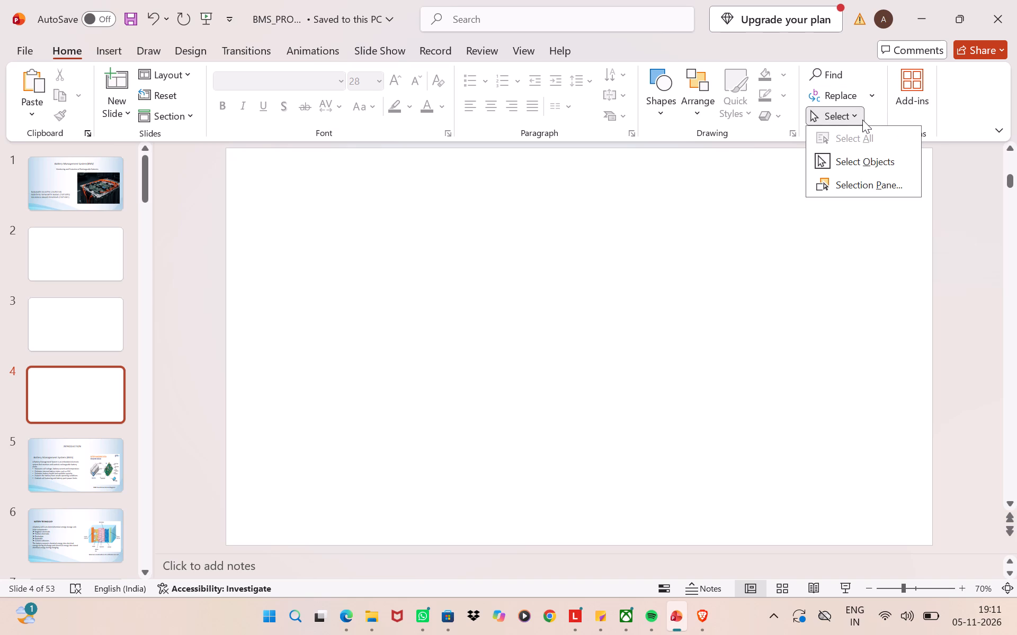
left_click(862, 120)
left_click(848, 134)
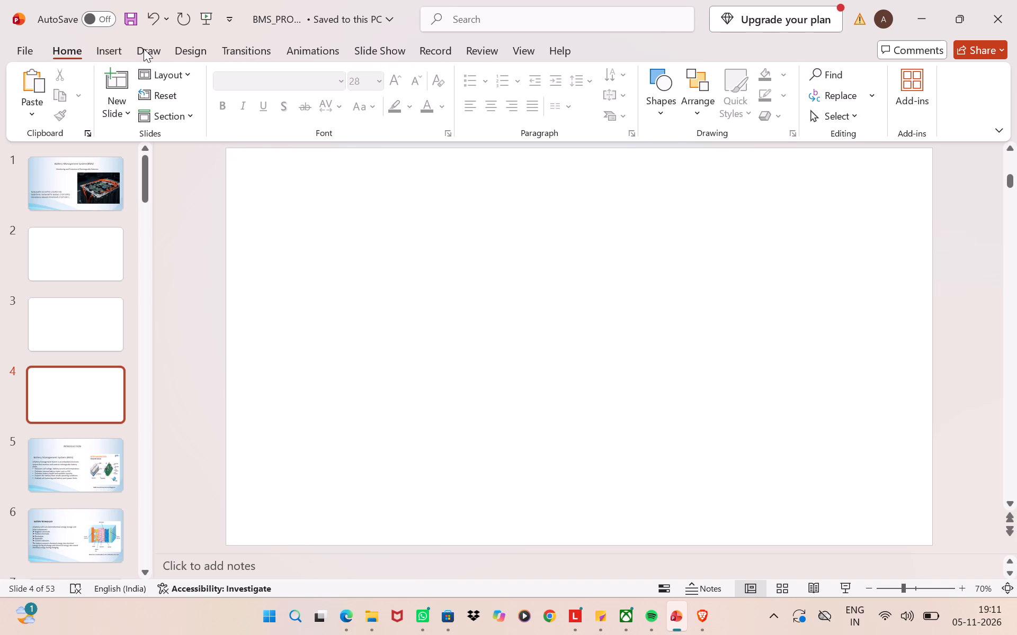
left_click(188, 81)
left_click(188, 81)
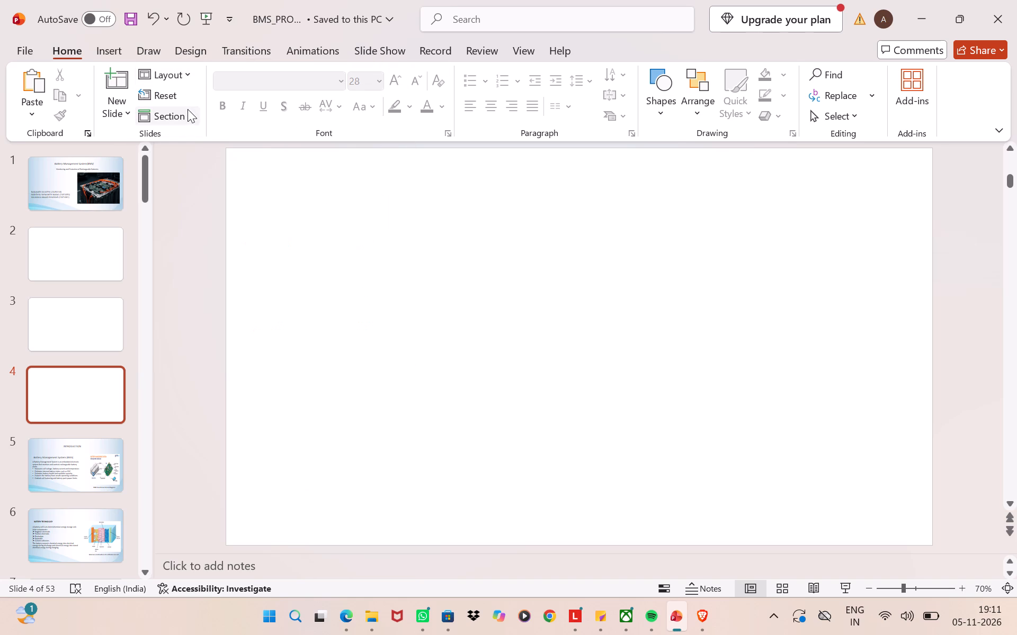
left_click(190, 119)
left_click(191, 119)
left_click(97, 228)
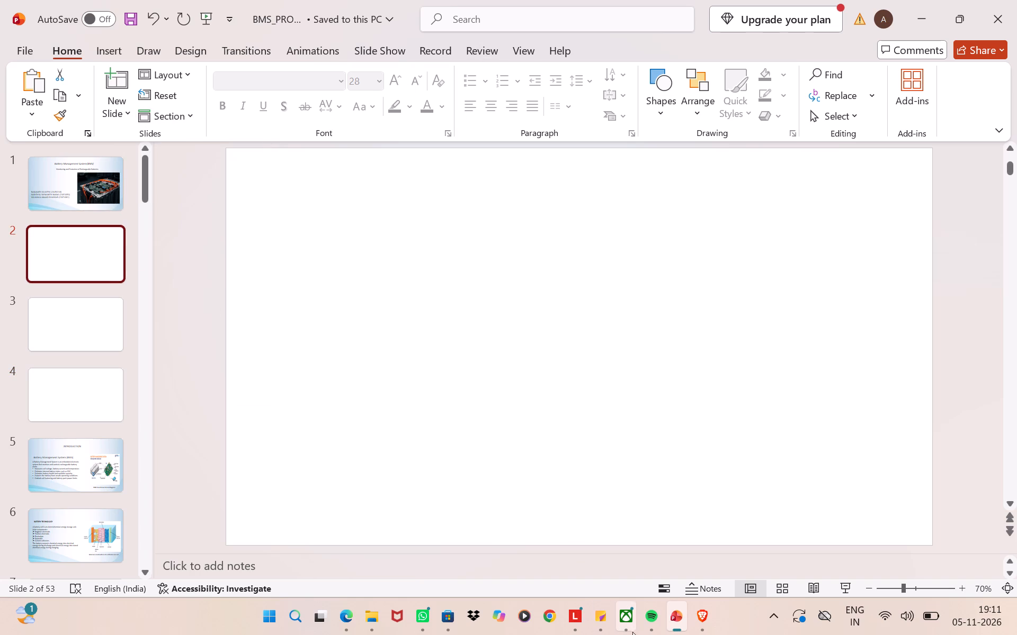
left_click(349, 610)
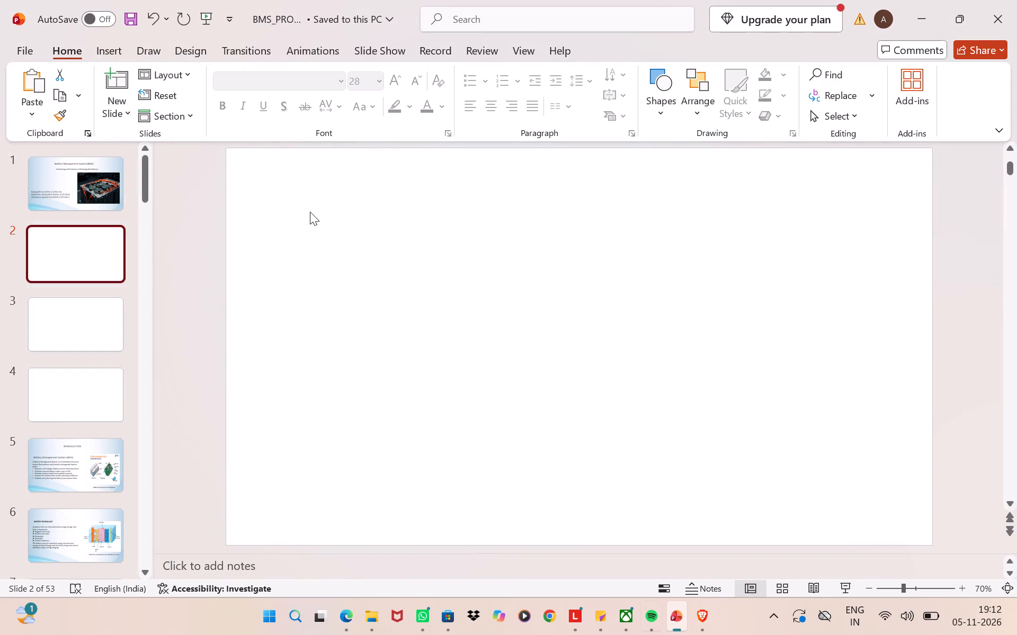
left_click(310, 211)
left_click(678, 98)
left_click(654, 110)
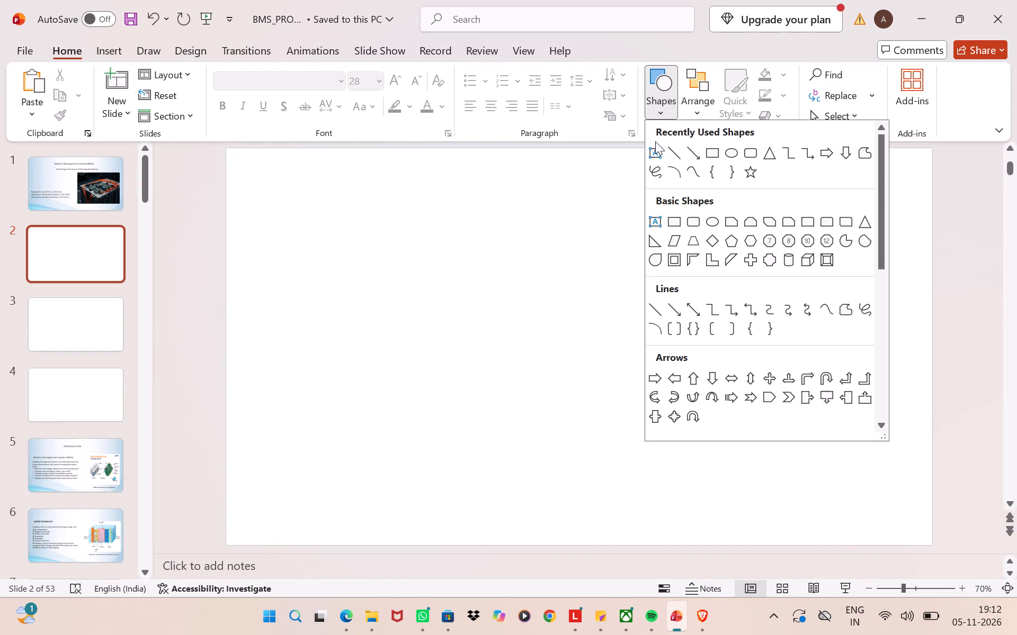
left_click(659, 157)
left_click_drag(281, 173, 462, 392)
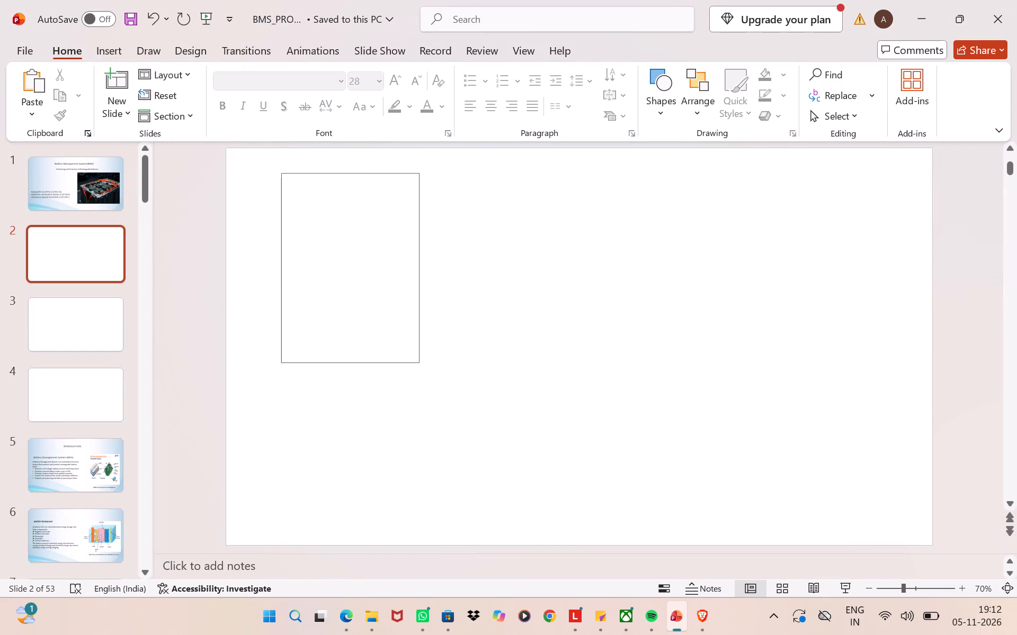
left_click_drag(462, 392, 786, 533)
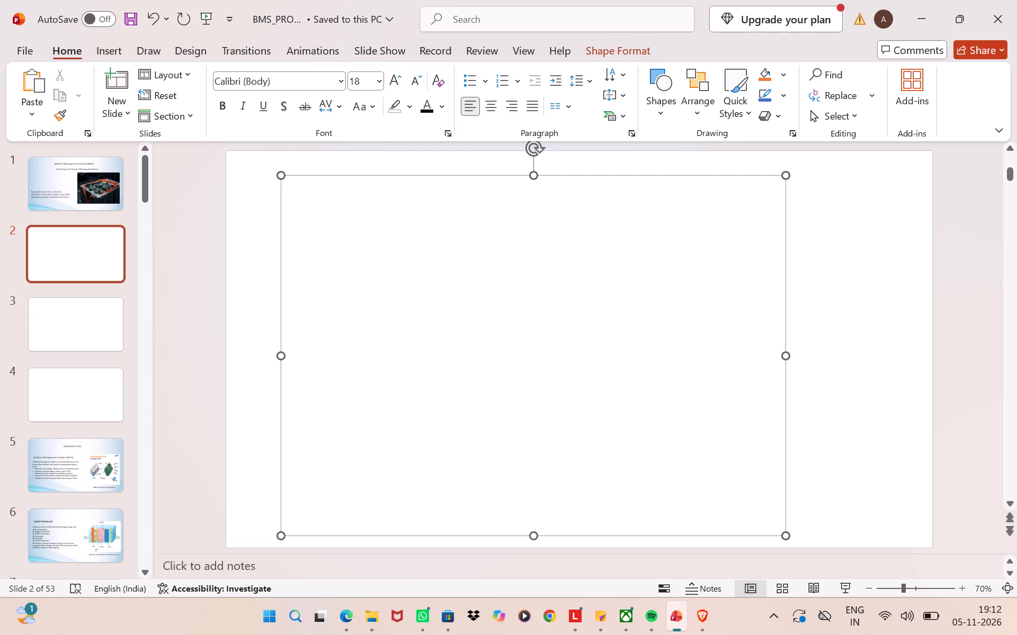
key("ctrl+v")
Examine the pasted chapter list on slide 2 and how far it extends past the slide.
scroll(456, 295, "up", 13)
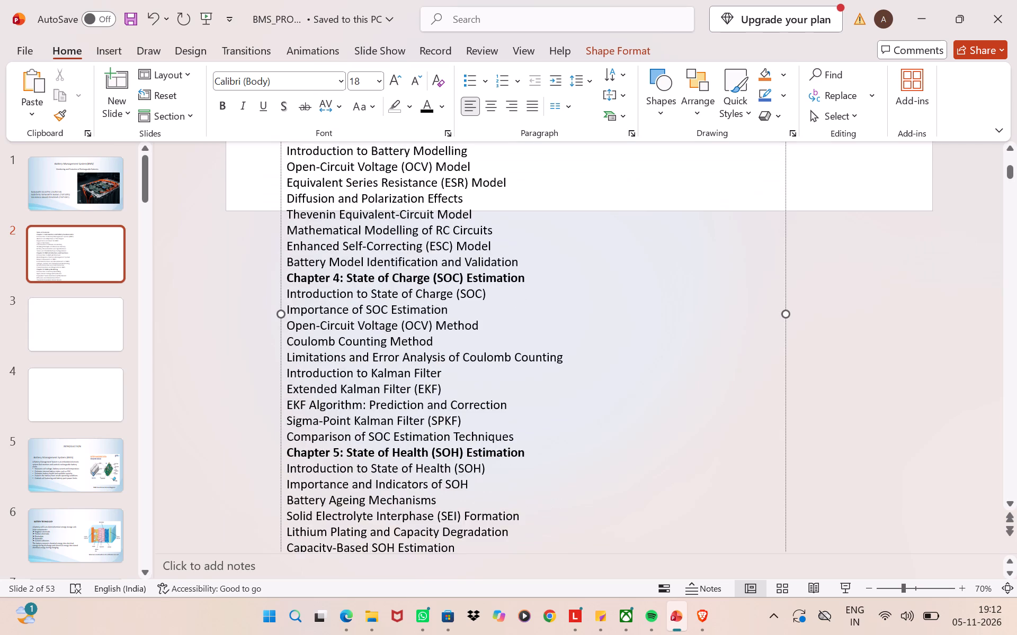
scroll(453, 278, "up", 17)
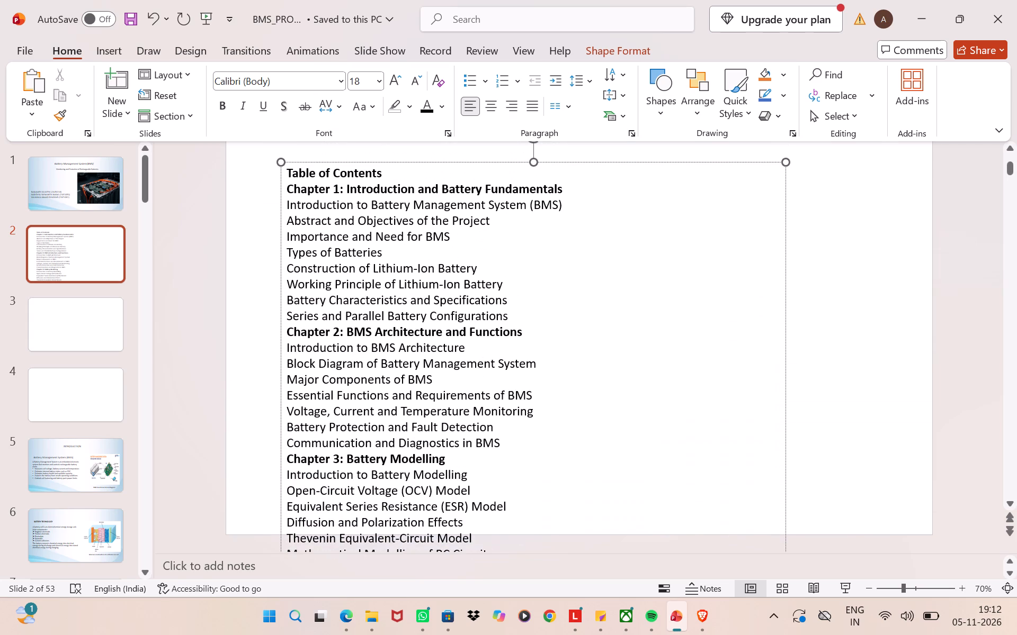
scroll(453, 278, "down", 3)
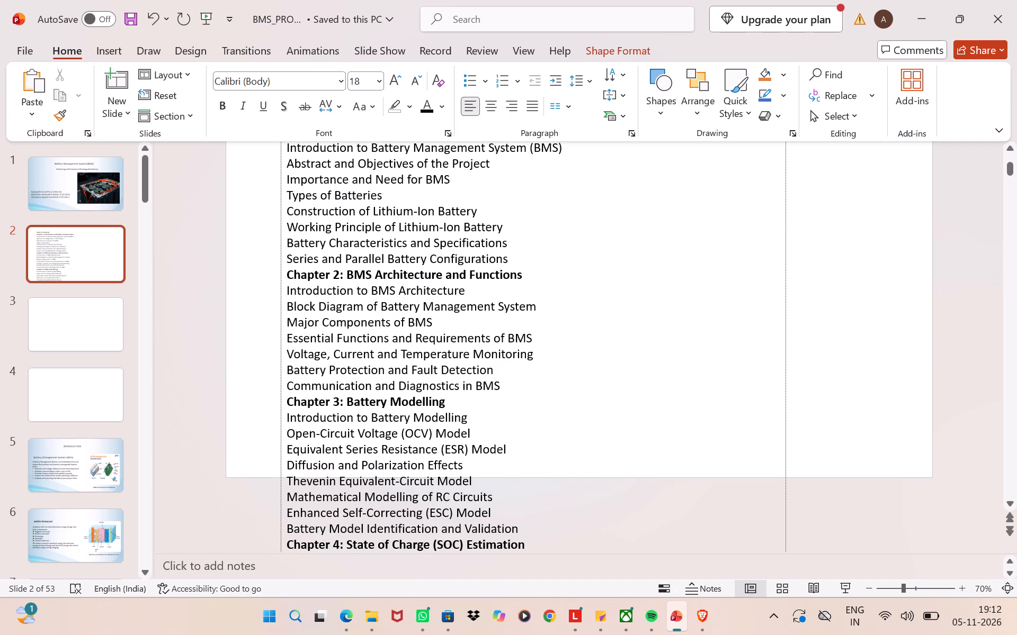
scroll(503, 392, "down", 19)
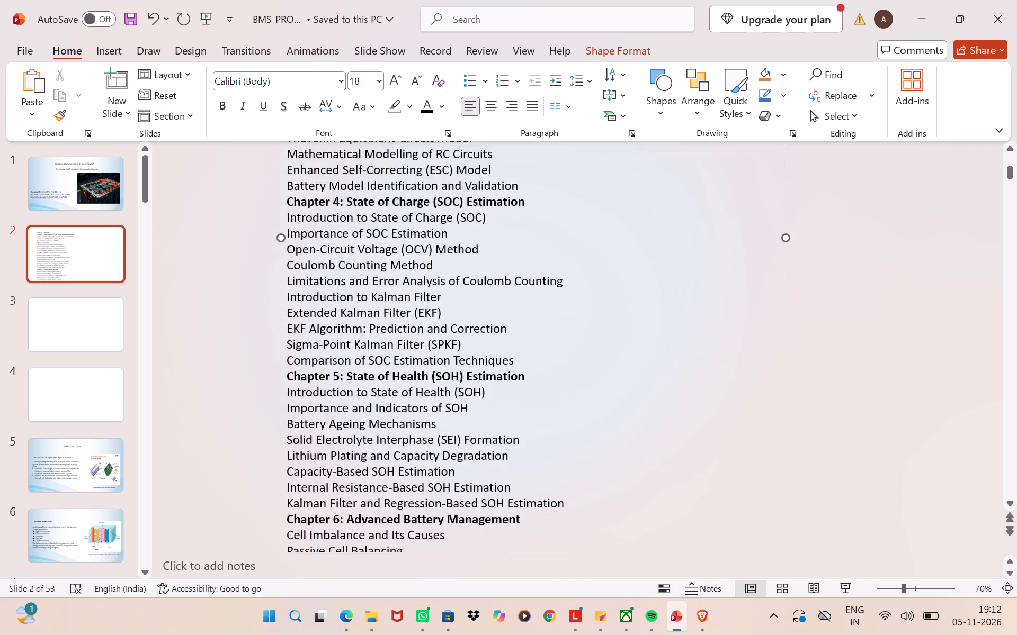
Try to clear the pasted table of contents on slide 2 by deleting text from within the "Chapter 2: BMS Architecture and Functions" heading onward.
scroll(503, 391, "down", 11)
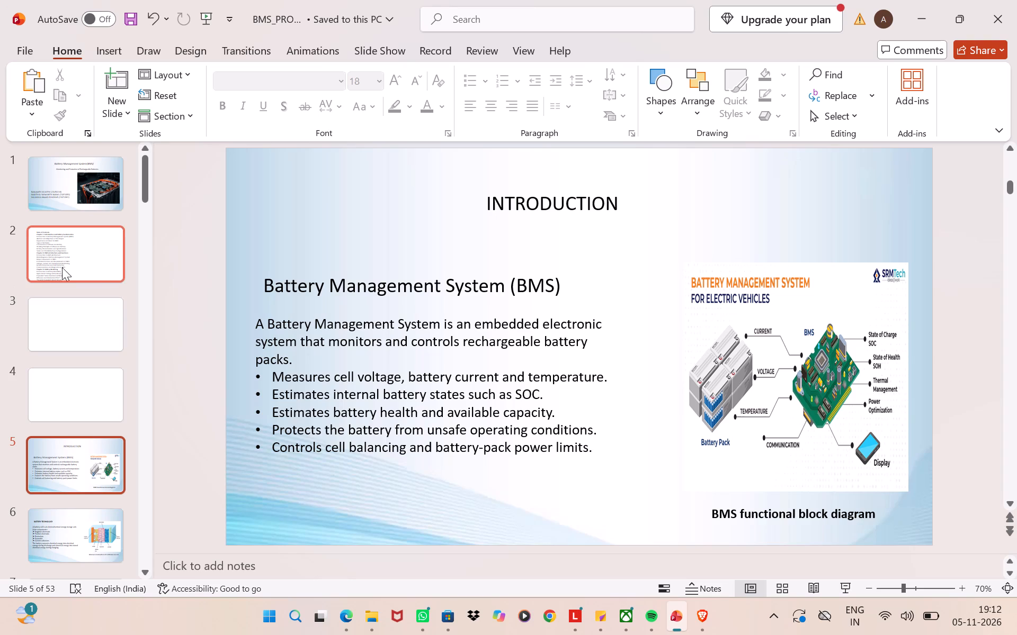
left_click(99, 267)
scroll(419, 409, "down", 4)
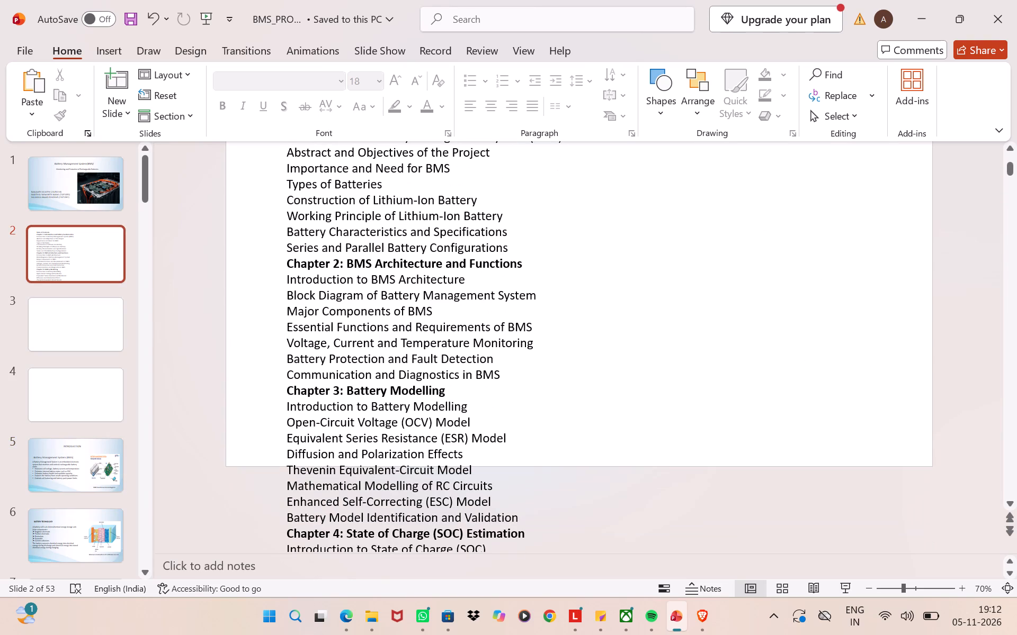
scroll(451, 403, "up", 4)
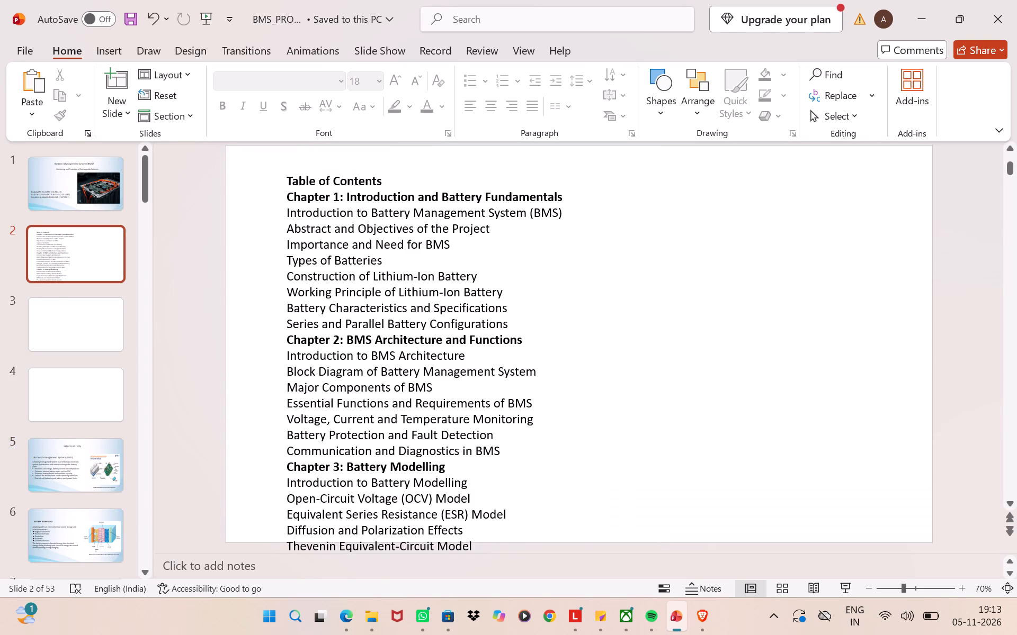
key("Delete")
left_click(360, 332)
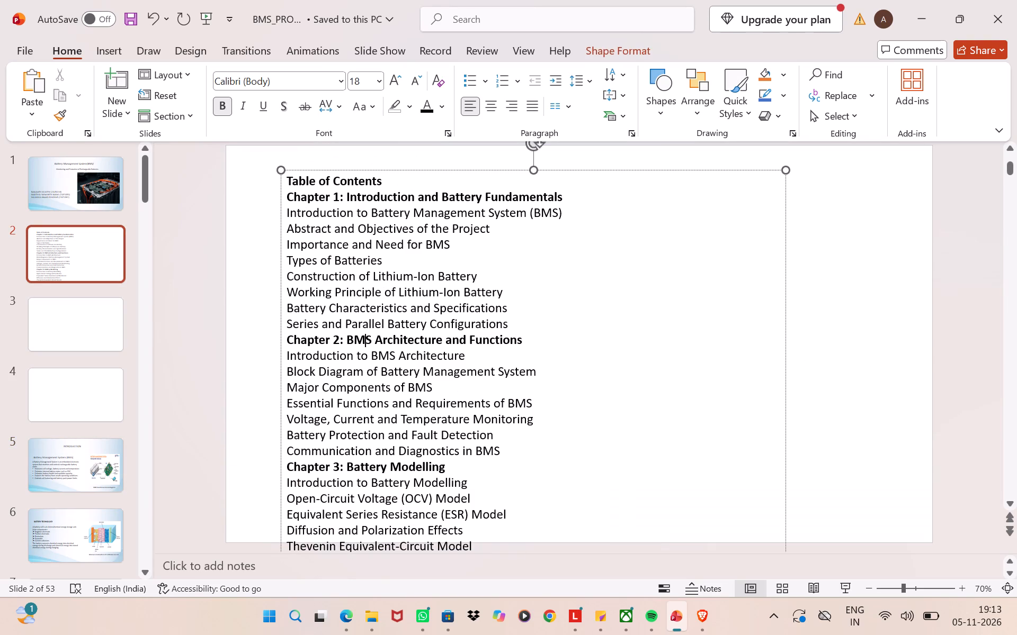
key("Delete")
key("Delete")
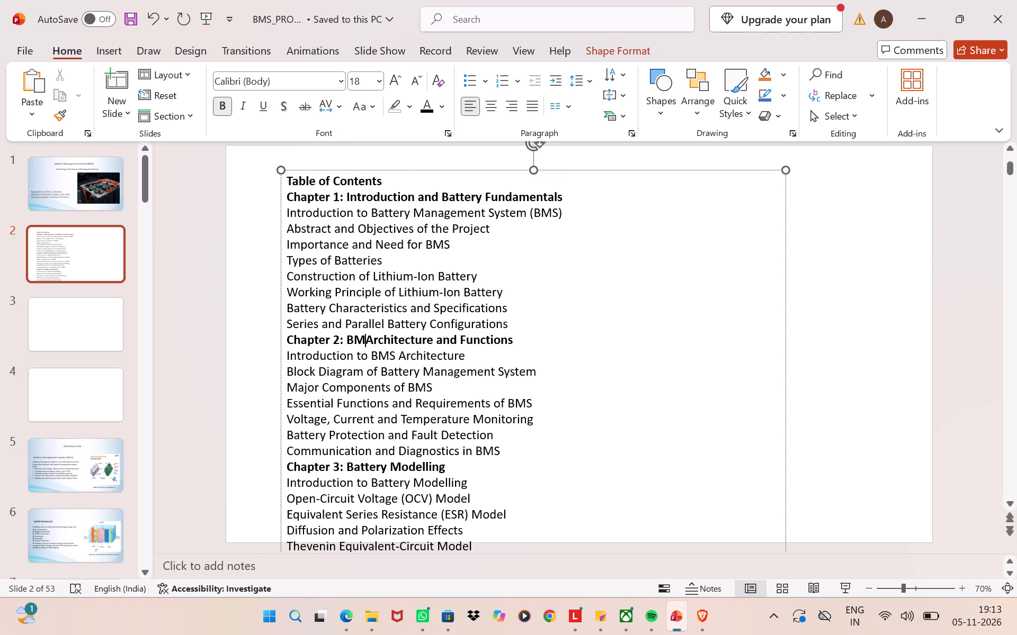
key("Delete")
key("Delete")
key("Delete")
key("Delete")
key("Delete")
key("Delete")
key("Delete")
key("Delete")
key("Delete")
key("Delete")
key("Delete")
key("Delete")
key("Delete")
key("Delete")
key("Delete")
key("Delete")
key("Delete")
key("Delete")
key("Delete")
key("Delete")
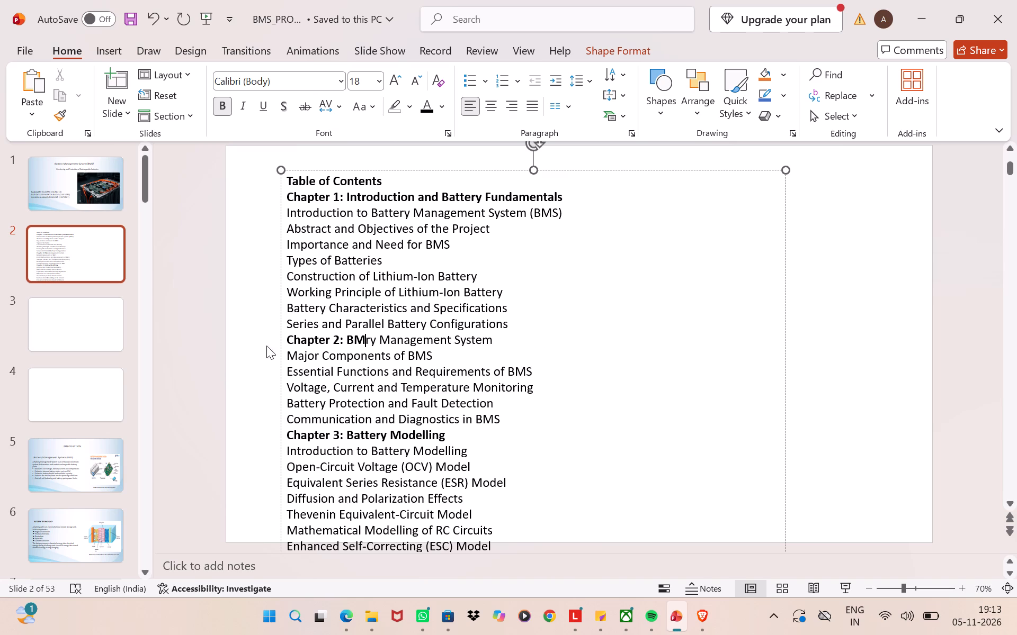
Cut the whole table of contents text box from slide 2.
left_click(340, 171)
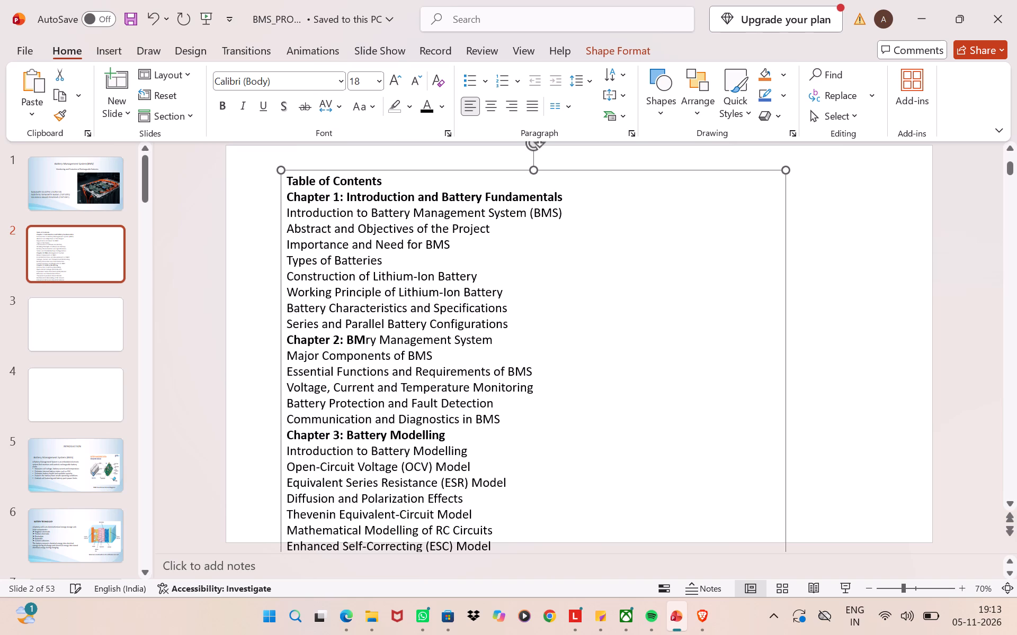
right_click(545, 170)
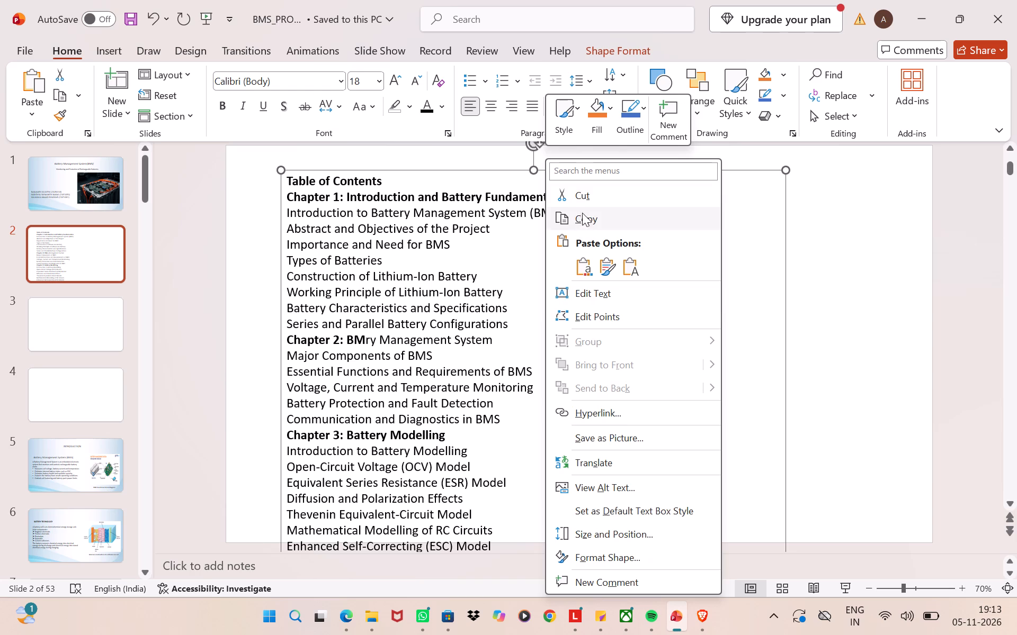
left_click(587, 197)
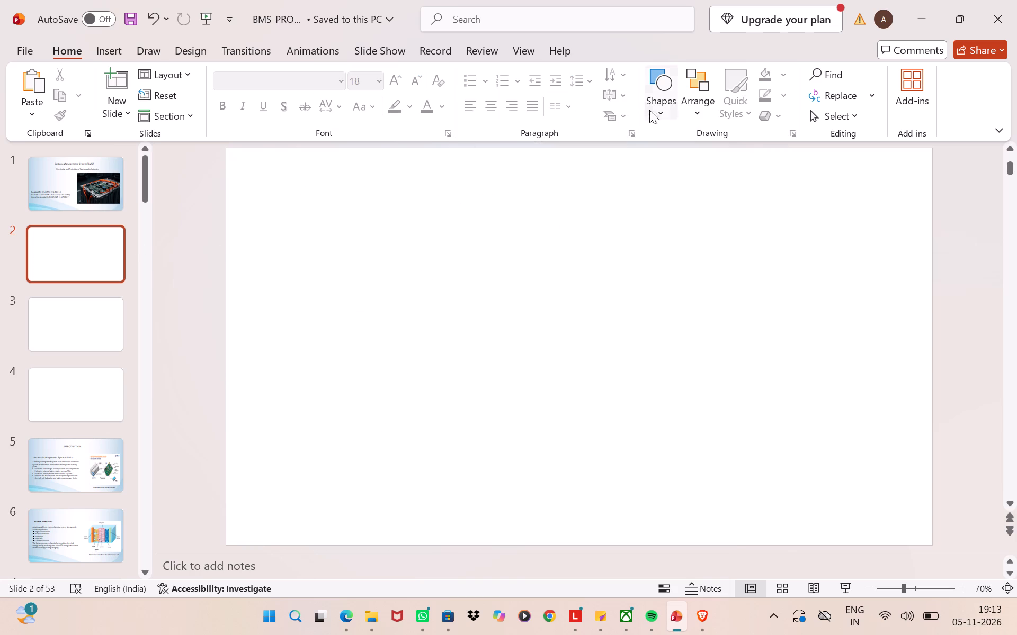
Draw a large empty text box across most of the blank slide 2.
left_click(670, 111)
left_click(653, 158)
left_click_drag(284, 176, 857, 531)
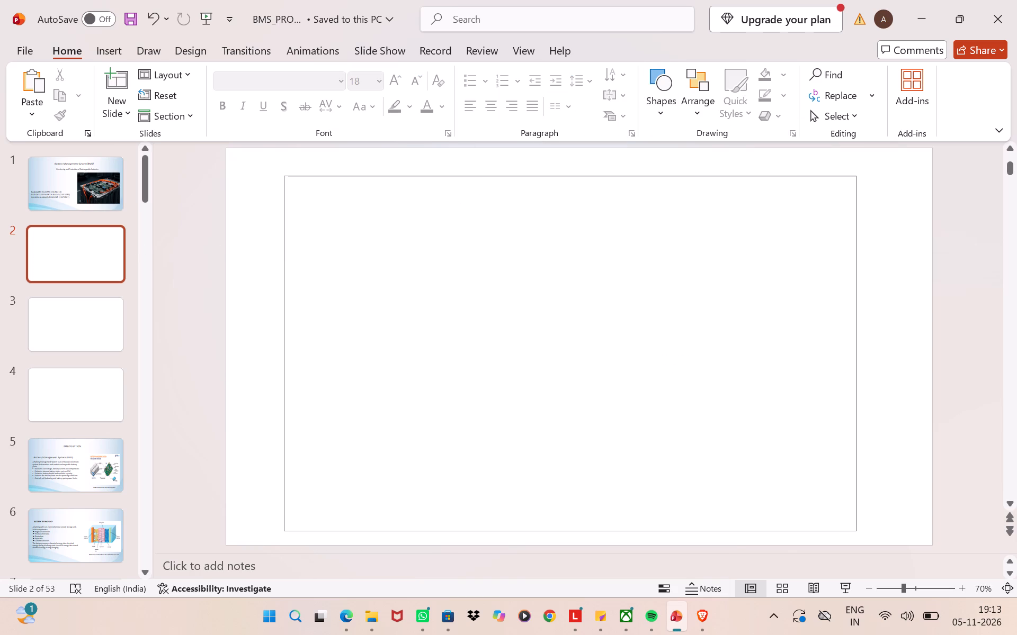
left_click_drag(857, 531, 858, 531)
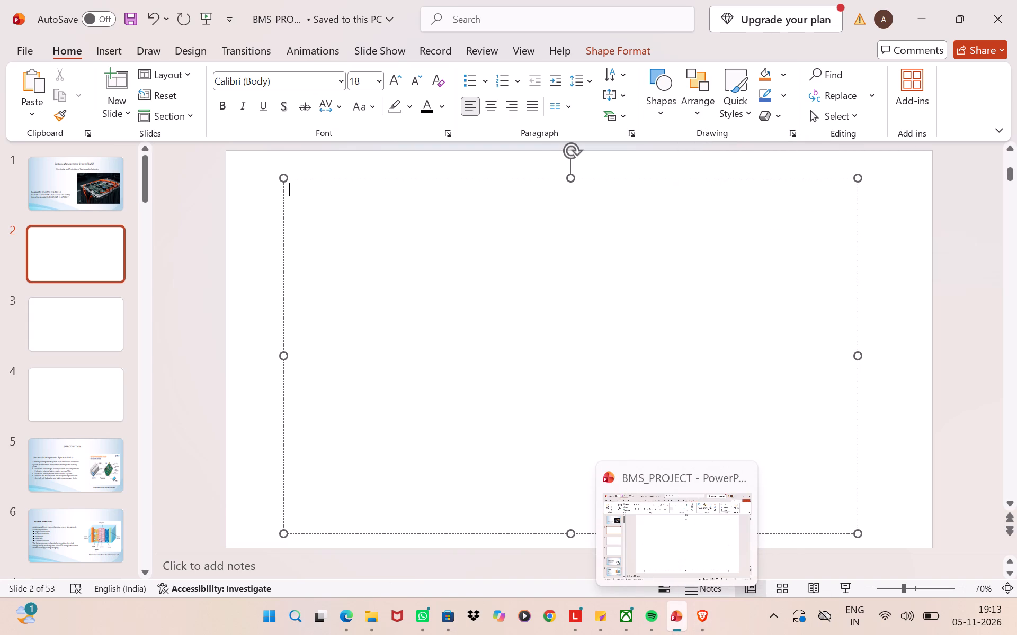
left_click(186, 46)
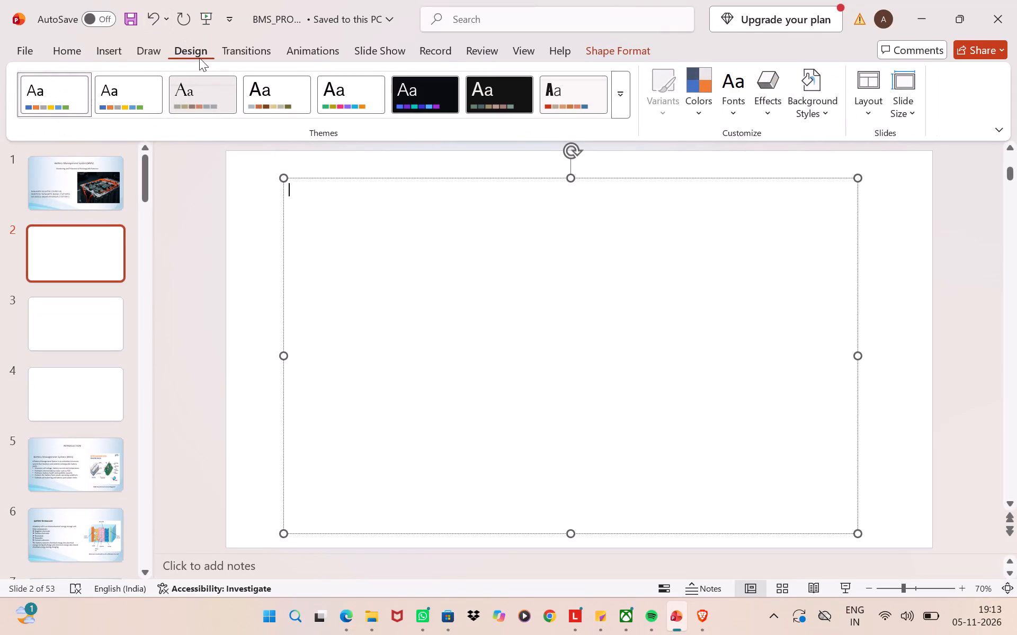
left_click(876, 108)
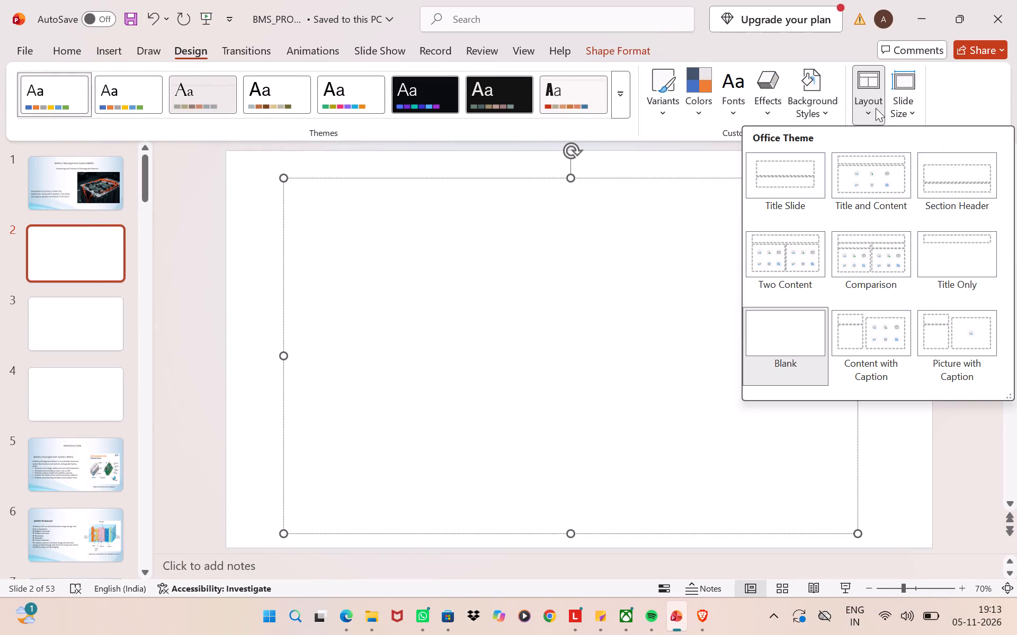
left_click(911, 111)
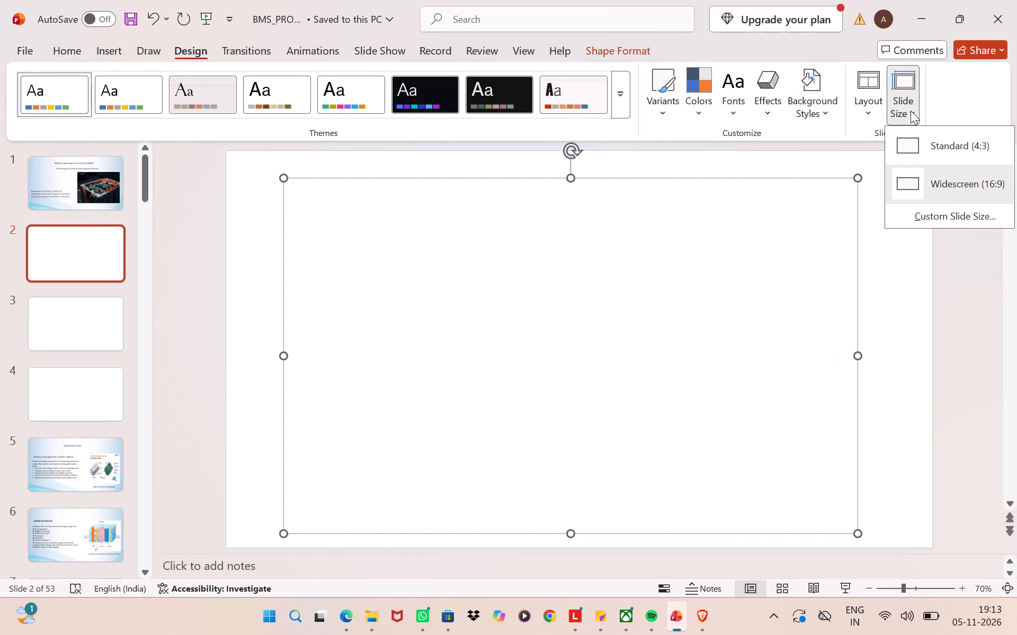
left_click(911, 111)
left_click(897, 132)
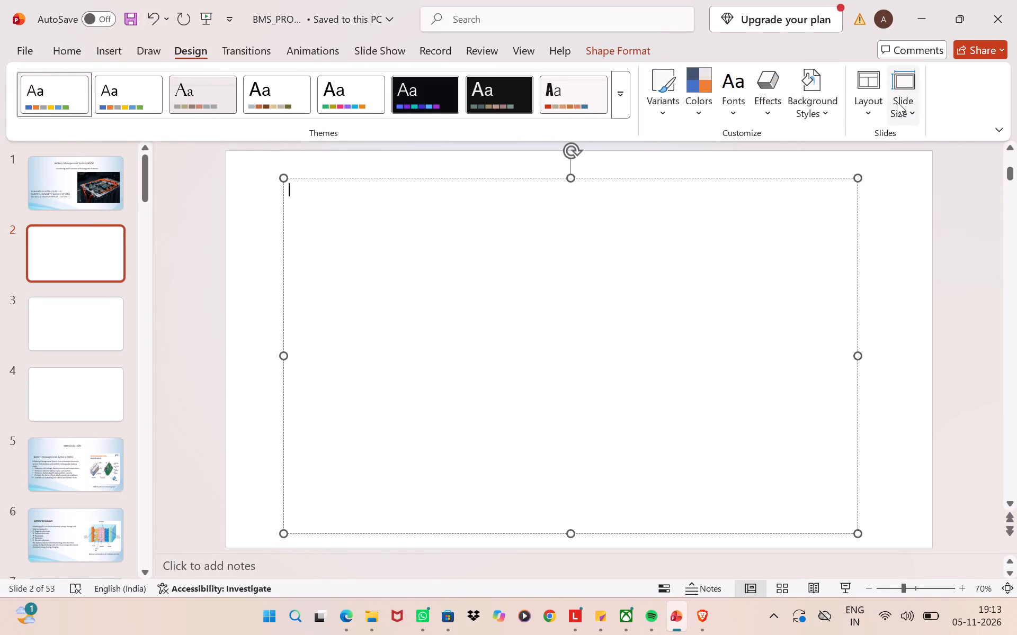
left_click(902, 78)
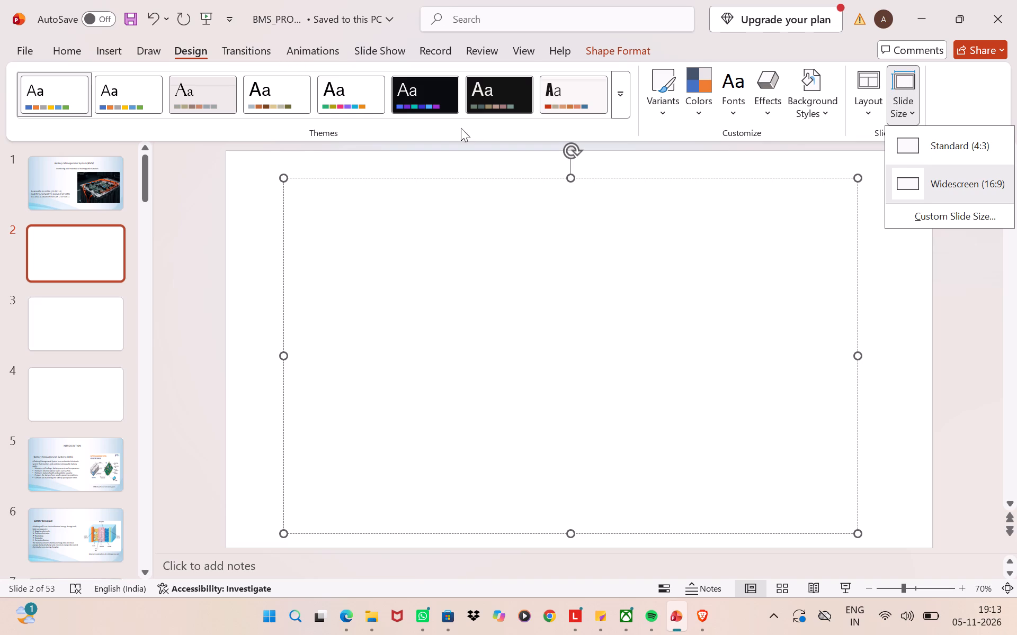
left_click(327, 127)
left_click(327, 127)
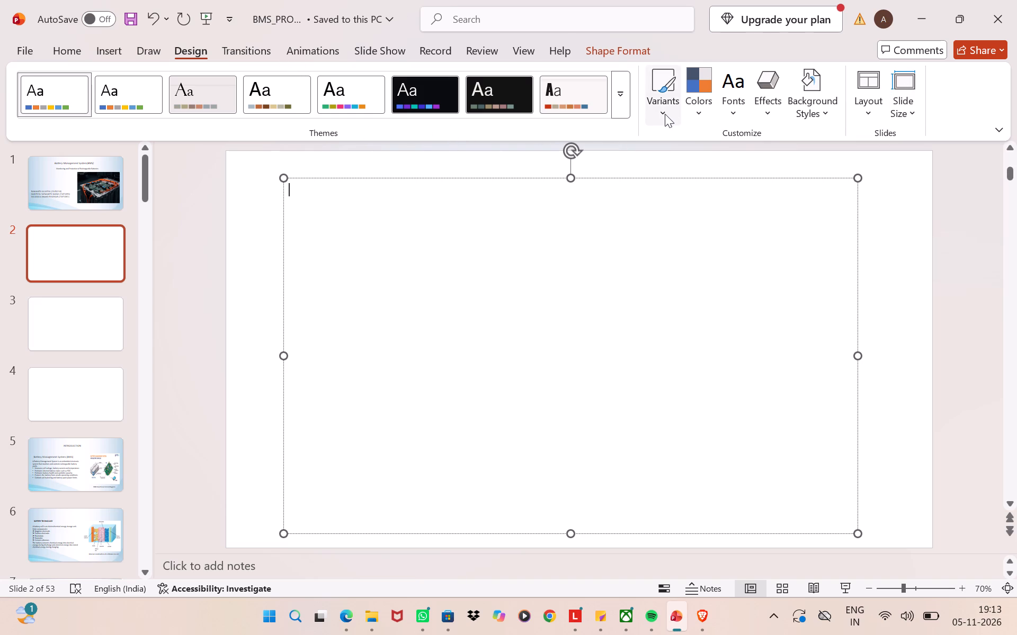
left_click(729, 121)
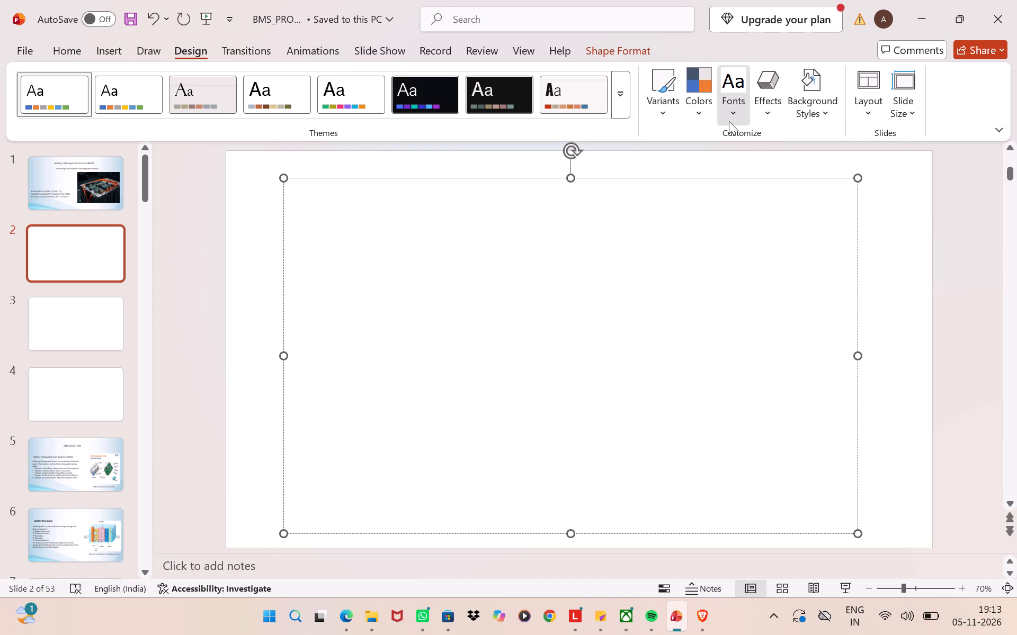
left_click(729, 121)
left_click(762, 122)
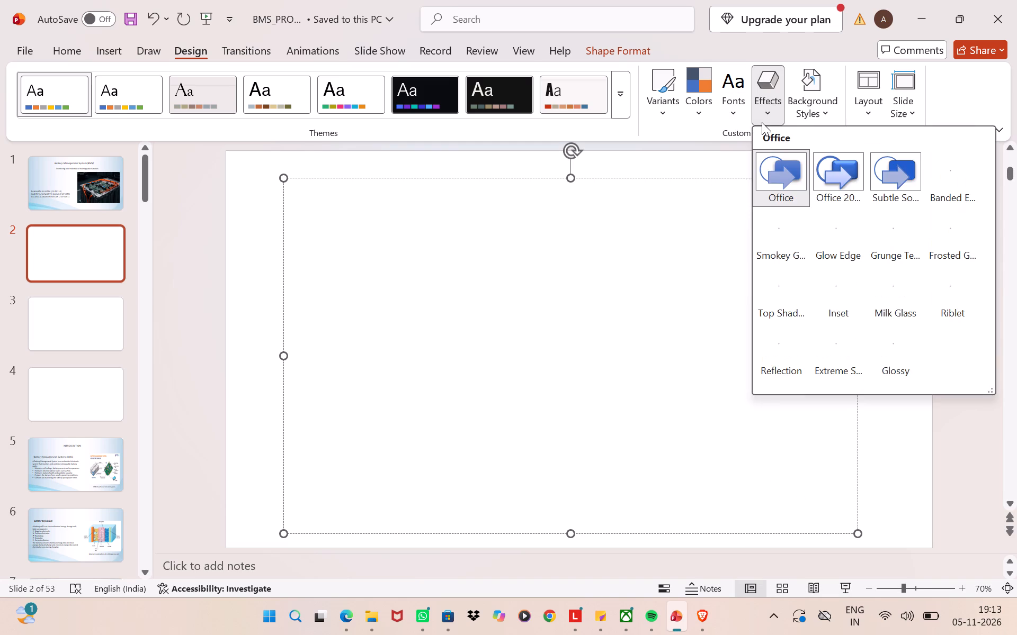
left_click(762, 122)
Set slide 2's background to a picture fill using the ppt_bg image from the Downloads folder.
left_click(810, 119)
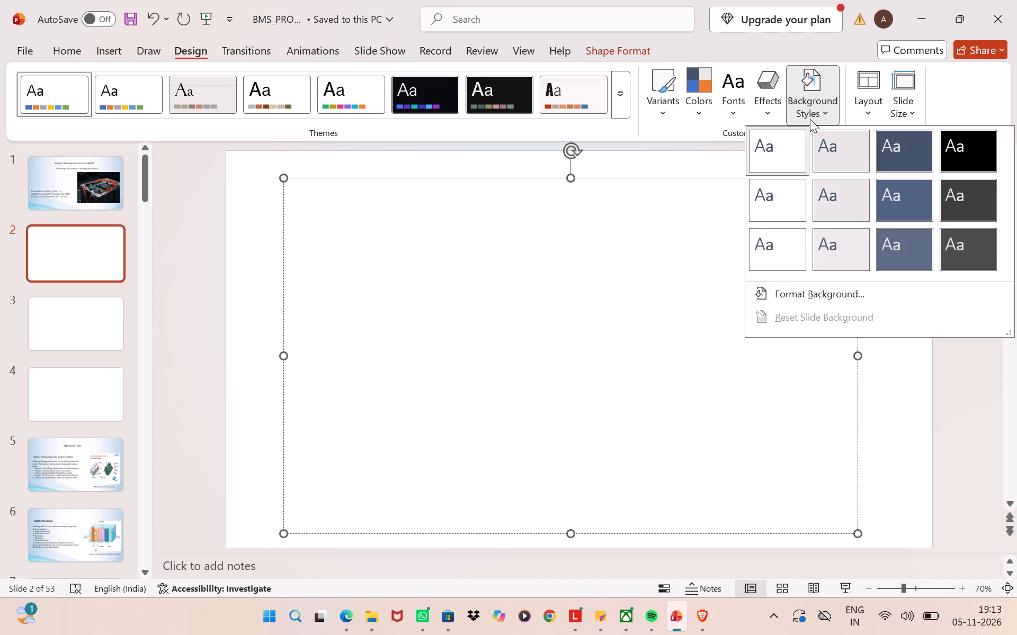
left_click(817, 291)
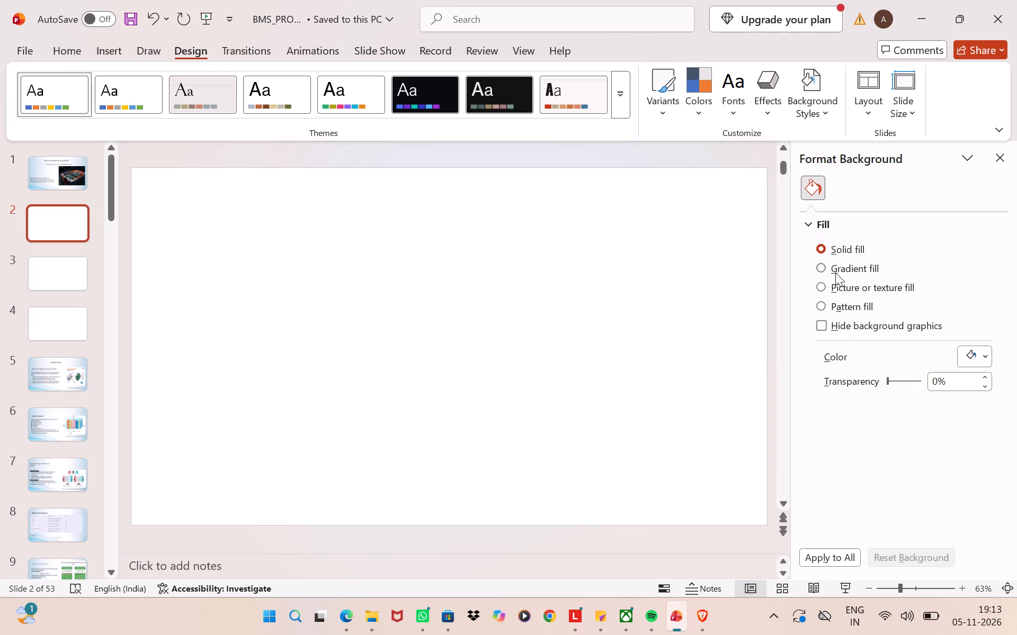
left_click(830, 288)
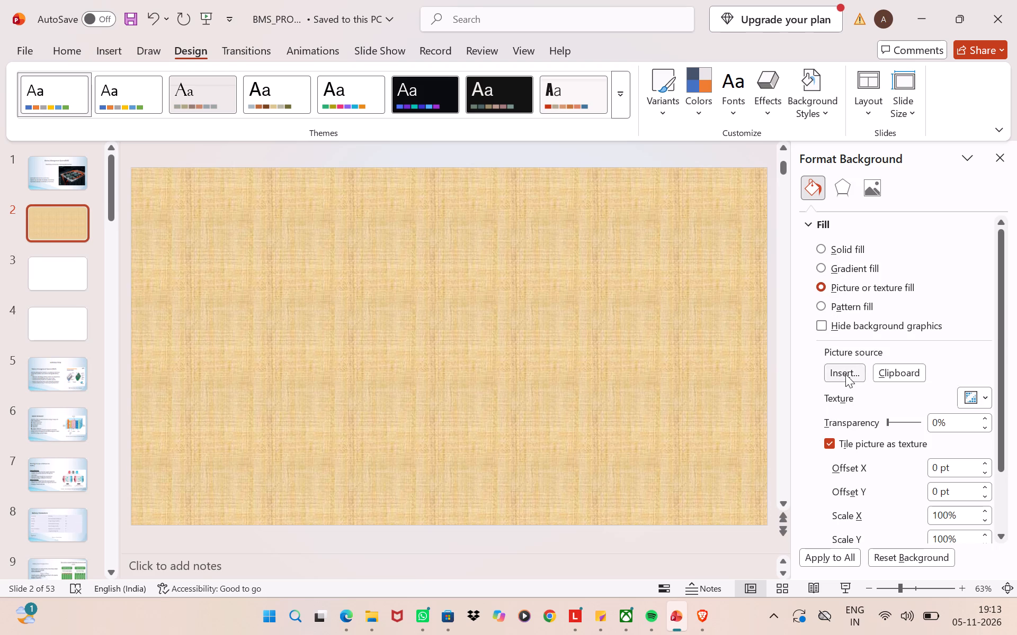
left_click(845, 374)
left_click(522, 242)
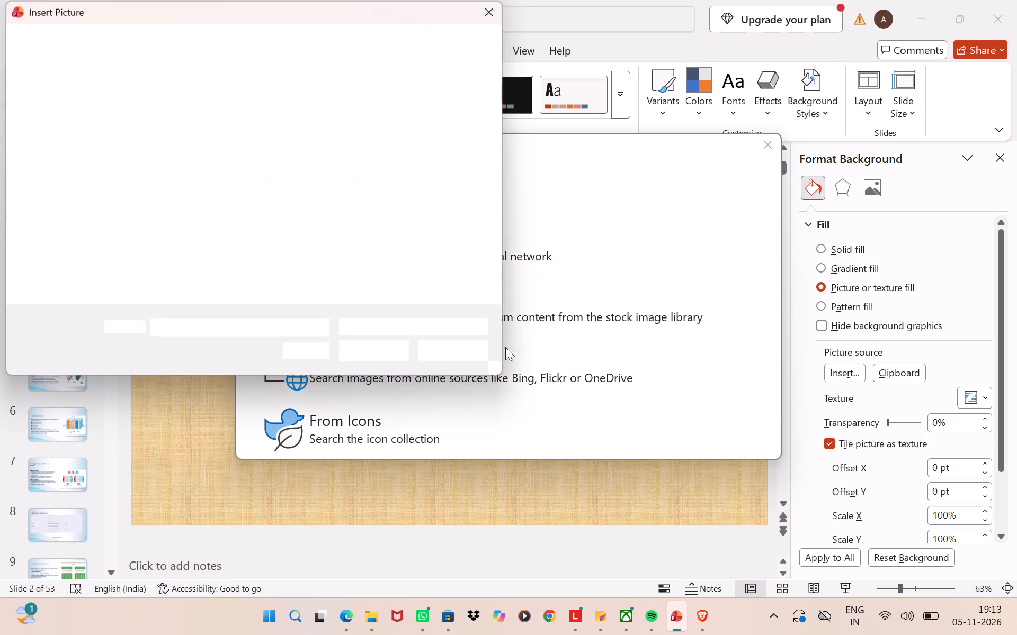
left_click(79, 224)
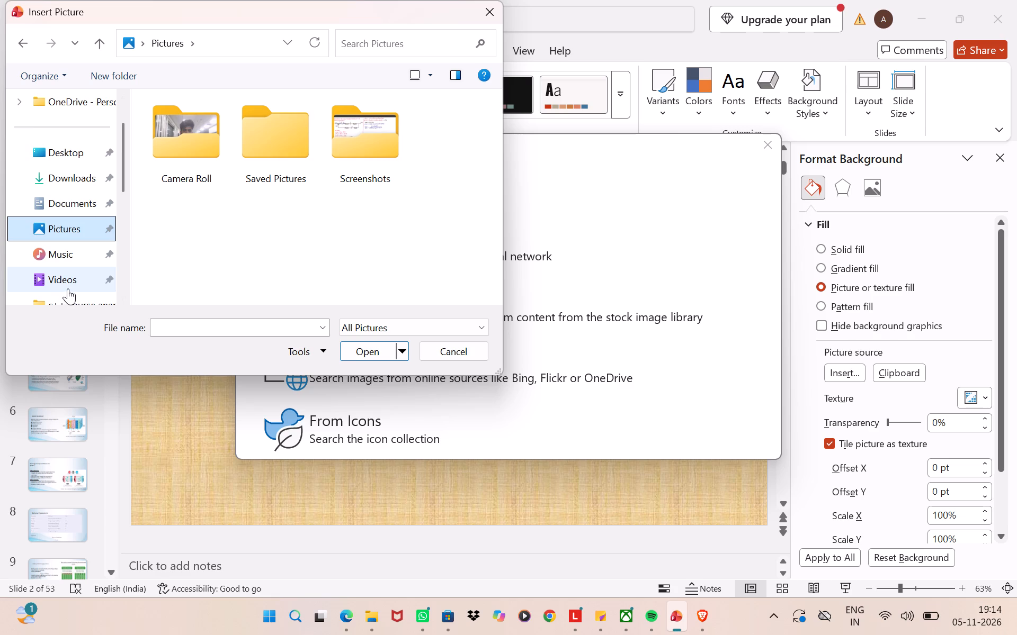
scroll(69, 283, "down", 1)
left_click(69, 109)
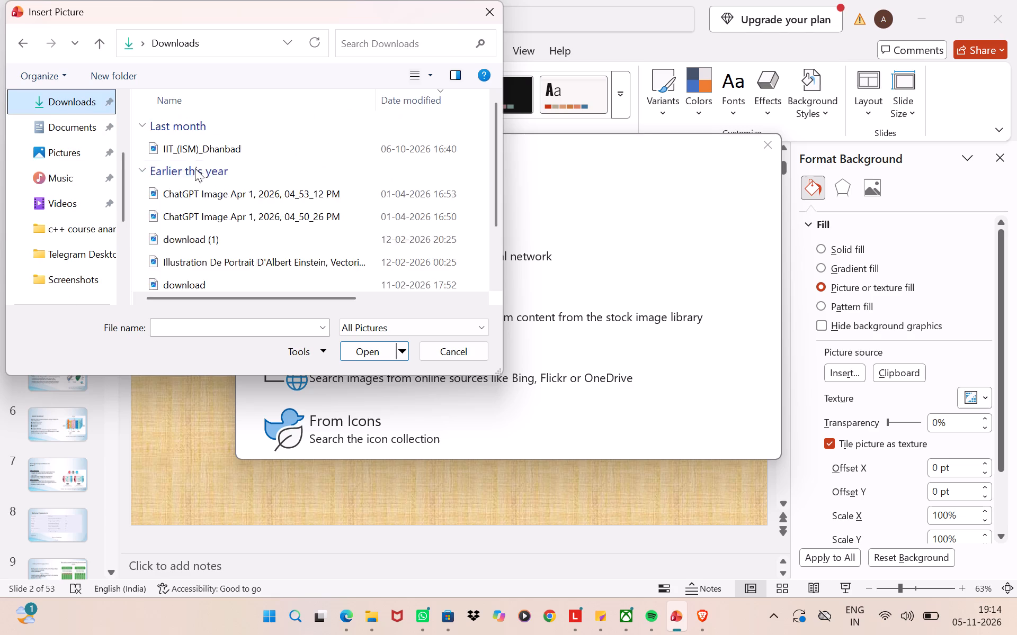
left_click(203, 152)
left_click(359, 361)
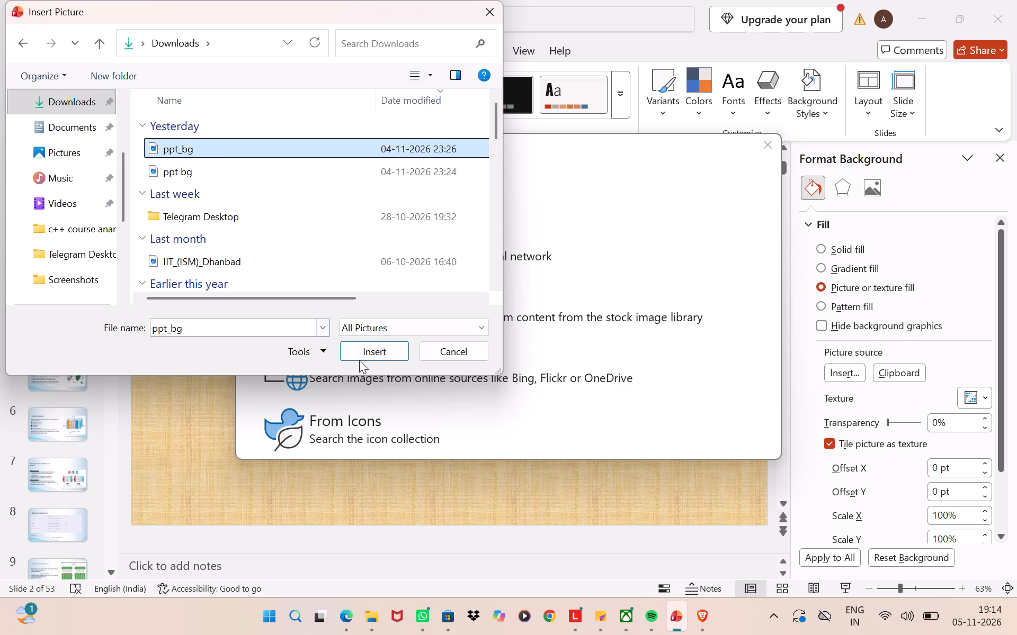
left_click(361, 350)
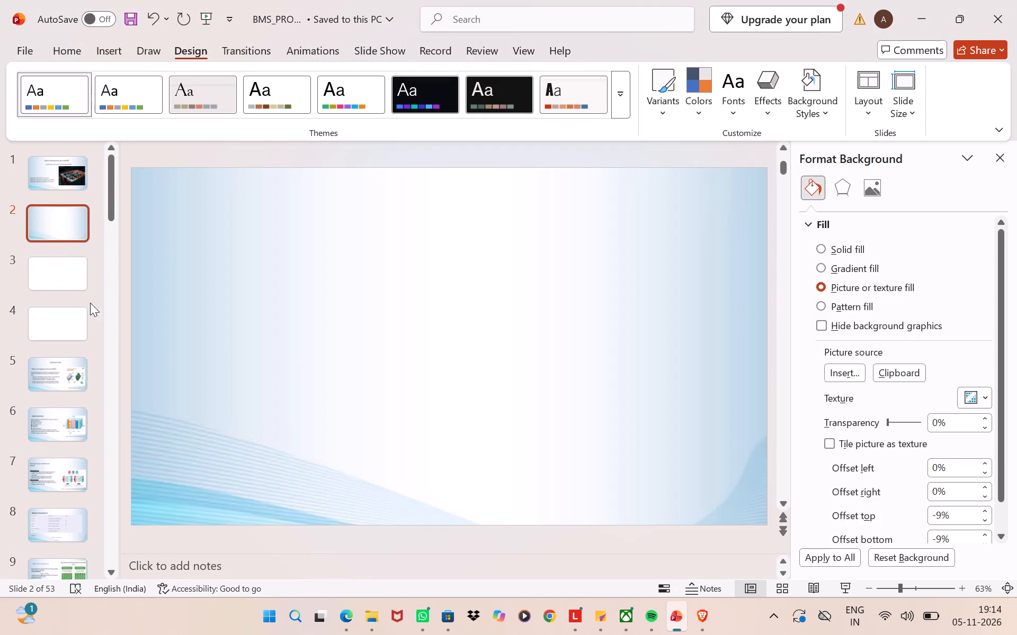
Set slide 3's background to a picture fill using the same ppt_bg image from Downloads.
left_click(59, 264)
left_click(815, 289)
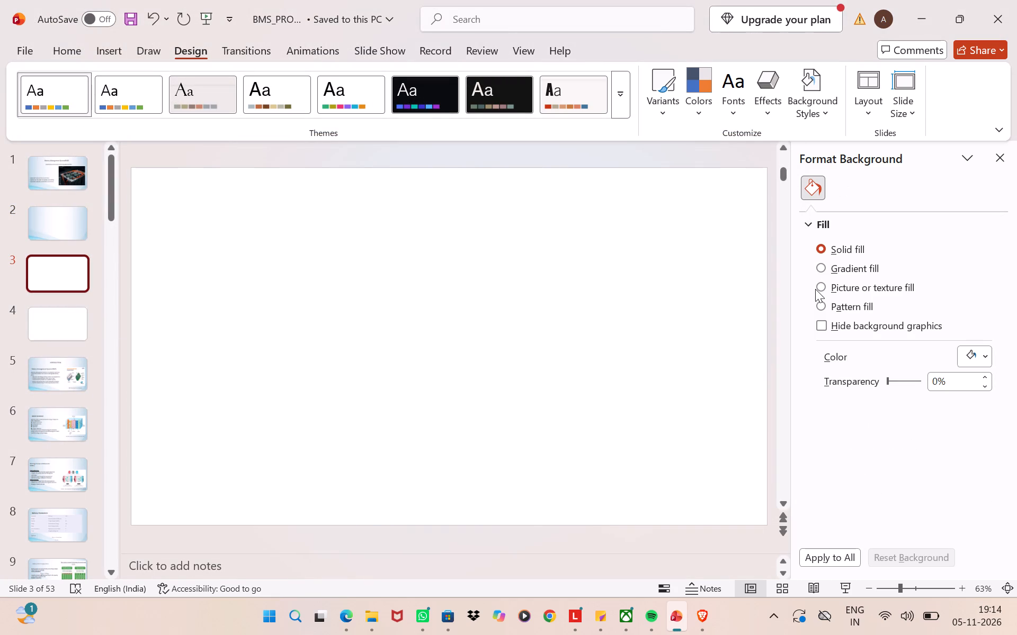
left_click(822, 286)
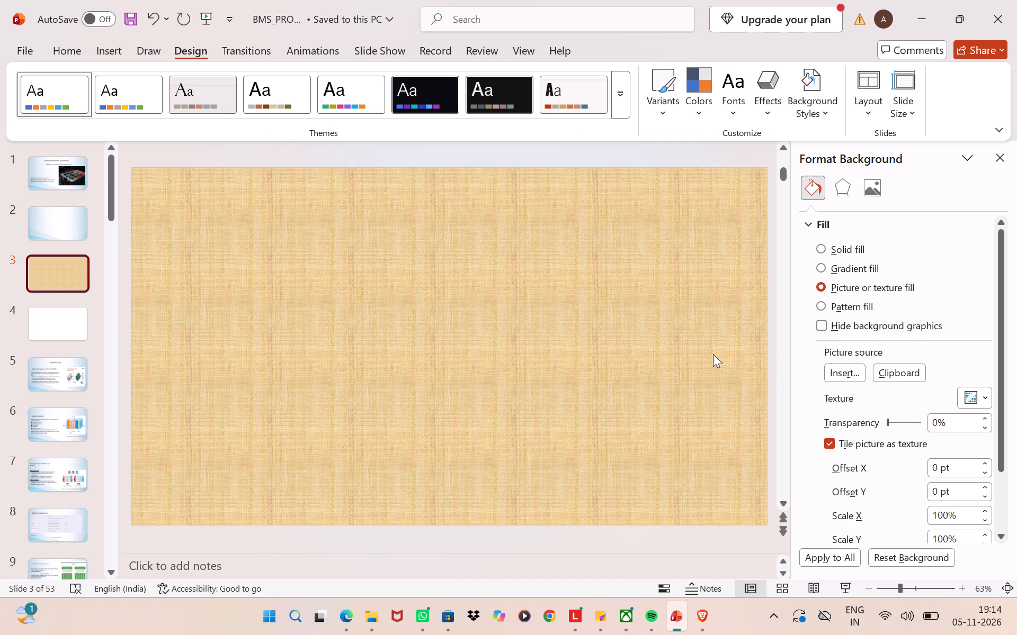
left_click(844, 371)
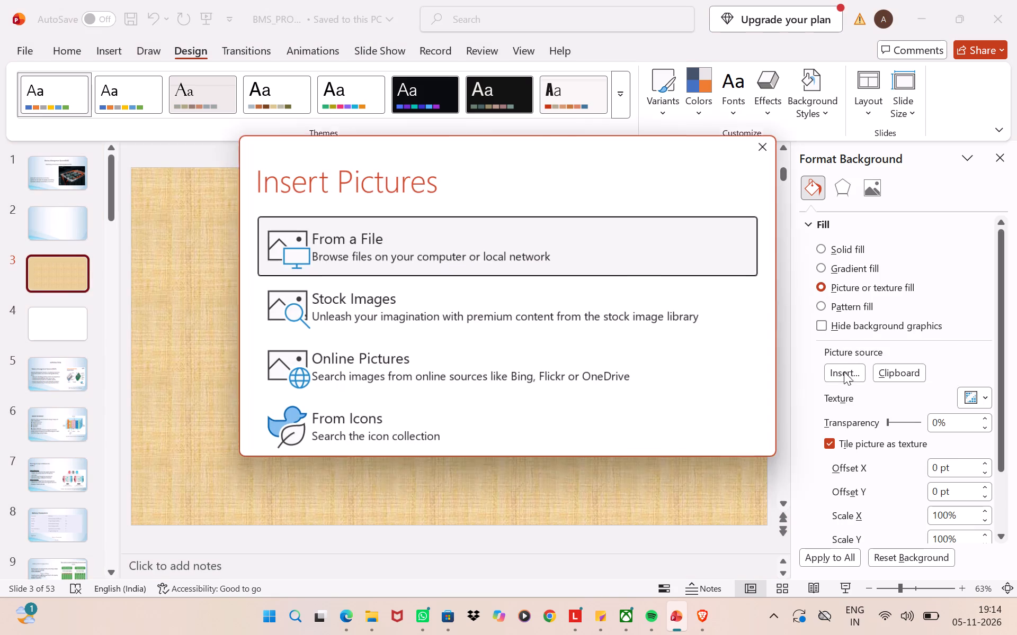
left_click(427, 253)
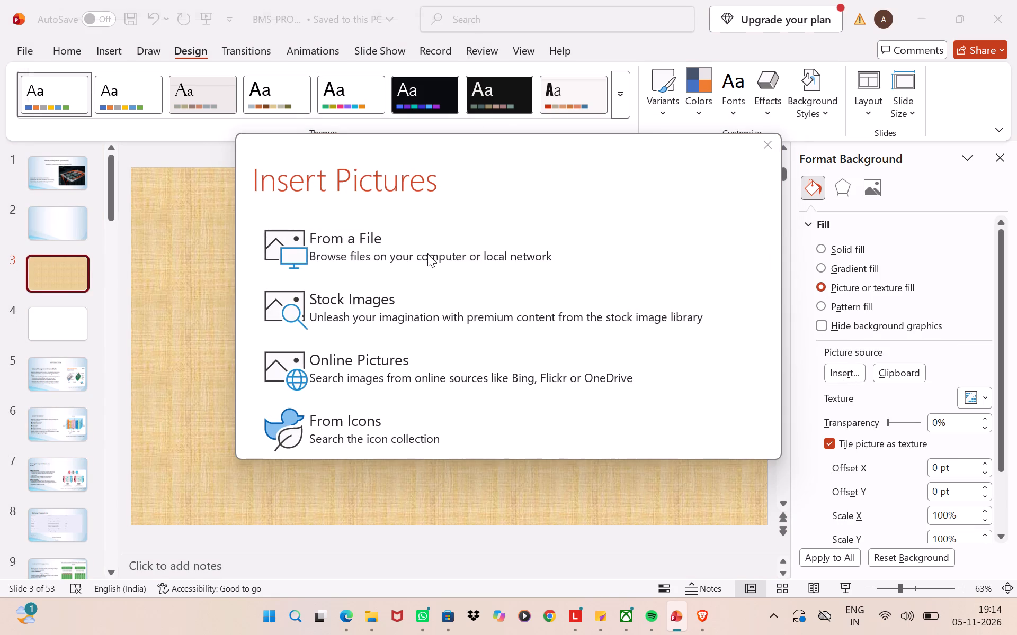
left_click(217, 153)
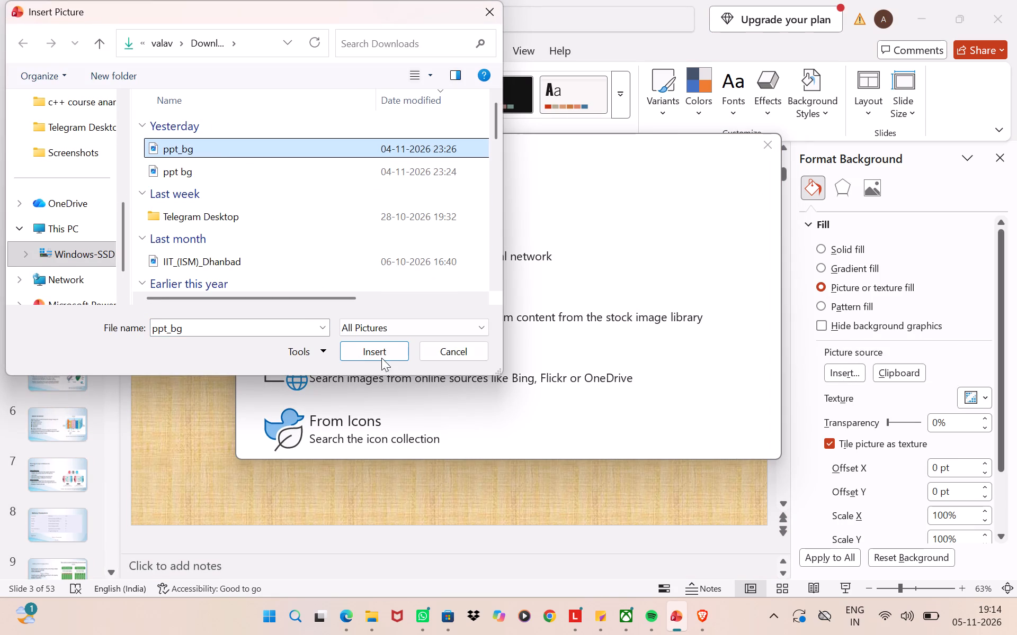
left_click(379, 357)
Set slide 4's background to a picture fill using the ppt_bg image from the Downloads folder.
left_click(77, 317)
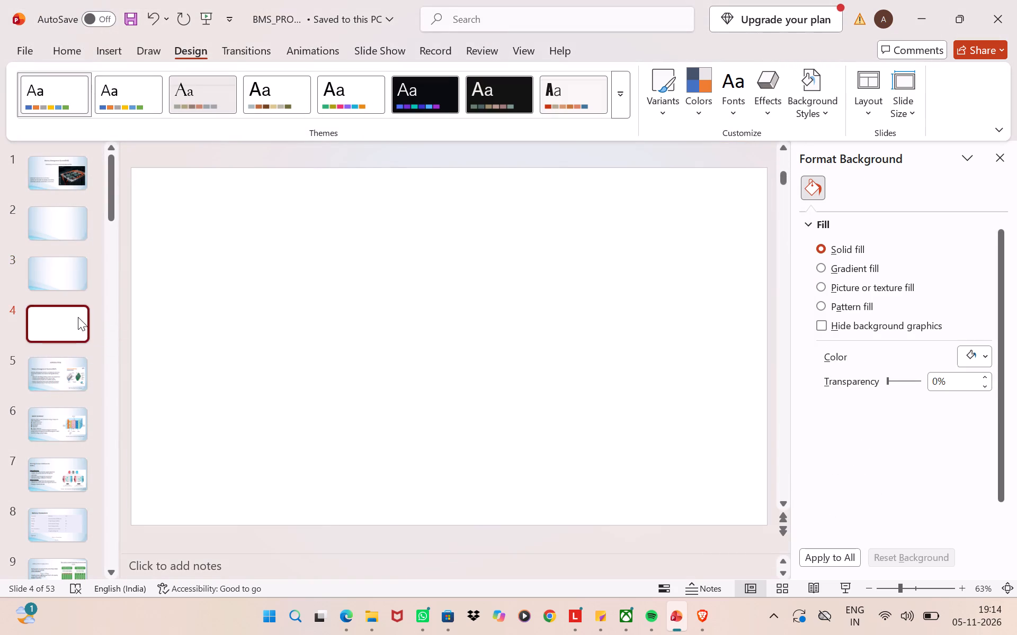
left_click(831, 288)
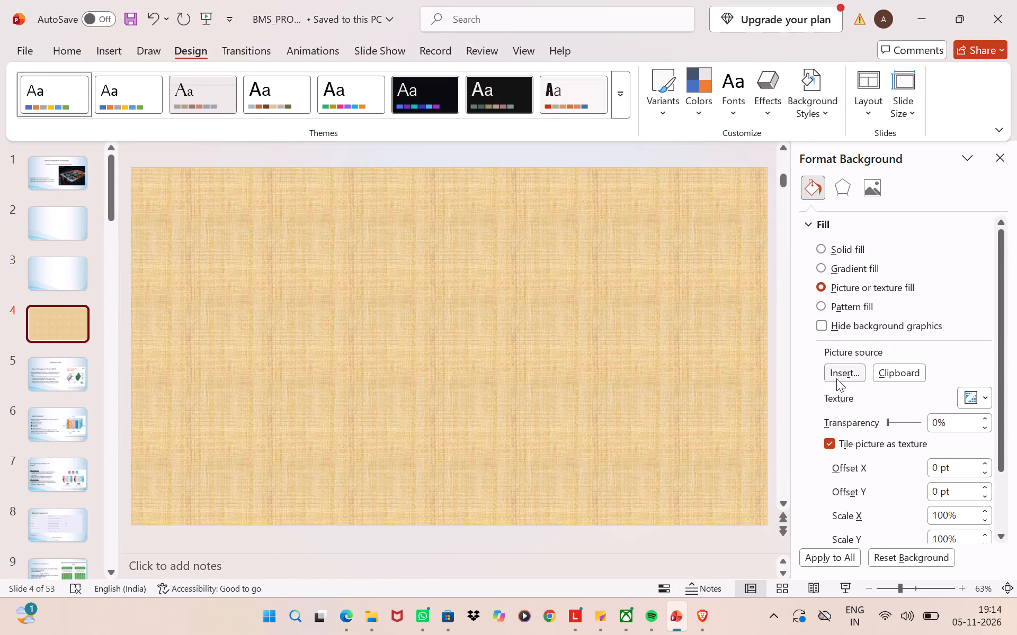
left_click(838, 376)
left_click(453, 248)
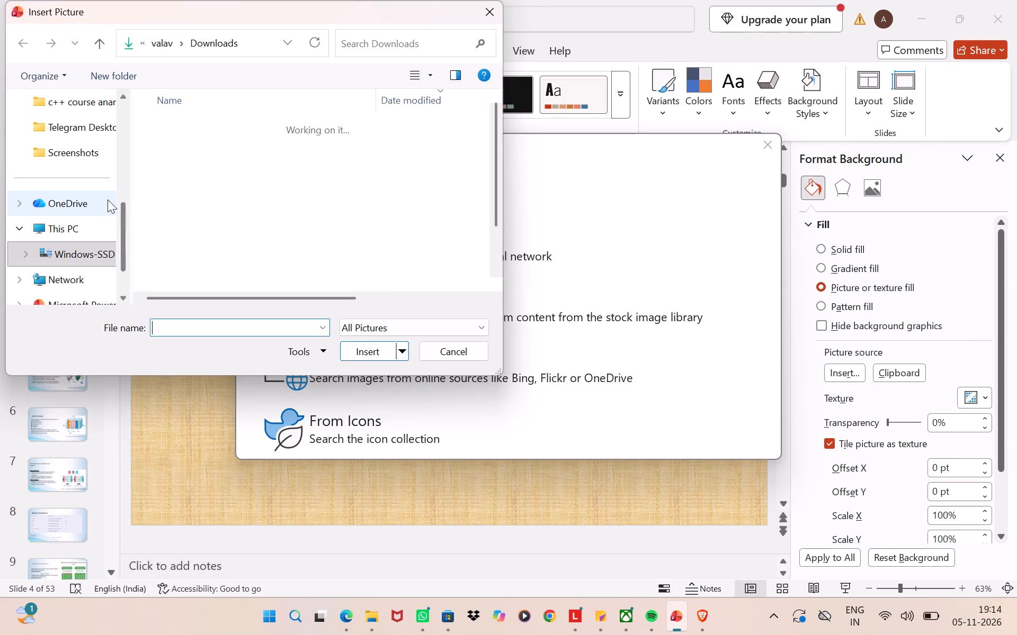
left_click(209, 153)
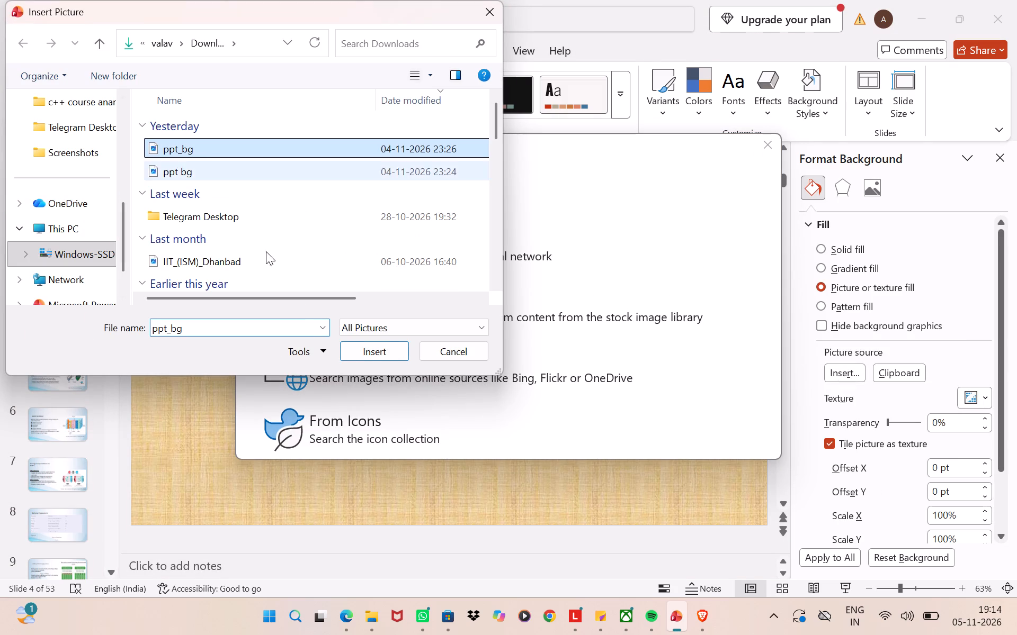
left_click(379, 356)
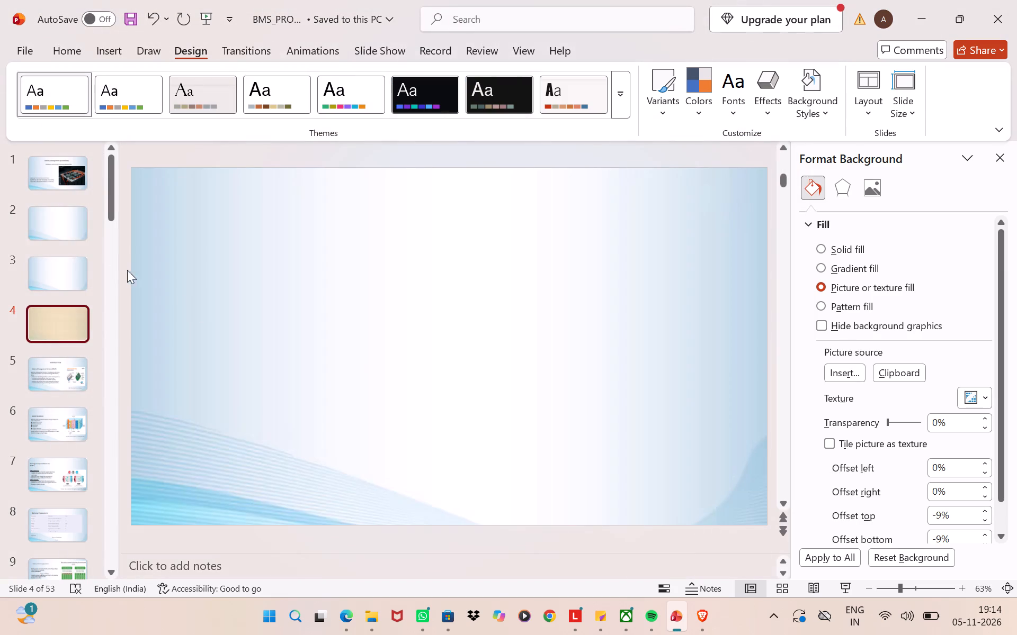
Draw a large text box across most of the blank slide 2.
left_click(44, 221)
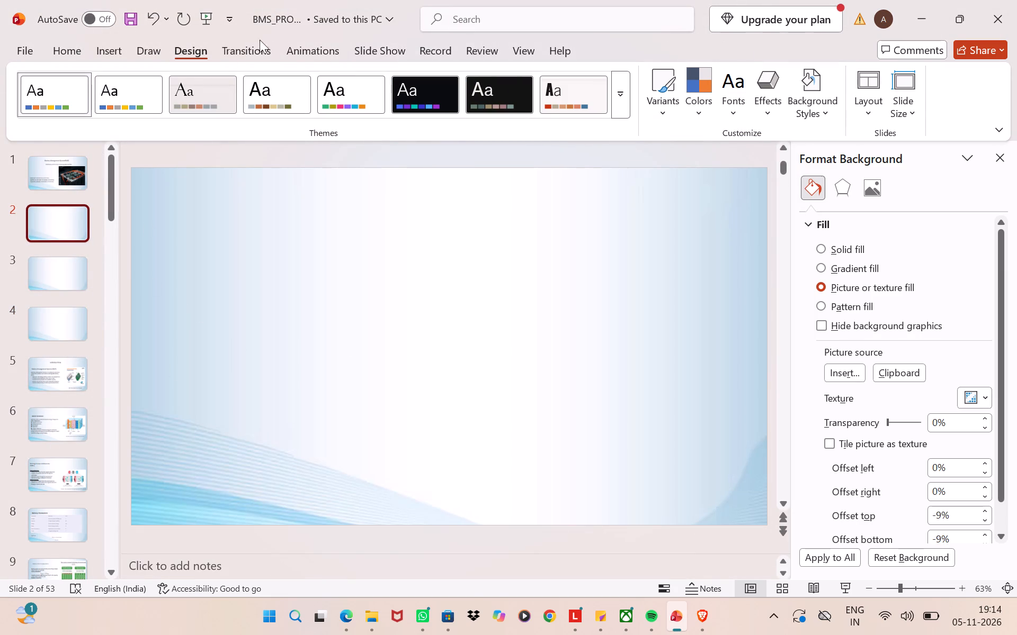
left_click(38, 52)
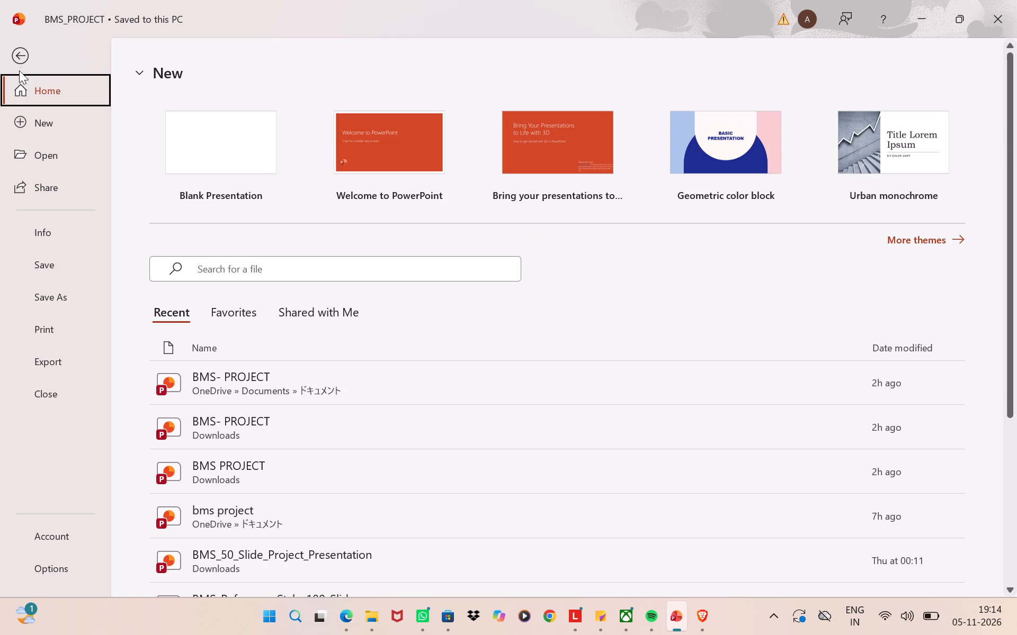
left_click(22, 57)
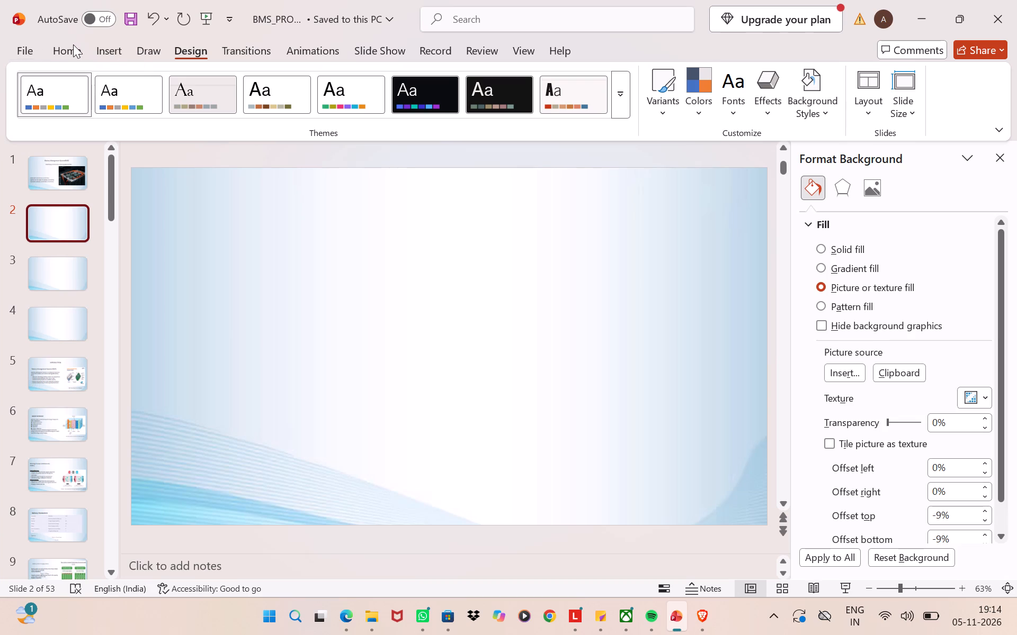
left_click(76, 44)
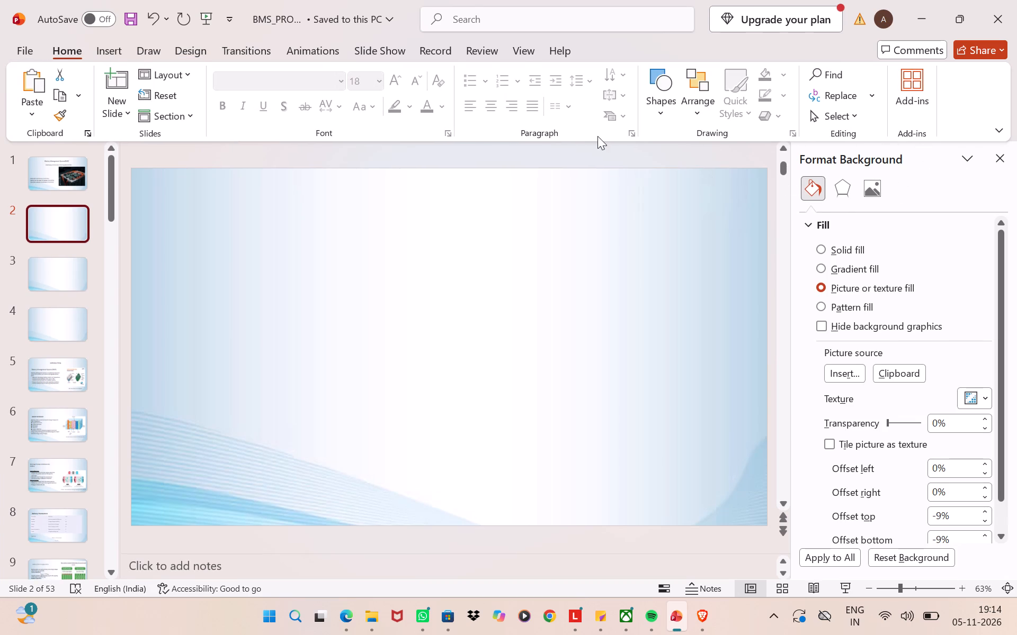
left_click(660, 115)
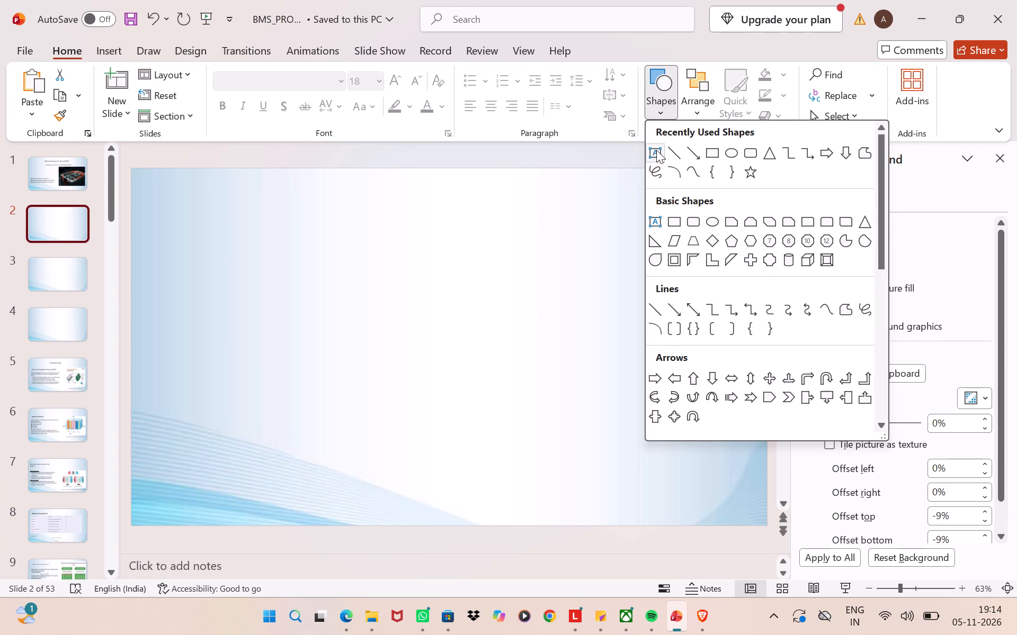
left_click(656, 150)
left_click_drag(163, 198, 521, 392)
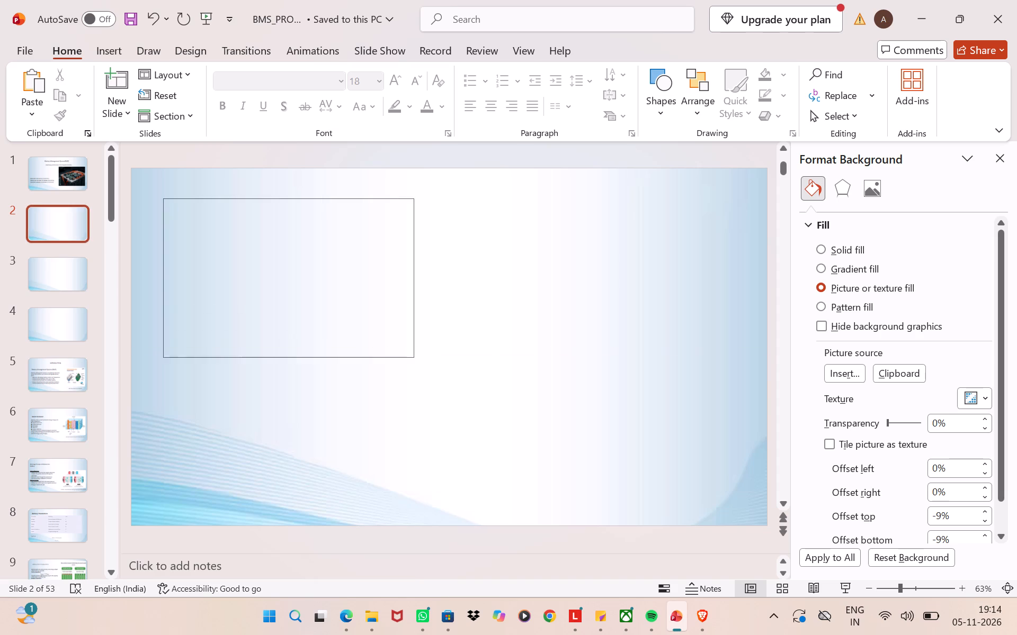
left_click_drag(521, 392, 701, 515)
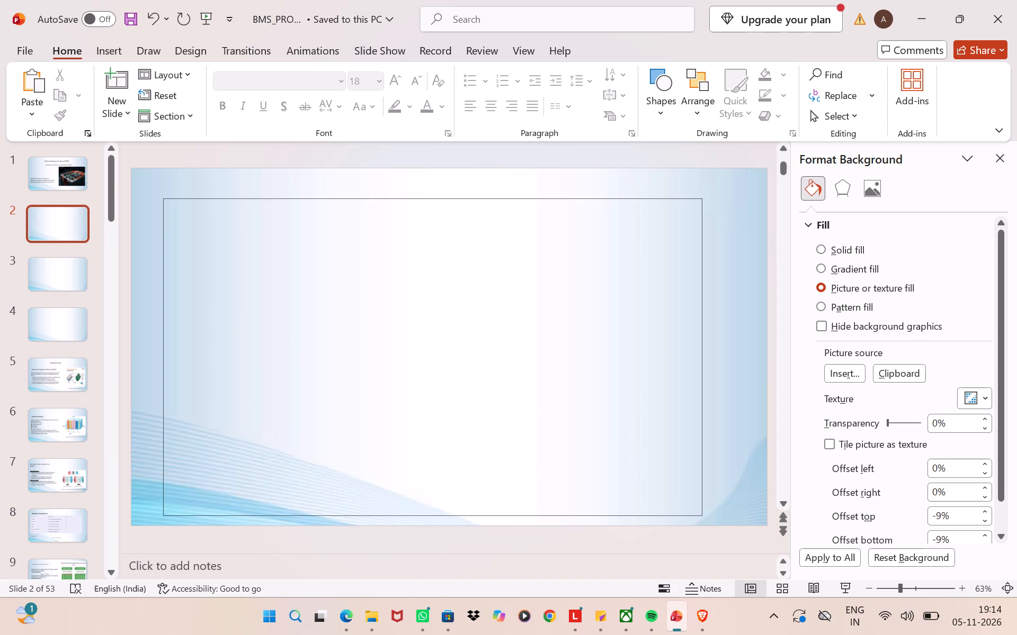
left_click_drag(701, 515, 711, 507)
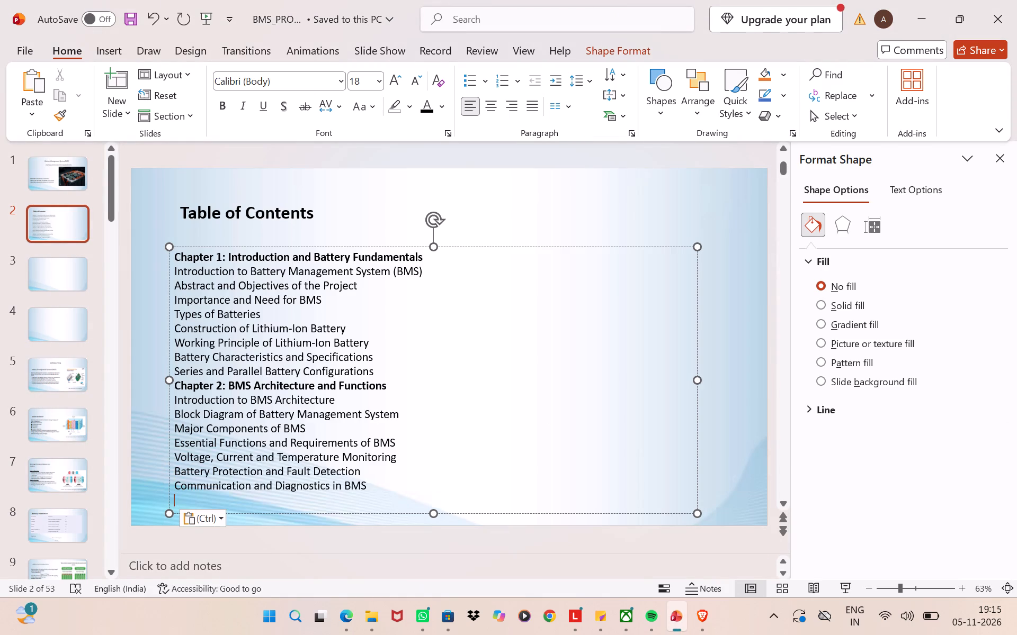
left_click(495, 424)
left_click(515, 375)
left_click(475, 218)
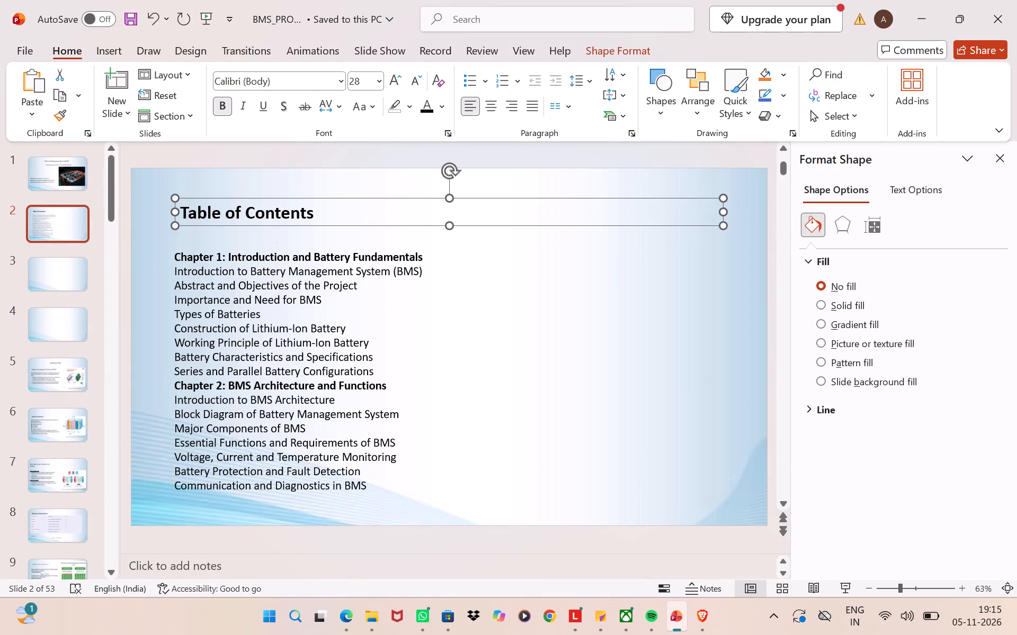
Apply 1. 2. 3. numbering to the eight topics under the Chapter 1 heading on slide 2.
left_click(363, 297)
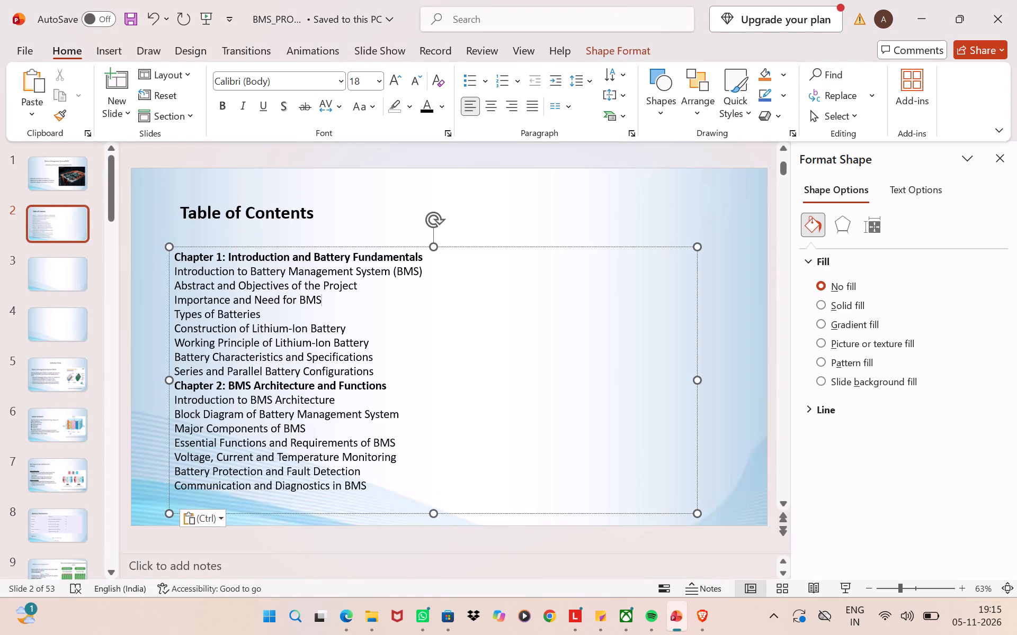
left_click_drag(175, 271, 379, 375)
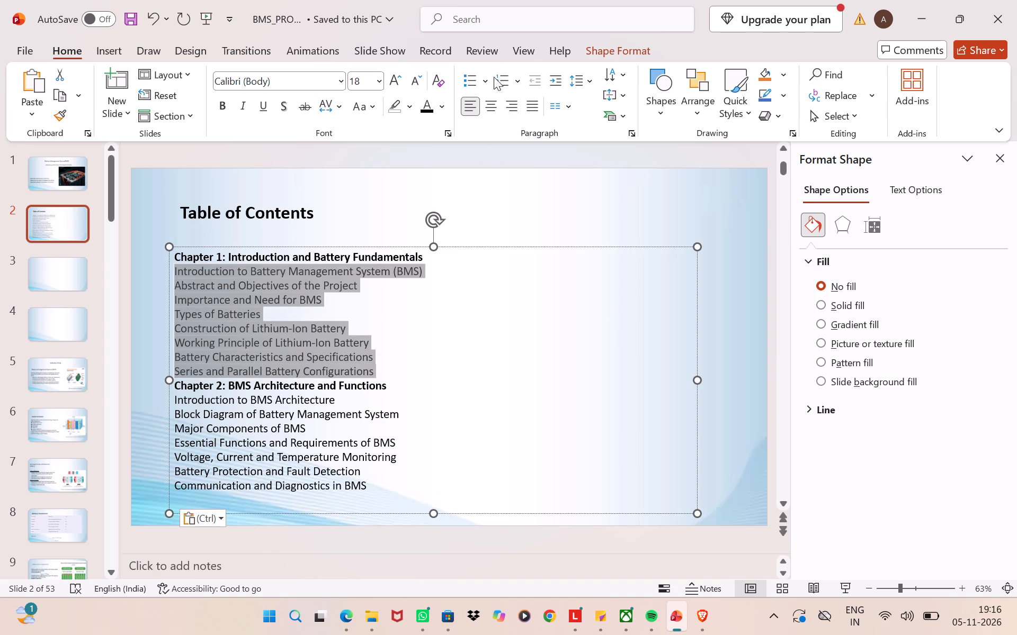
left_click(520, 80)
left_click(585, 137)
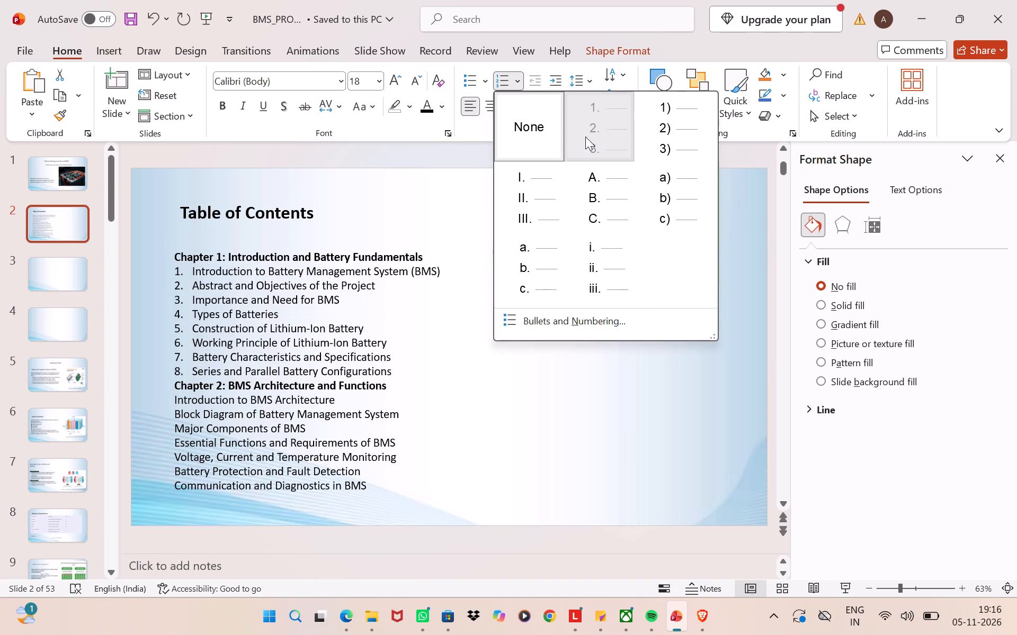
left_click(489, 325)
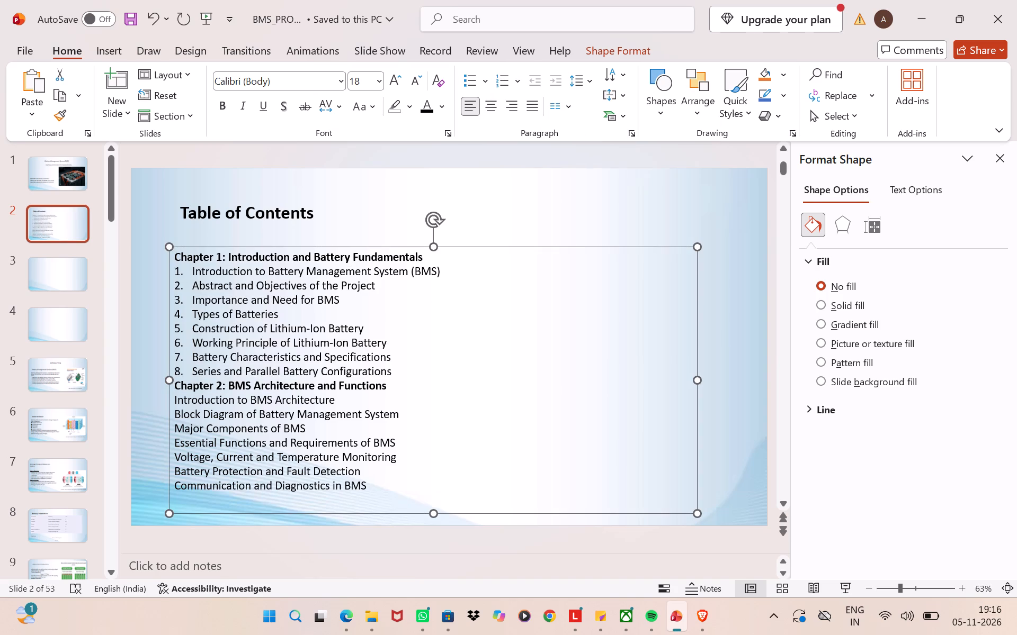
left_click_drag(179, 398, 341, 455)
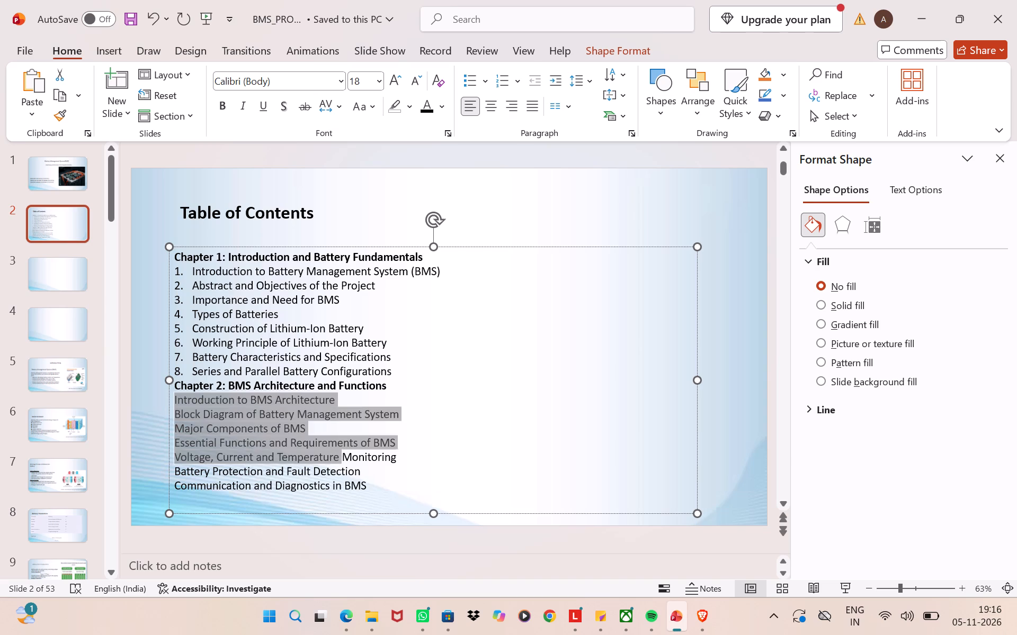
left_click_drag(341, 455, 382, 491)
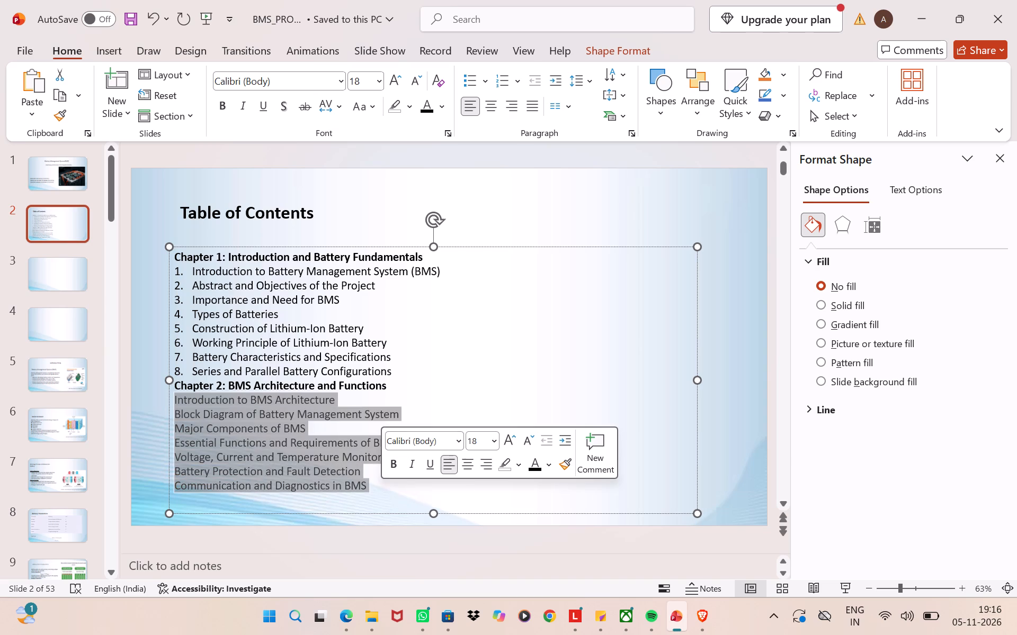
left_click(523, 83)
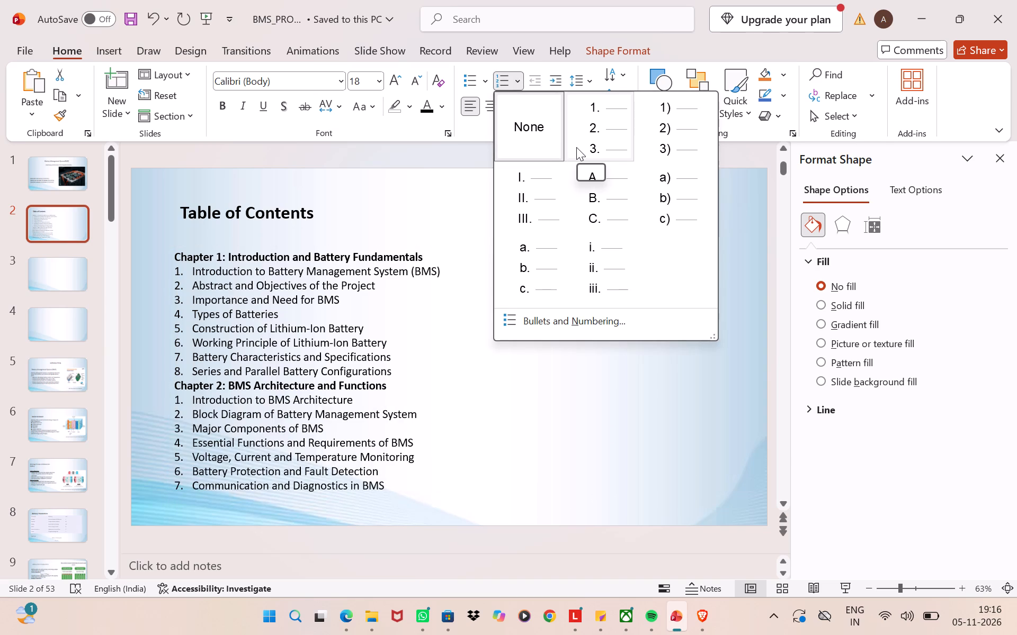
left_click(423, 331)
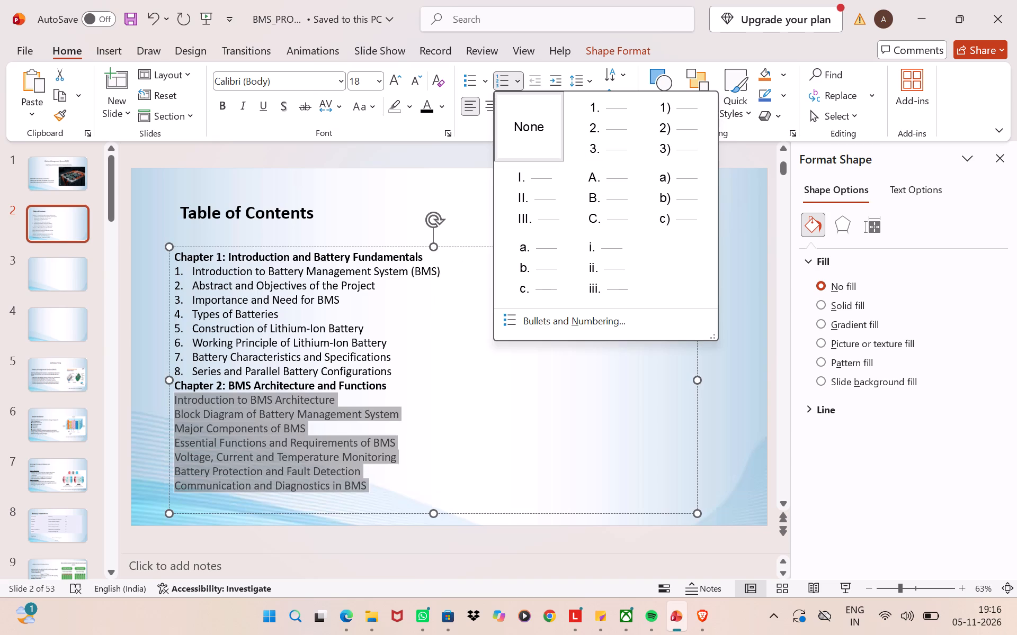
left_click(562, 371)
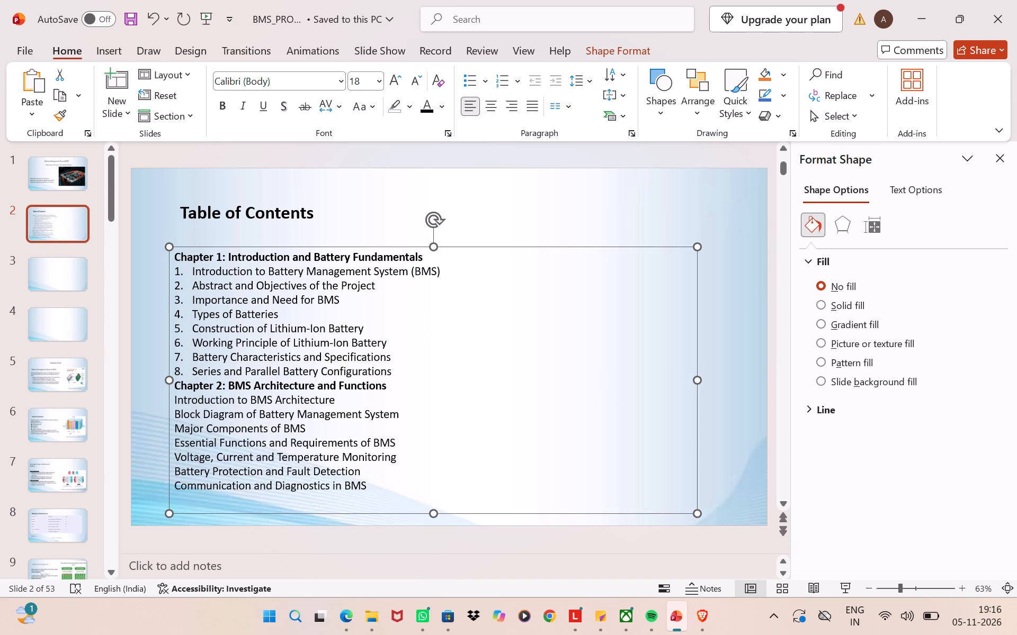
Apply continuous 1. 2. 3. numbering from "Introduction to Battery Management System (BMS)" through "Communication and Diagnostics in BMS", including the Chapter 2 heading.
left_click_drag(193, 270, 206, 311)
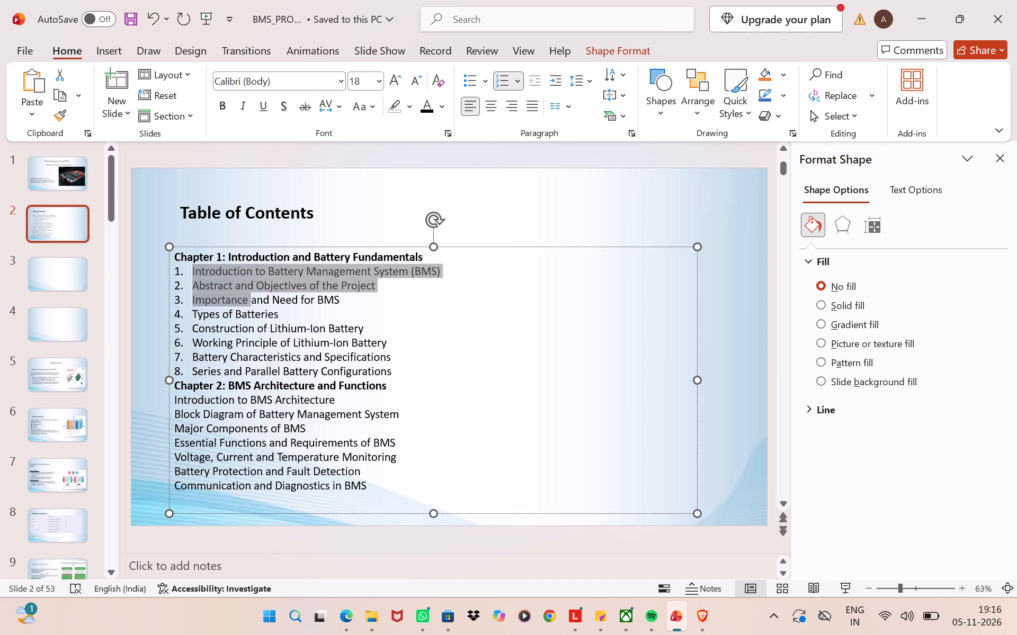
left_click_drag(206, 311, 301, 406)
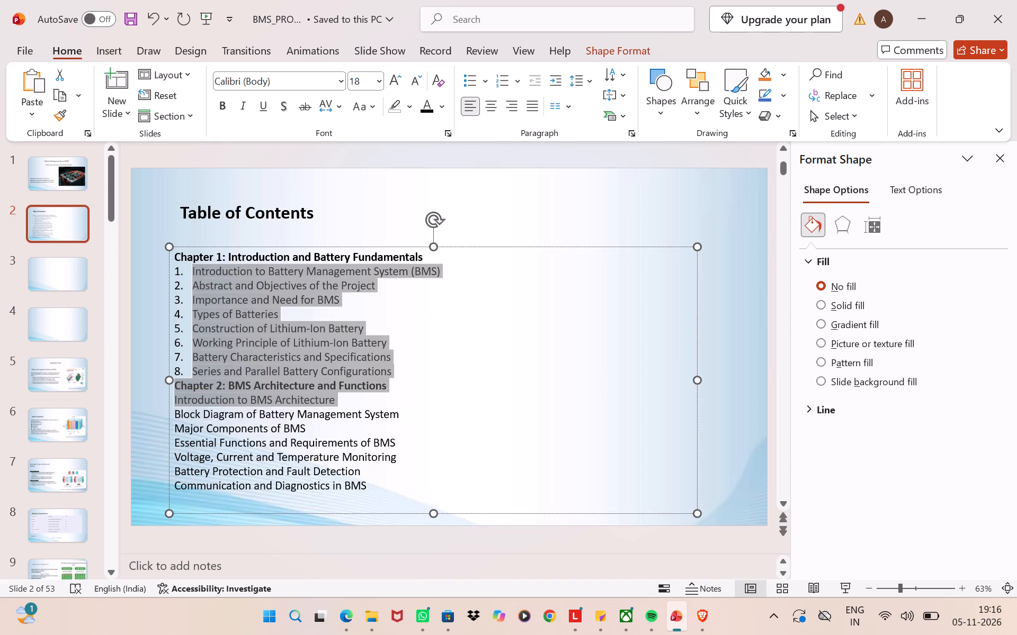
left_click_drag(301, 406, 369, 491)
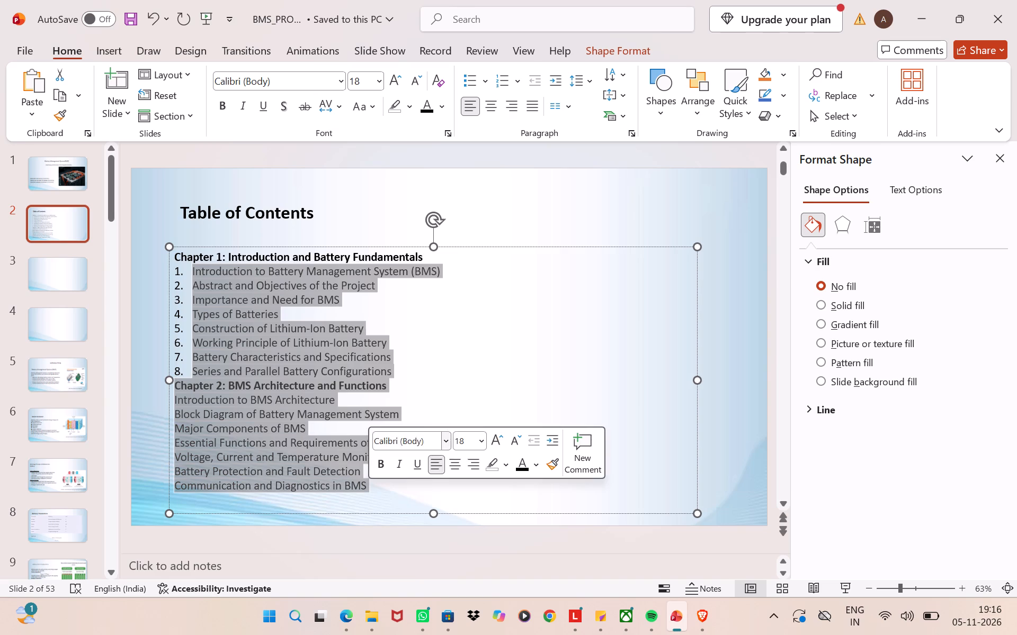
left_click(518, 84)
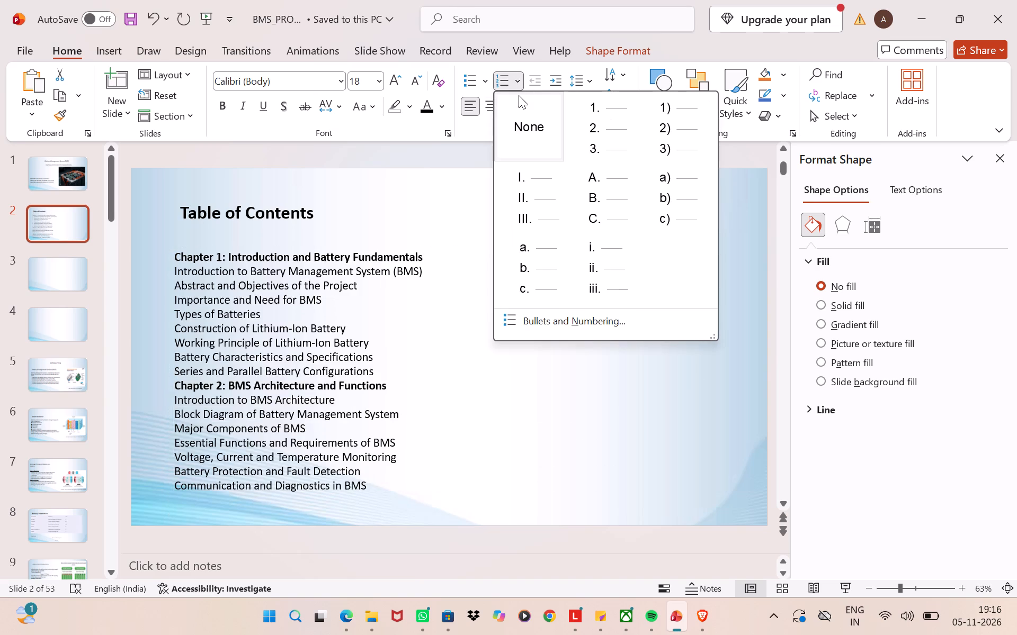
left_click(586, 138)
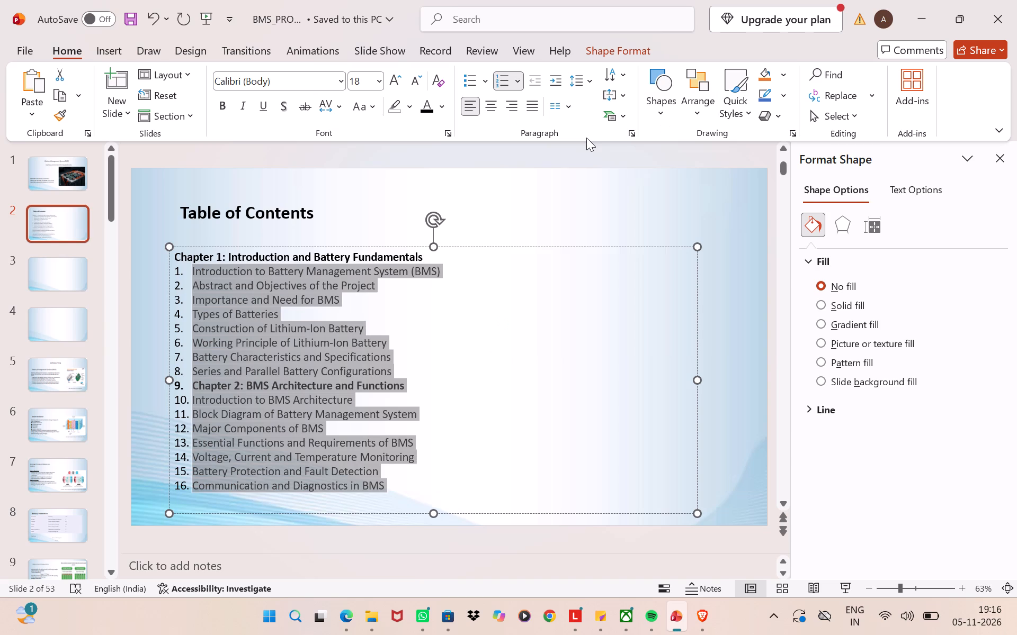
left_click(459, 407)
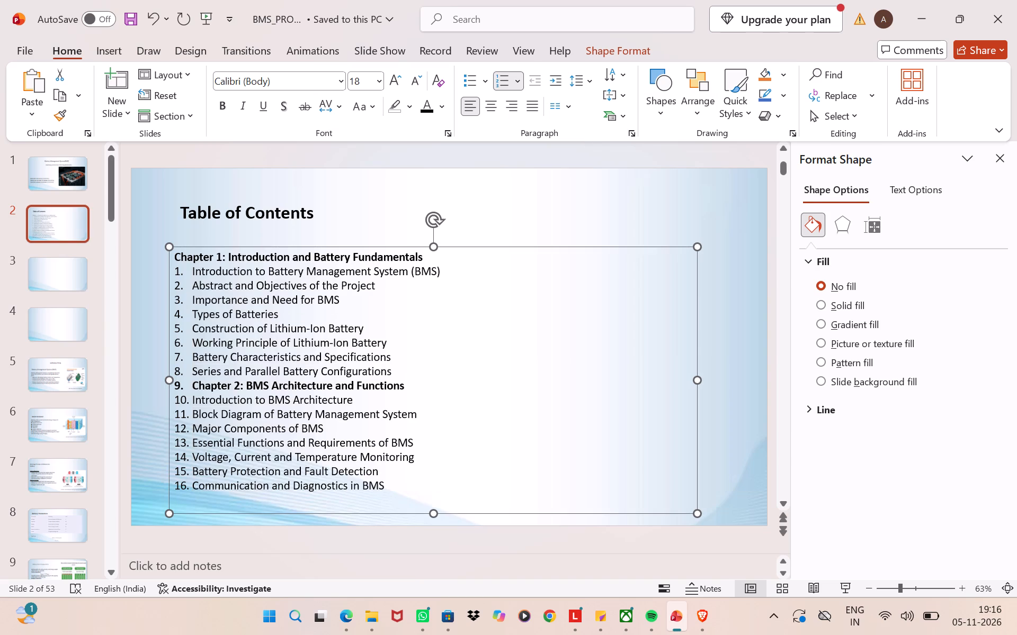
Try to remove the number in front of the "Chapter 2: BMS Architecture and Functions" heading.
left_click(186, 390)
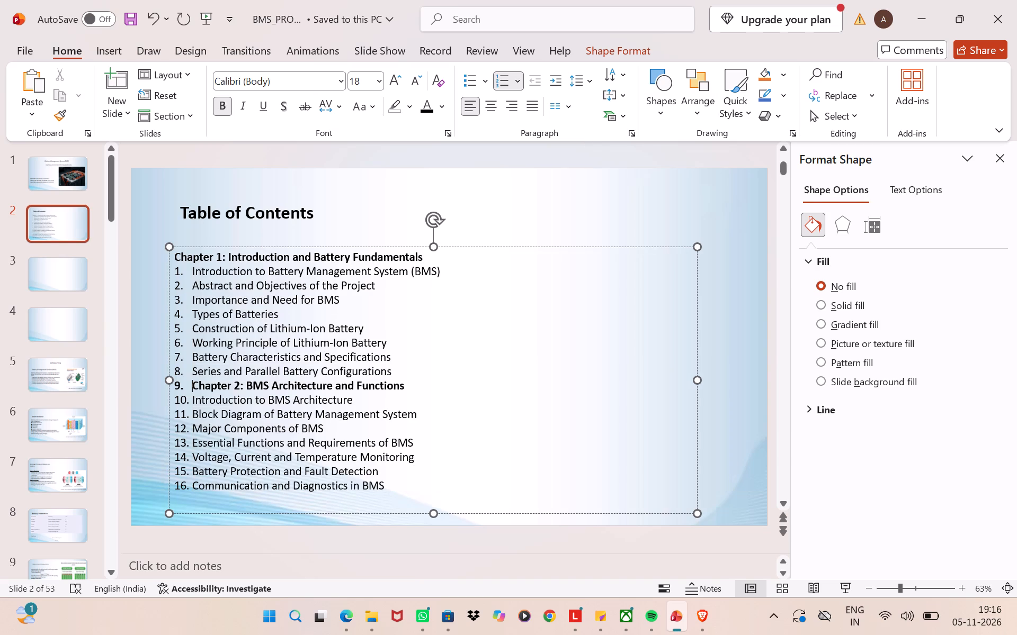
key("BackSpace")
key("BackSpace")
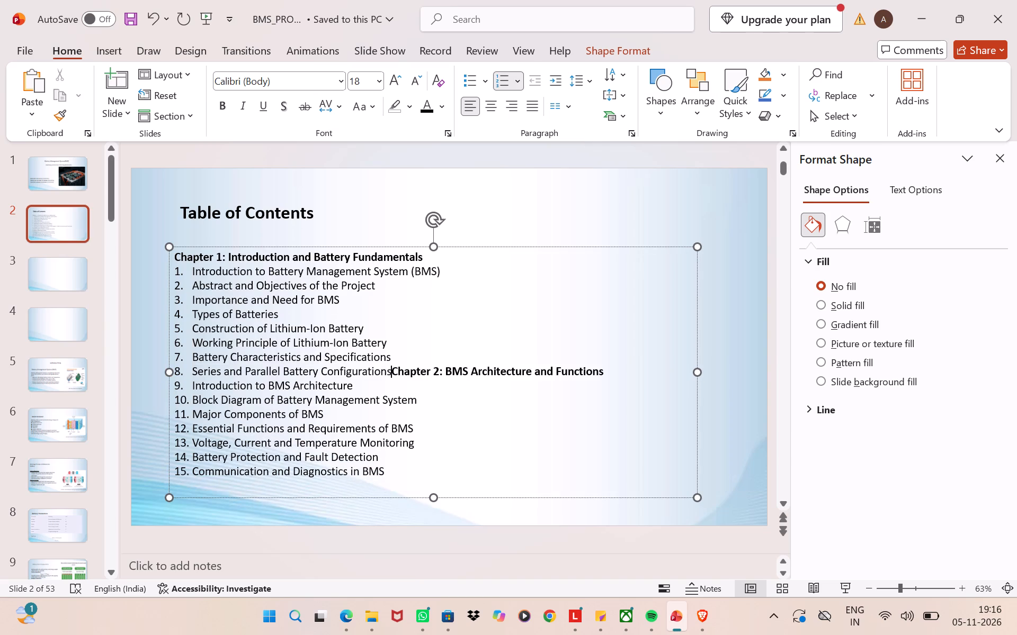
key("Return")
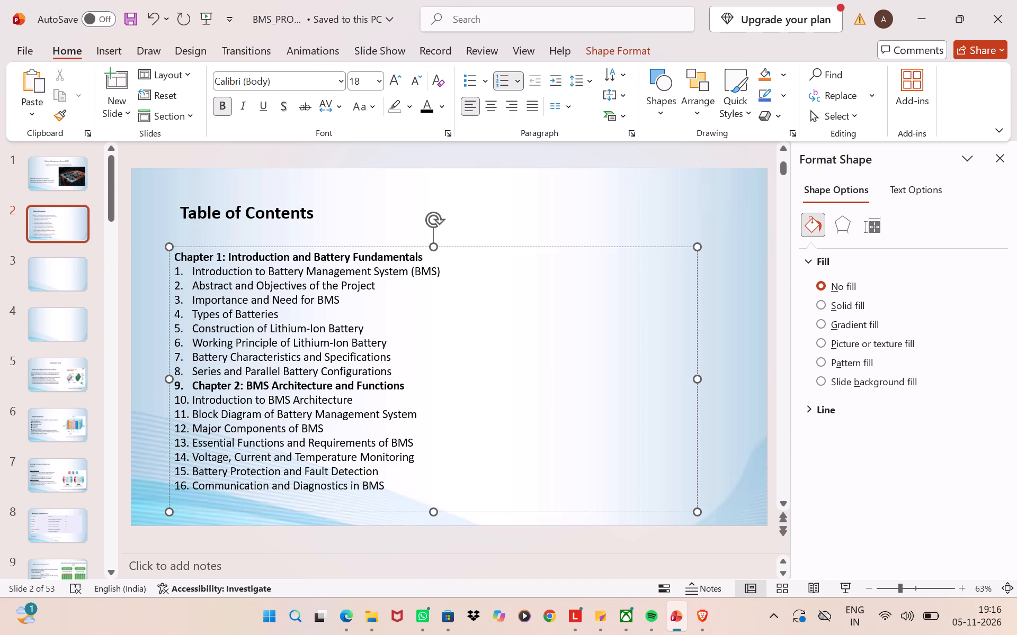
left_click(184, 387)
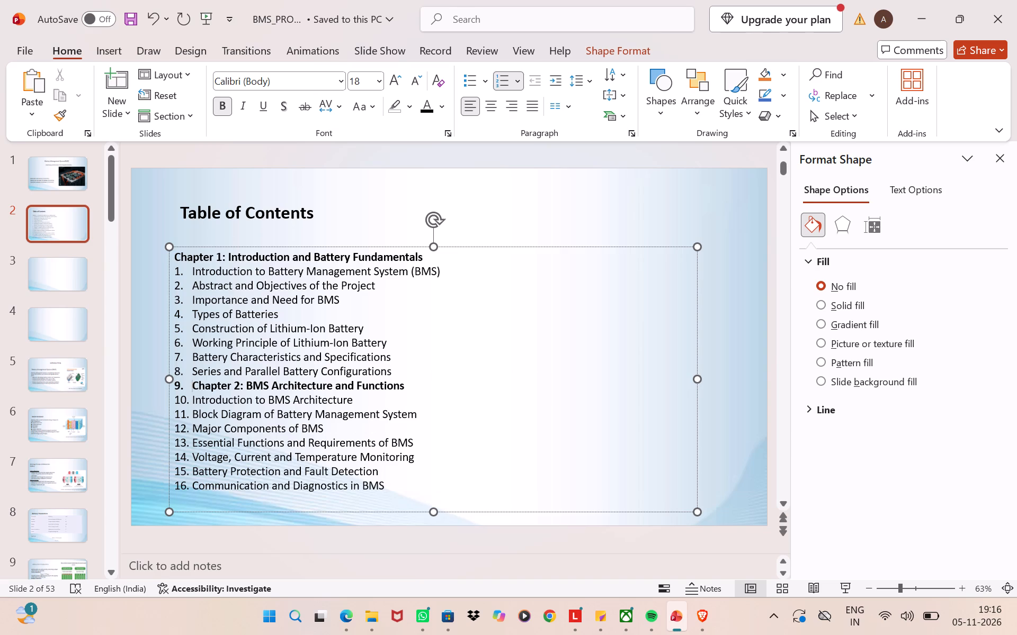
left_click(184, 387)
Remove the numbering from the eight topics under the Chapter 1 heading.
left_click_drag(193, 271, 428, 382)
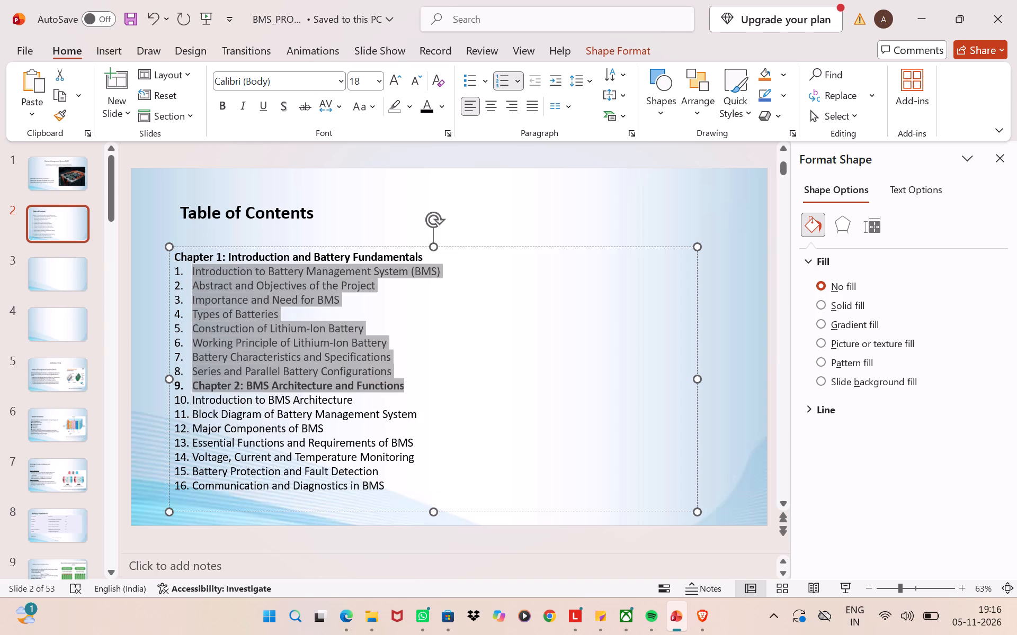
left_click_drag(428, 382, 395, 374)
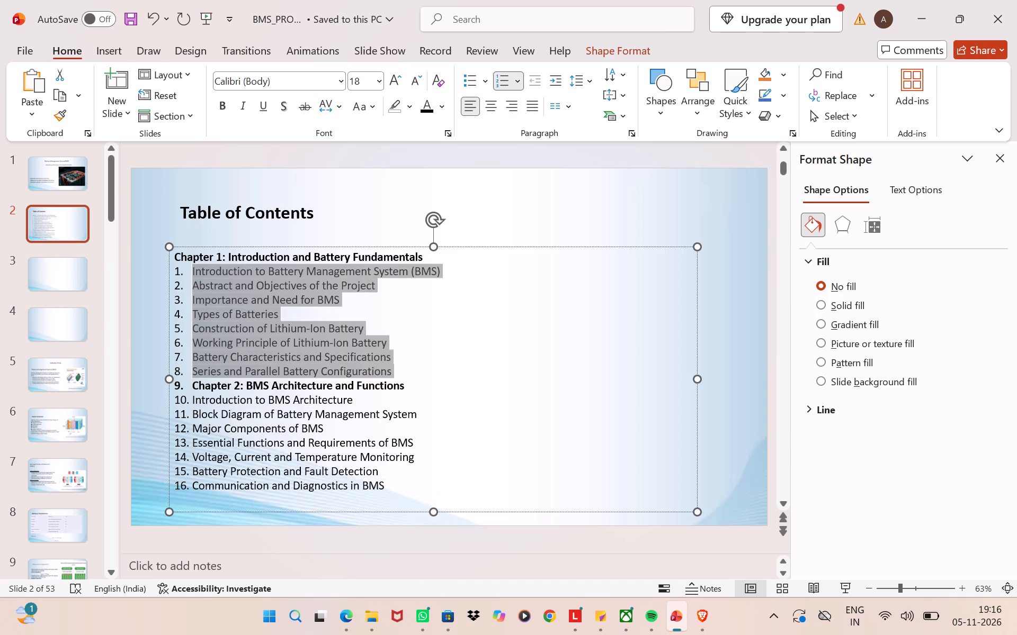
left_click_drag(395, 374, 395, 374)
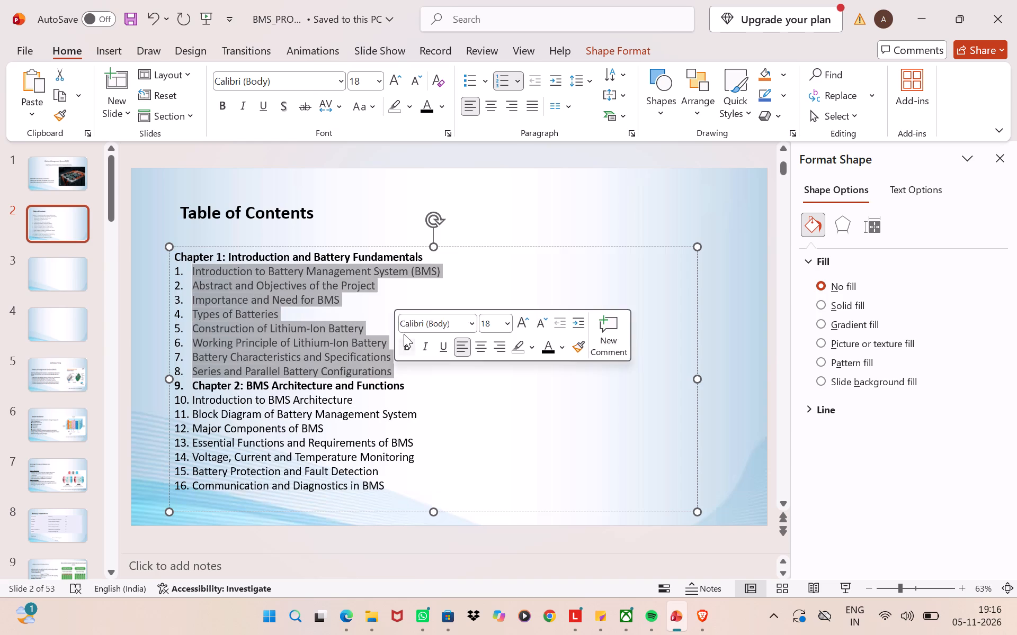
left_click(515, 80)
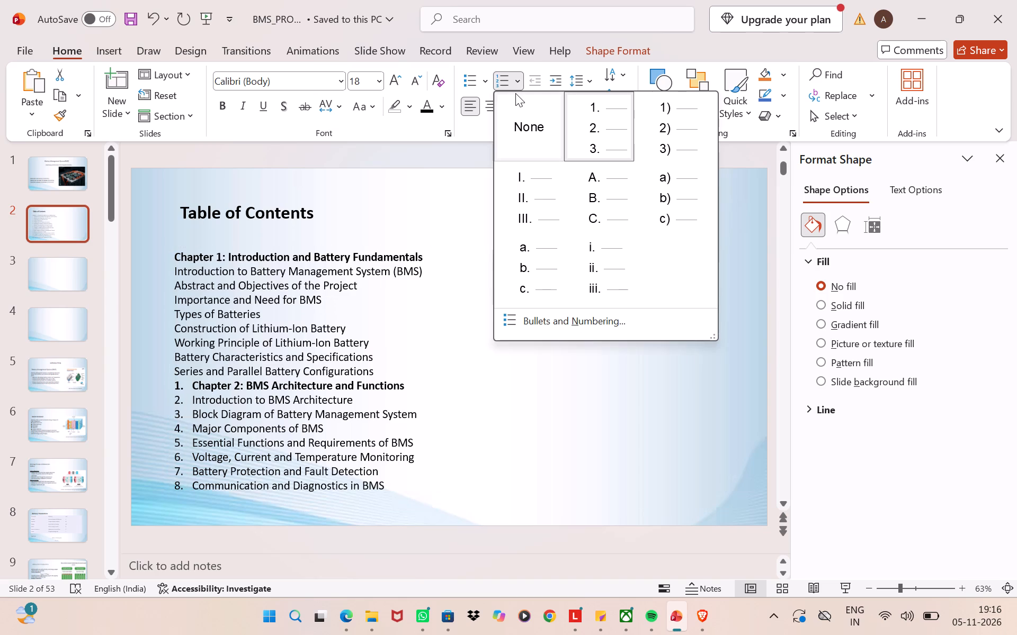
left_click(528, 120)
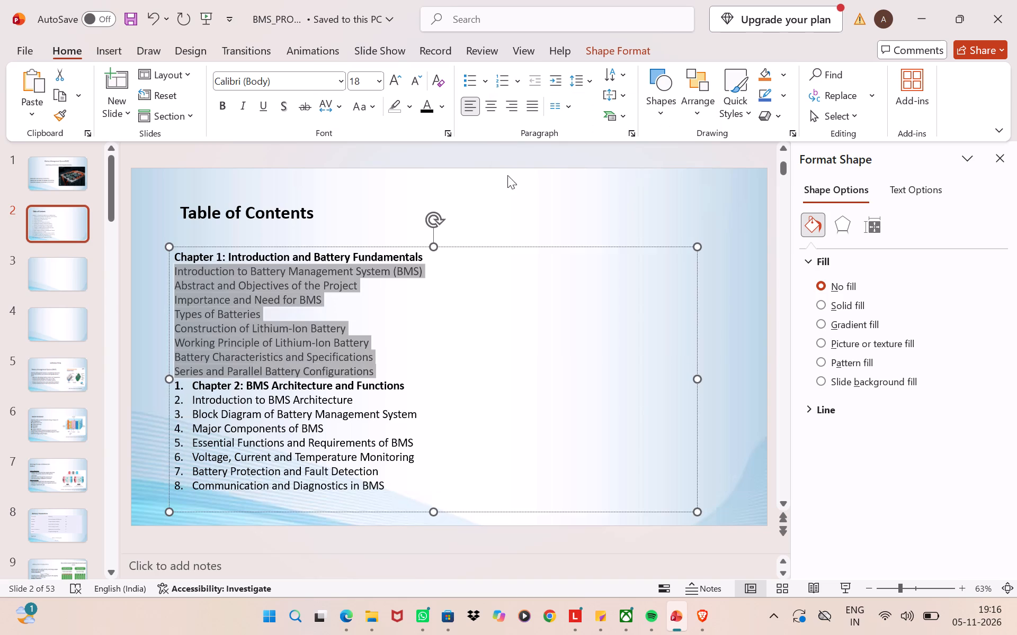
left_click(479, 323)
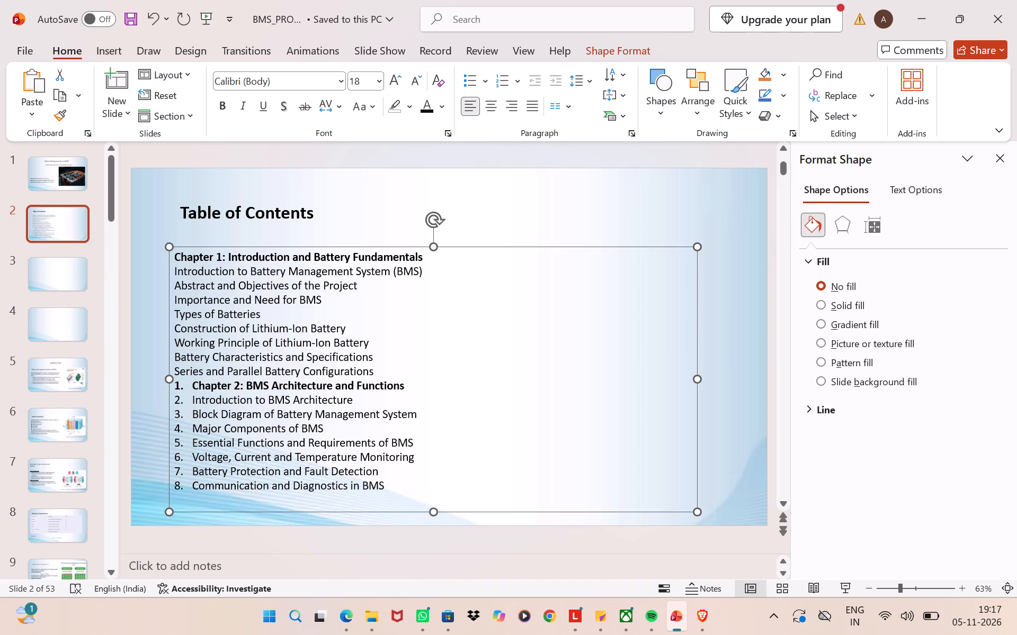
Remove the numbering from the Chapter 2 heading and the seven topics below it on slide 2.
left_click_drag(192, 383, 355, 496)
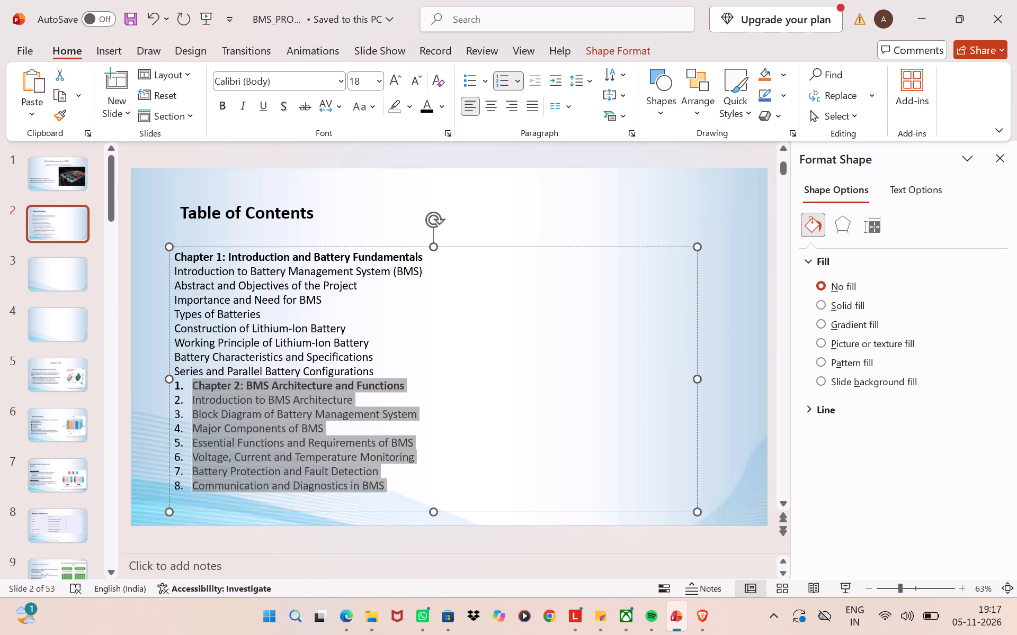
left_click_drag(355, 496, 382, 504)
left_click(515, 81)
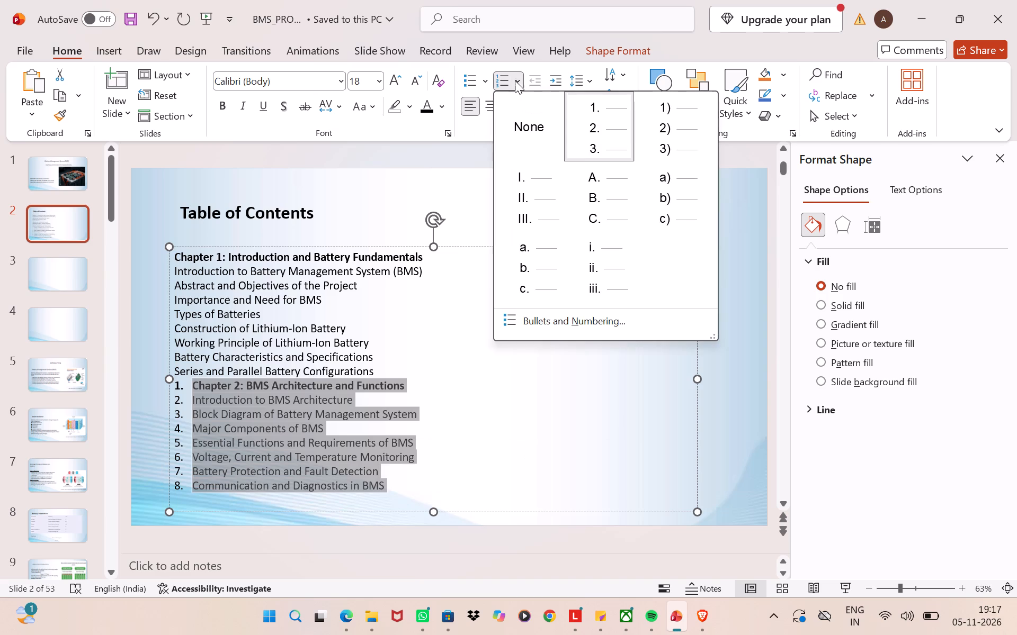
left_click(520, 146)
left_click(494, 213)
left_click(426, 336)
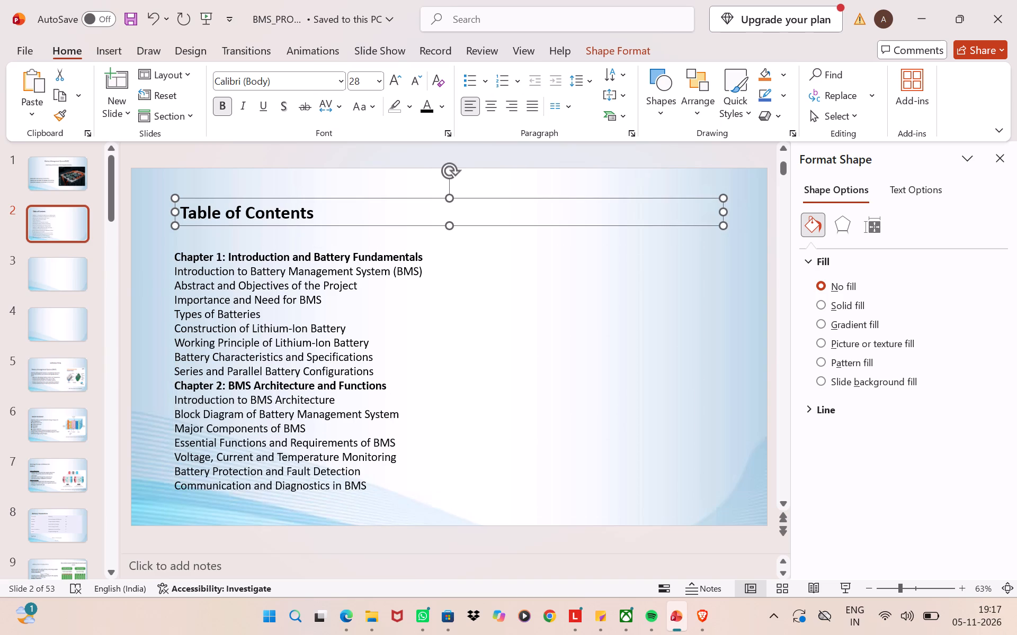
Apply 1. 2. 3. numbering to the eight topics under the Chapter 1 heading only.
left_click_drag(175, 272, 395, 384)
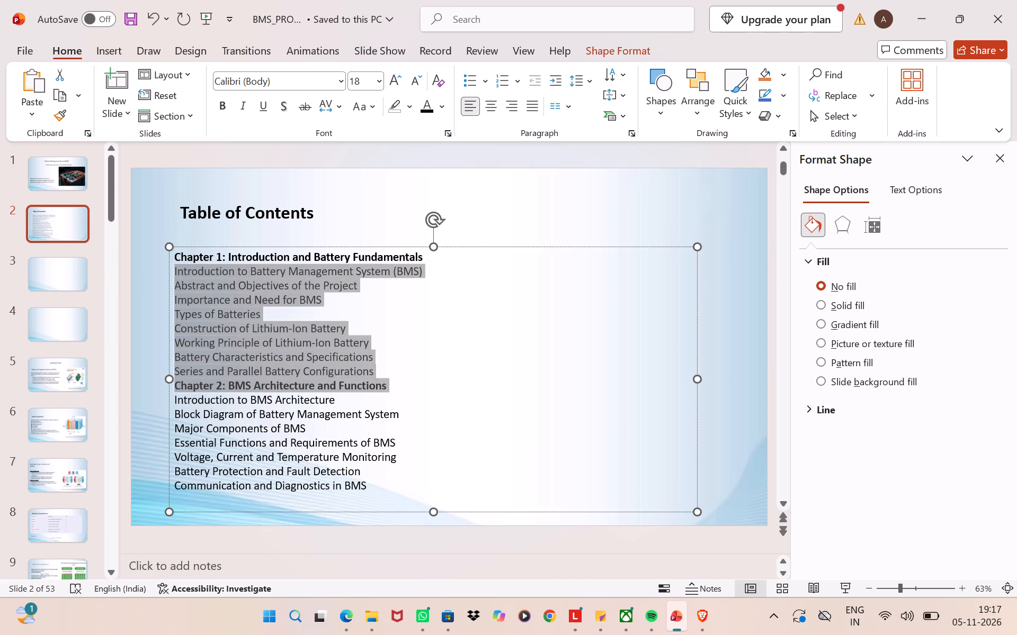
left_click_drag(395, 384, 388, 371)
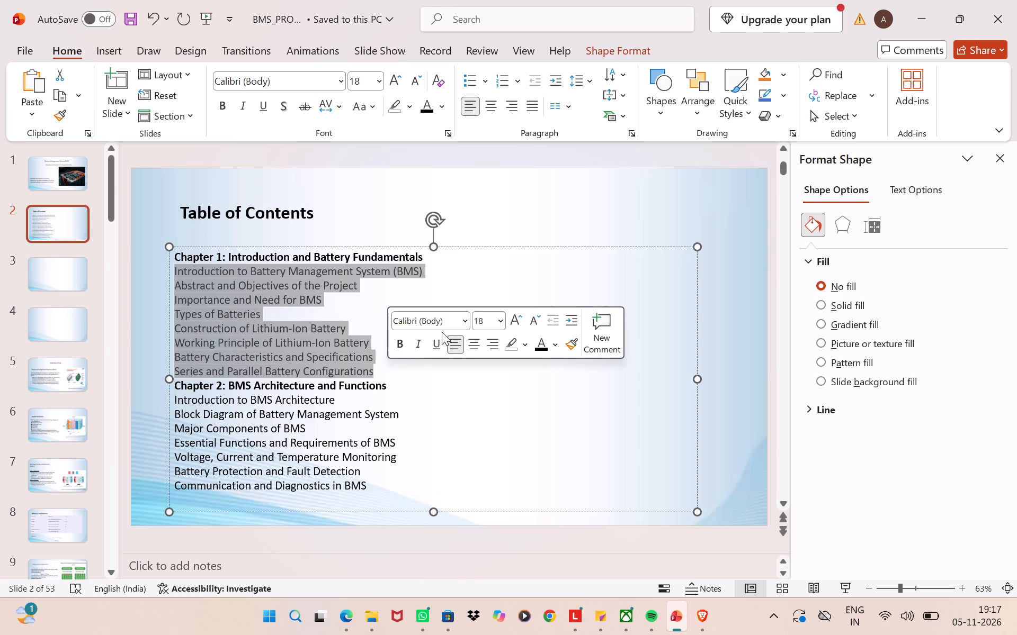
left_click(520, 84)
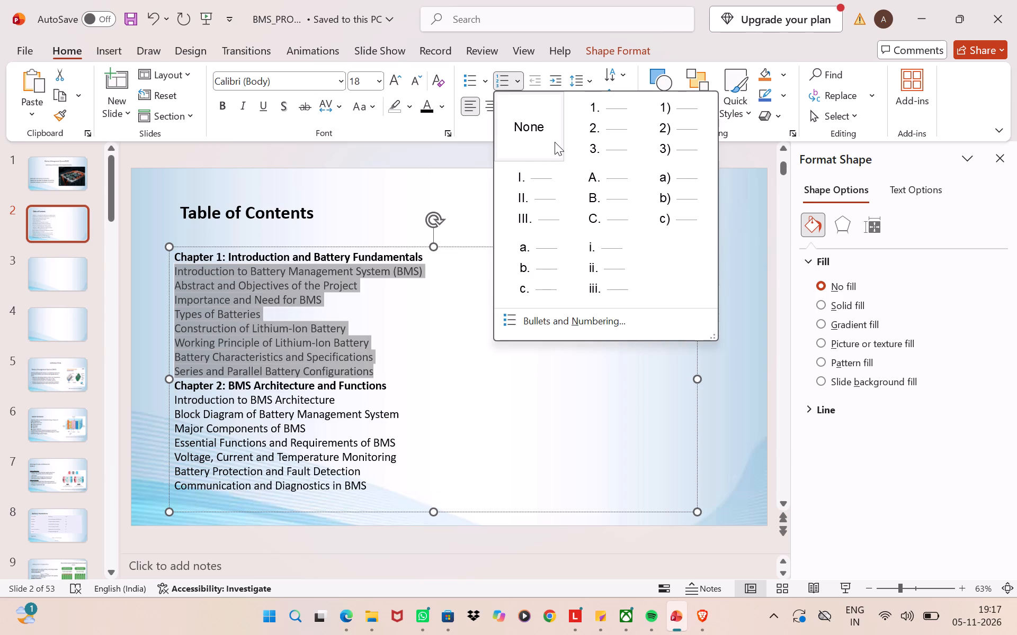
left_click(583, 155)
left_click(490, 301)
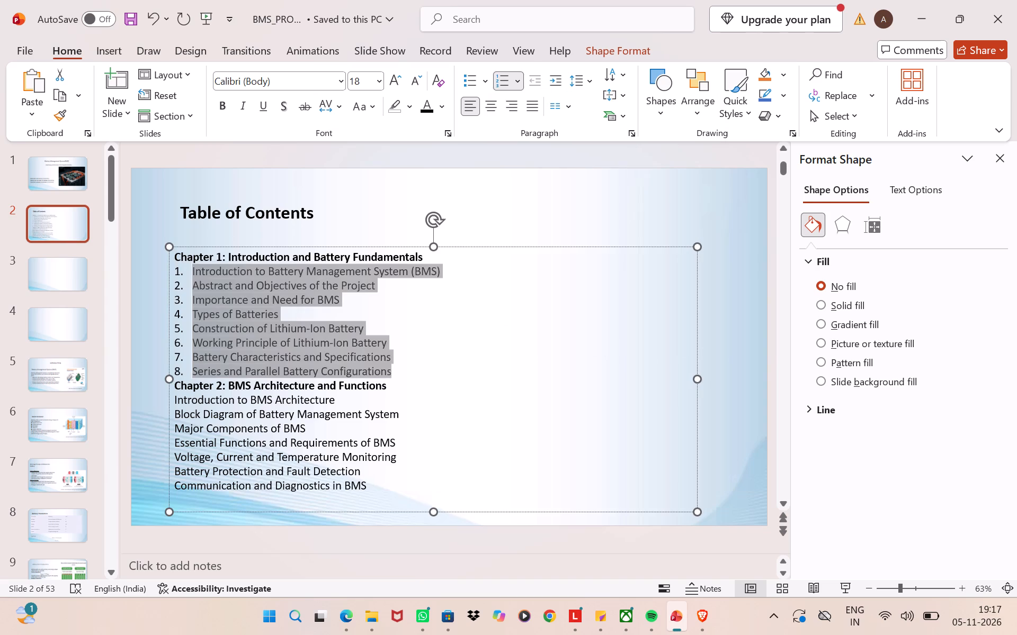
Manually number the first three topics under the Chapter 2 heading on slide 2 as 9., 10. and 11.
scroll(283, 432, "down", 2)
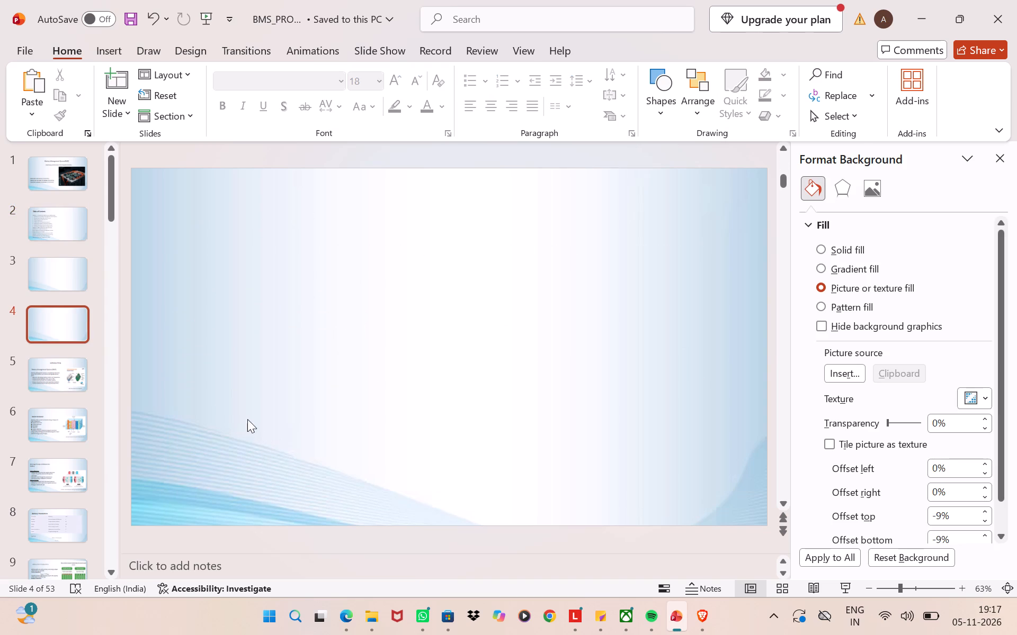
left_click(56, 234)
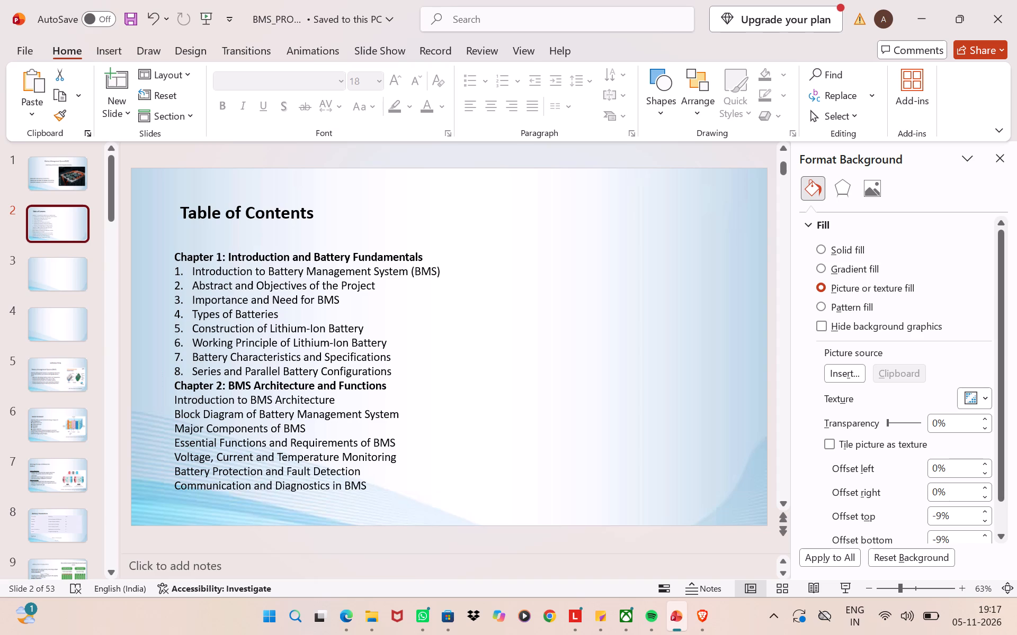
left_click_drag(174, 398, 346, 493)
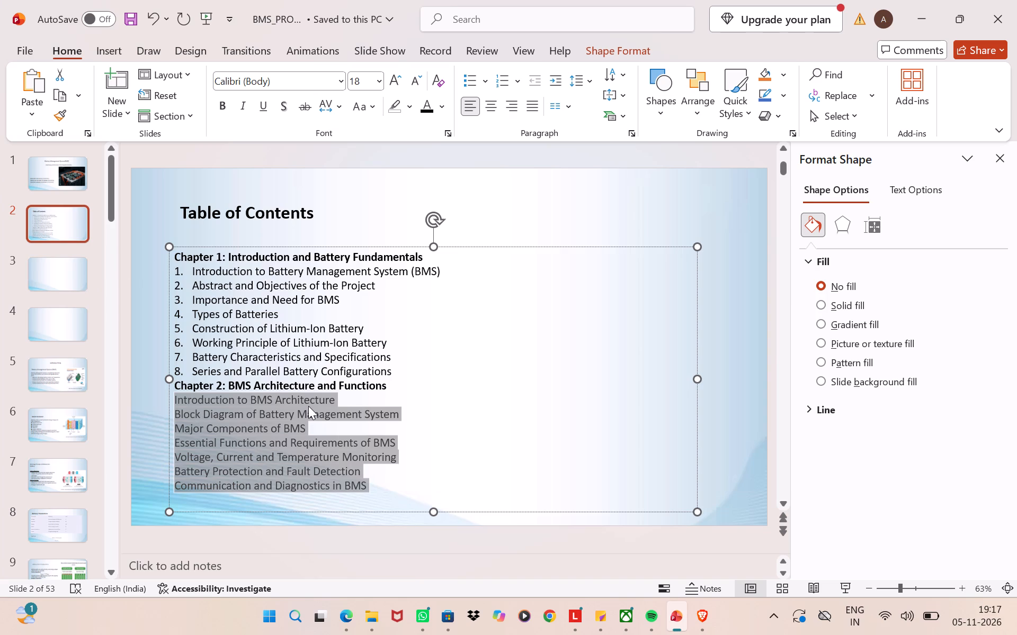
left_click(458, 349)
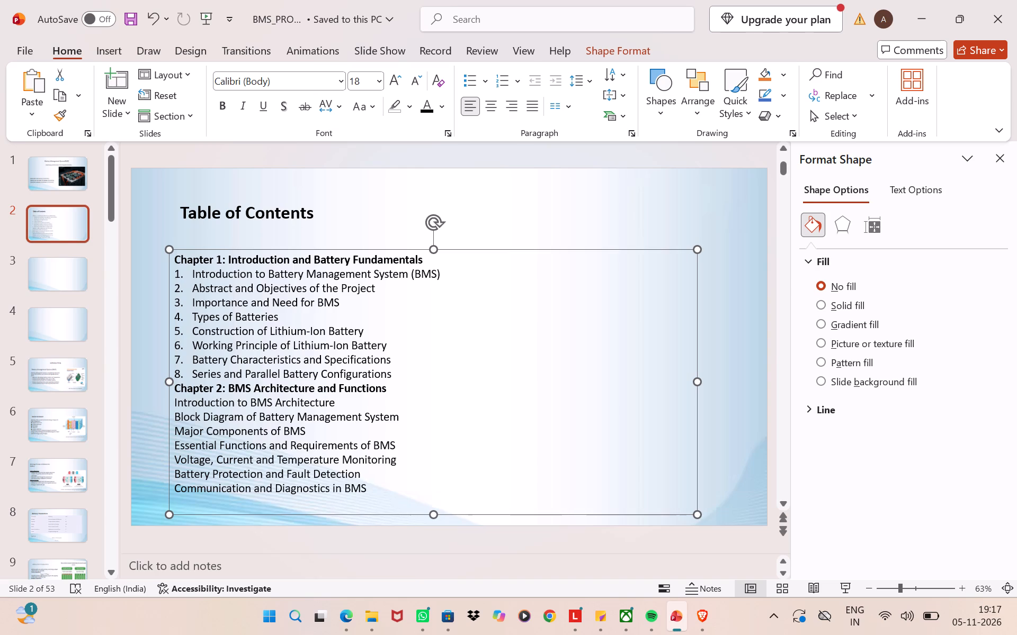
left_click(175, 403)
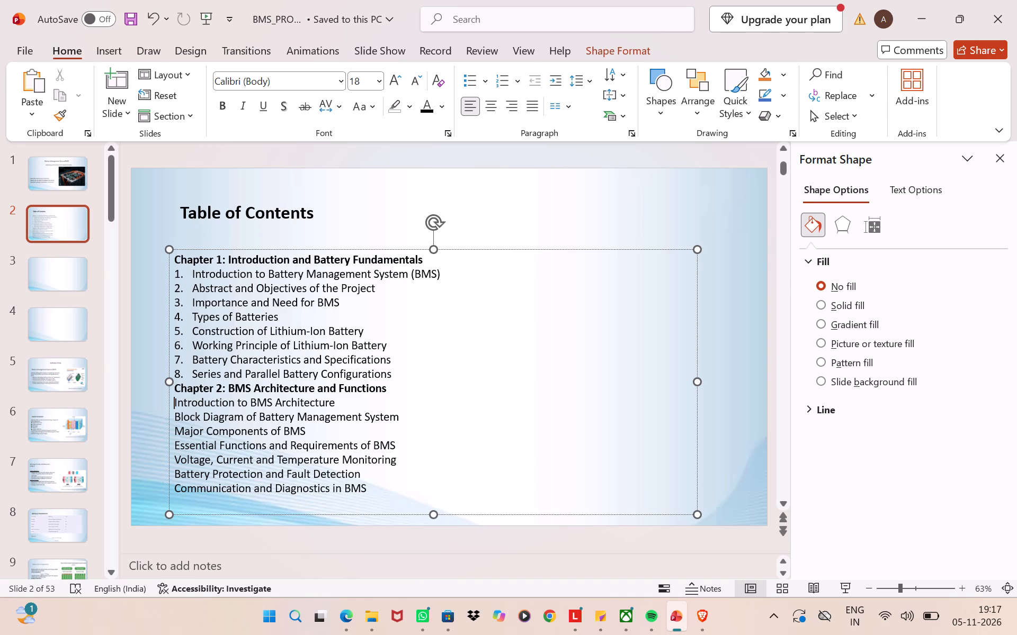
type("9.")
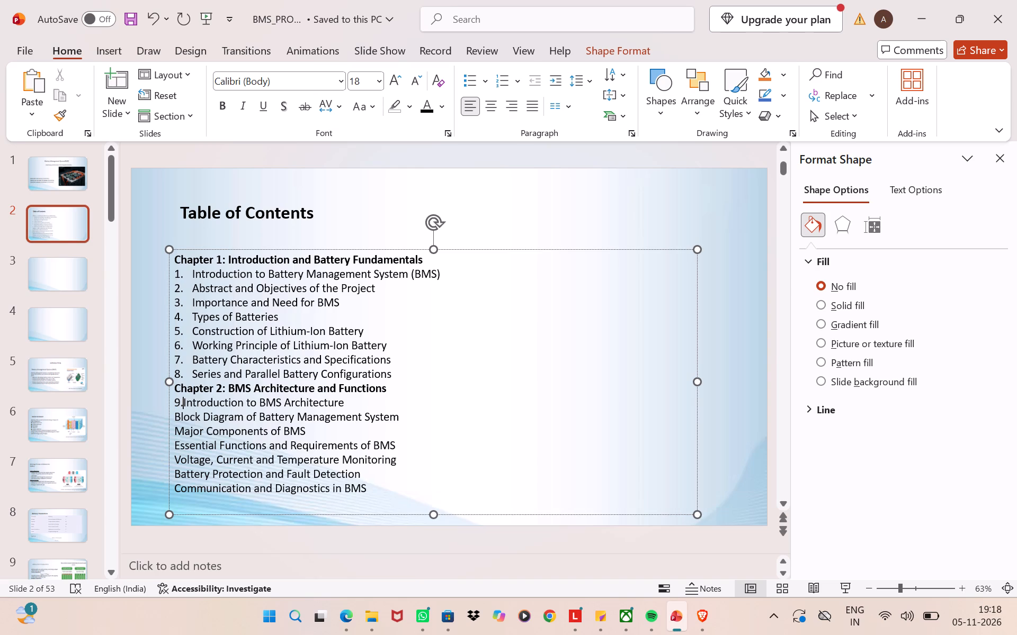
key("space")
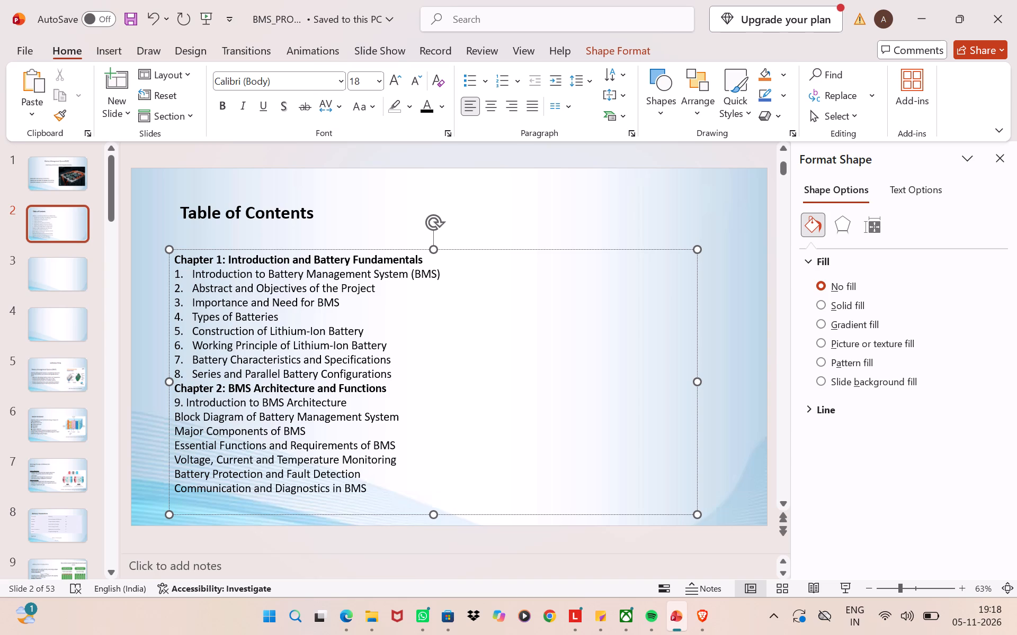
Manually number "Block Diagram of Battery Management System" as 10. and "Major Components of BMS" as 11., with two spaces after 11.
left_click(173, 419)
left_click(176, 419)
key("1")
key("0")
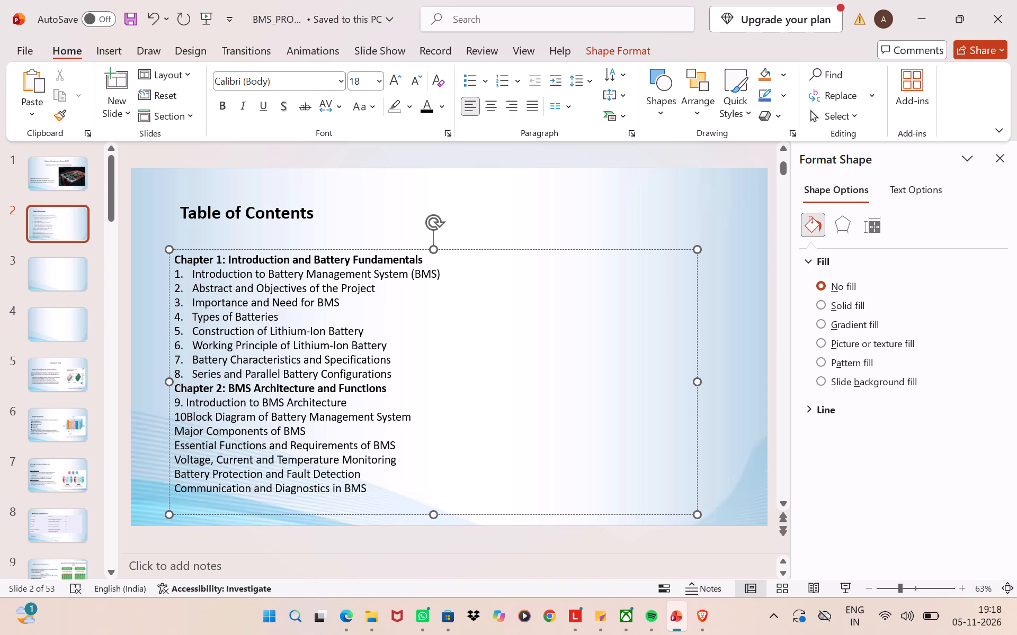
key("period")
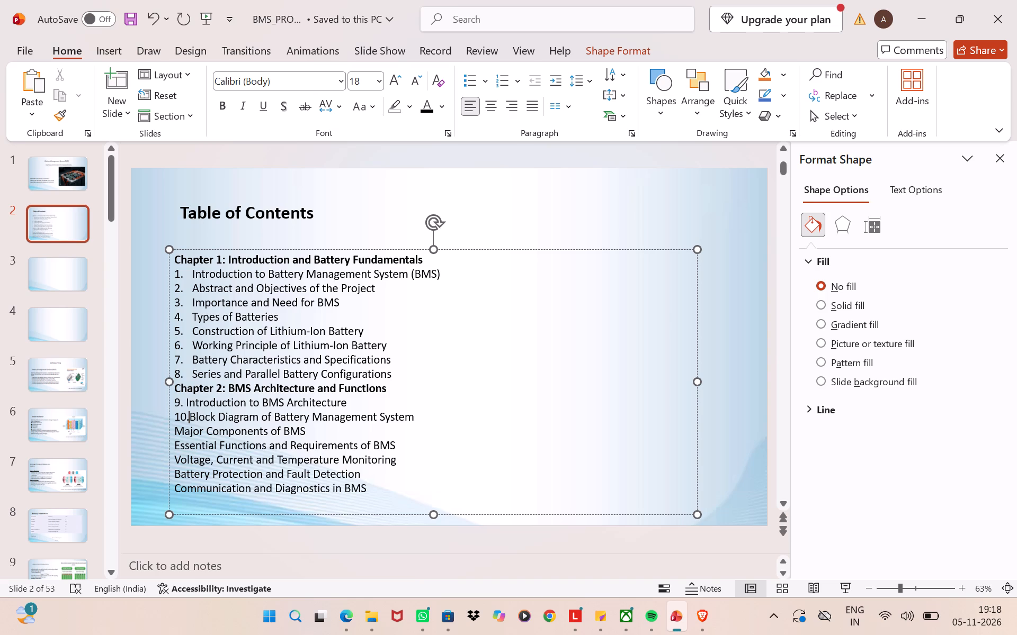
left_click(174, 432)
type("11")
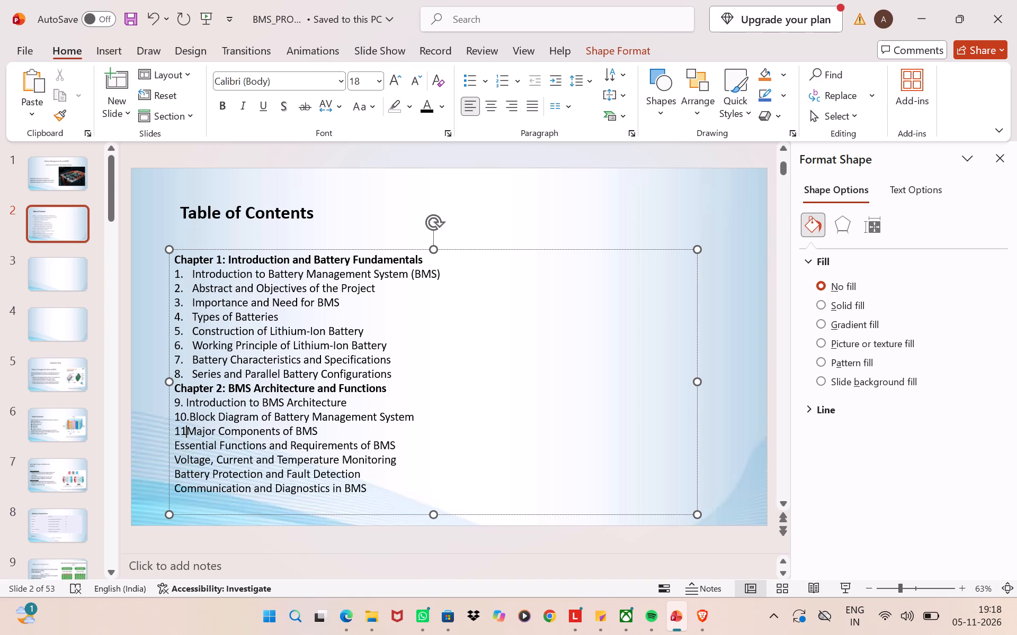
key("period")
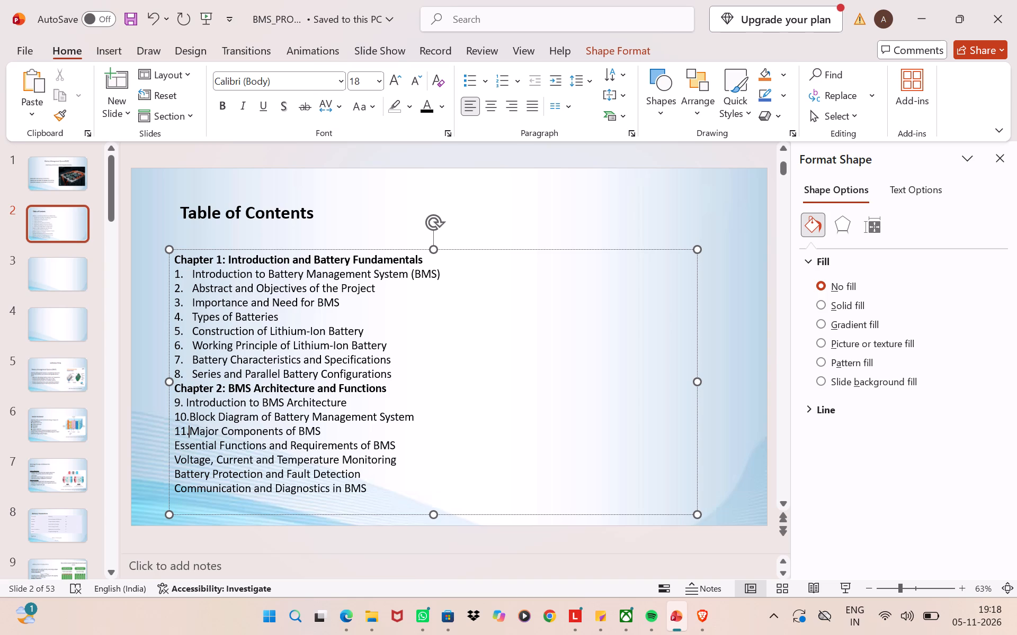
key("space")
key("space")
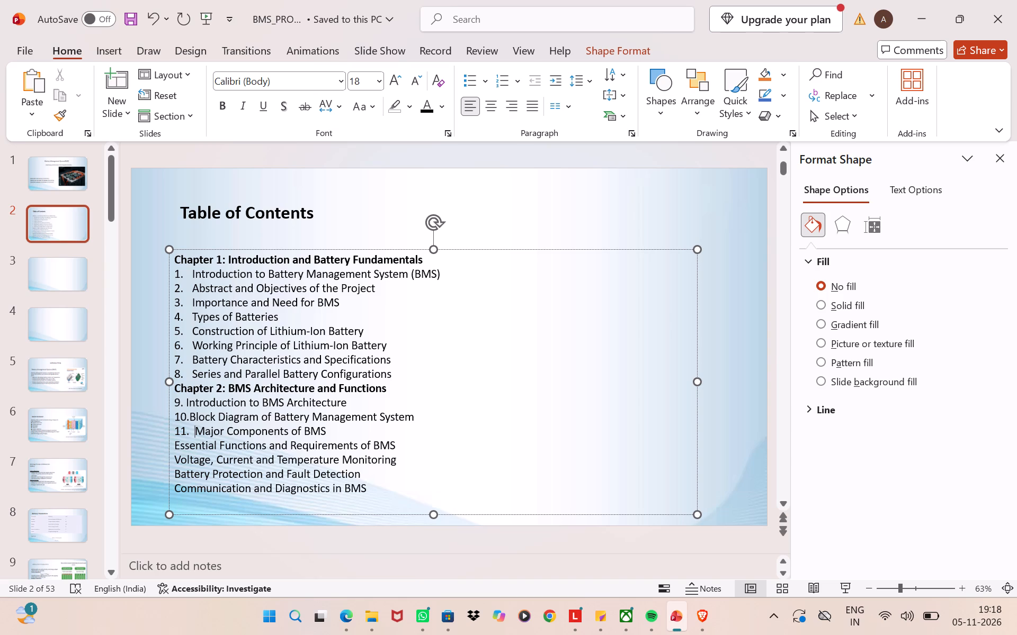
Add spaces between the manual numbers 9. and 10. and their Chapter 2 topic names, using four extra spaces after 9.
left_click(188, 414)
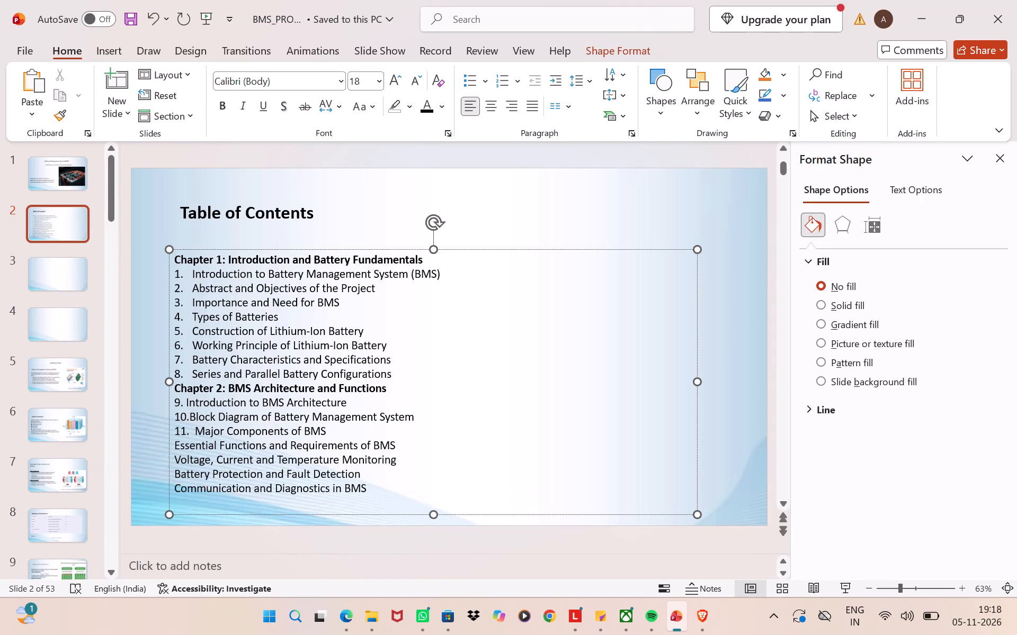
left_click(186, 403)
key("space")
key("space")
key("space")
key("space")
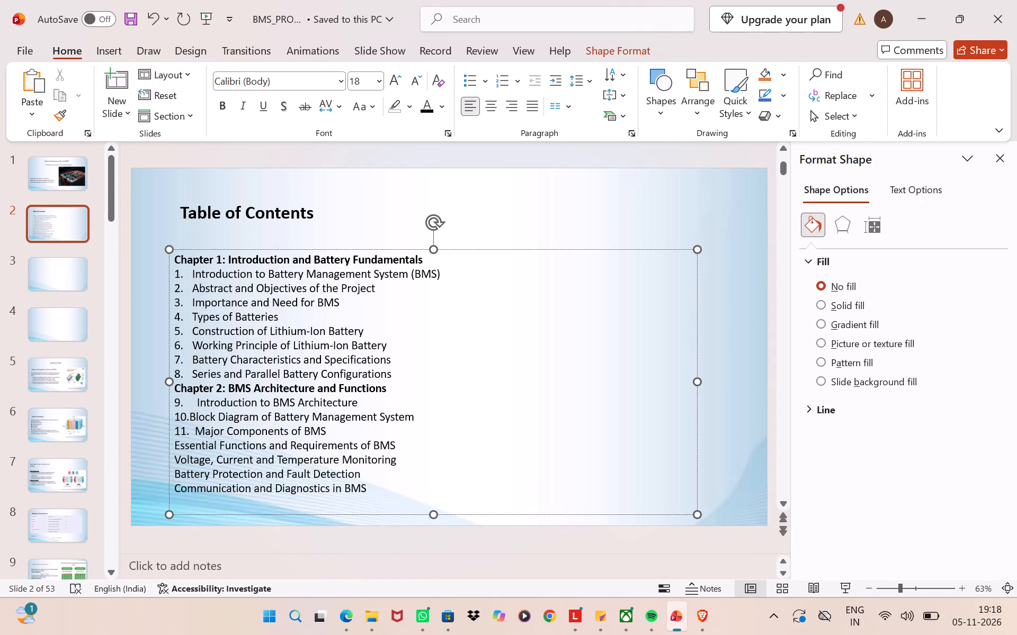
left_click(193, 415)
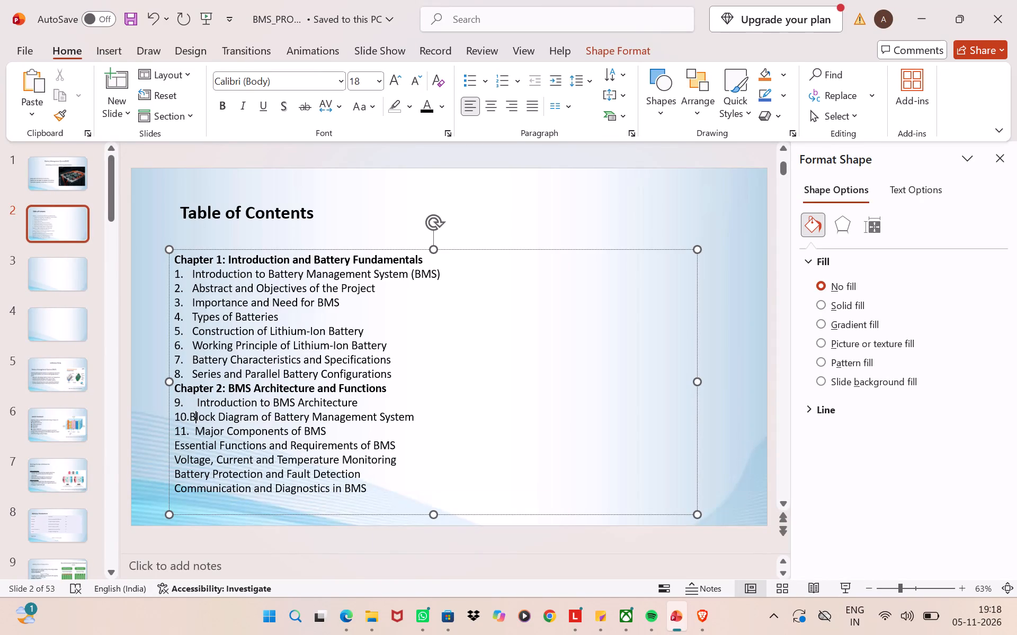
left_click(188, 415)
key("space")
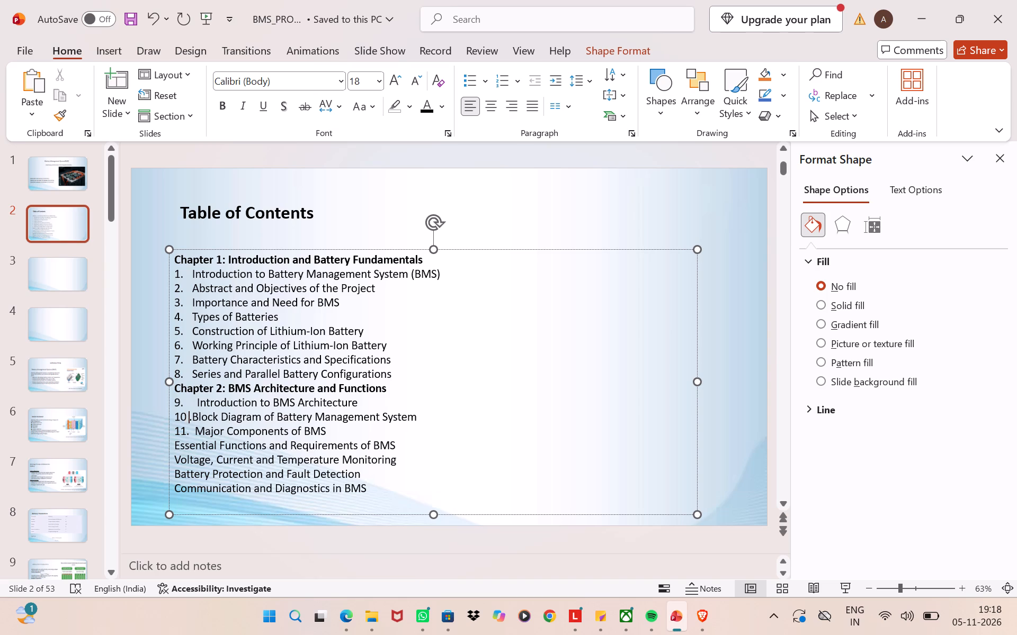
left_click(193, 417)
Correct the number before "Block Diagram of Battery Management System" to "10." with spaces only after the period.
key("BackSpace")
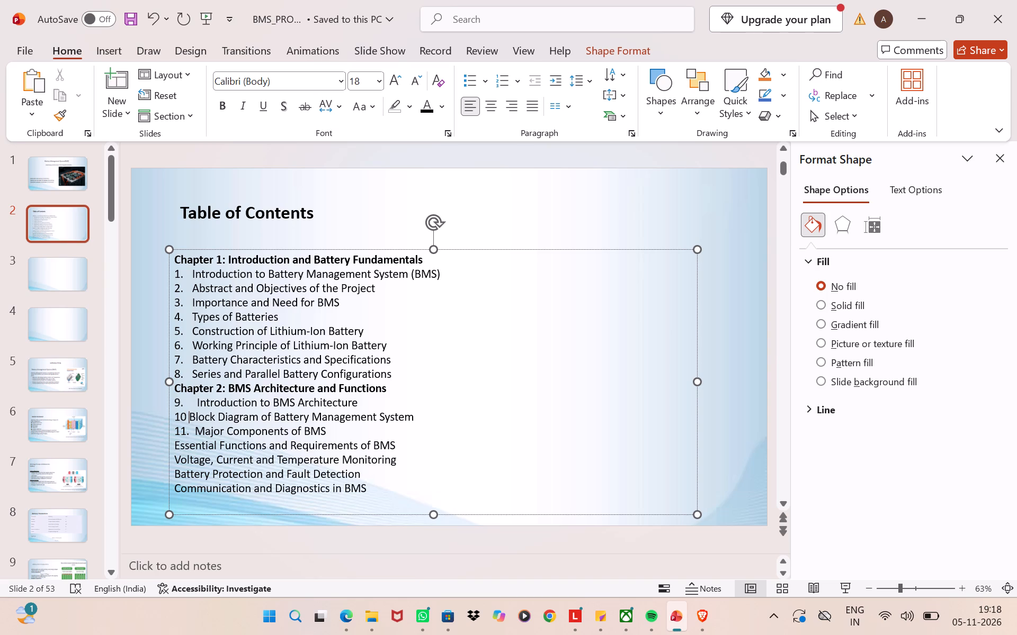
key("BackSpace")
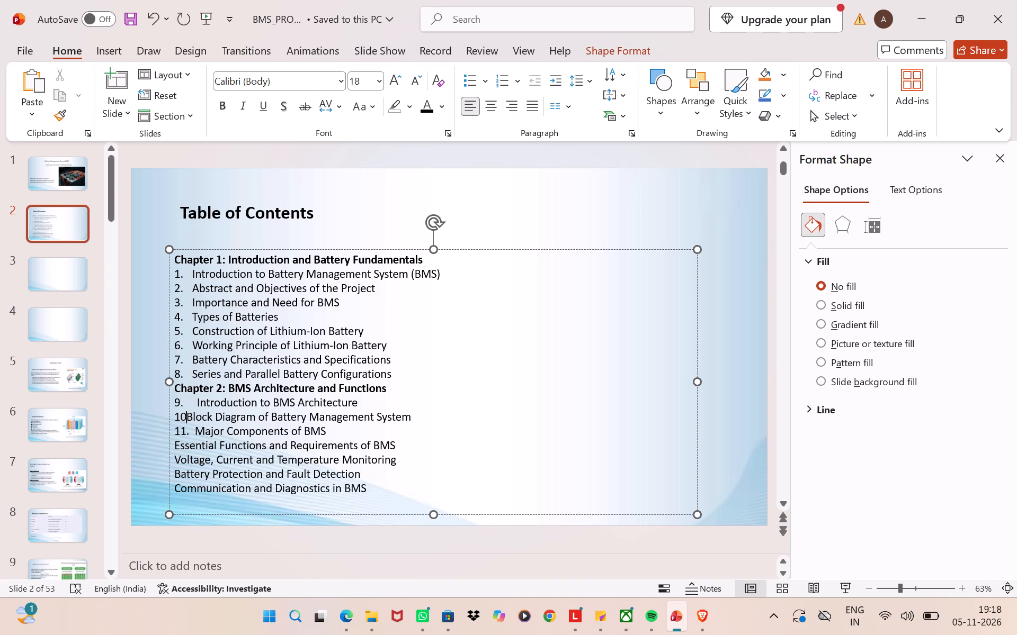
key("period")
key("space")
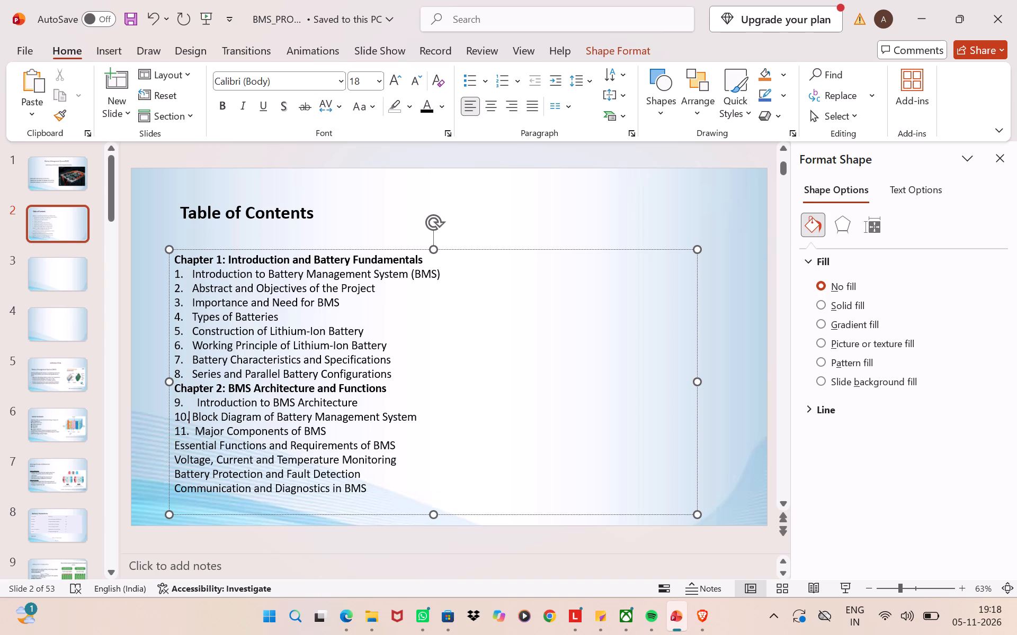
key("space")
key("space")
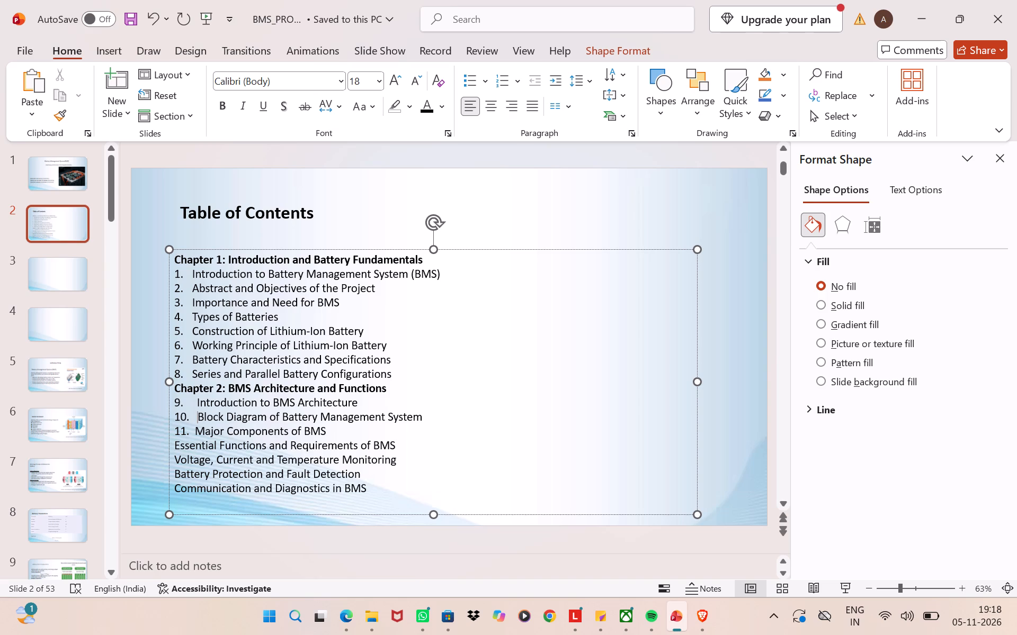
Insert the number "12." followed by two spaces before "Essential Functions and Requirements of BMS".
left_click(175, 447)
key("1")
key("2")
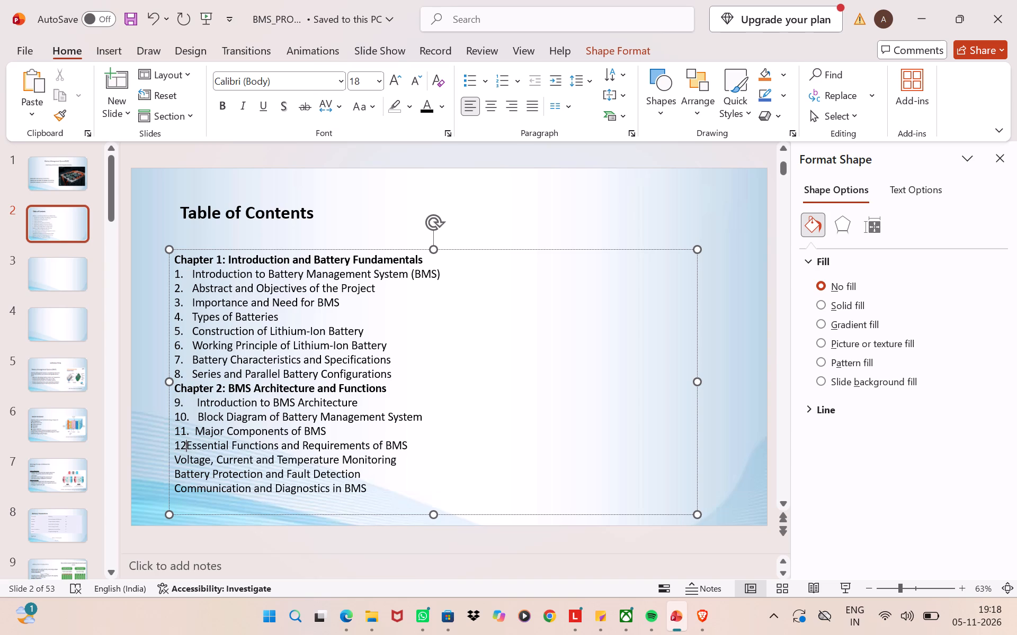
key("period")
key("space")
key("space")
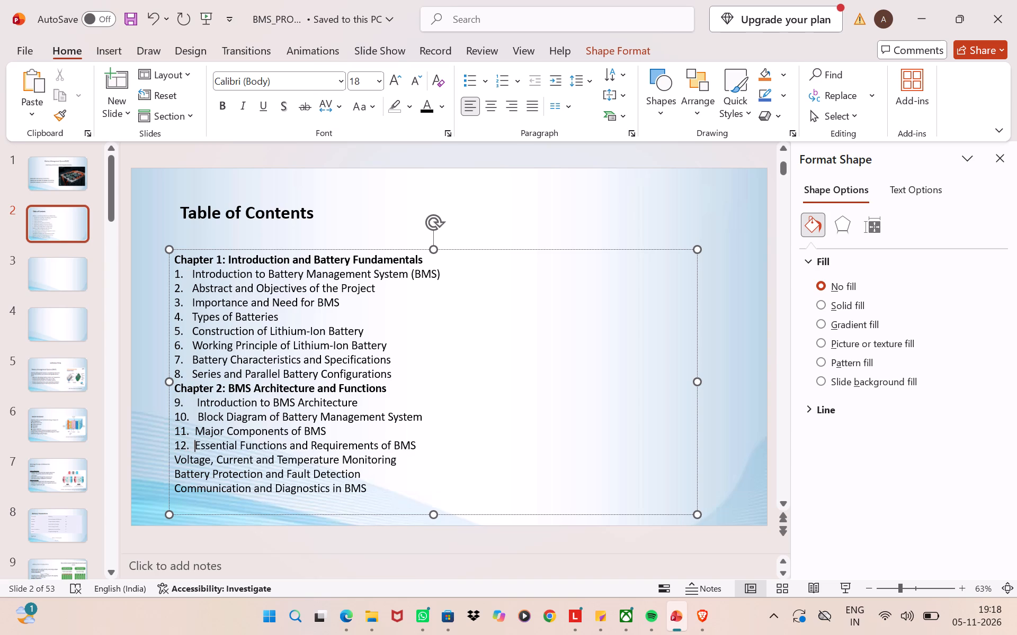
key("space")
key("BackSpace")
Insert the number "13." followed by two spaces before "Voltage, Current and Temperature Monitoring".
left_click(179, 459)
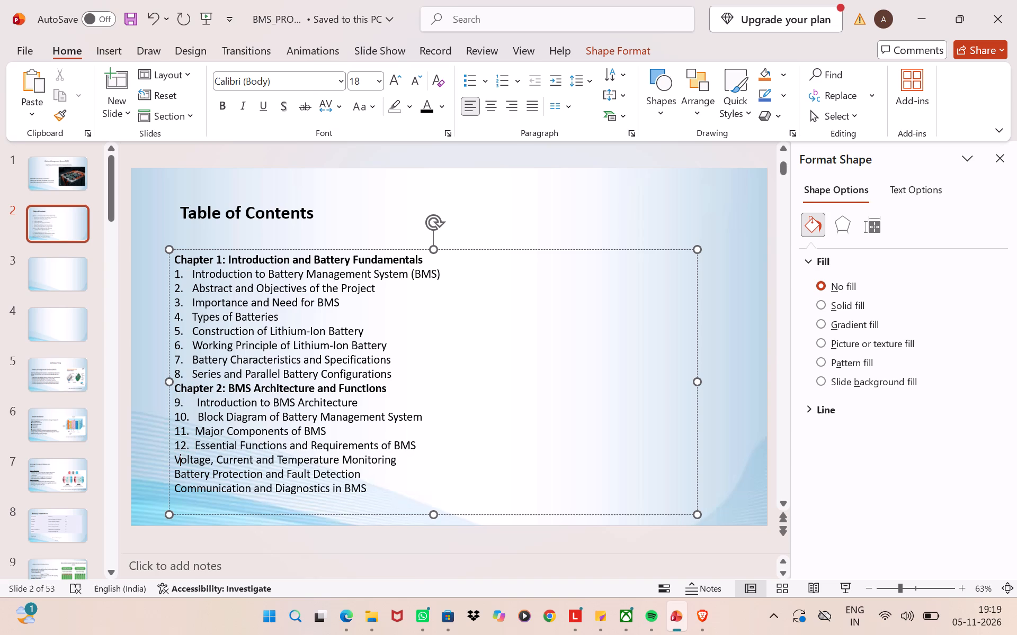
left_click(176, 460)
key("1")
key("3")
key("period")
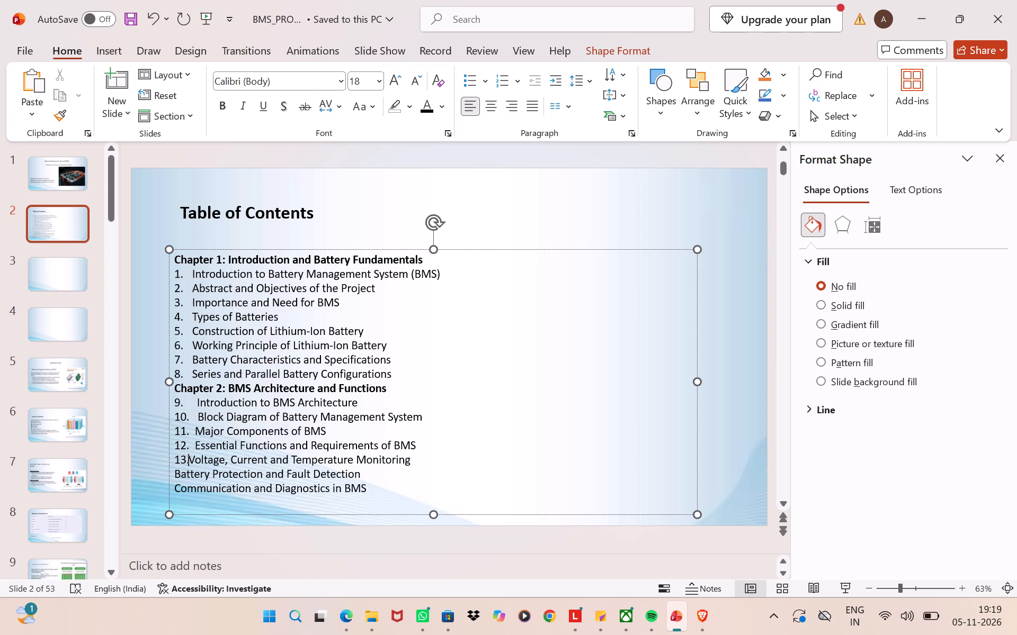
key("space")
key("space")
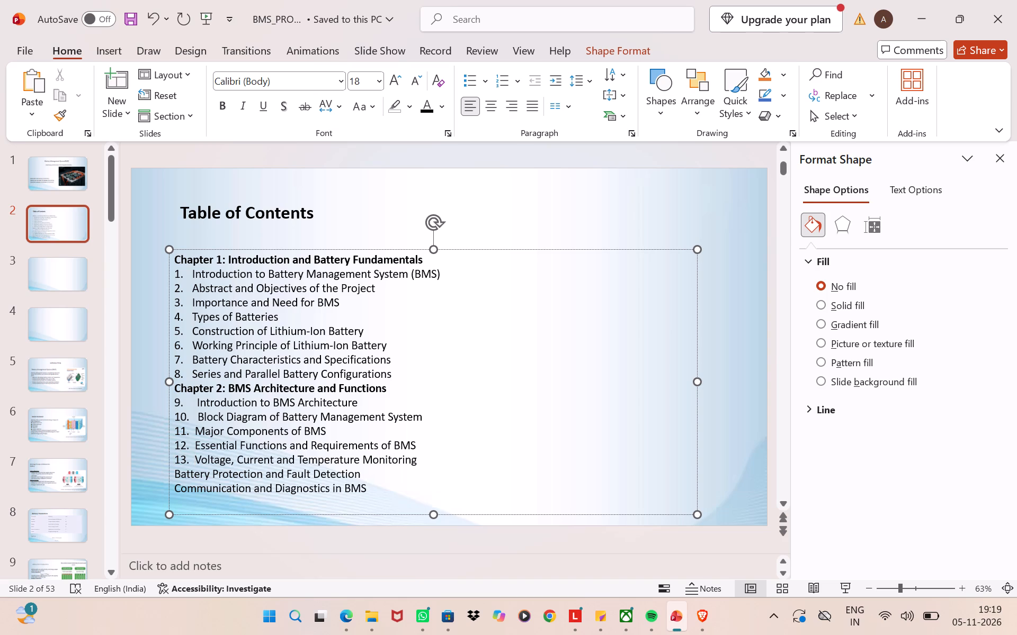
Insert the number "14." followed by two spaces before "Battery Protection and Fault Detection".
left_click(171, 475)
left_click(175, 473)
key("1")
key("4")
key("period")
key("space")
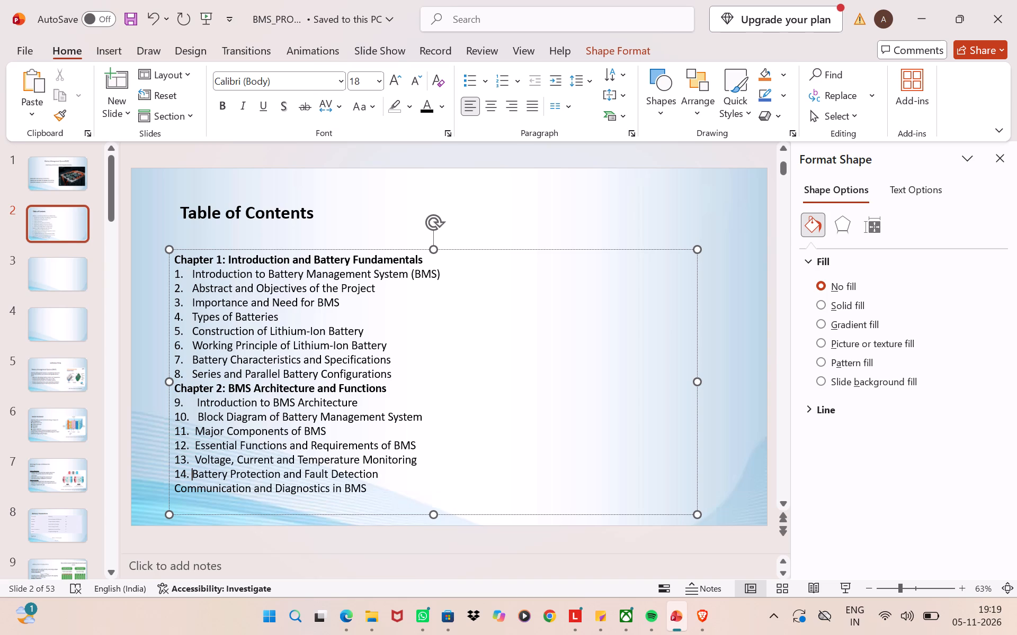
key("space")
Insert the number "15." followed by two spaces before "Communication and Diagnostics in BMS".
left_click(174, 487)
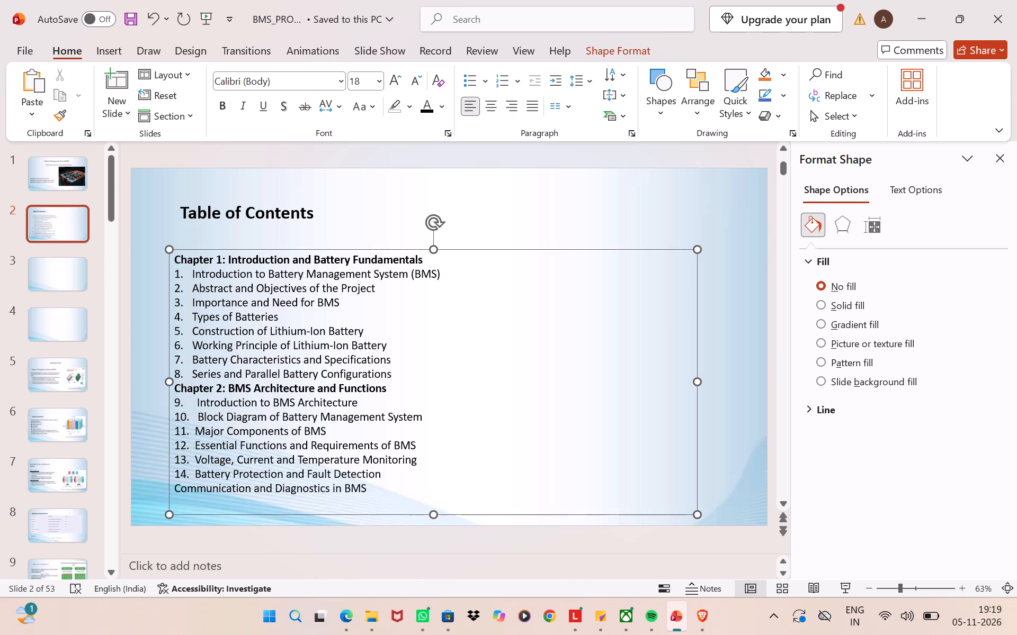
left_click(174, 489)
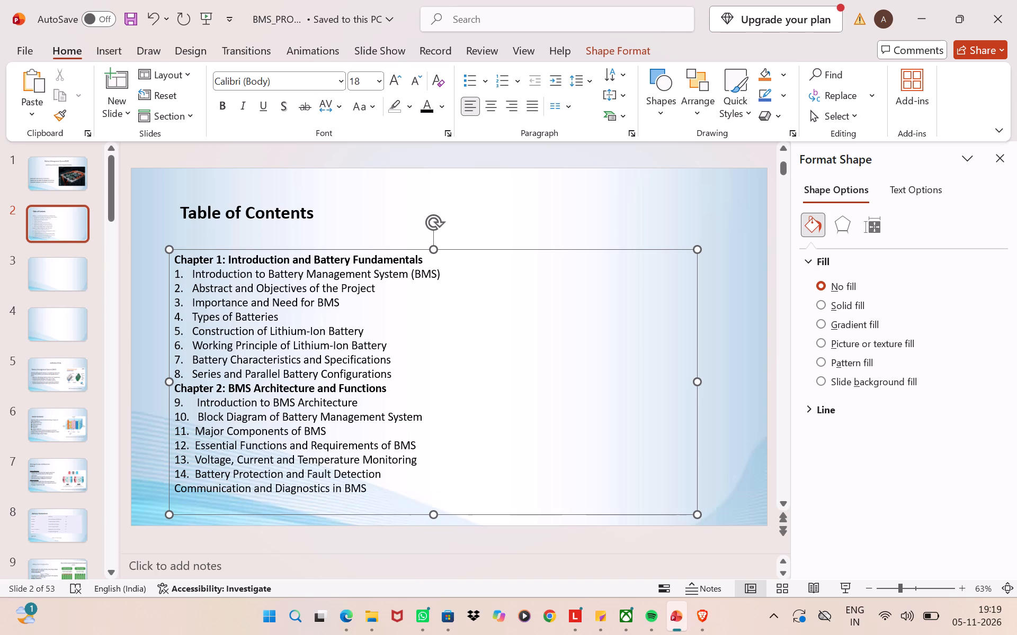
left_click(175, 487)
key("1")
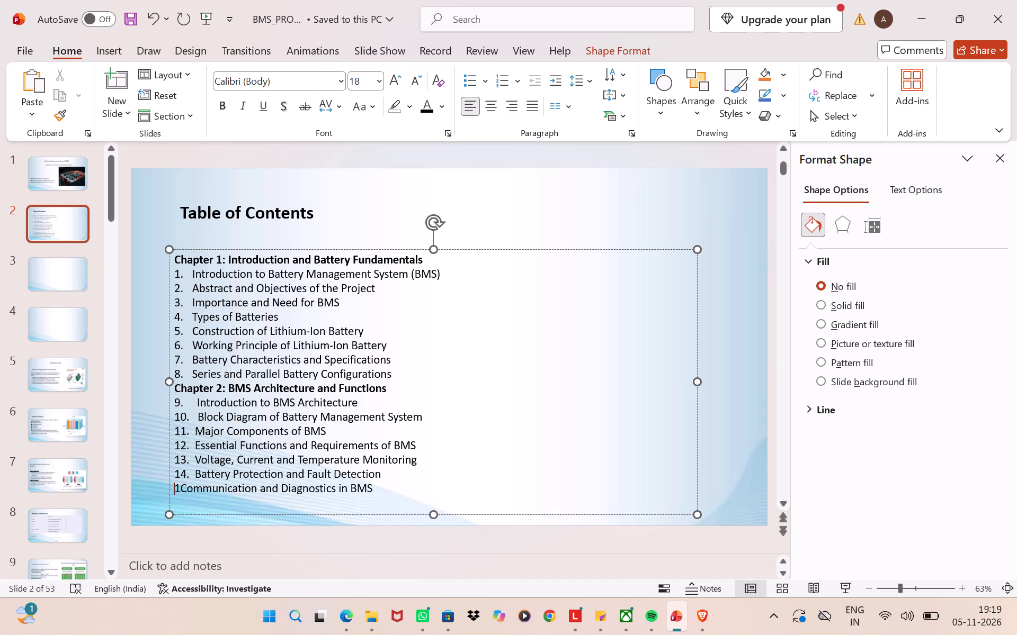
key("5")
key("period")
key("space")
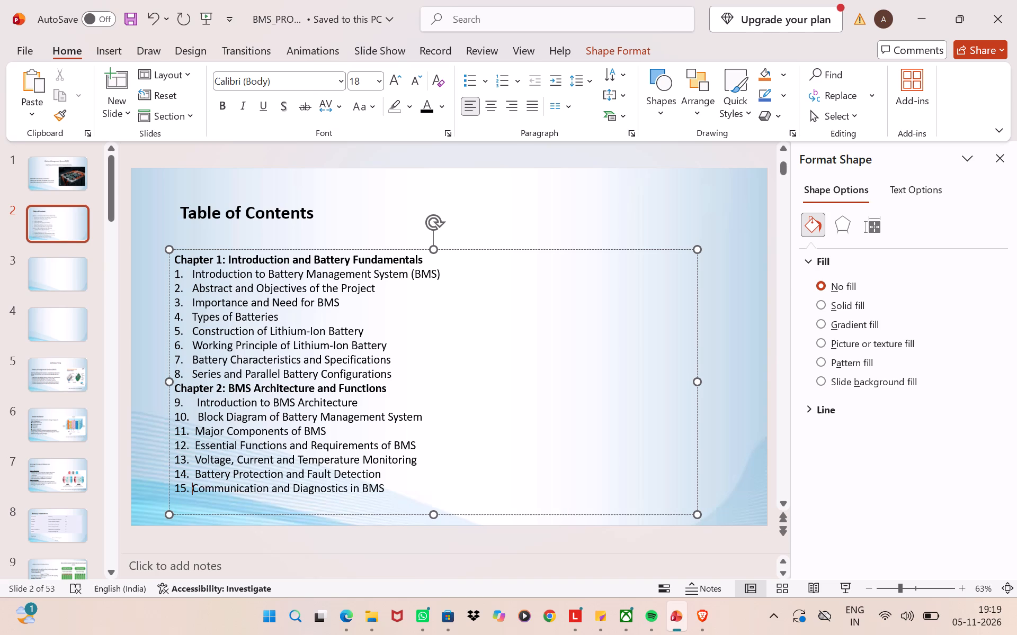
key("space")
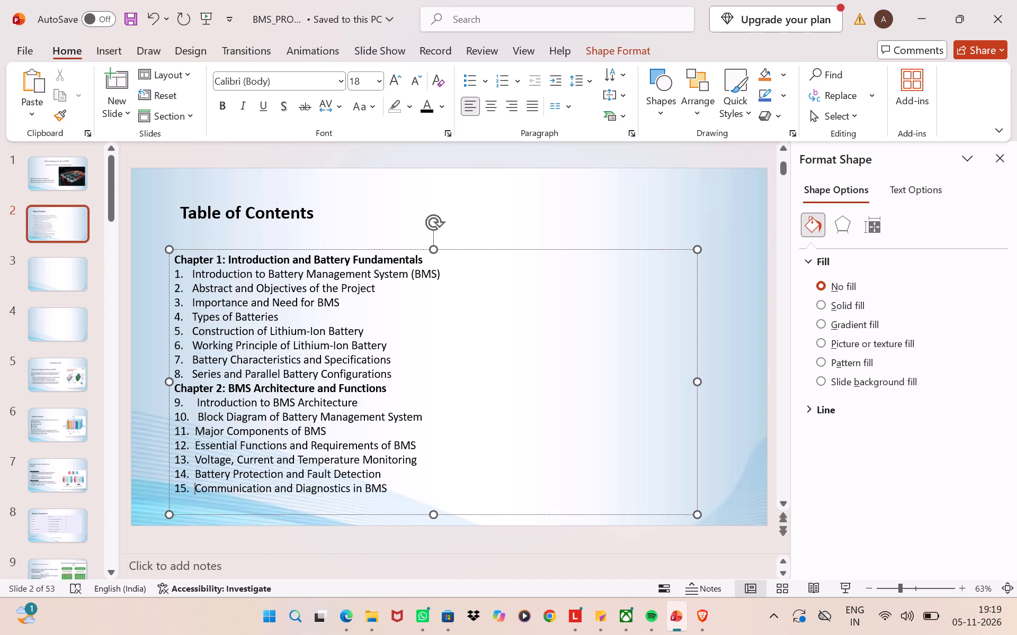
left_click(525, 418)
left_click(624, 200)
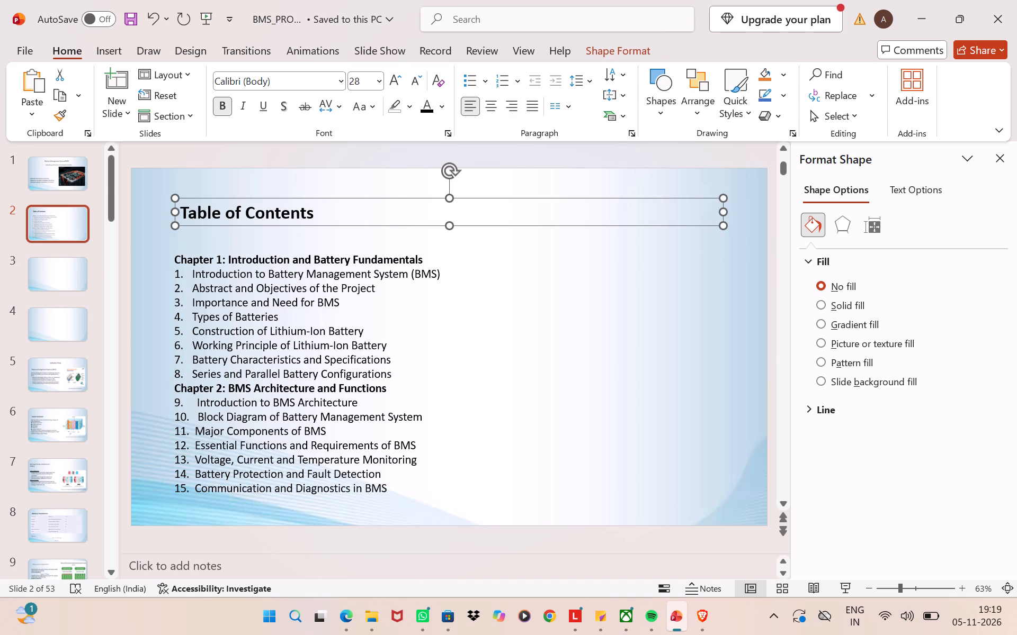
Move the chapter topics text box straight up to sit just beneath the "Table of Contents" title.
left_click(347, 344)
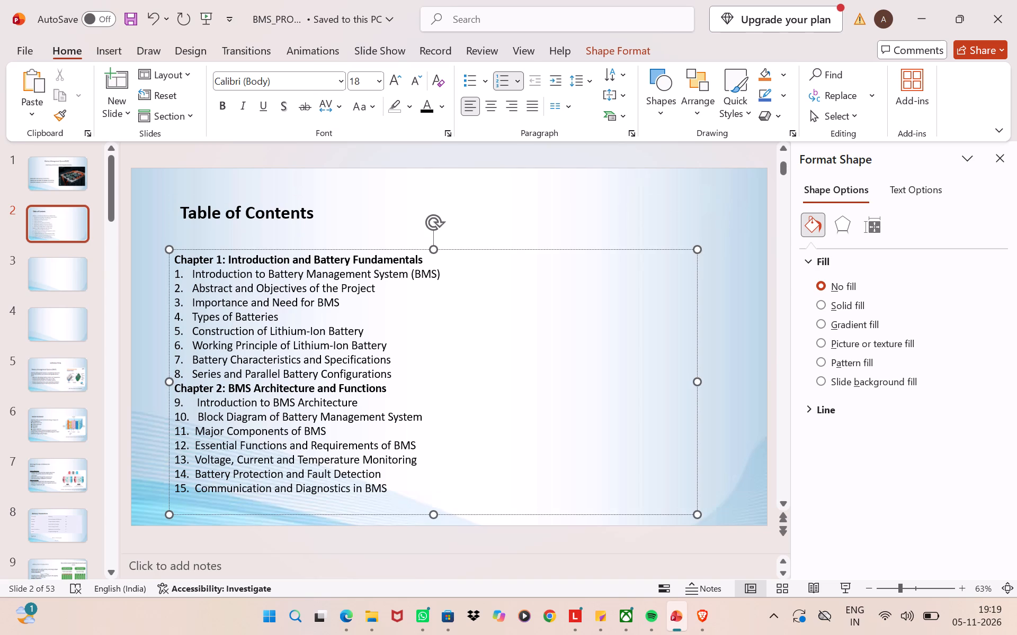
left_click_drag(343, 246, 343, 226)
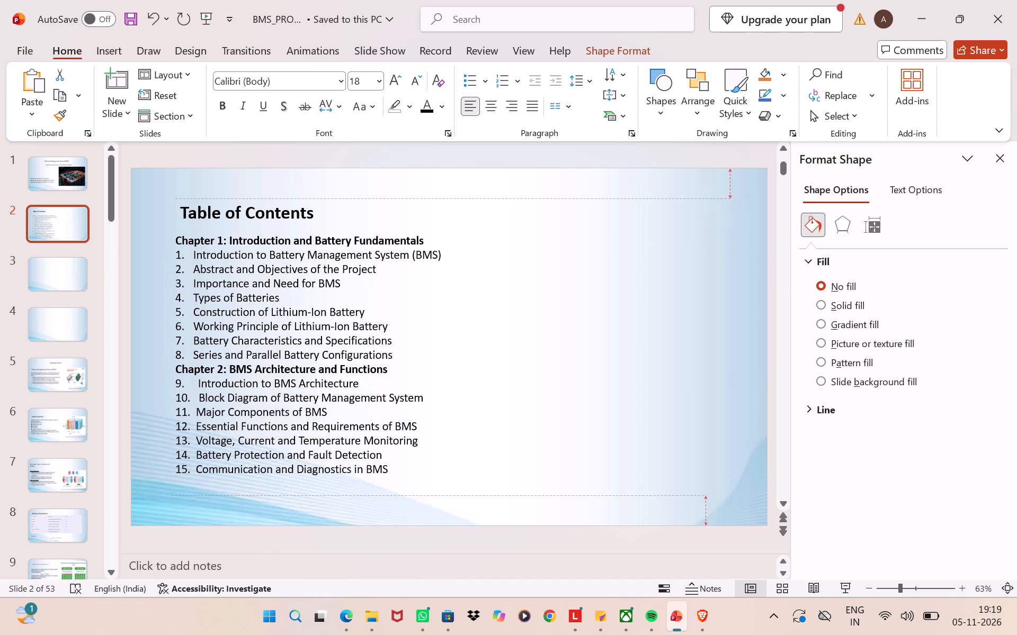
left_click_drag(343, 226, 343, 227)
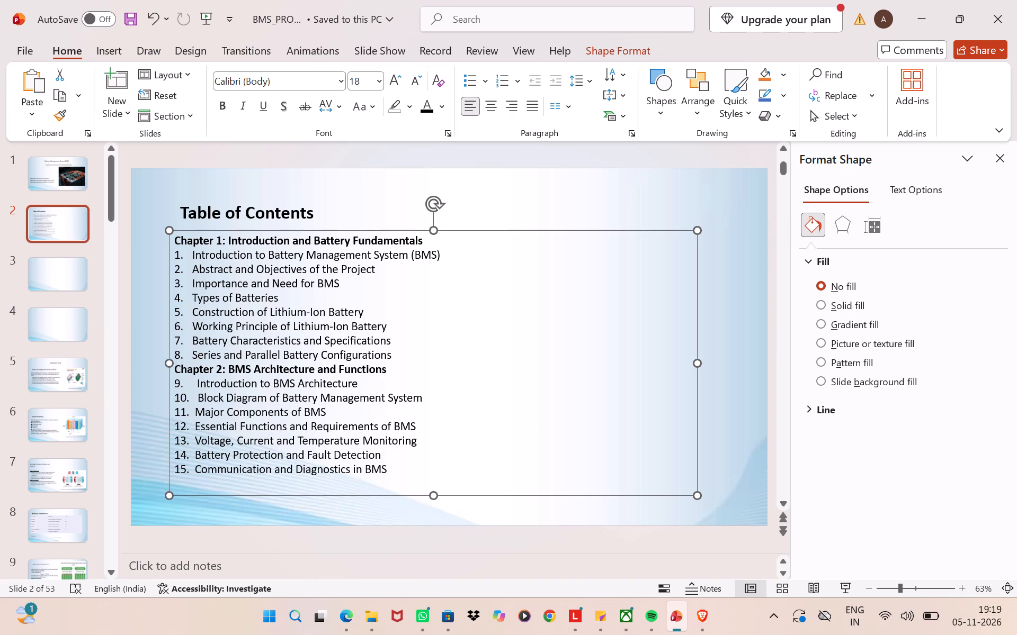
Enlarge the chapter topics text box by extending its left edge slightly outward toward the slide's left margin.
left_click_drag(434, 496, 435, 512)
left_click_drag(171, 498, 167, 498)
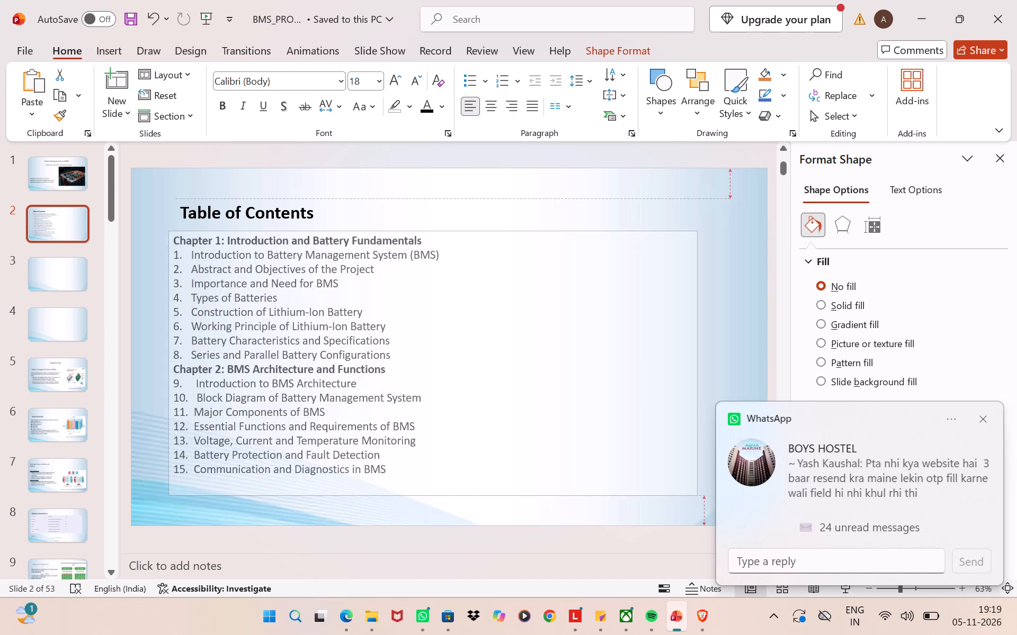
left_click_drag(167, 498, 158, 514)
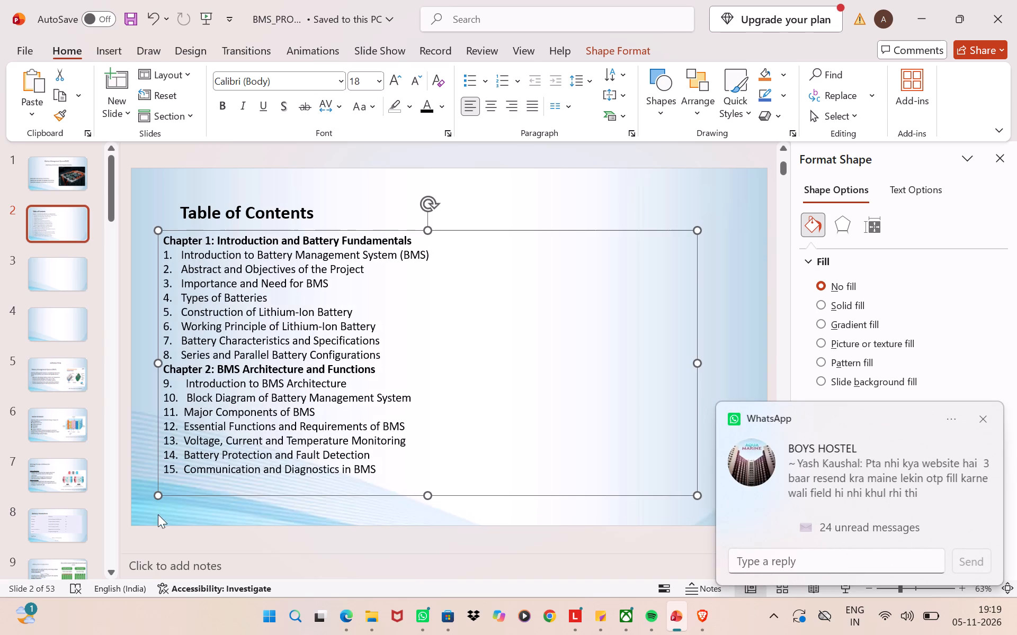
Add a blank line after "Series and Parallel Battery Configurations" to separate Chapter 1 from the Chapter 2 heading.
left_click(386, 351)
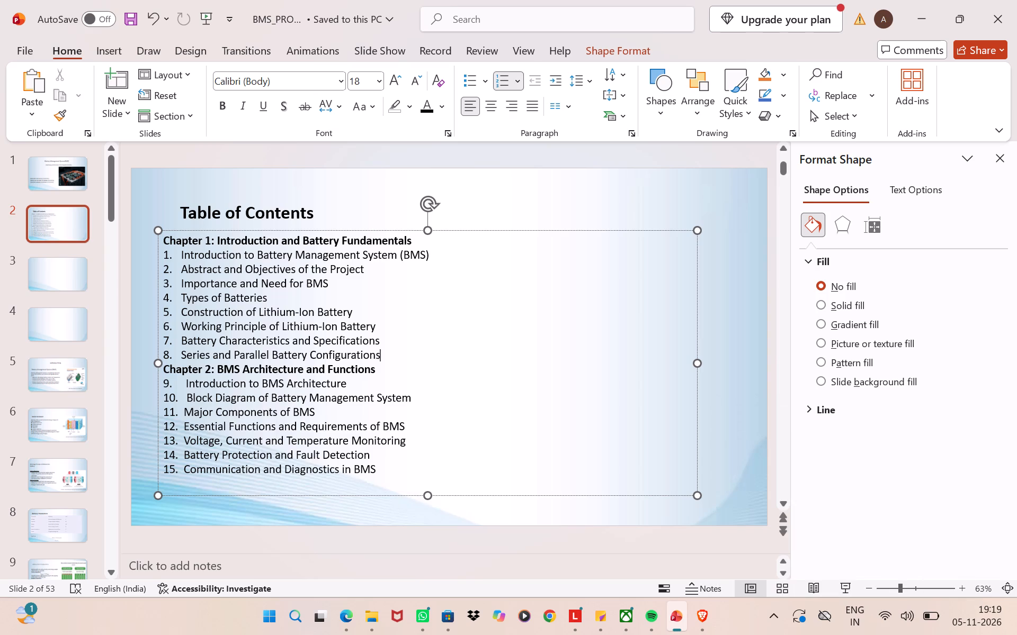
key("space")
key("Return")
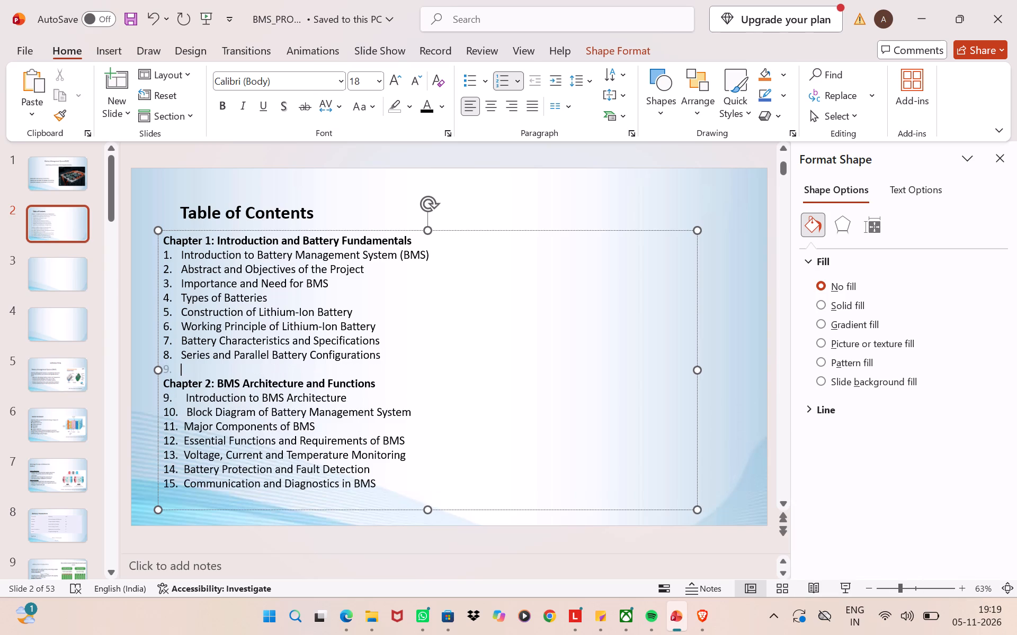
left_click(422, 369)
Move the "Table of Contents" title box left so its left edge aligns with the chapter topics text box.
left_click(587, 210)
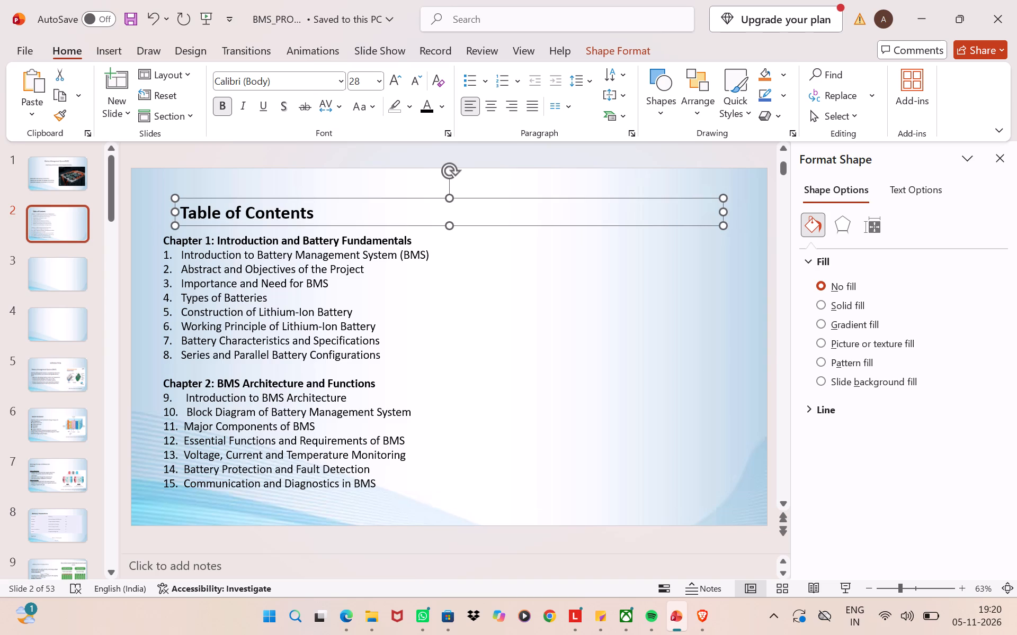
left_click_drag(219, 198, 202, 196)
left_click(515, 283)
left_click(643, 194)
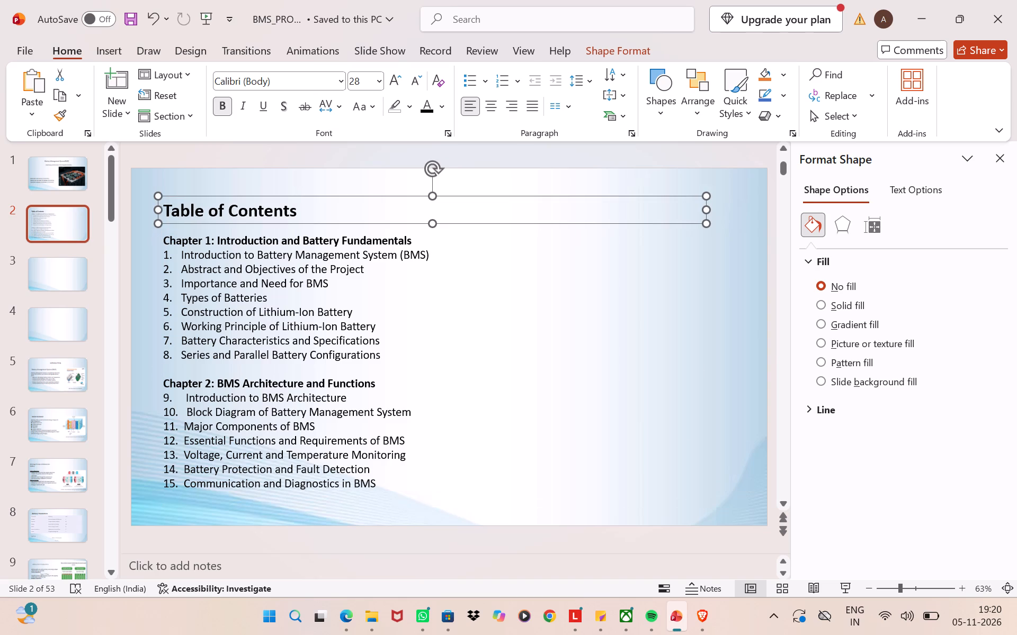
left_click(643, 164)
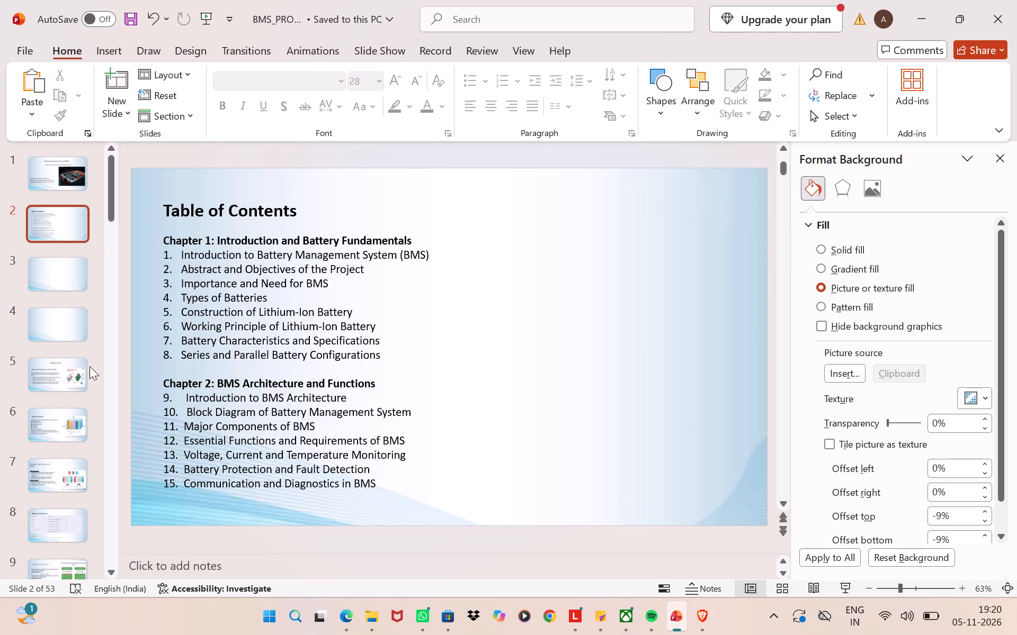
Draw a text box covering most of the empty slide 3.
left_click(48, 284)
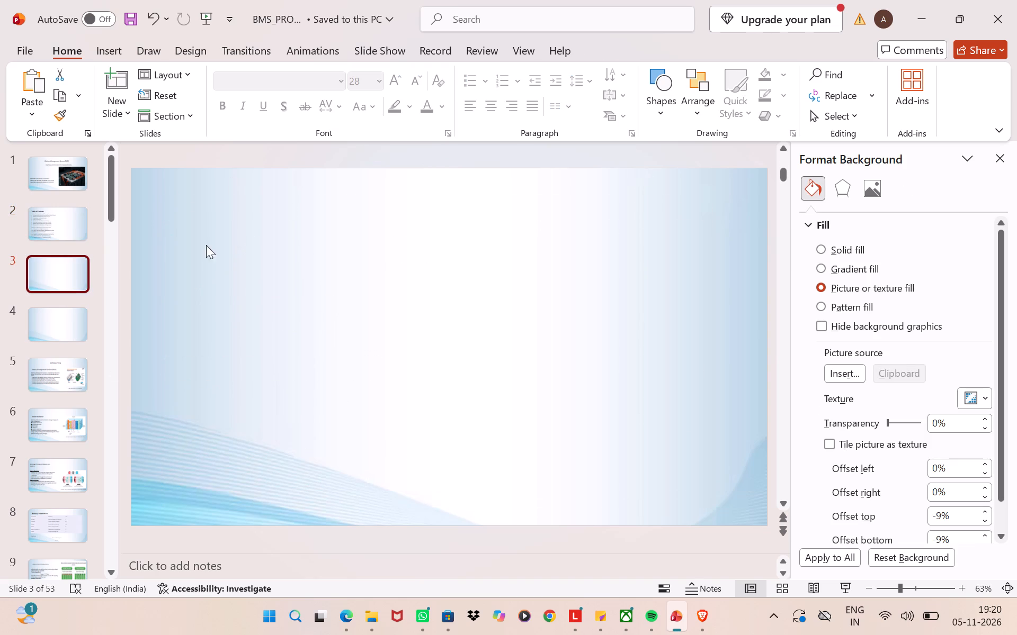
left_click(665, 111)
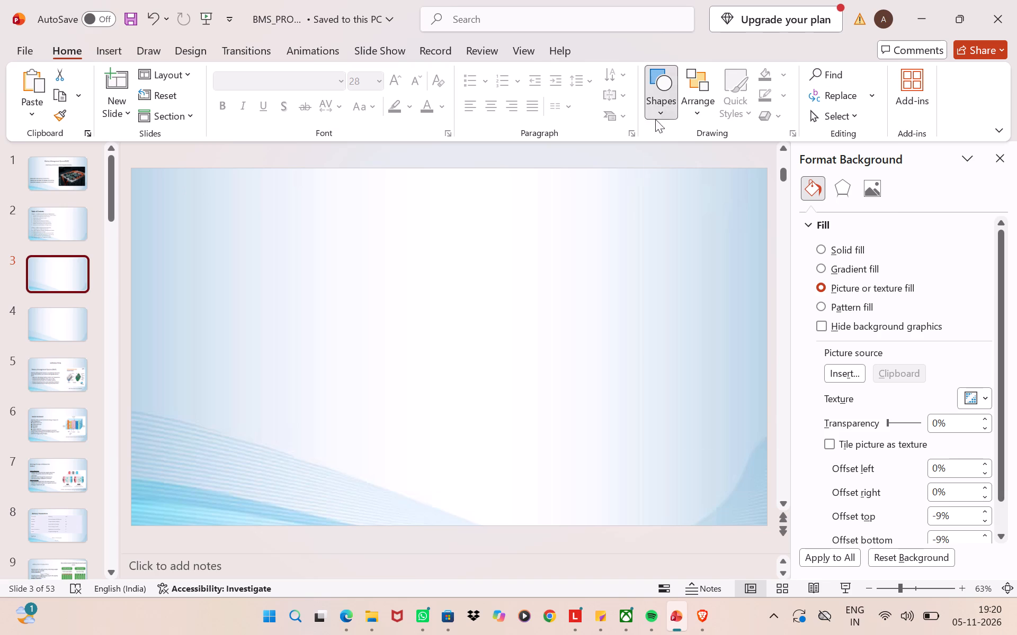
left_click(661, 160)
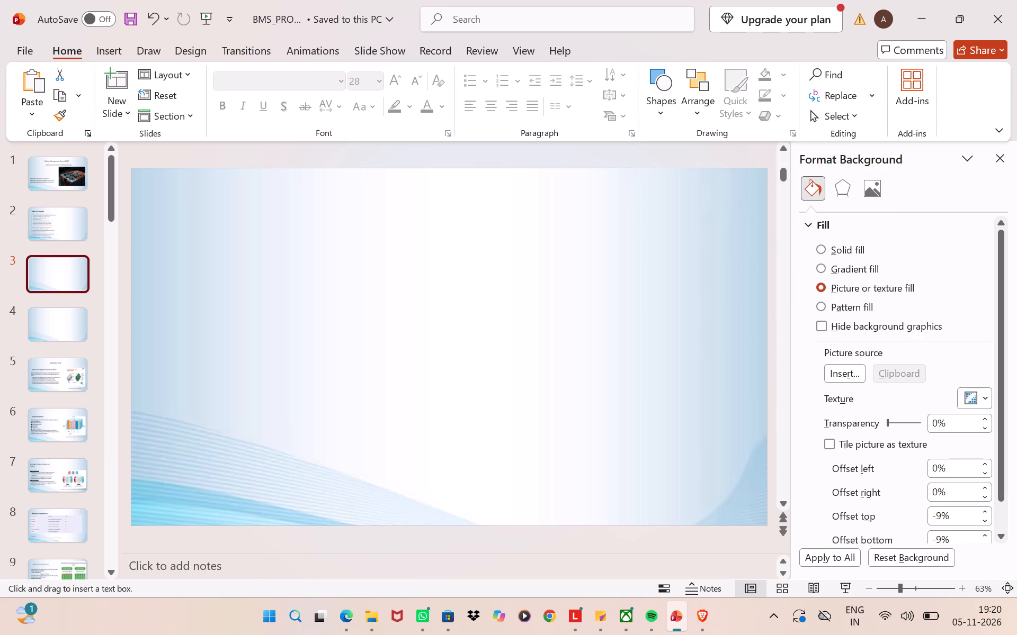
left_click_drag(153, 188, 707, 514)
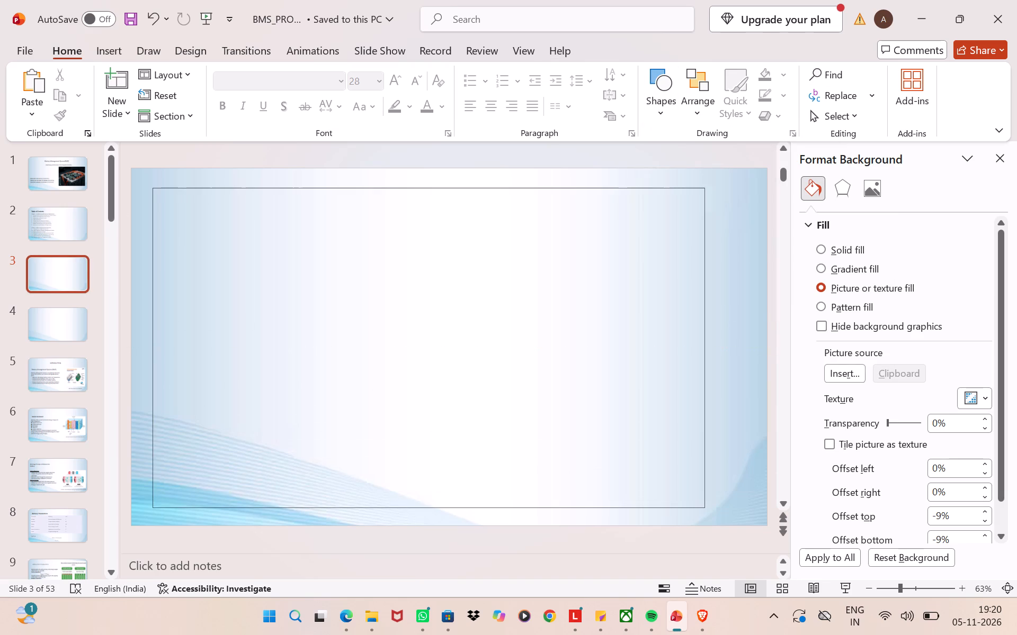
left_click_drag(707, 514, 559, 231)
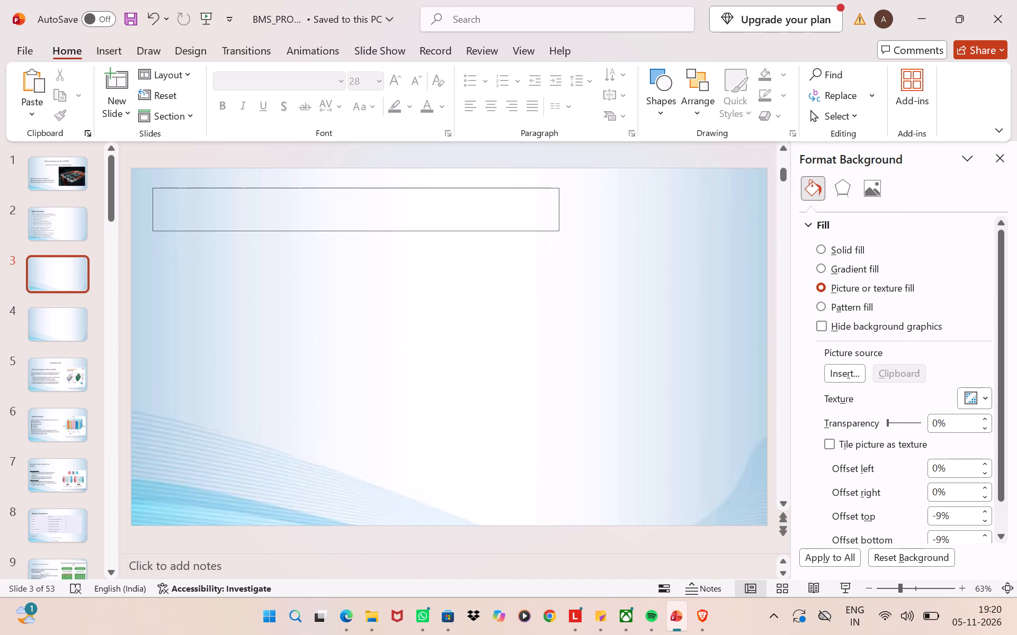
left_click_drag(559, 231, 719, 514)
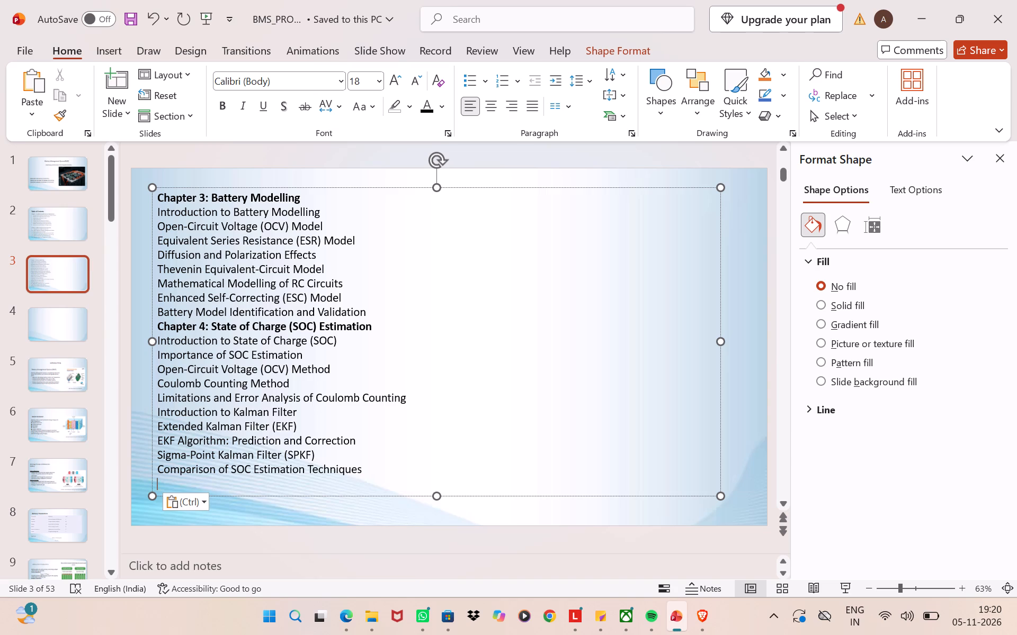
Insert a blank line above the "Chapter 4: State of Charge (SOC) Estimation" heading.
left_click(372, 312)
key("Return")
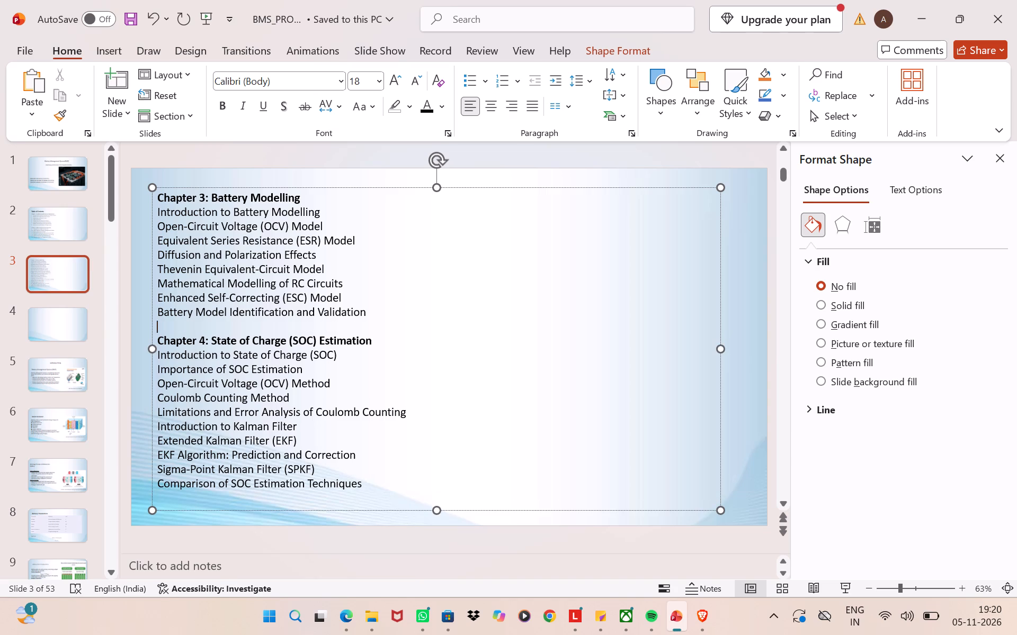
Number "Introduction to Battery Modelling" as 16. and "Open-Circuit Voltage (OCV) Model" as 17., each number followed by two spaces.
left_click(157, 213)
type("16")
key("period")
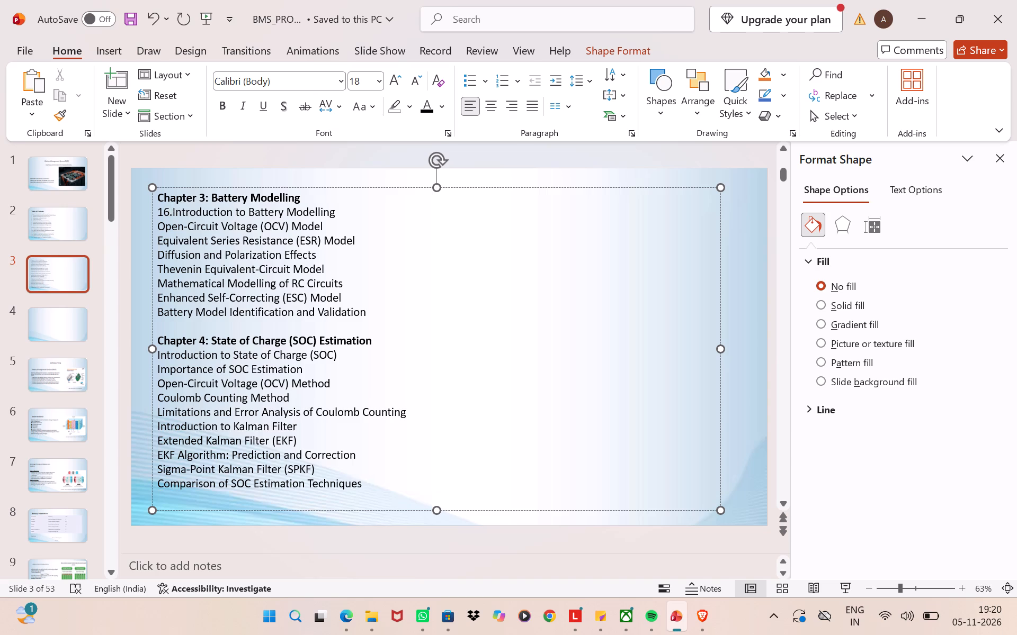
key("space")
key("space")
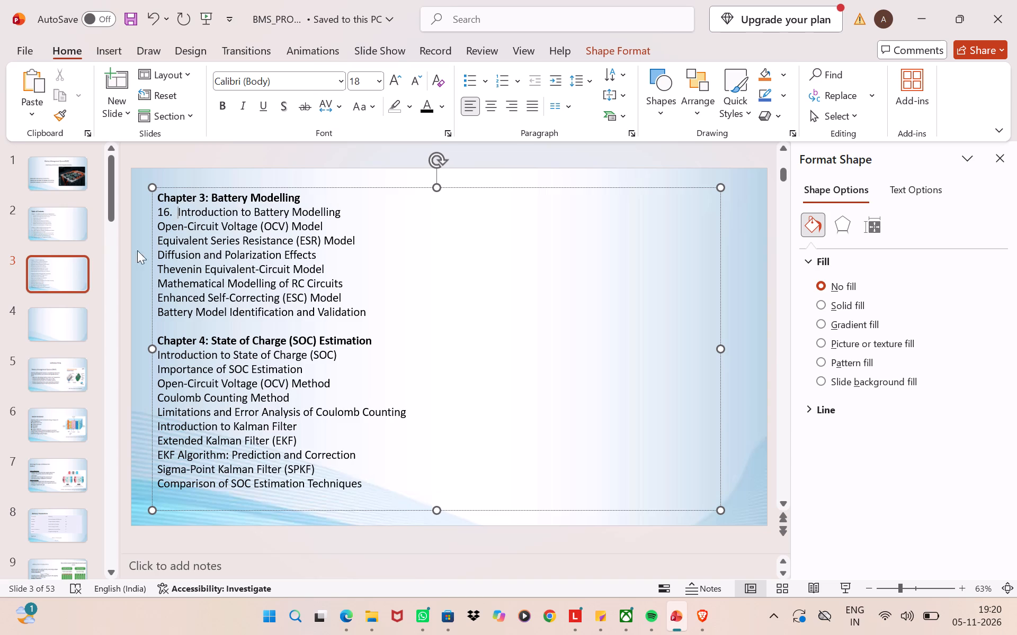
left_click(158, 225)
type("17")
key("period")
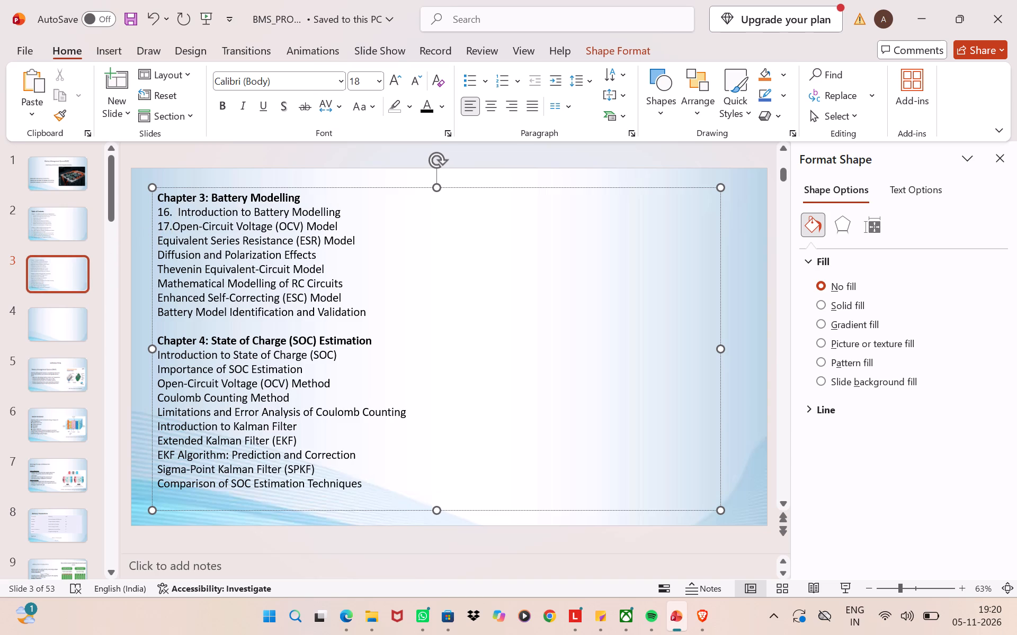
key("space")
key("space")
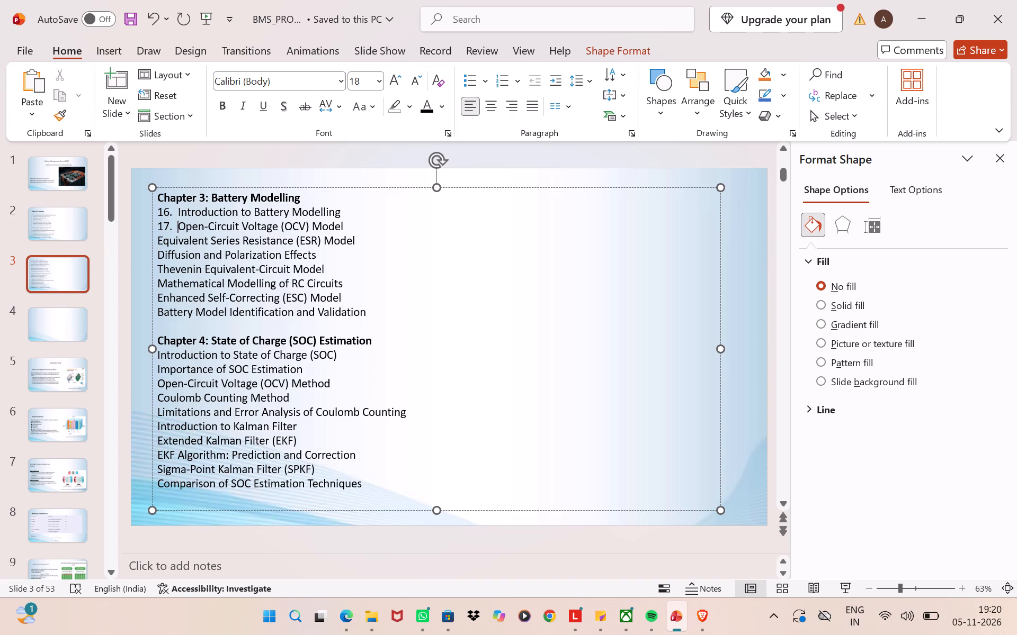
Number "Equivalent Series Resistance (ESR) Model" as 18. and "Diffusion and Polarization Effects" as 19., each number followed by two spaces.
left_click(158, 236)
key("1")
key("8")
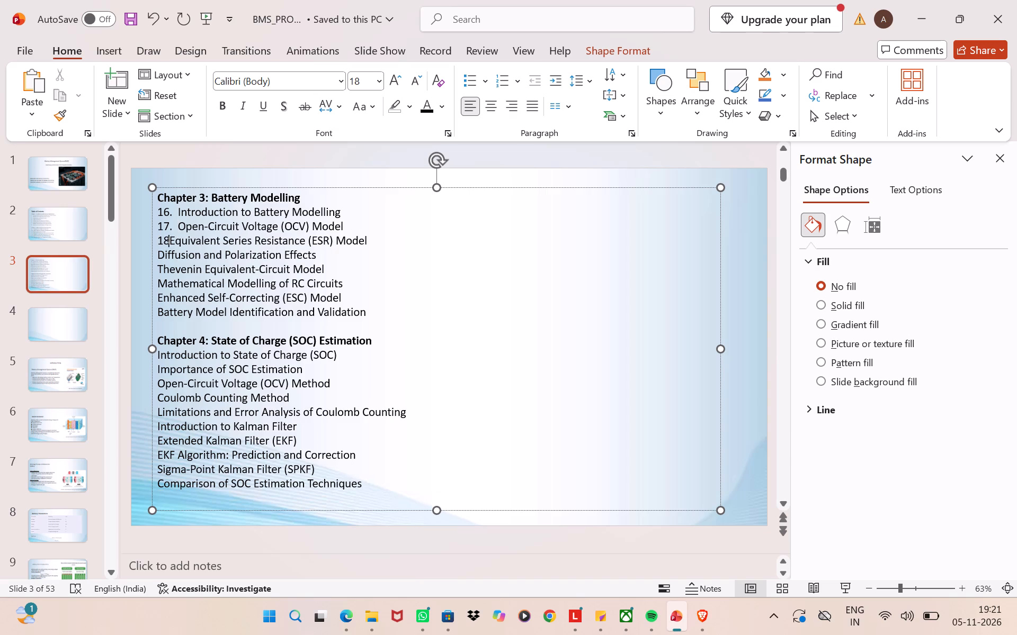
key("period")
key("space")
key("space")
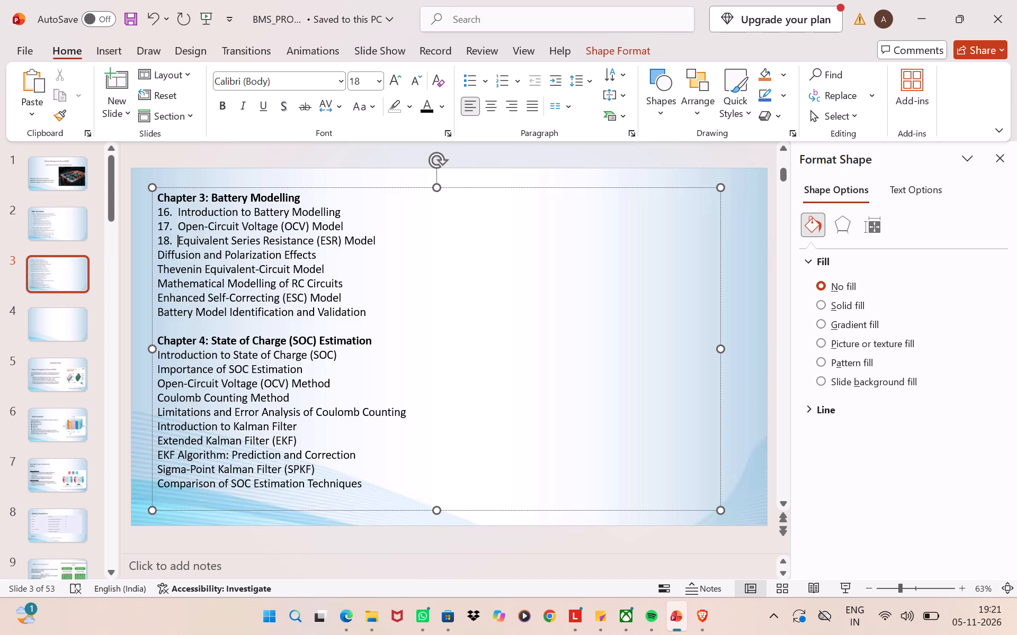
left_click(158, 252)
type("19")
key("period")
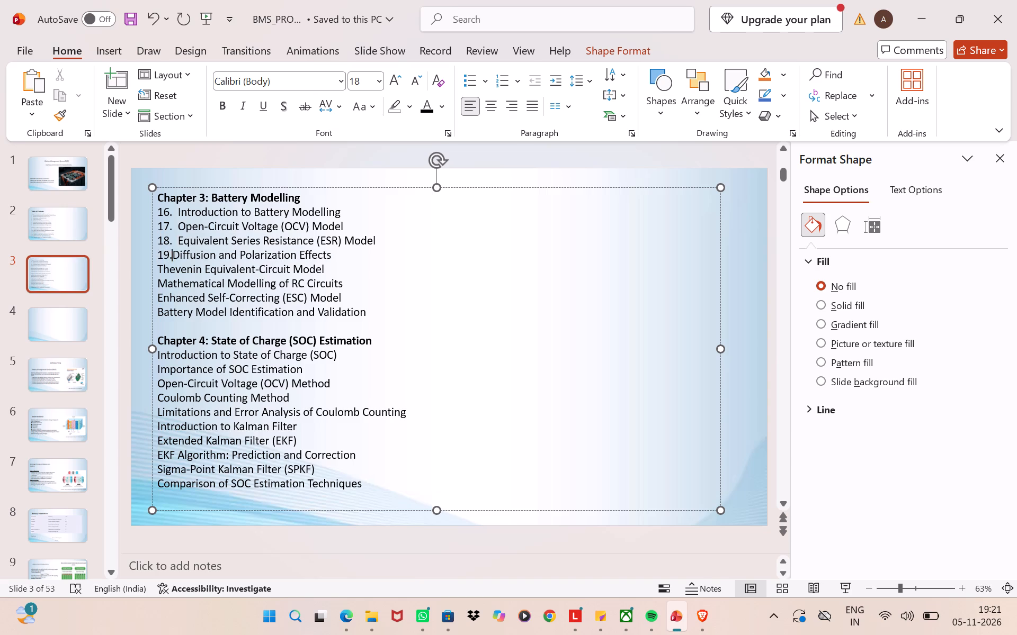
key("space")
key("space")
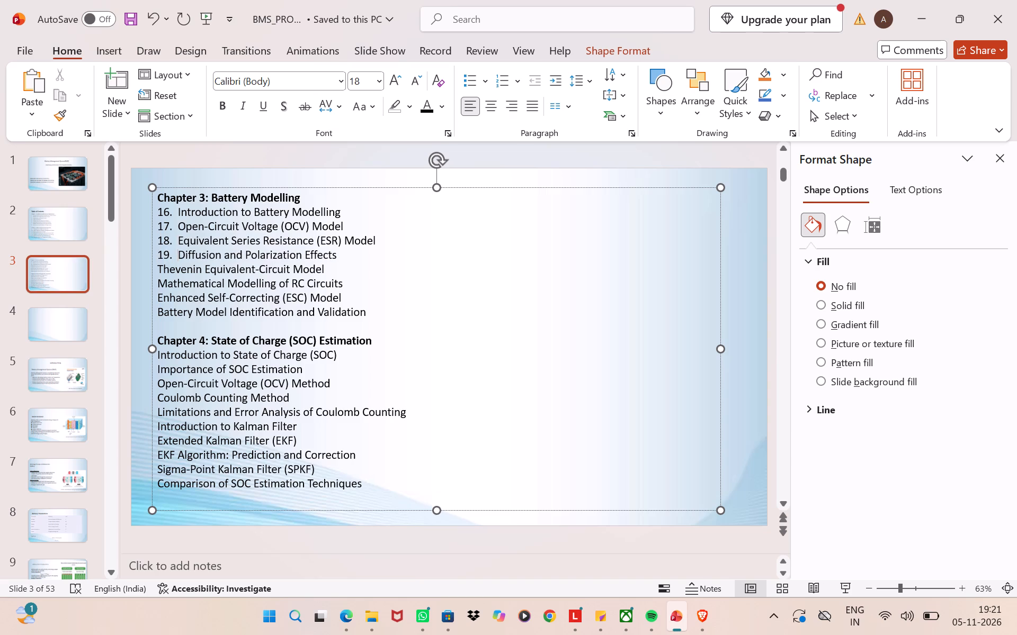
Number "Thevenin Equivalent-Circuit Model" as 20. and "Mathematical Modelling of RC Circuits" as 21., each number followed by two spaces.
left_click(157, 268)
left_click(157, 268)
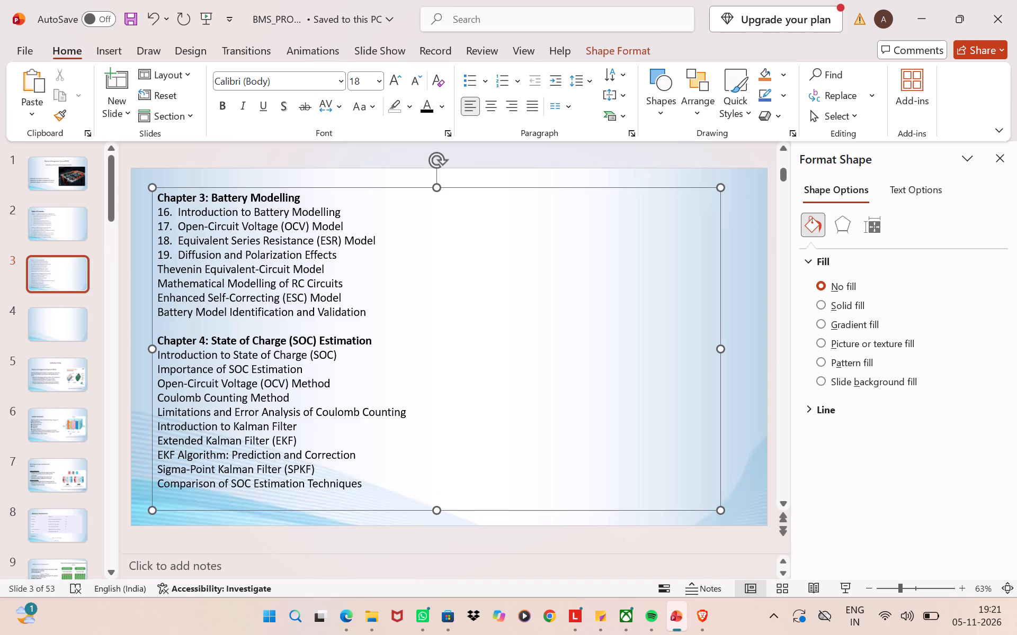
left_click(158, 267)
key("2")
key("0")
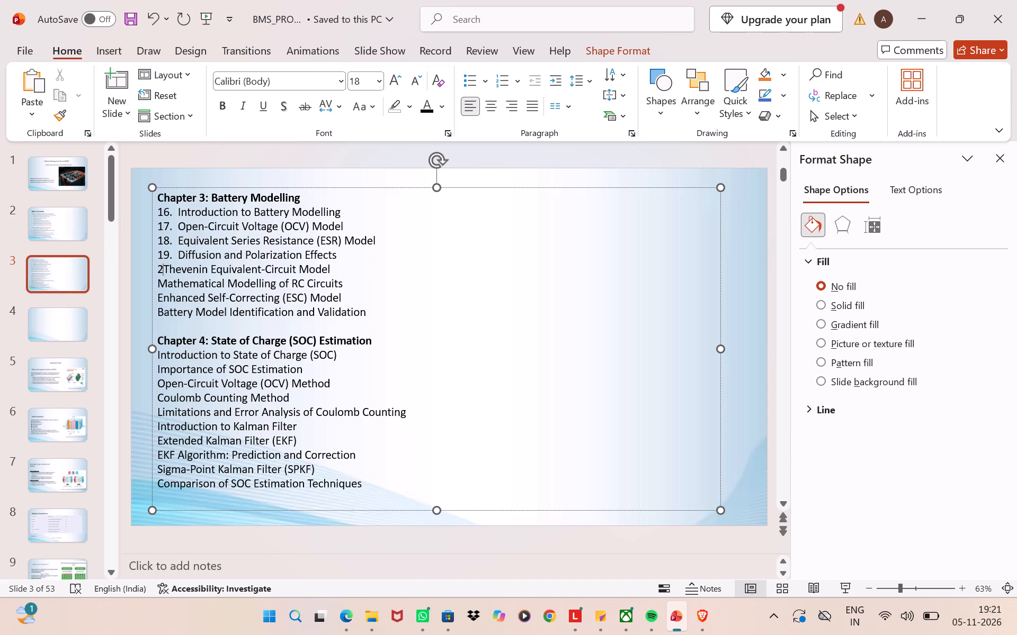
key("period")
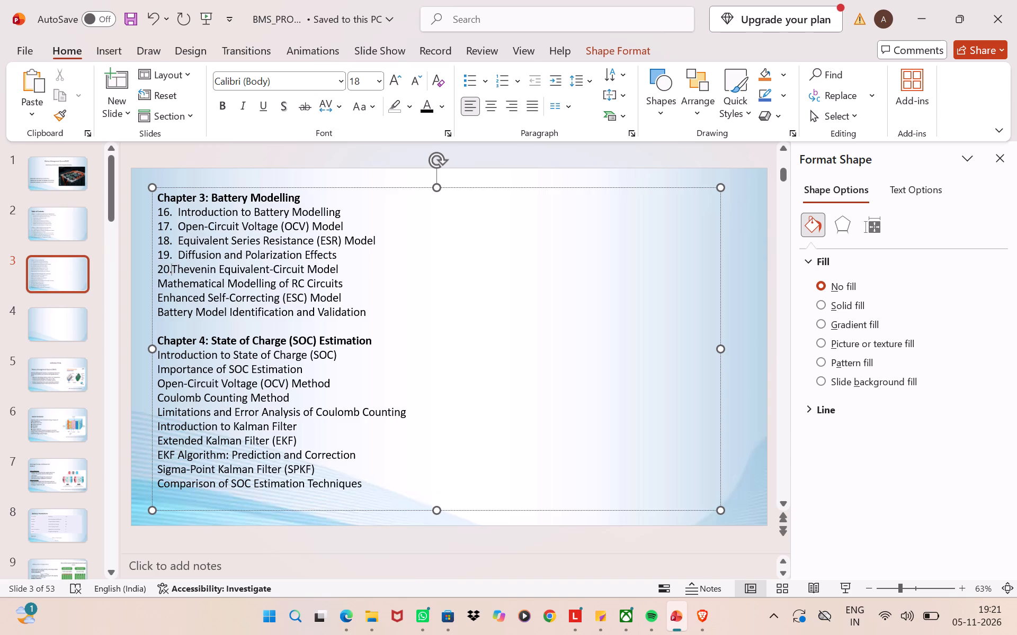
key("space")
key("space")
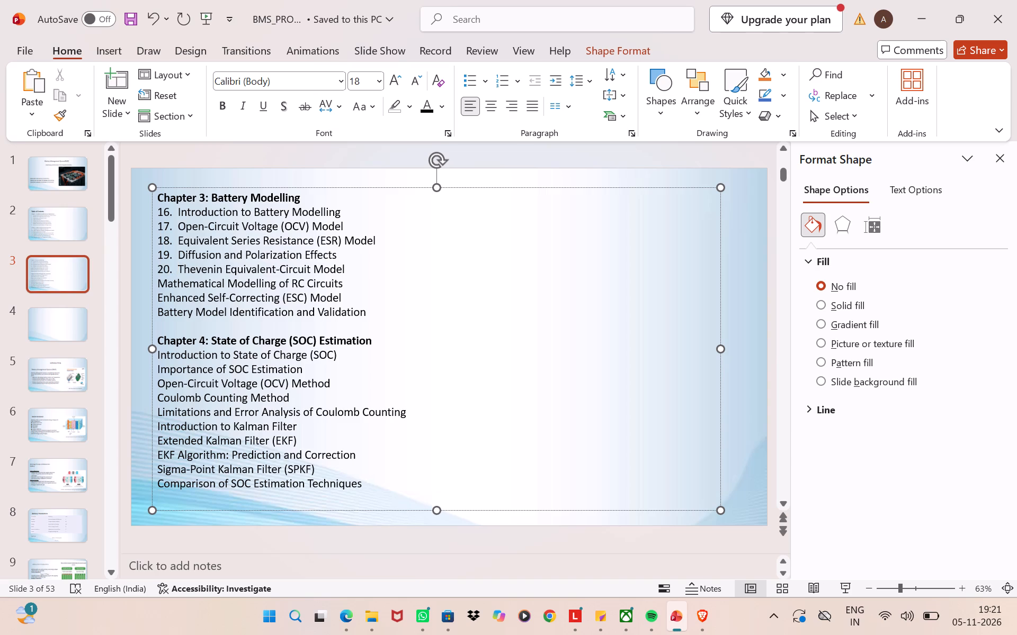
left_click(158, 284)
key("2")
key("1")
key("period")
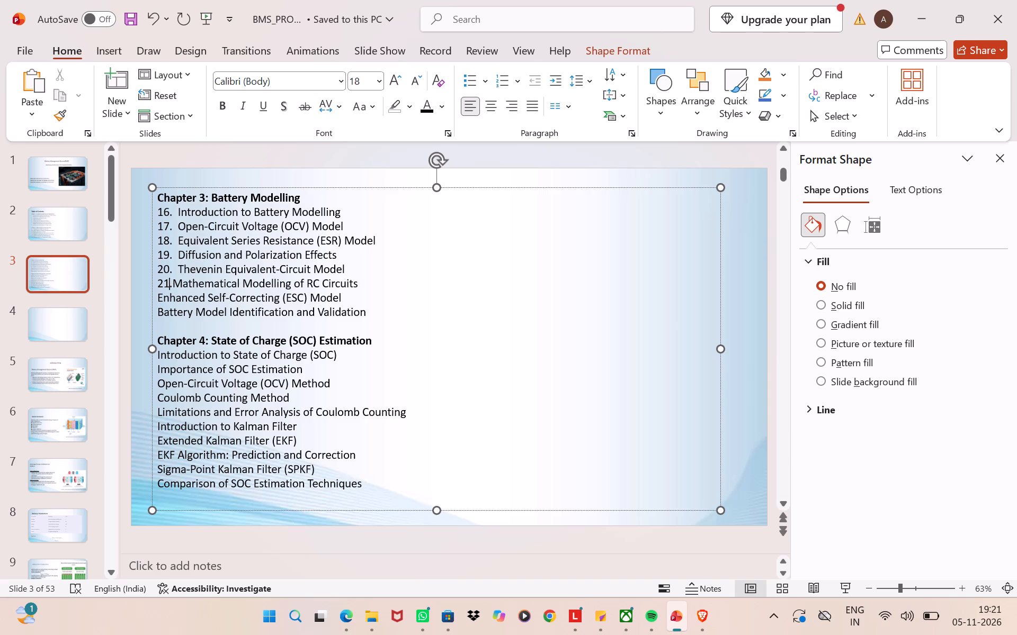
key("space")
key("space")
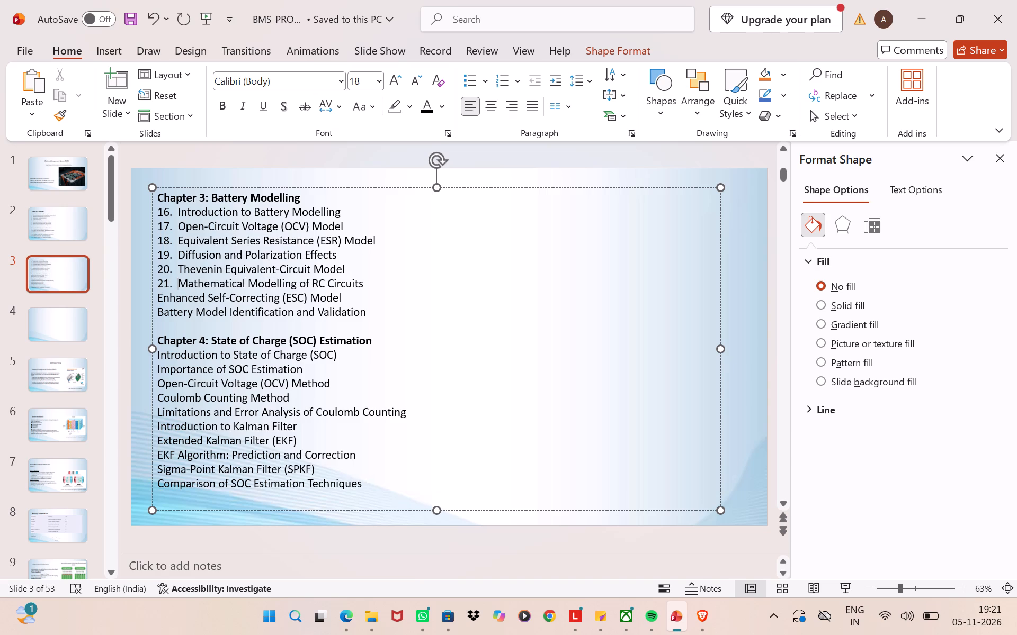
Number "Enhanced Self-Correcting (ESC) Model" as 22. and "Battery Model Identification and Validation" as 23., each number followed by two spaces.
left_click(158, 297)
type("22")
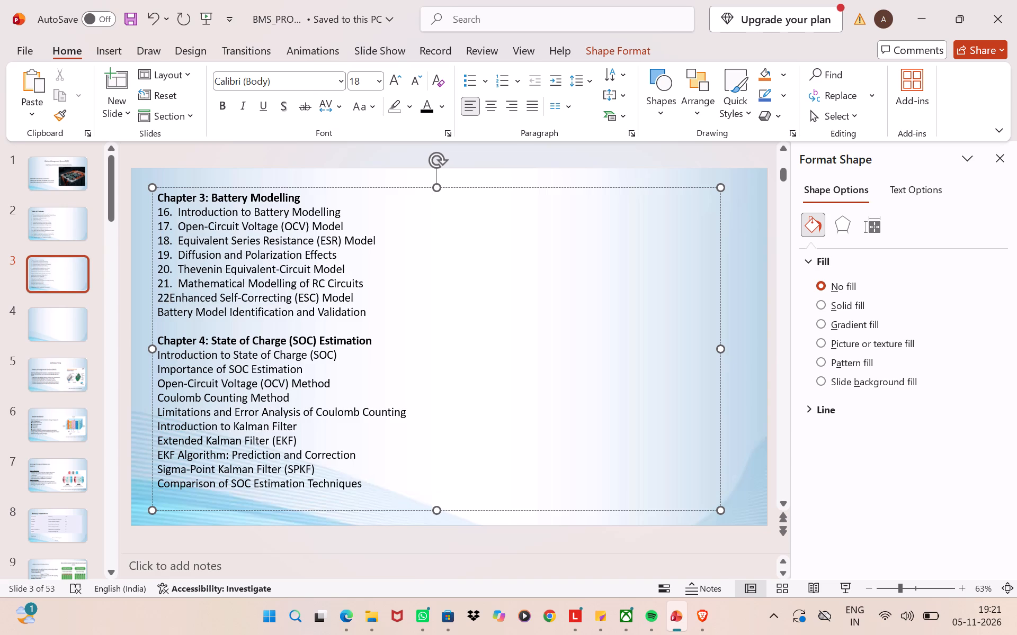
key("period")
key("space")
key("space")
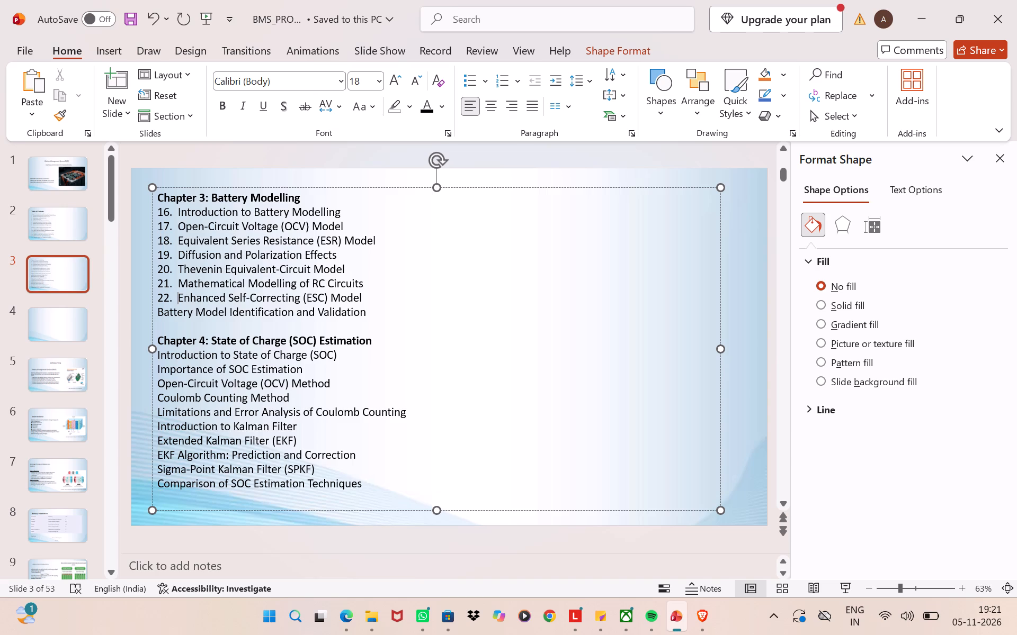
left_click(158, 312)
key("2")
key("3")
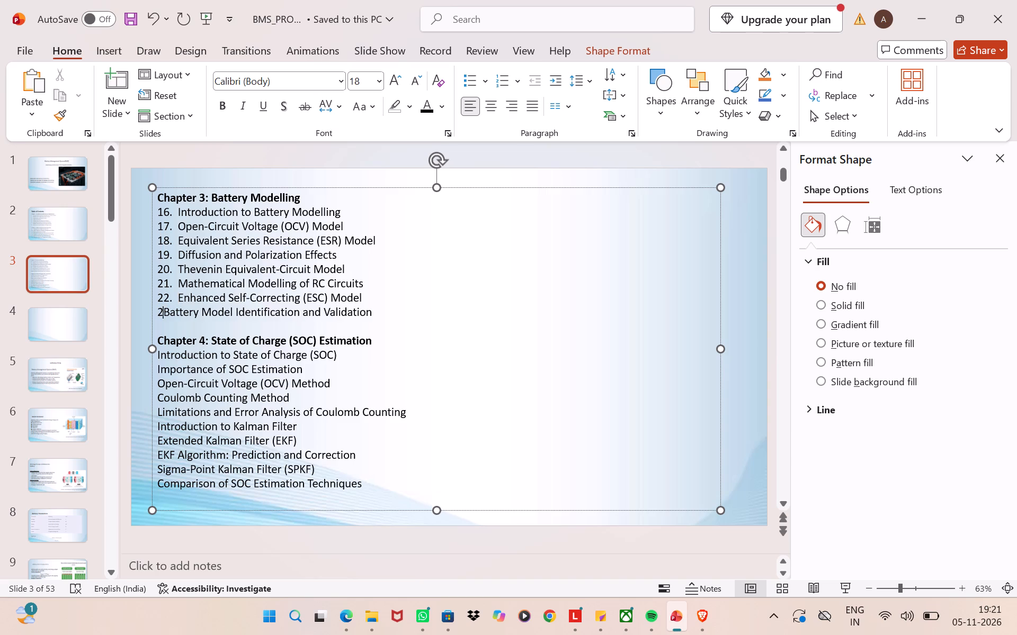
key("period")
key("space")
key("space")
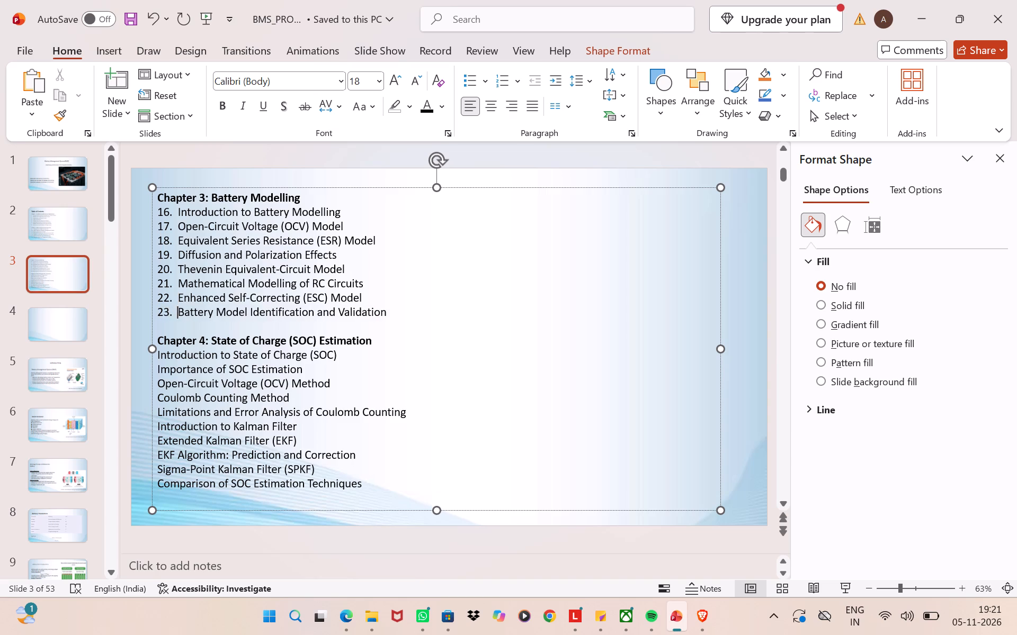
Number "Introduction to State of Charge (SOC)" as 24. and "Importance of SOC Estimation" as 25., each number followed by two spaces.
left_click(160, 353)
left_click(157, 354)
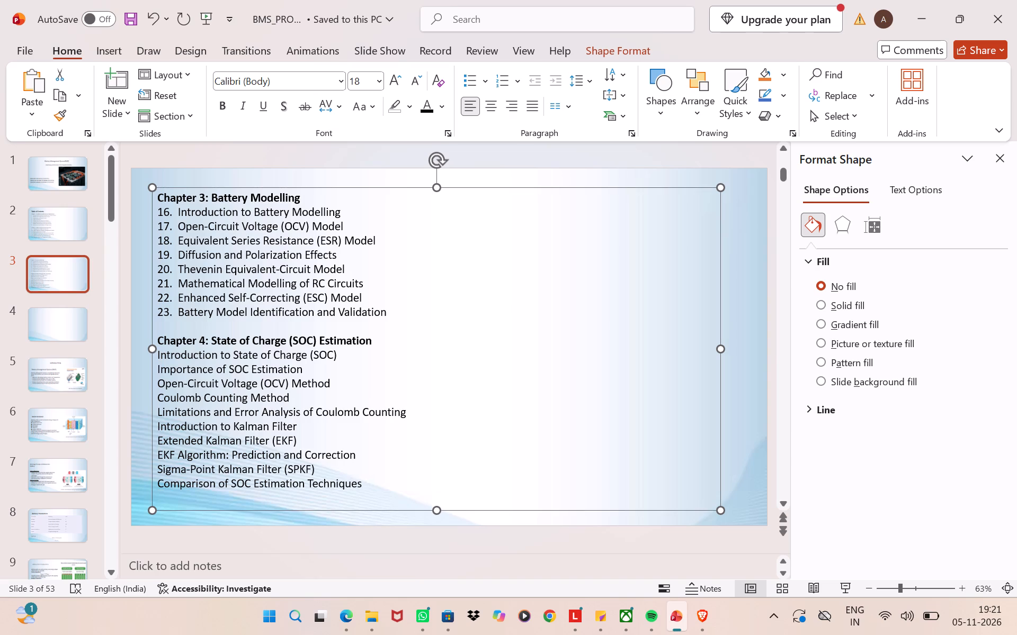
left_click(156, 355)
left_click(158, 355)
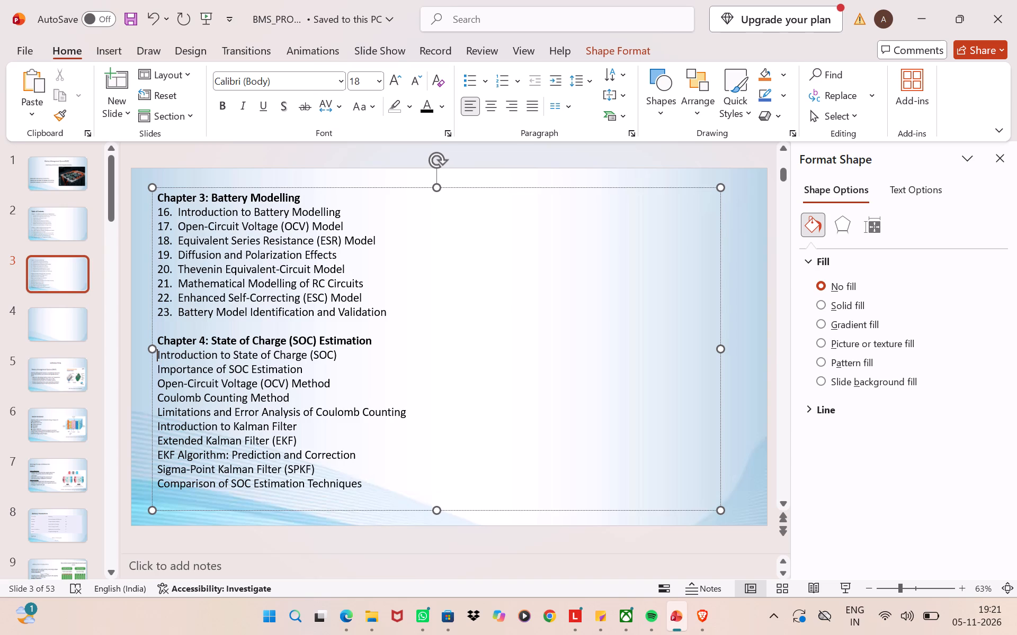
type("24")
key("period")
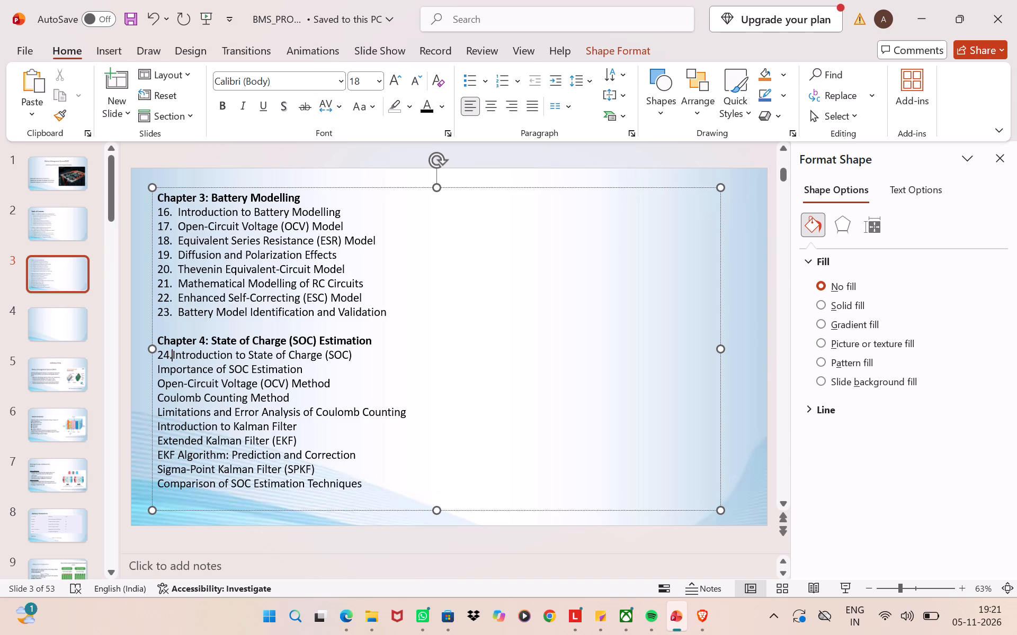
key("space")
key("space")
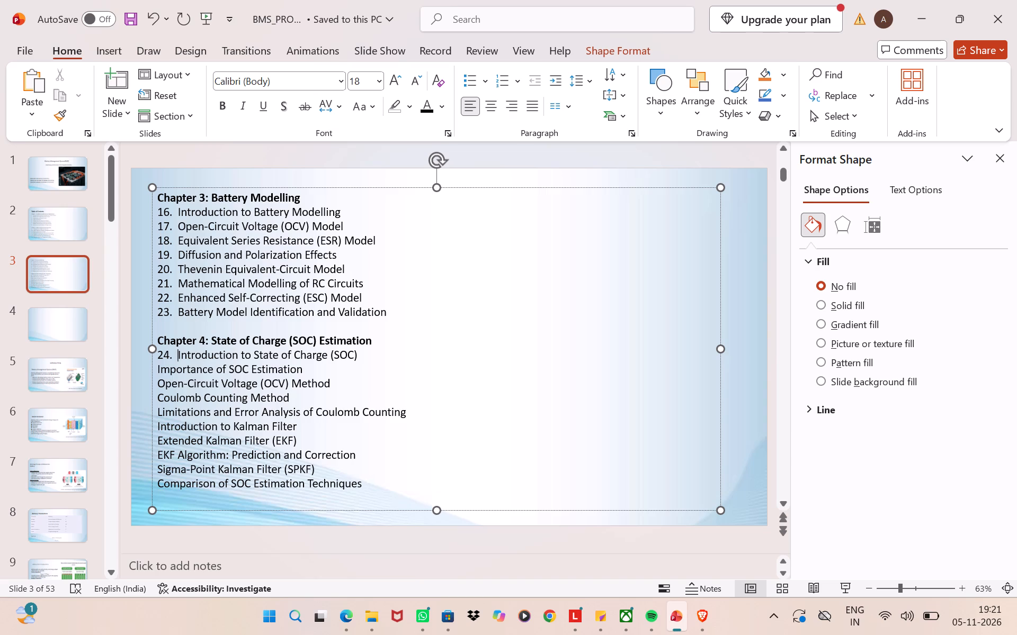
left_click(158, 365)
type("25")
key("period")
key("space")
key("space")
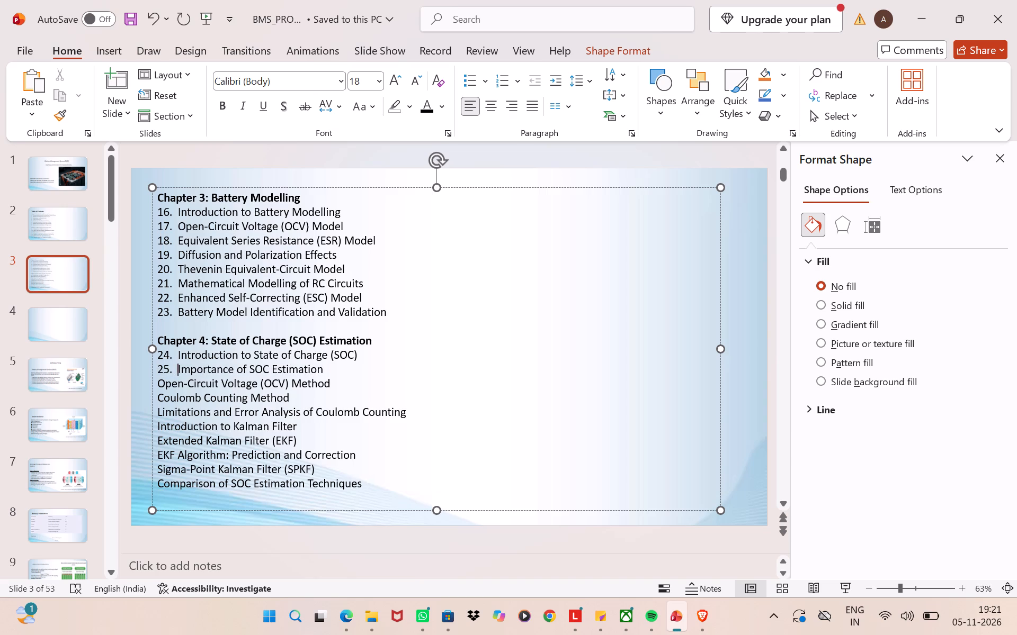
Number the Chapter 4 topics "Open-Circuit Voltage (OCV) Method" as 26. and "Coulomb Counting Method" as 27., each number followed by two spaces.
left_click(158, 383)
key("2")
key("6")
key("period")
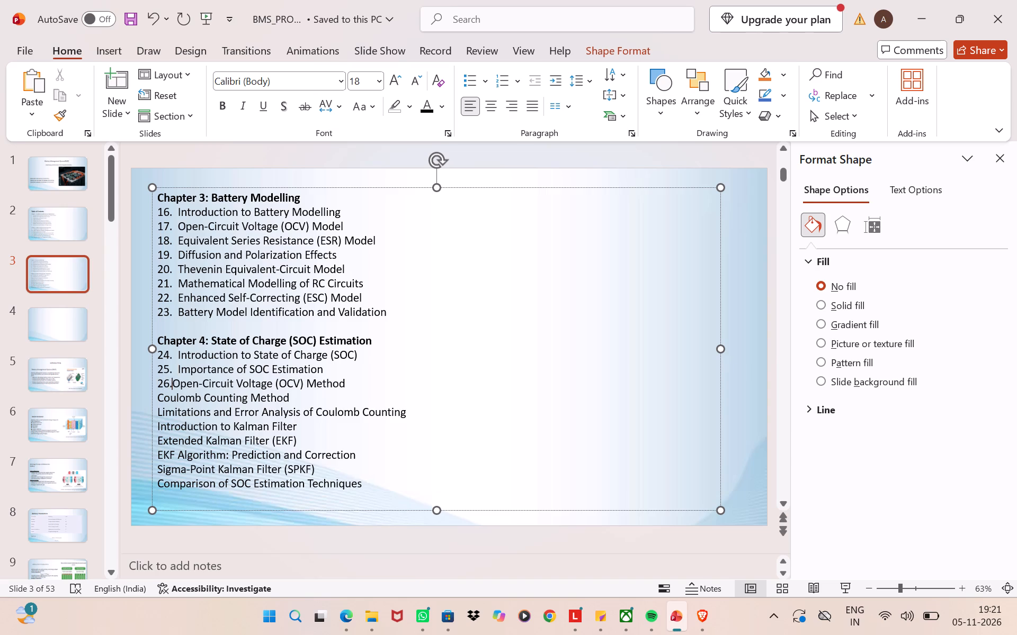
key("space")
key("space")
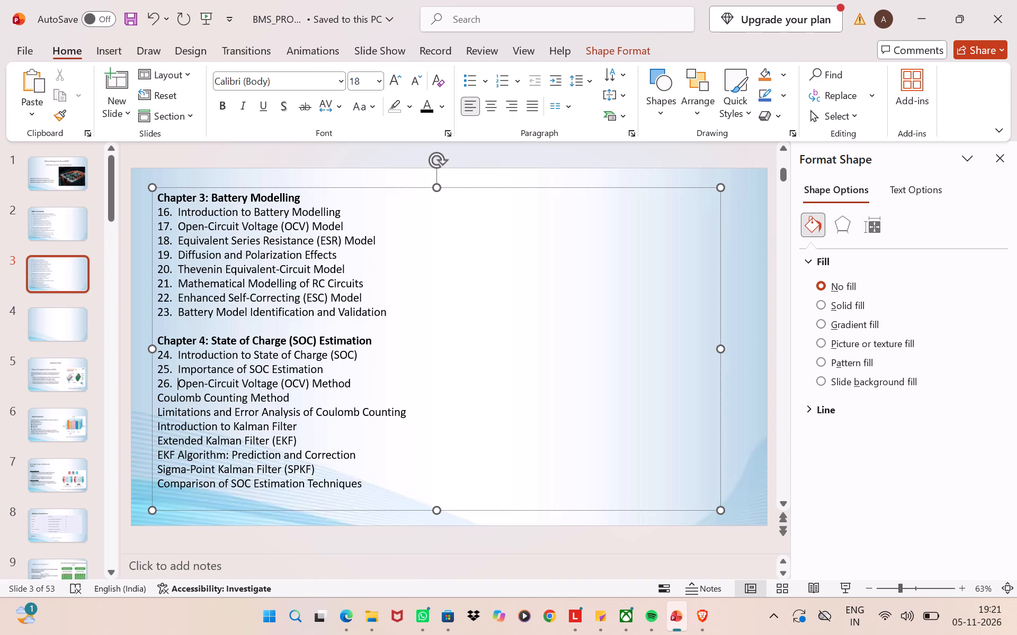
left_click(157, 395)
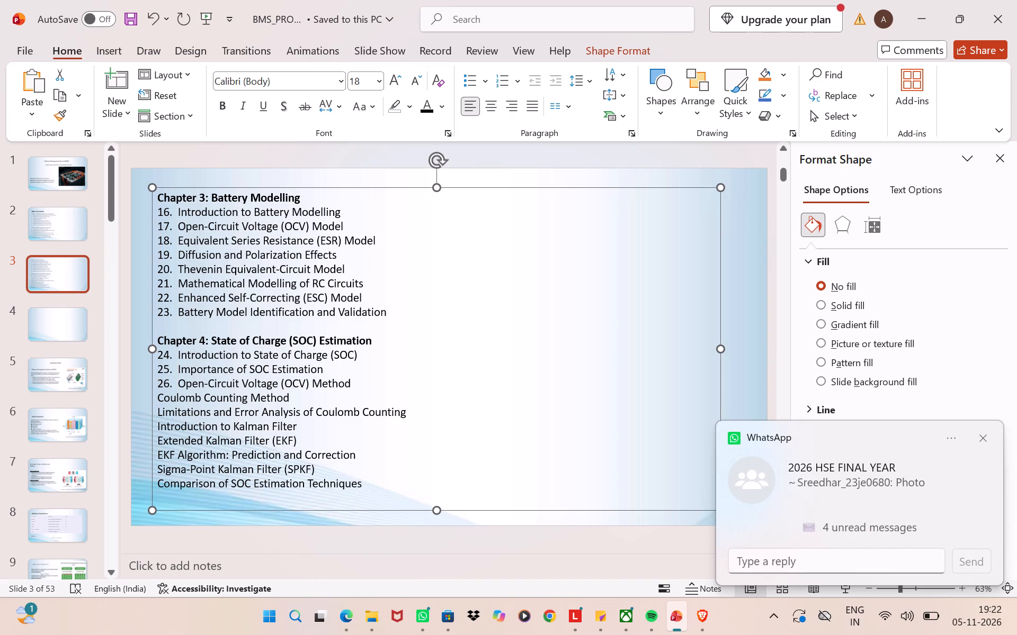
left_click(159, 398)
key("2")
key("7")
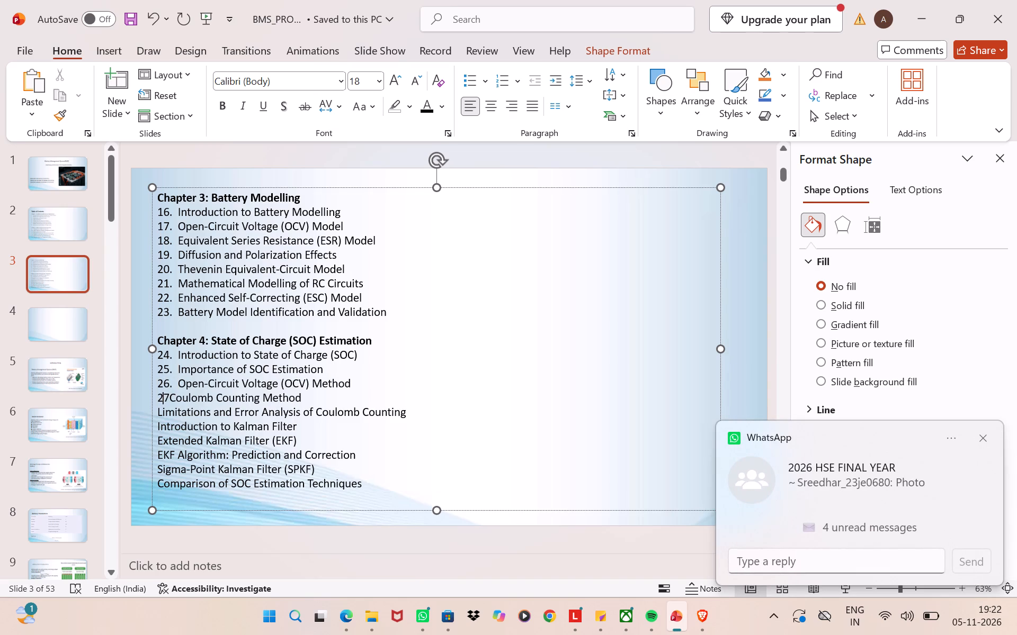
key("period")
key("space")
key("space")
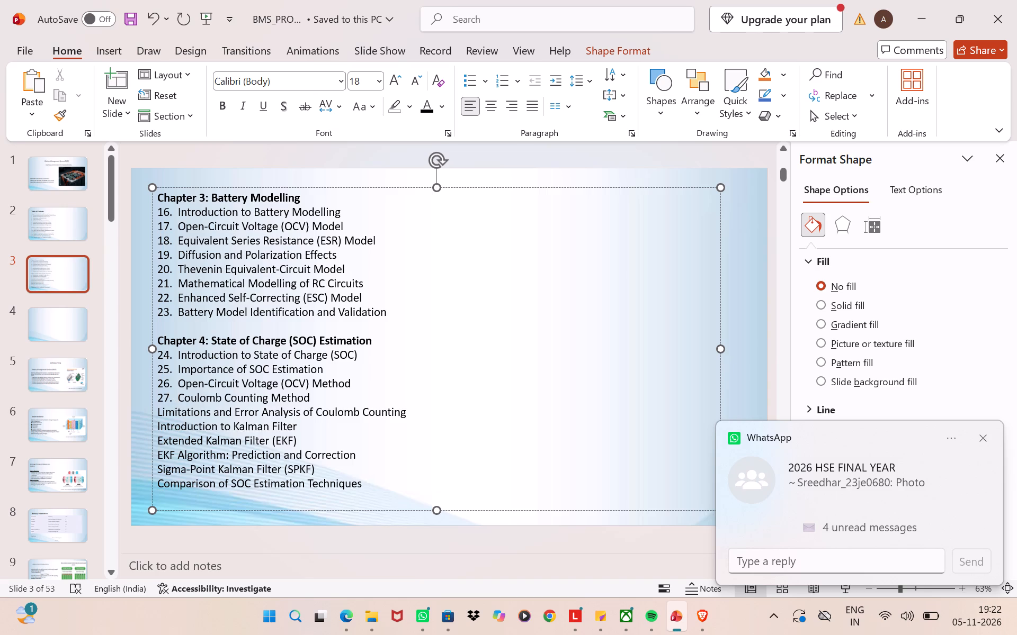
Number "Limitations and Error Analysis of Coulomb Counting" as 28. and "Introduction to Kalman Filter" as 29., each number followed by two spaces.
left_click(157, 412)
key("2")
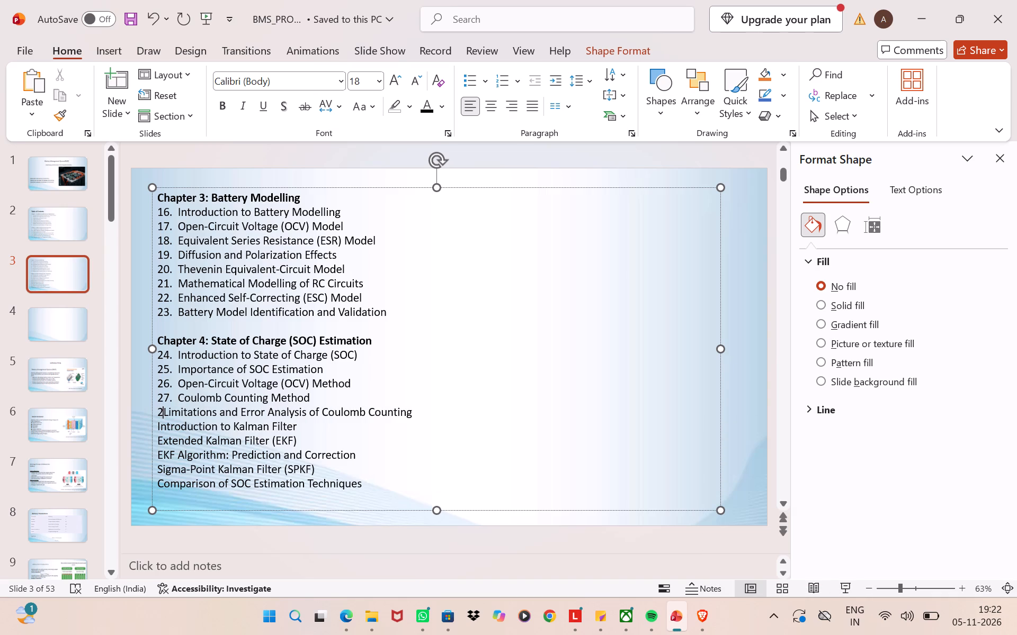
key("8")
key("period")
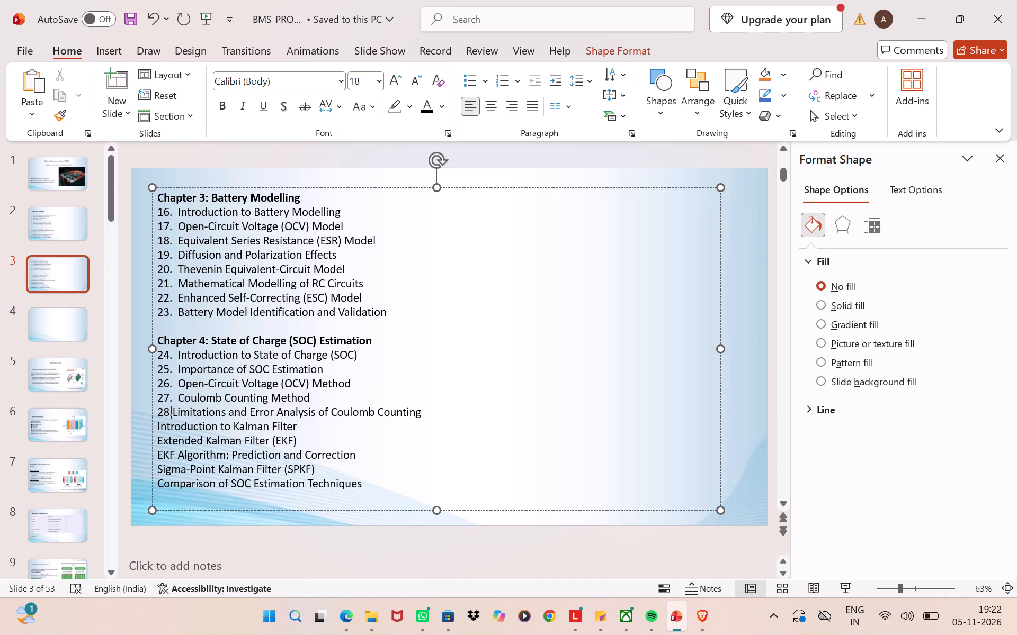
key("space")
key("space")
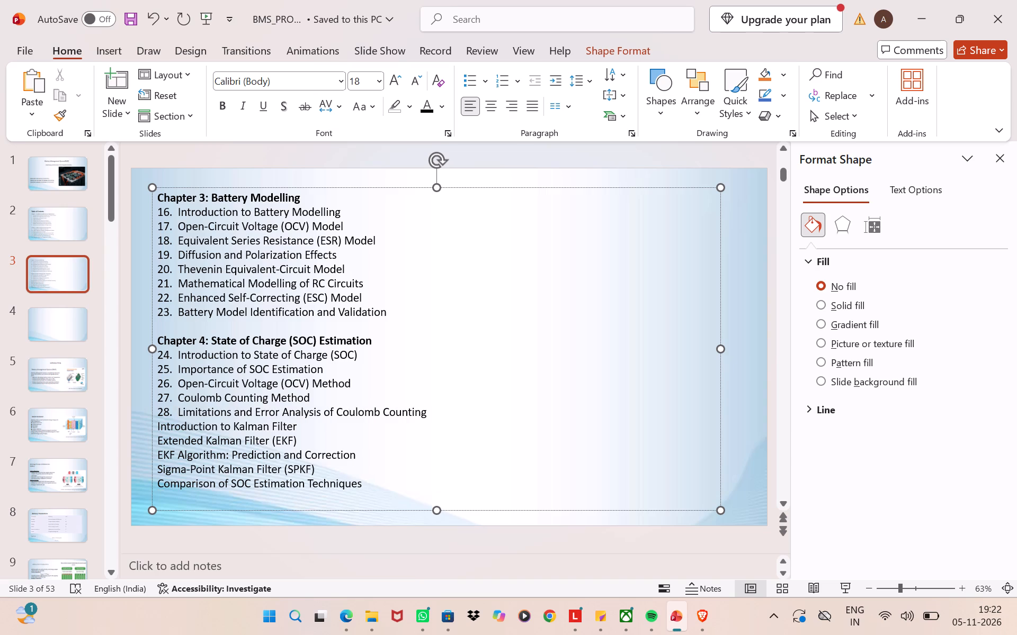
left_click(157, 428)
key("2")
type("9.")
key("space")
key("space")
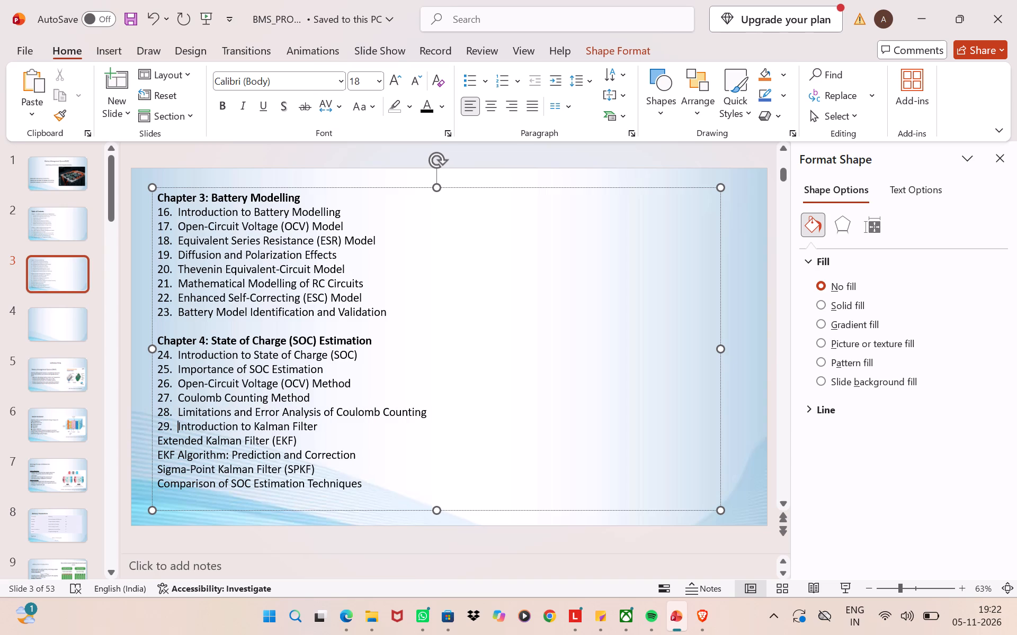
Number the Chapter 4 topic "Extended Kalman Filter (EKF)" as 30., followed by two spaces.
left_click(158, 439)
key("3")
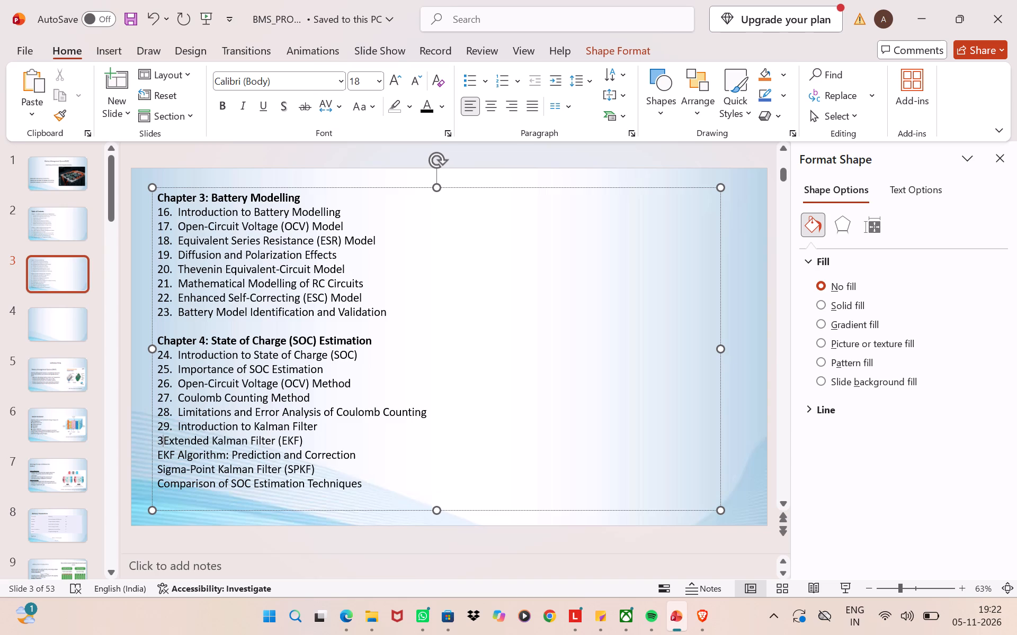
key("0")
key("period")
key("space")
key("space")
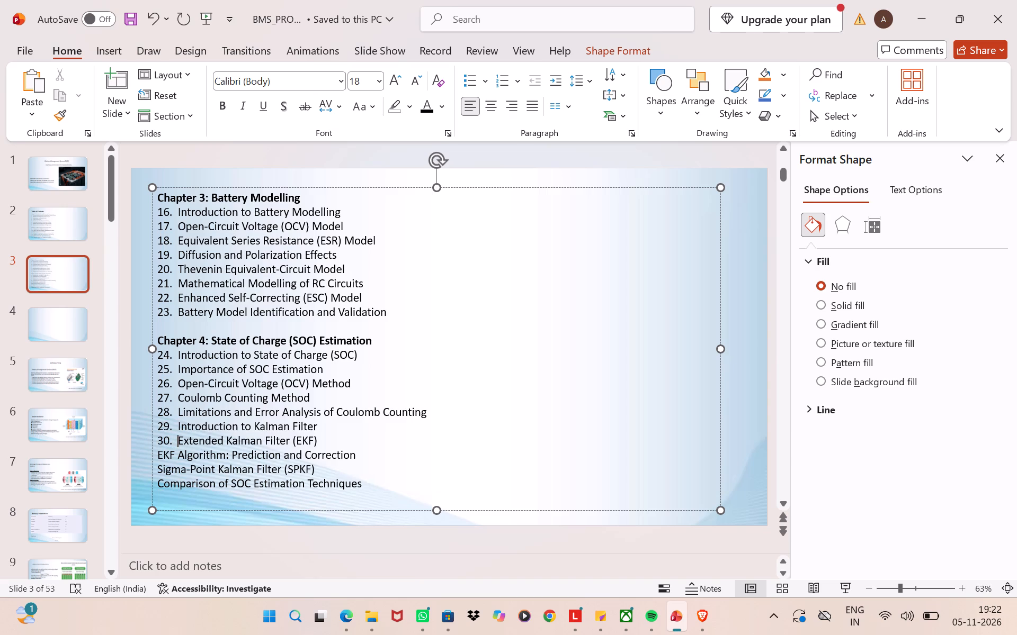
Number "EKF Algorithm: Prediction and Correction" as 31. and "Sigma-Point Kalman Filter (SPKF)" as 32., each number followed by two spaces.
left_click(159, 454)
key("3")
key("1")
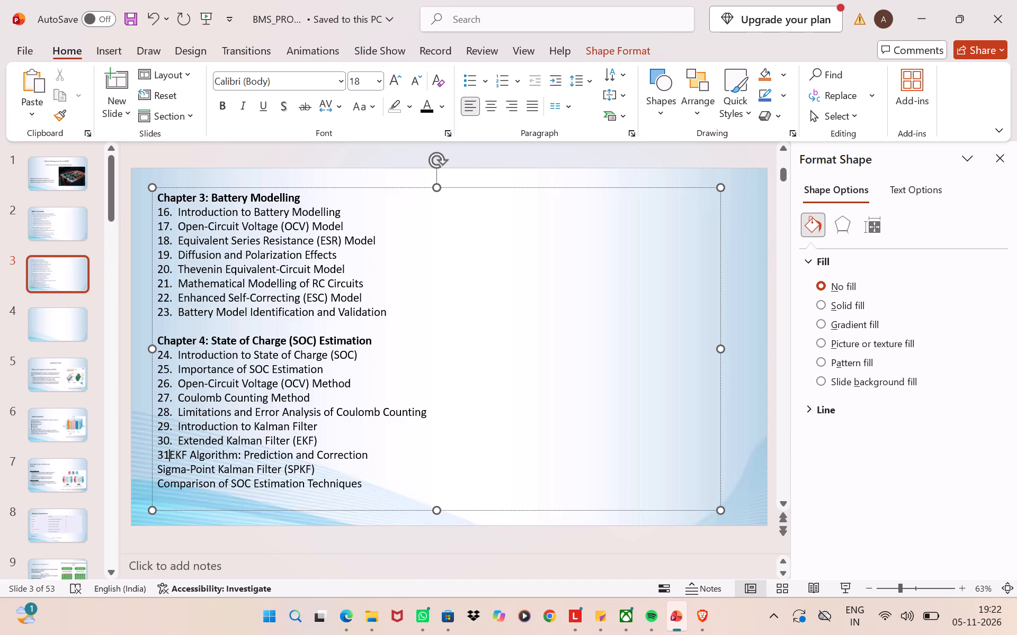
key("period")
key("space")
key("space")
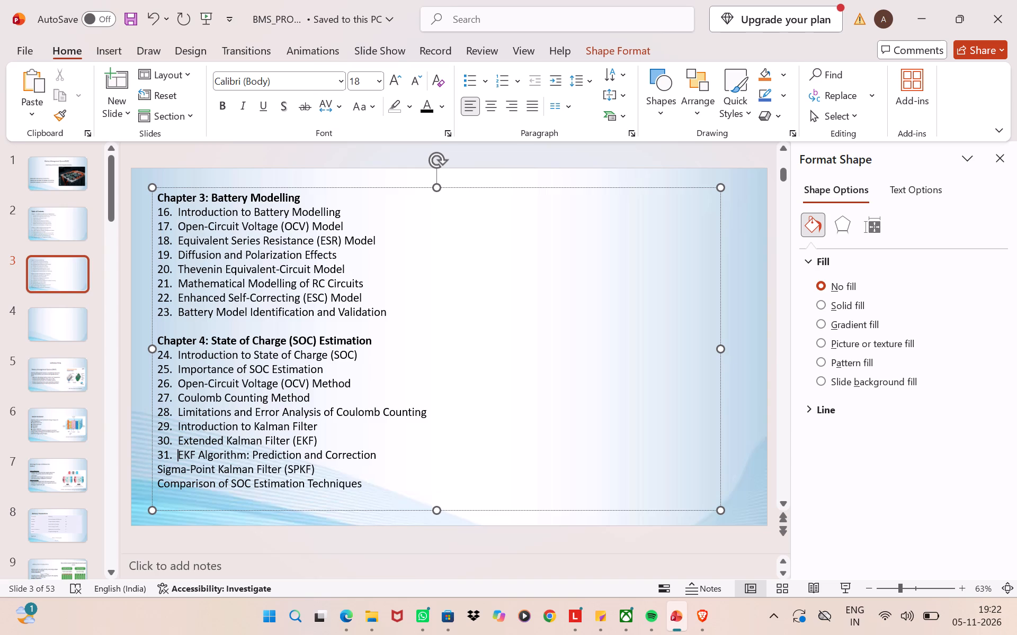
left_click(160, 466)
type("32")
key("period")
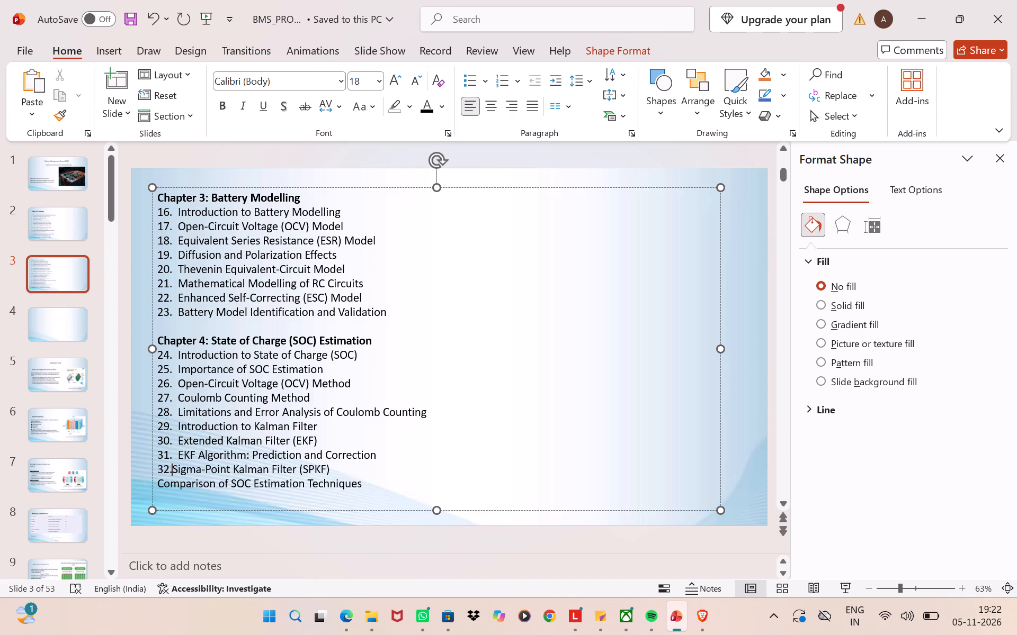
key("space")
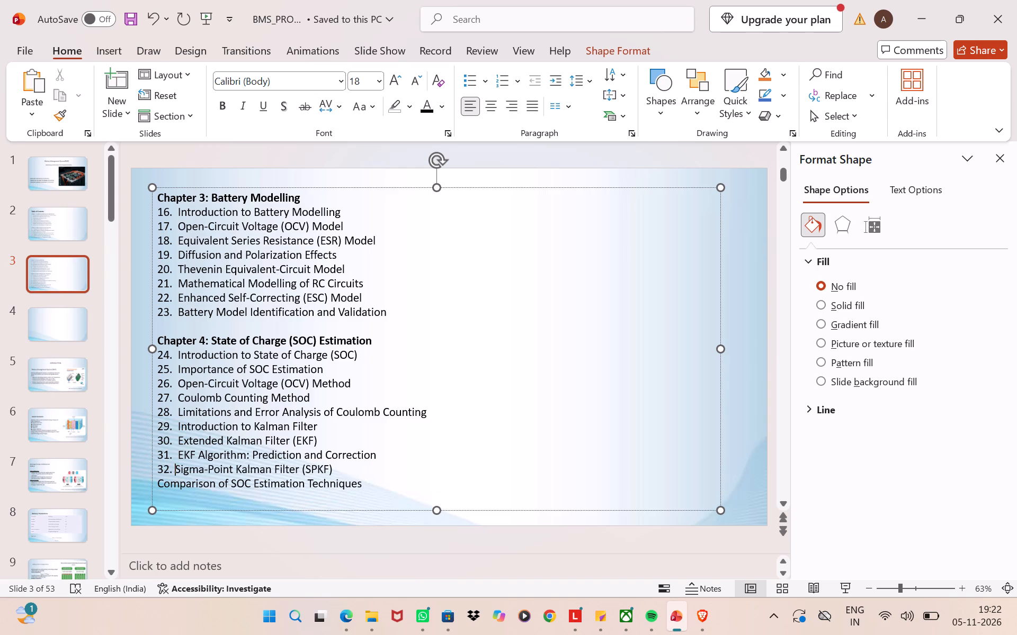
key("space")
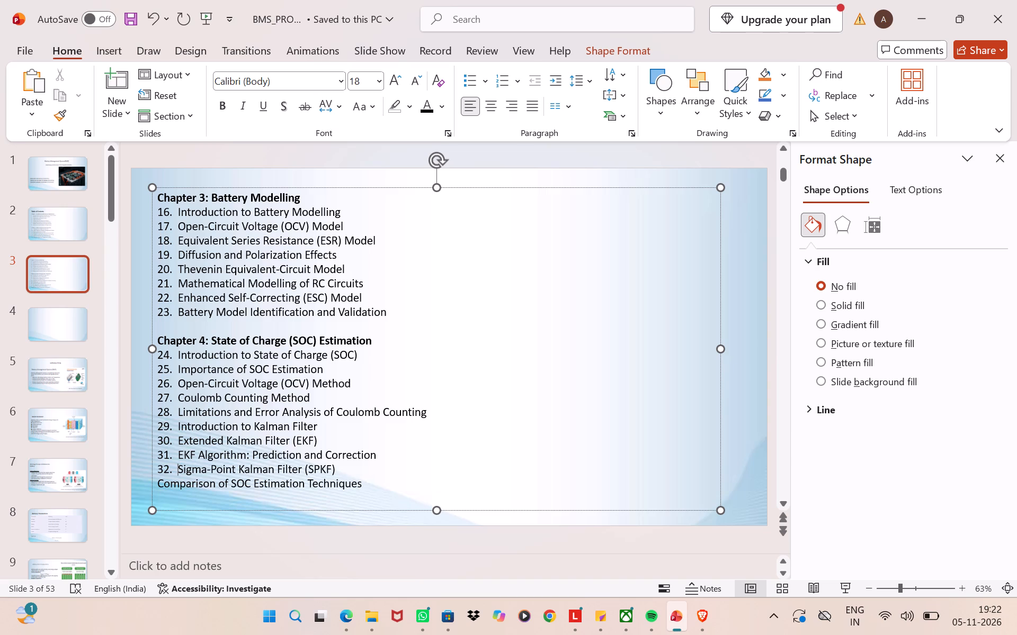
Number "Comparison of SOC Estimation Techniques" as 33., followed by two spaces, and deselect the text box.
left_click(162, 484)
left_click(158, 484)
key("3")
key("3")
type(".")
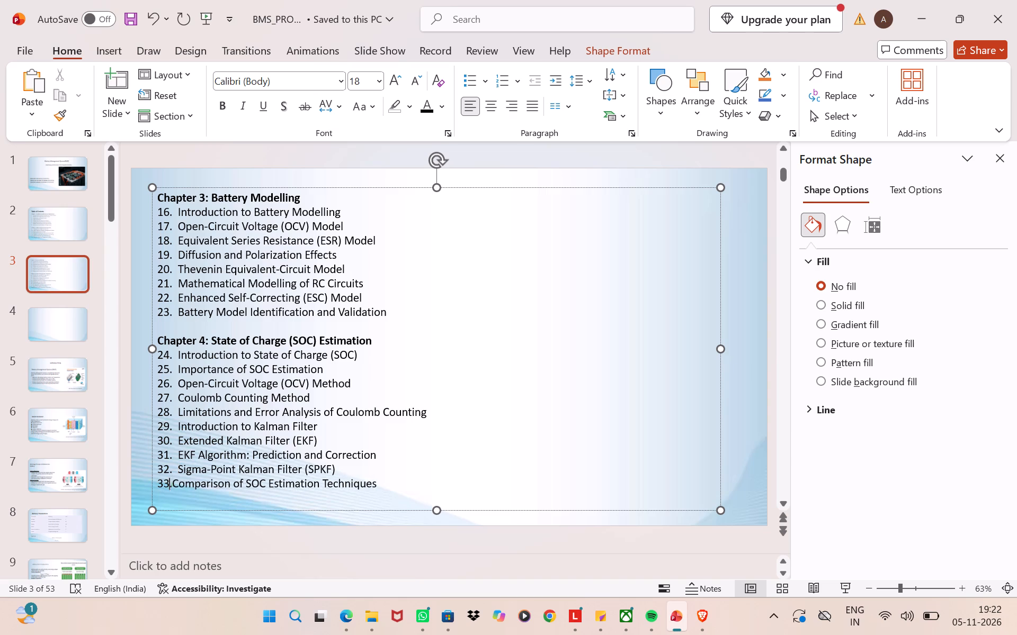
key("space")
key("space")
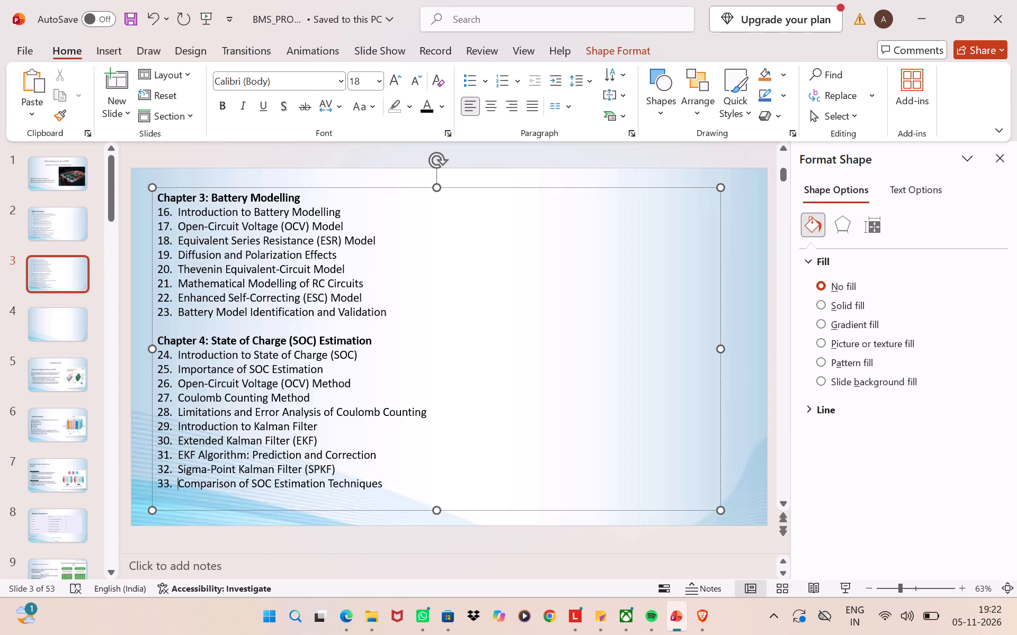
left_click(524, 329)
left_click(550, 170)
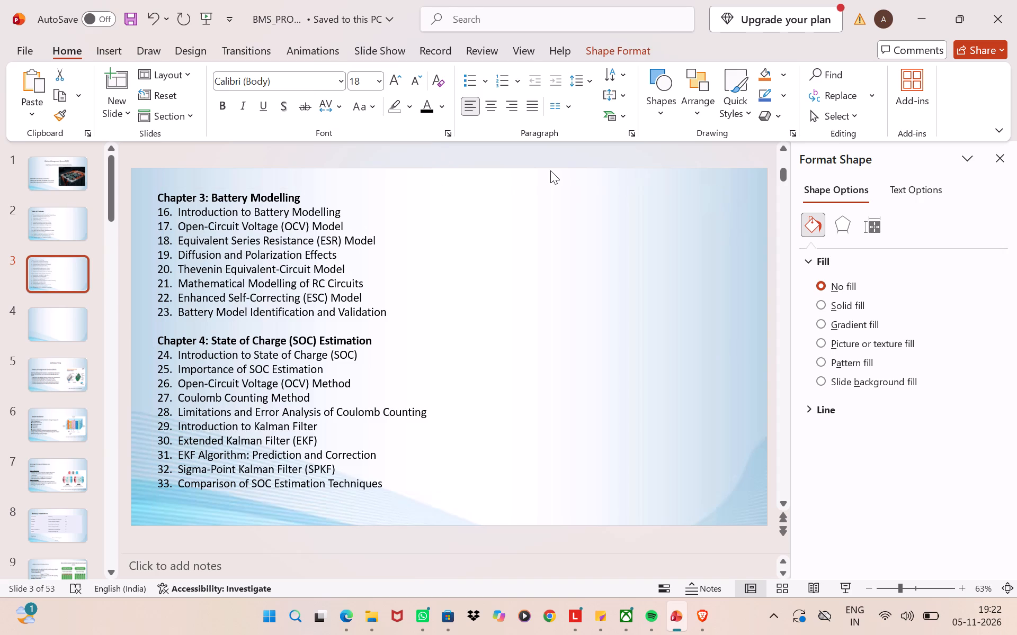
On slide 2, remove the extra space between 10. and "Block Diagram of Battery Management System" to align it with the neighbouring entries.
left_click(42, 277)
left_click(58, 224)
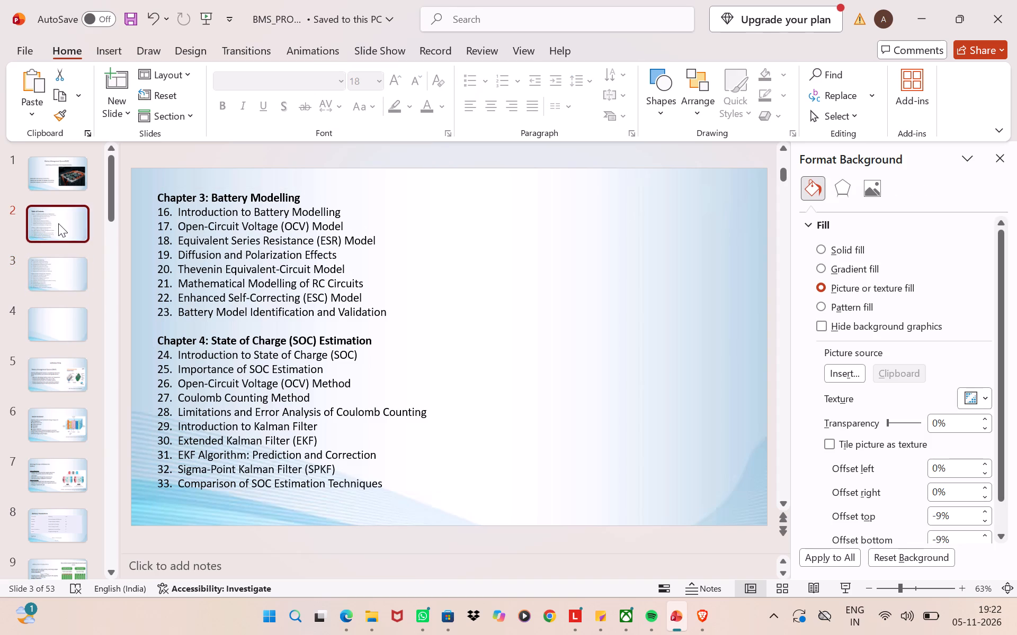
left_click(52, 291)
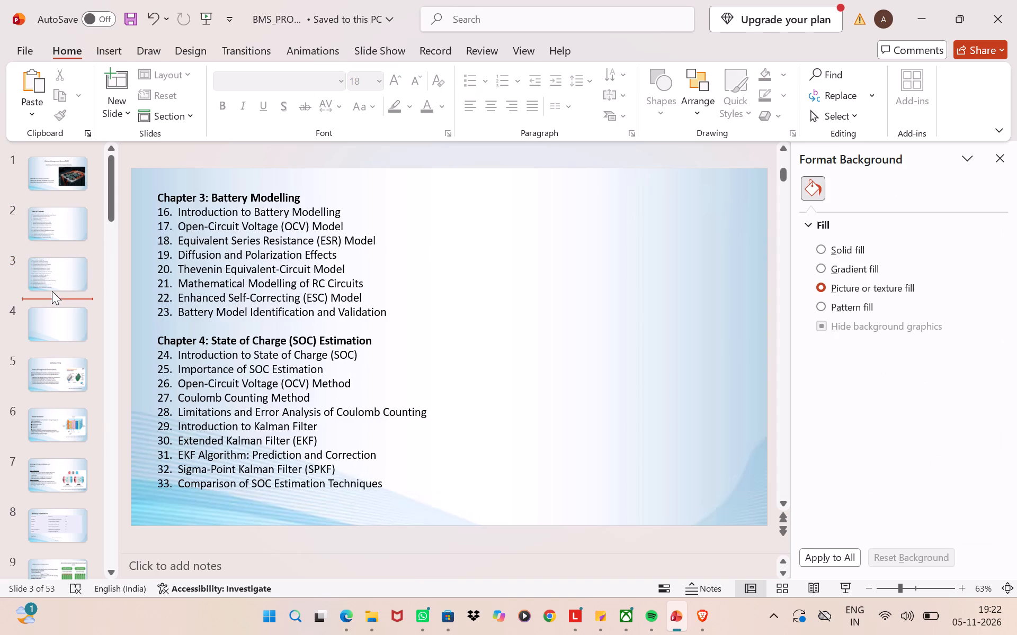
left_click(55, 240)
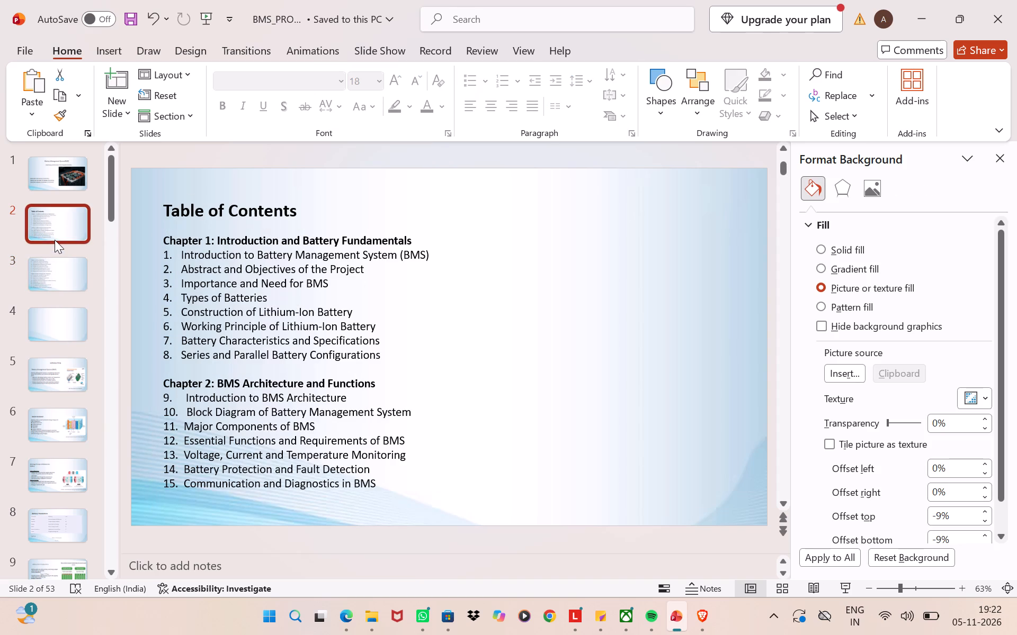
left_click(186, 413)
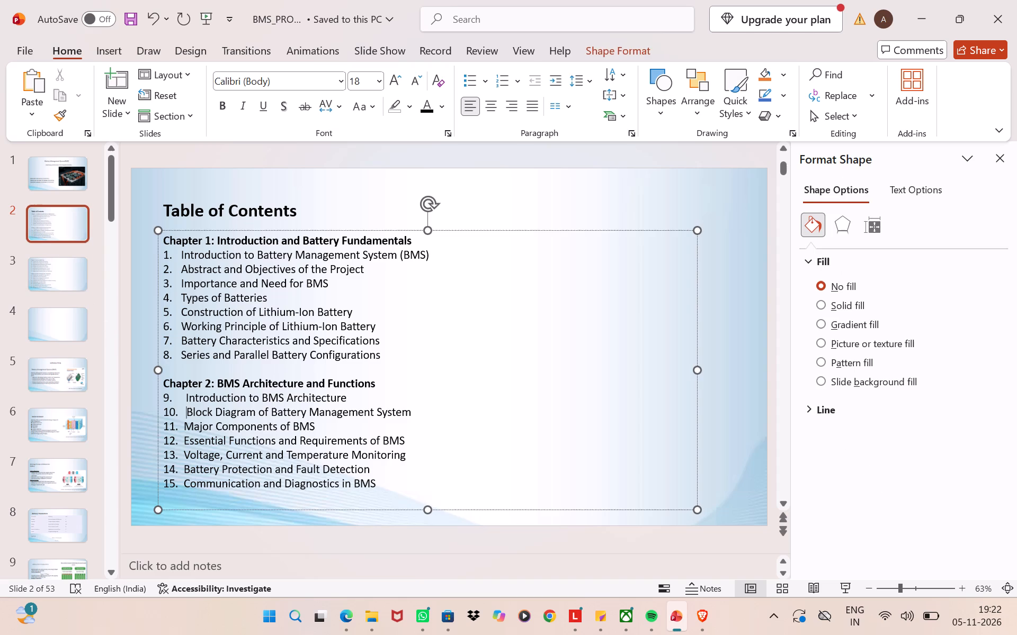
key("BackSpace")
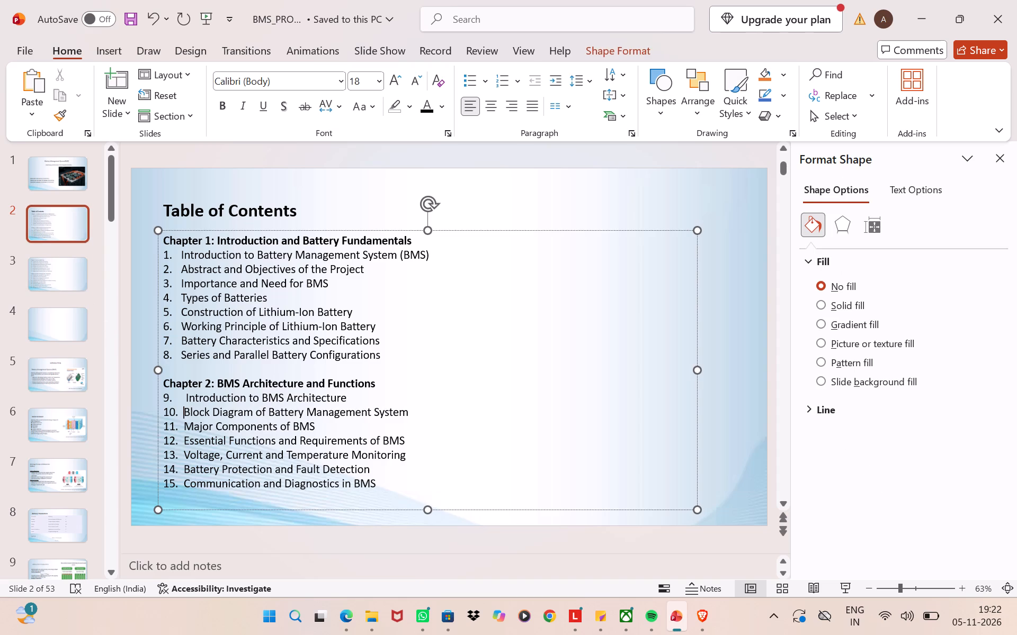
left_click(655, 186)
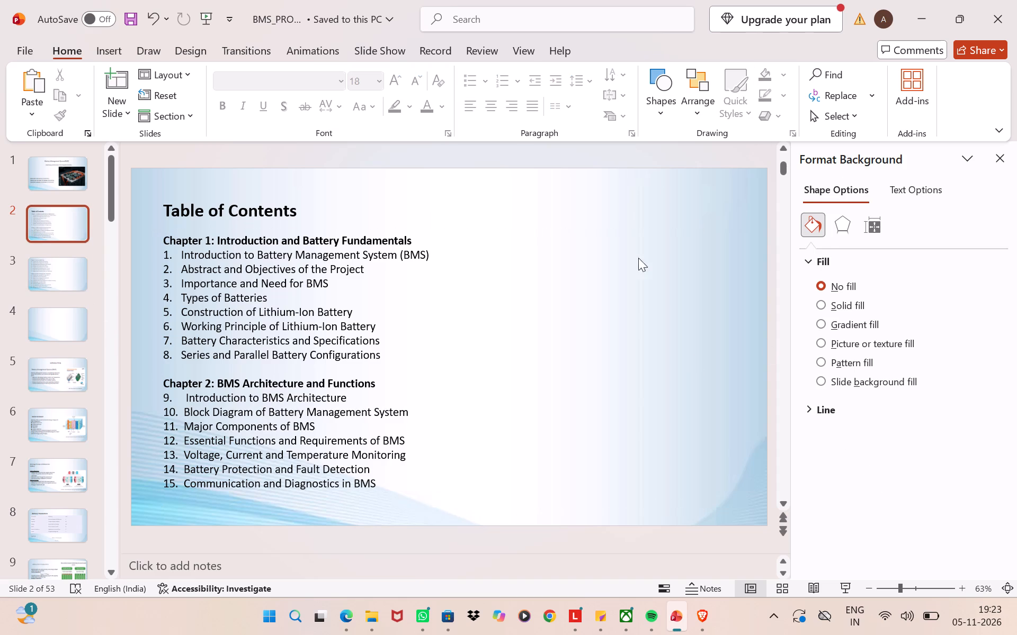
Draw an empty text box covering most of slide 4.
scroll(65, 473, "down", 1)
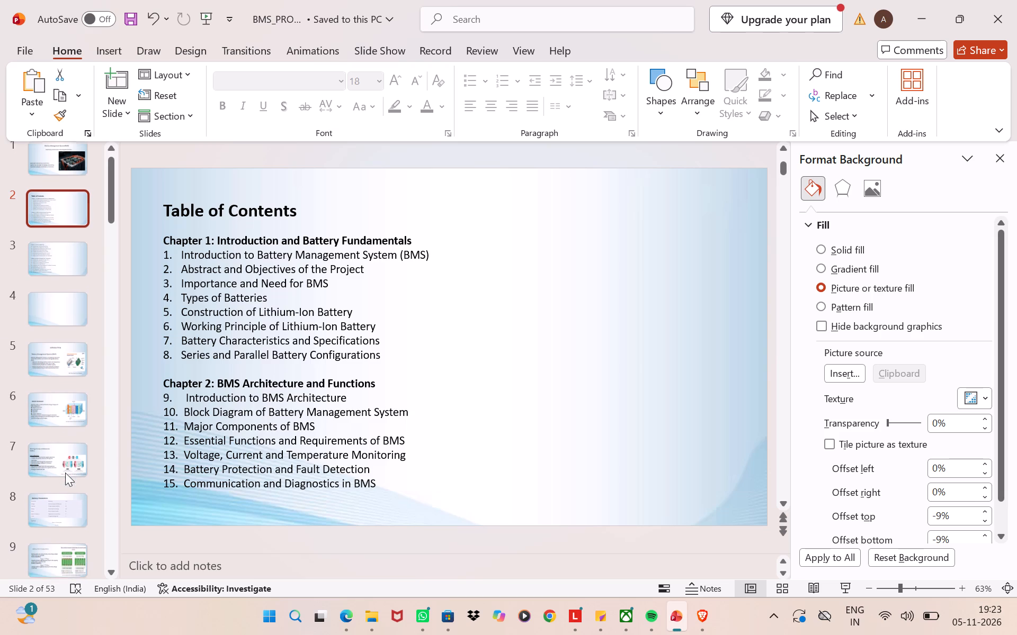
left_click(72, 303)
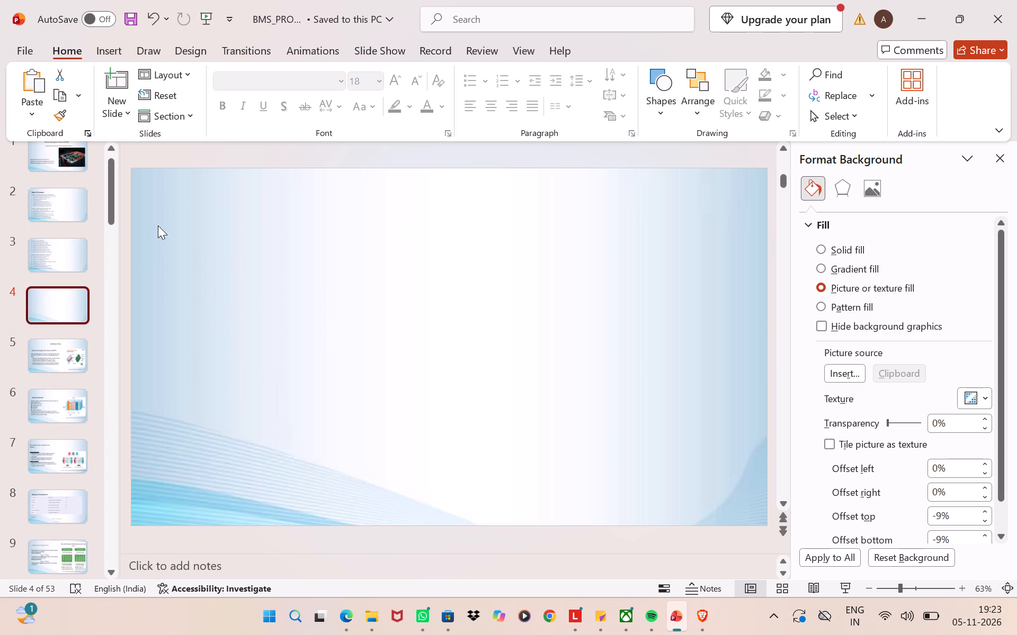
left_click(665, 108)
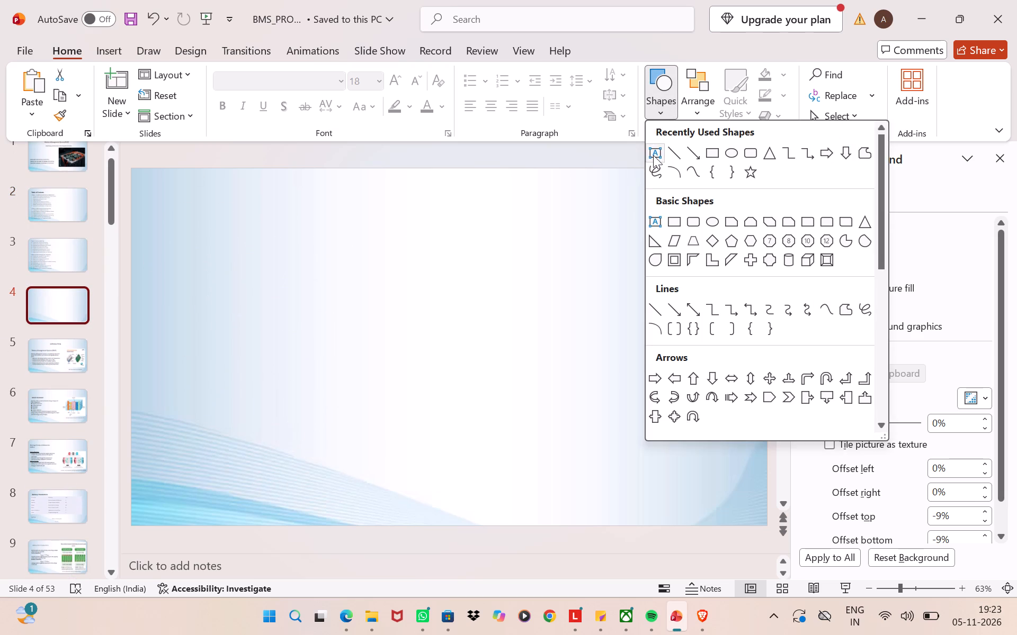
left_click(653, 155)
left_click_drag(147, 193, 567, 497)
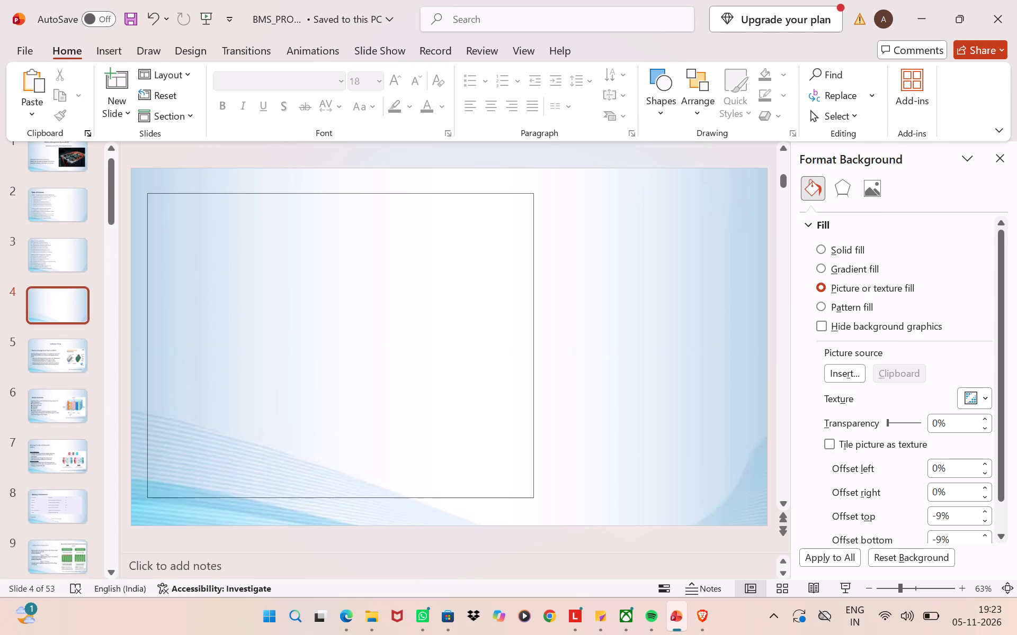
left_click_drag(567, 497, 733, 508)
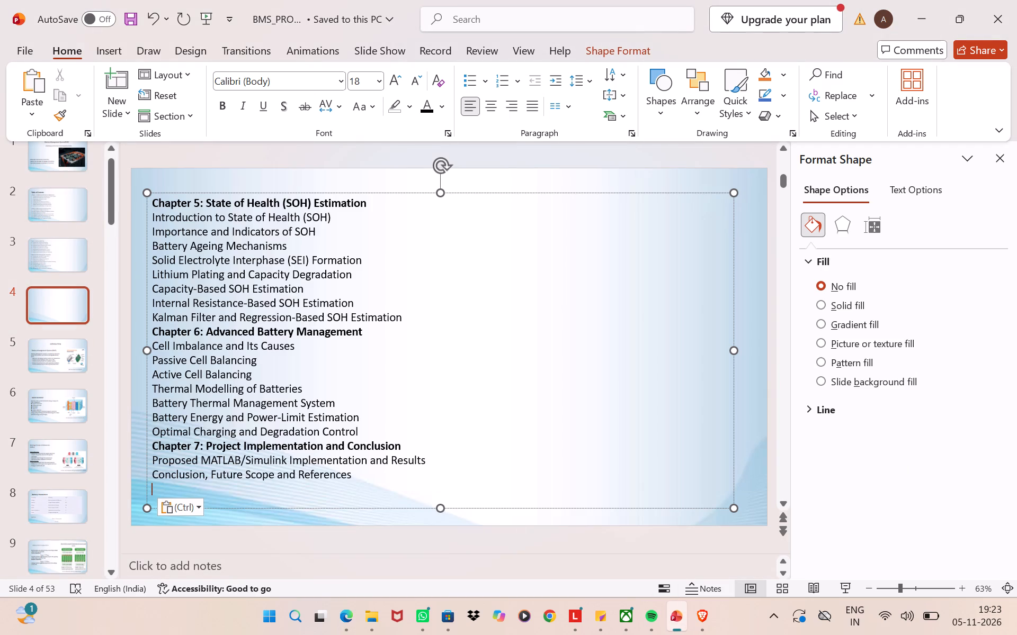
left_click(480, 302)
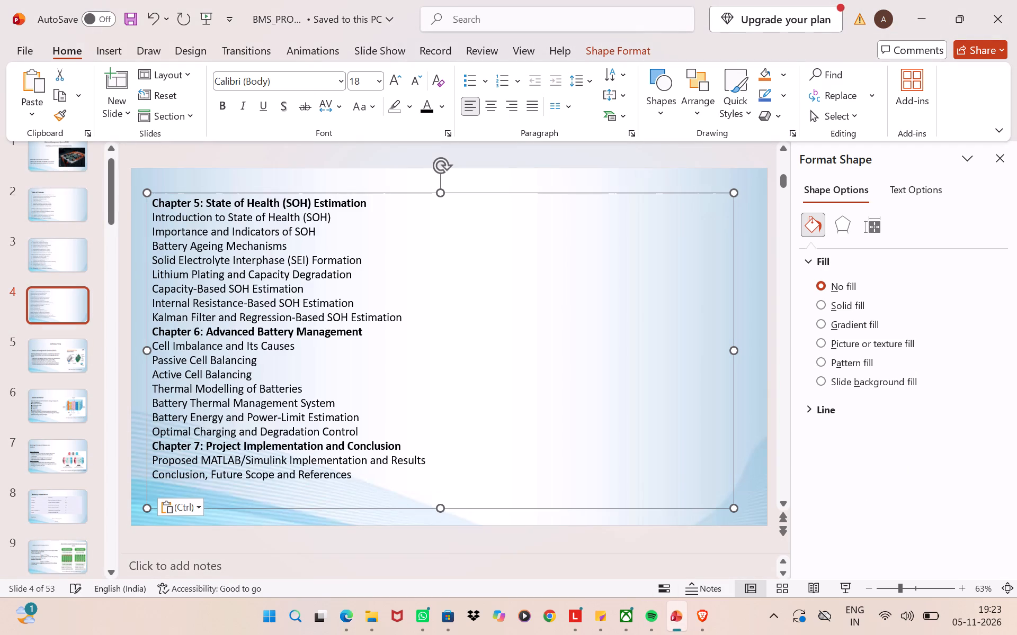
Insert a blank line before the Chapter 6 heading and another before the Chapter 7 heading.
left_click(408, 321)
key("Return")
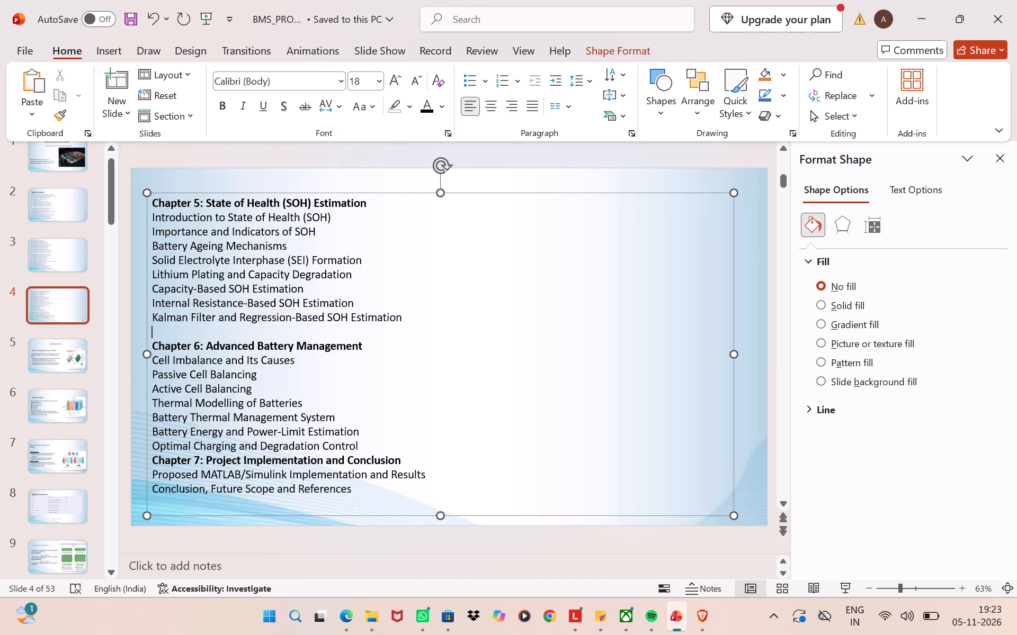
left_click(369, 449)
key("Return")
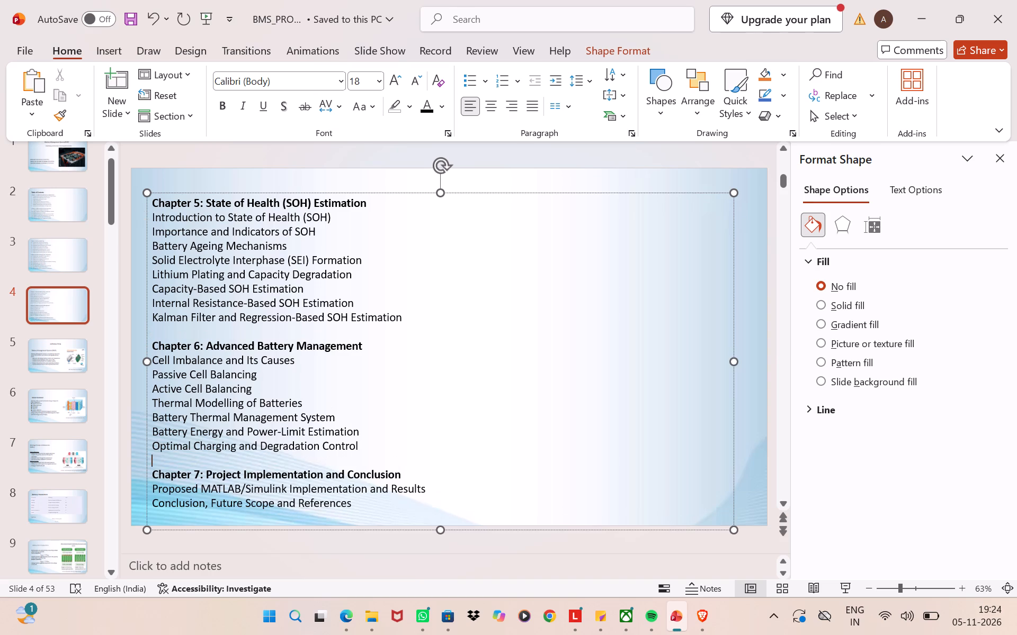
Number "Introduction to State of Health (SOH)" as 34. and "Importance and Indicators of SOH" as 35., each followed by two spaces.
left_click(154, 215)
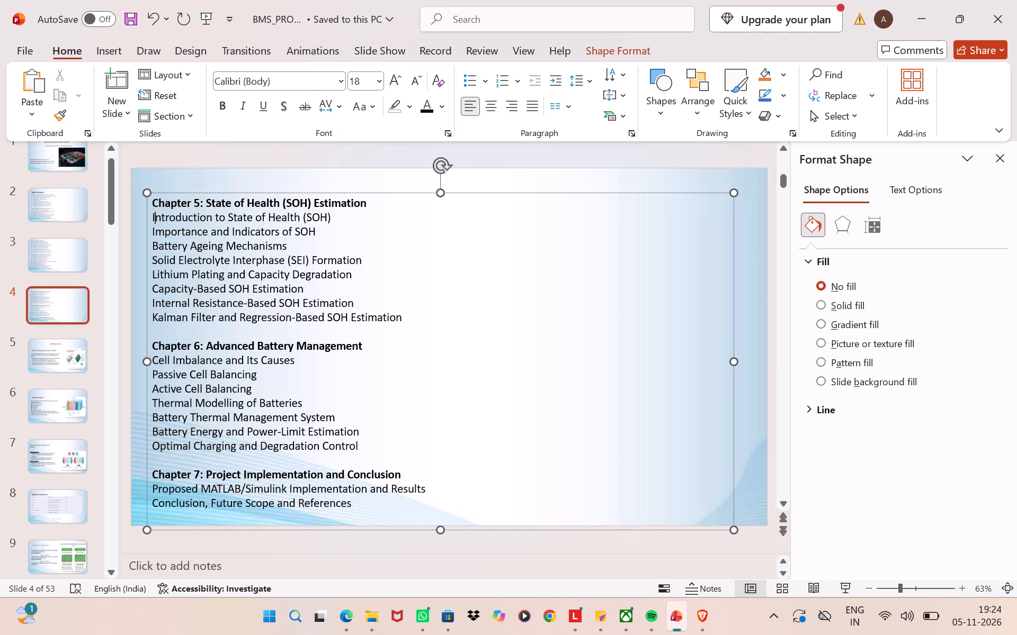
left_click(148, 217)
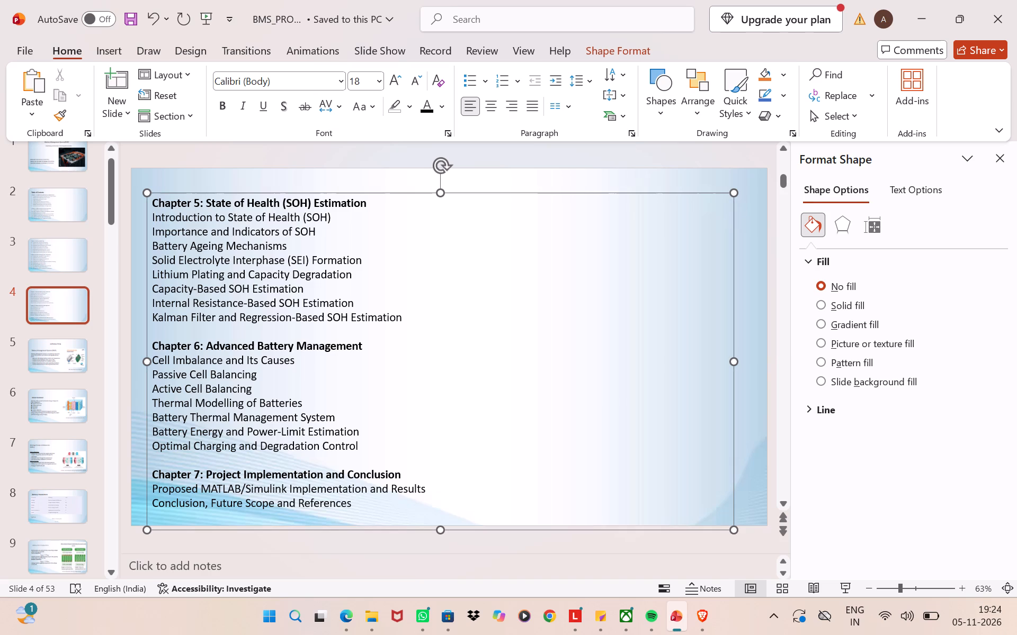
left_click(150, 219)
left_click(152, 213)
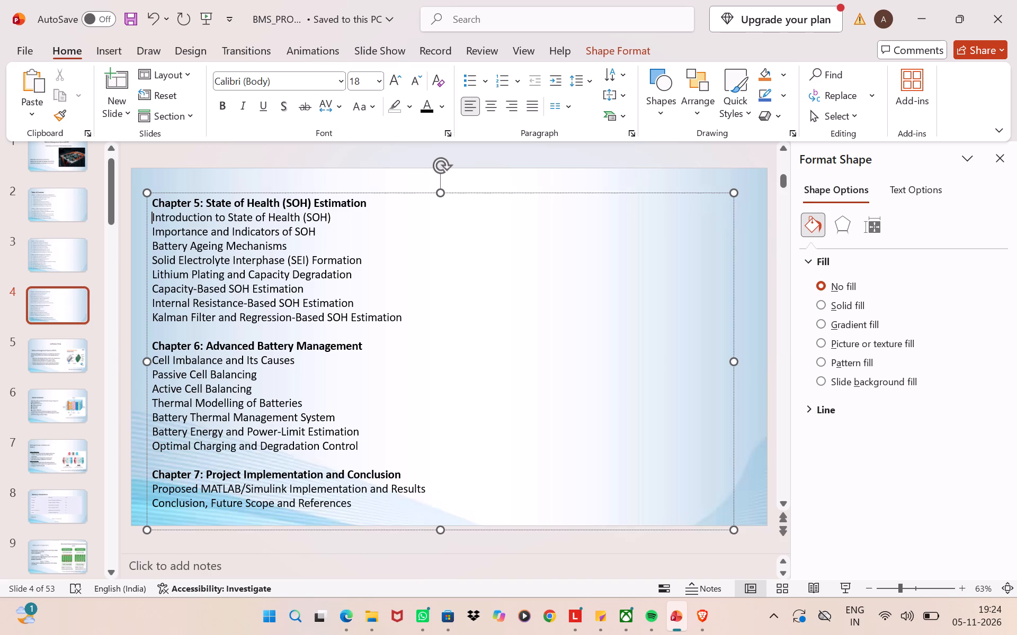
key("3")
key("4")
key("period")
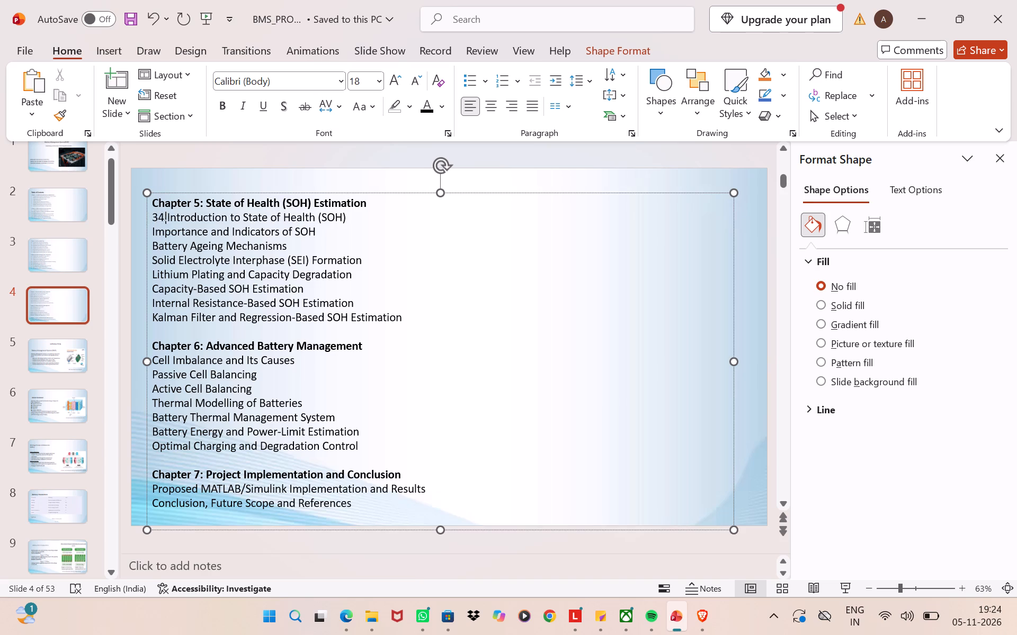
key("space")
key("space")
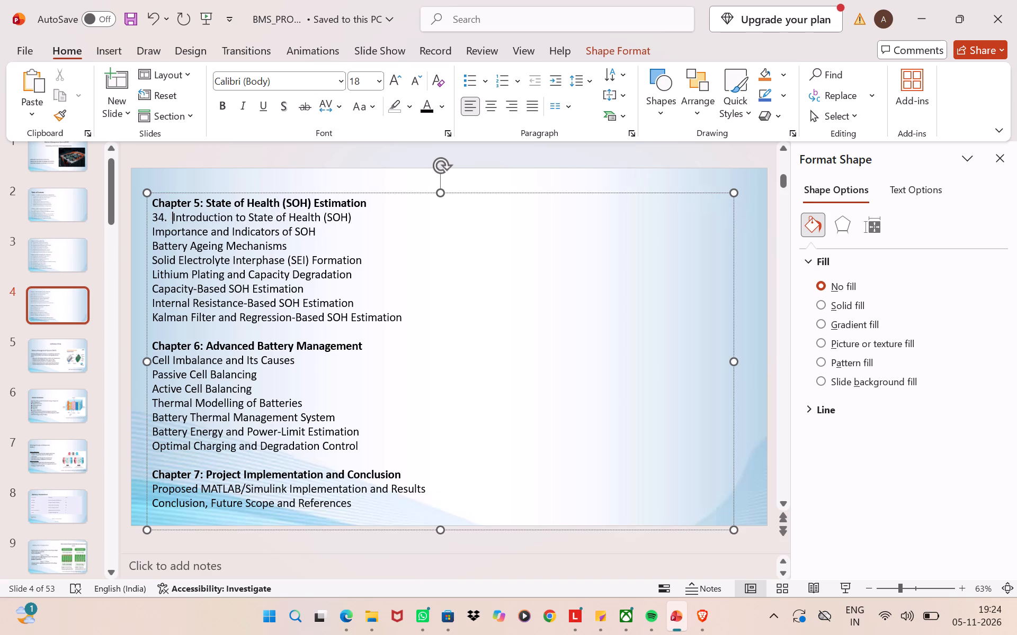
left_click(153, 226)
type("35")
type(".")
key("space")
key("space")
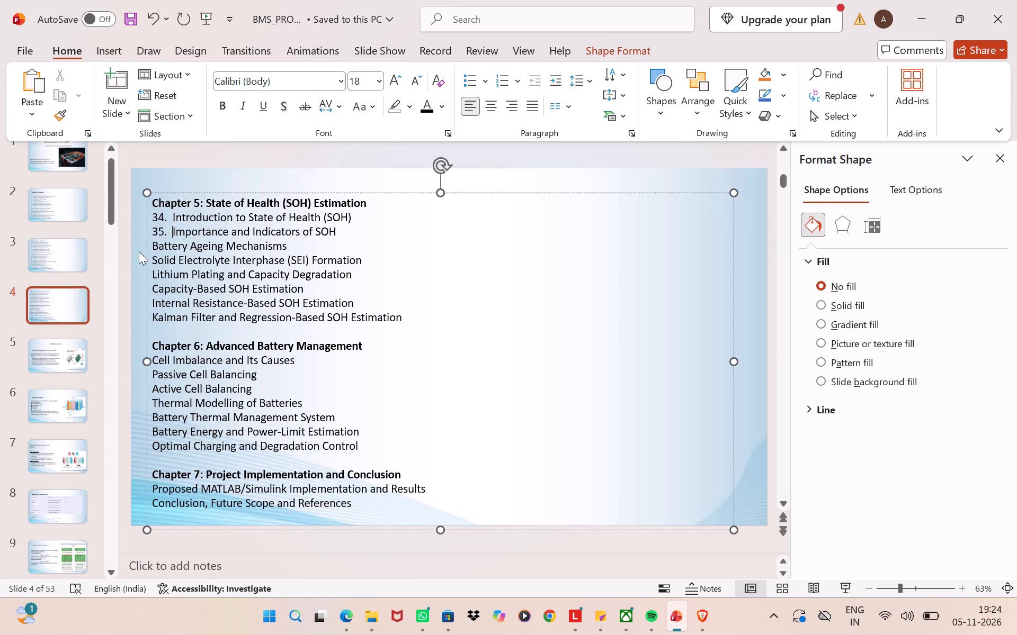
Number "Battery Ageing Mechanisms" as 36. and "Solid Electrolyte Interphase (SEI) Formation" as 37., each followed by two spaces.
left_click(151, 239)
left_click(153, 244)
key("3")
key("6")
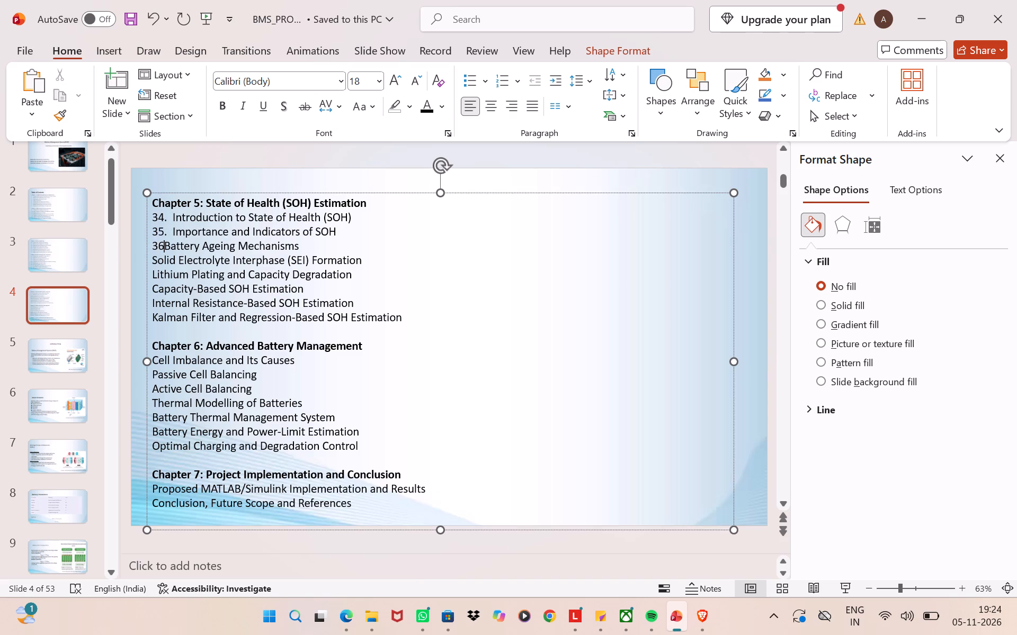
key("period")
key("space")
key("space")
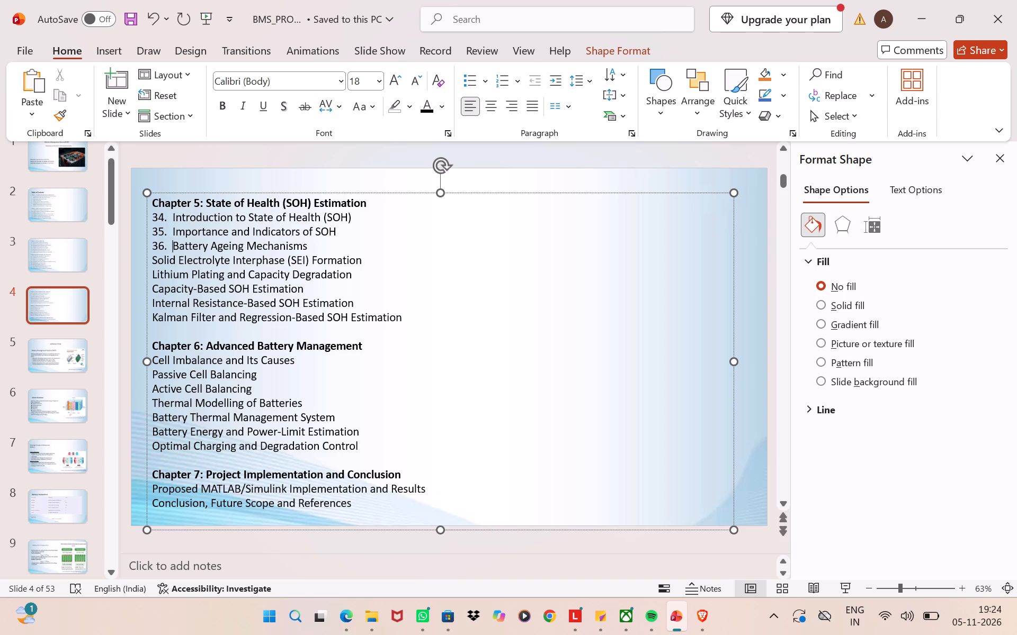
left_click(152, 258)
type("37.")
key("space")
key("space")
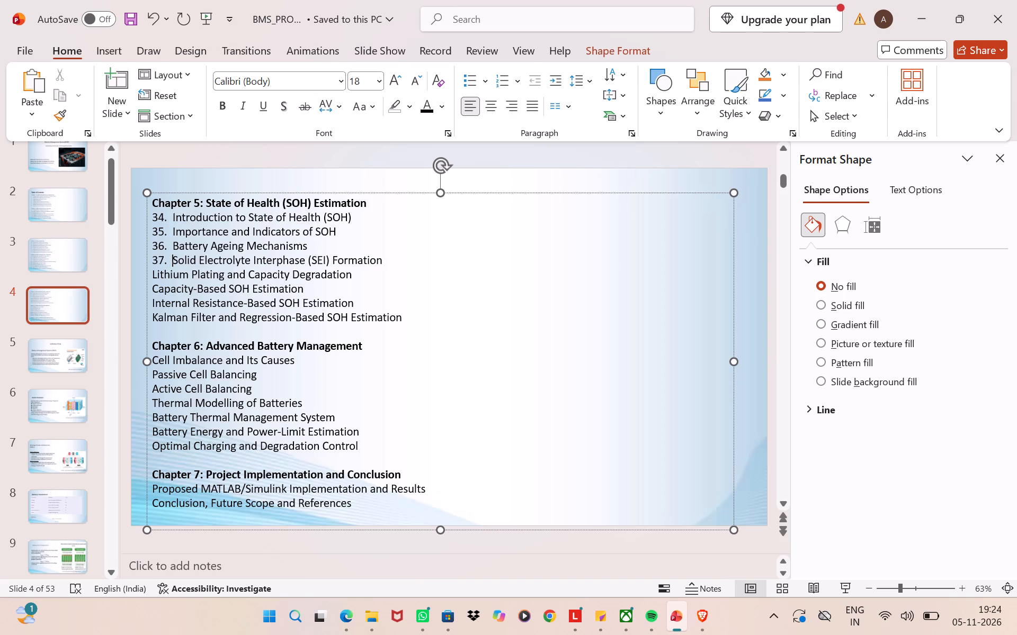
Number "Lithium Plating and Capacity Degradation" as 38. and "Capacity-Based SOH Estimation" as 39., each followed by two spaces.
left_click(153, 275)
key("3")
type("8.")
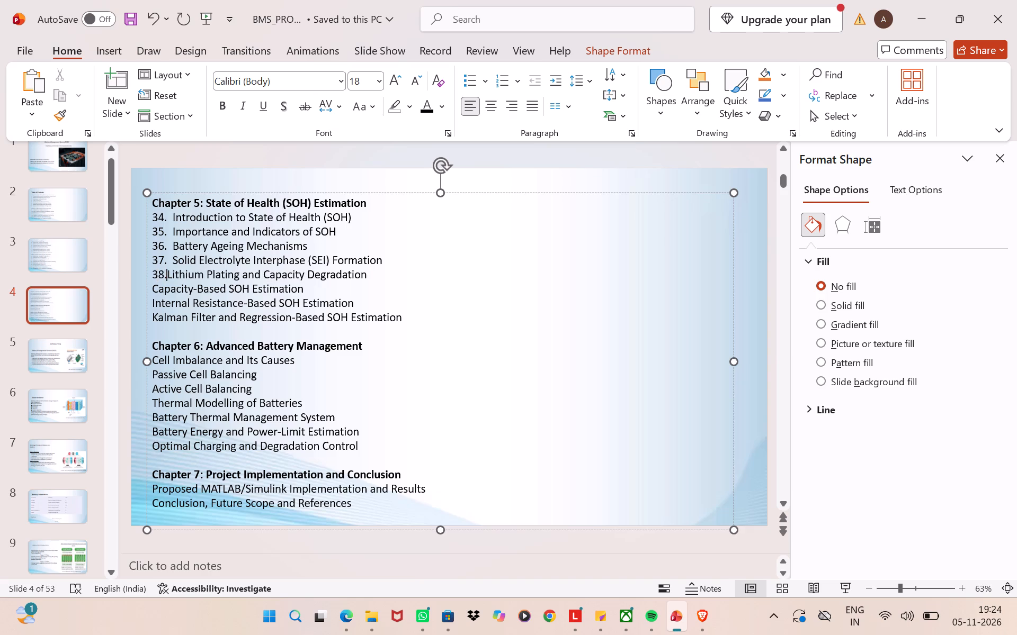
key("space")
key("space")
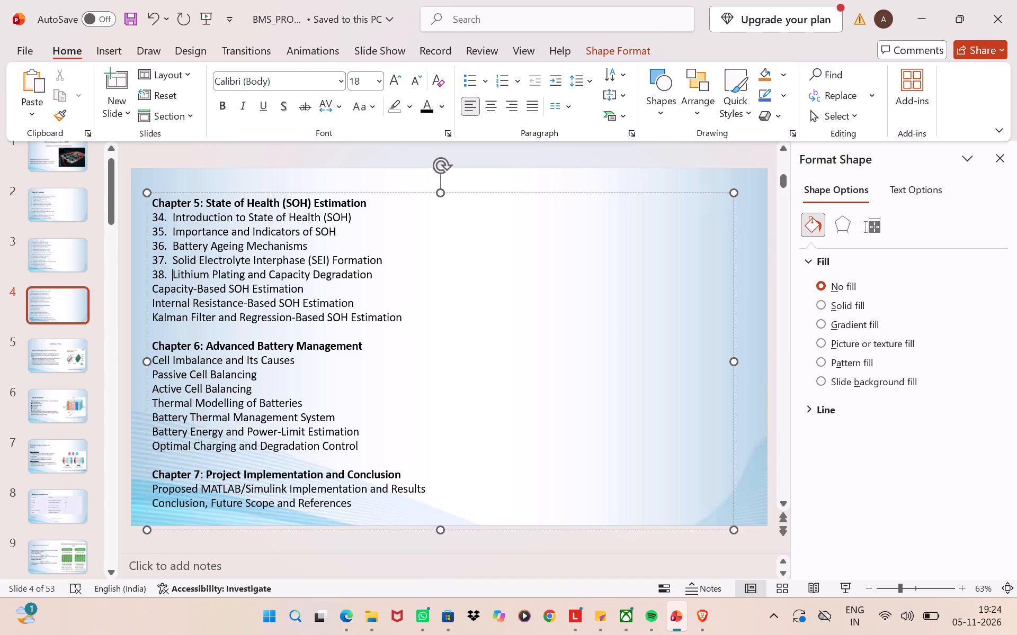
left_click(153, 291)
key("3")
key("9")
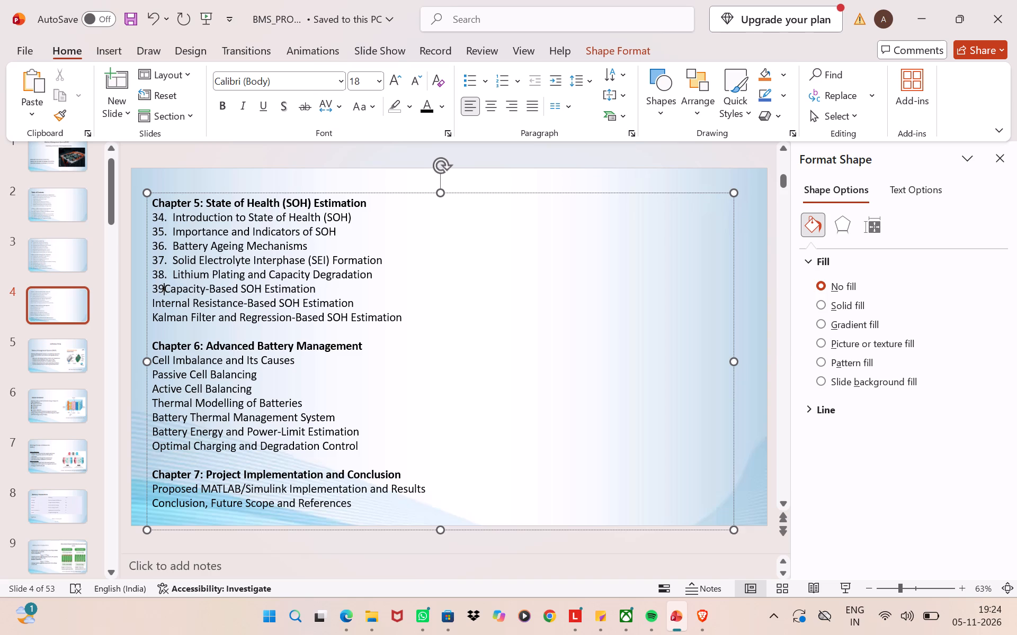
key("period")
key("space")
key("space")
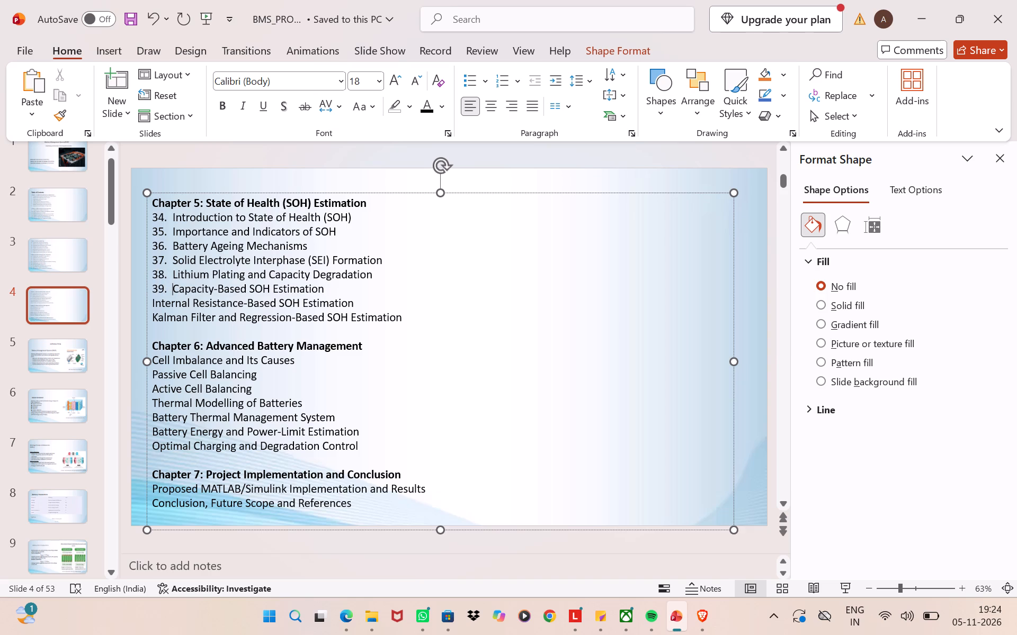
Number "Internal Resistance-Based SOH Estimation" as 40. and "Kalman Filter and Regression-Based SOH Estimation" as 41., each followed by two spaces.
left_click(153, 303)
key("4")
key("0")
key("period")
key("space")
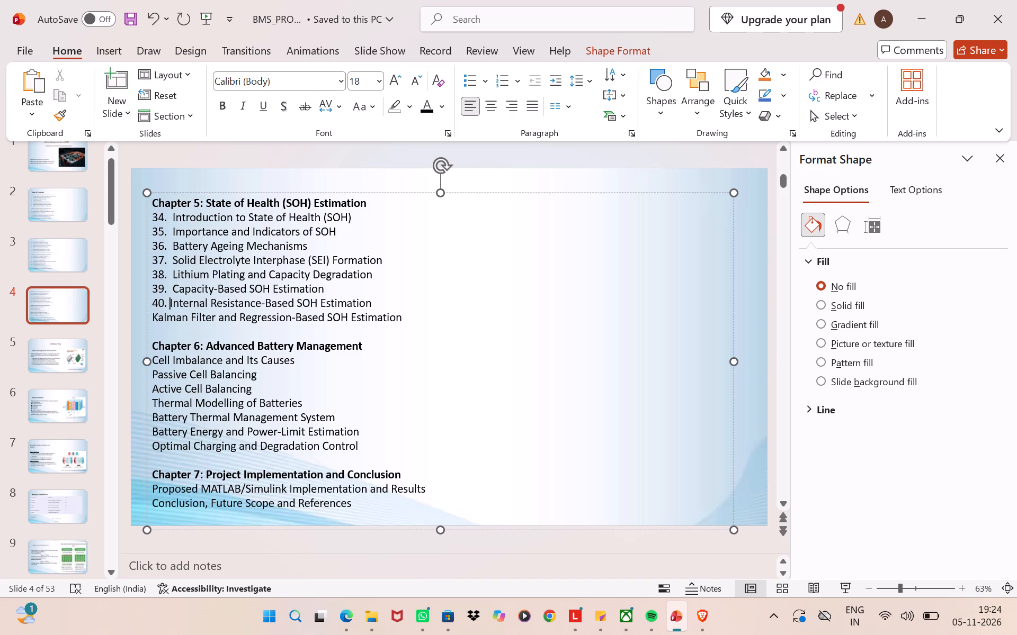
key("space")
left_click(152, 318)
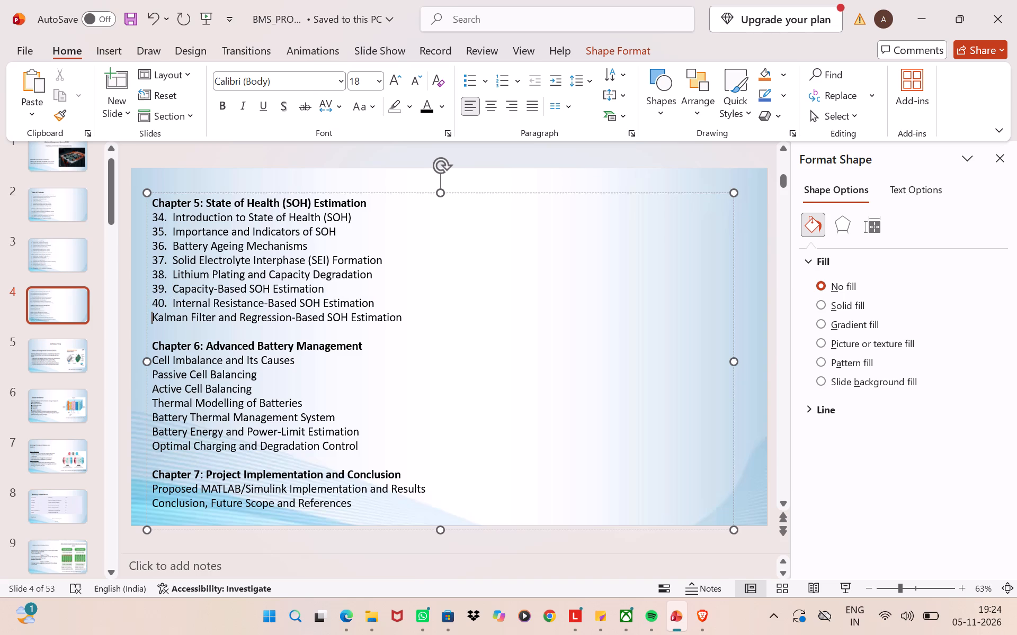
type("41.")
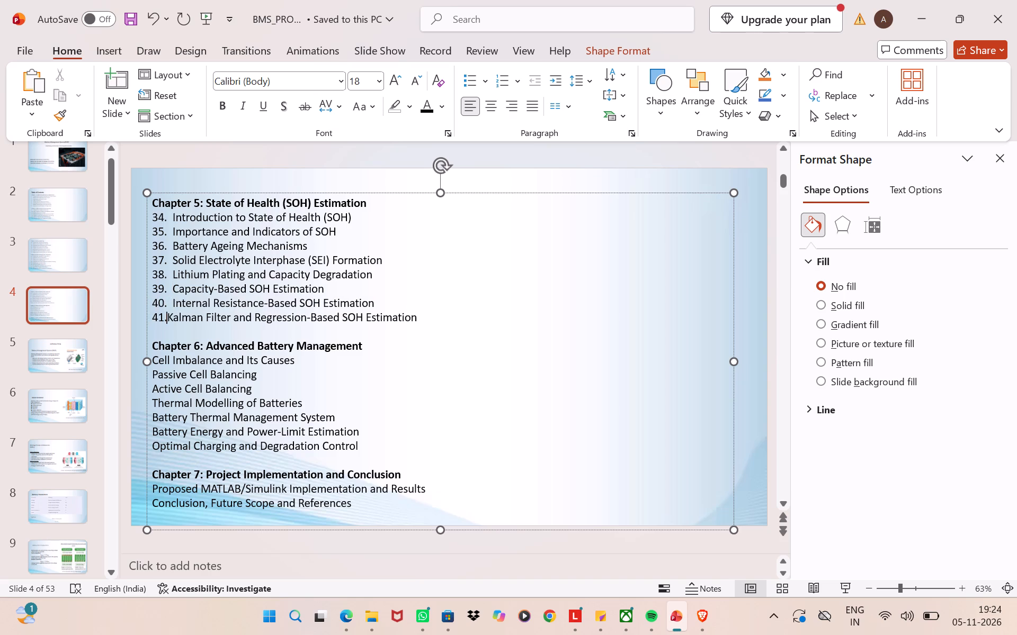
key("space")
key("space")
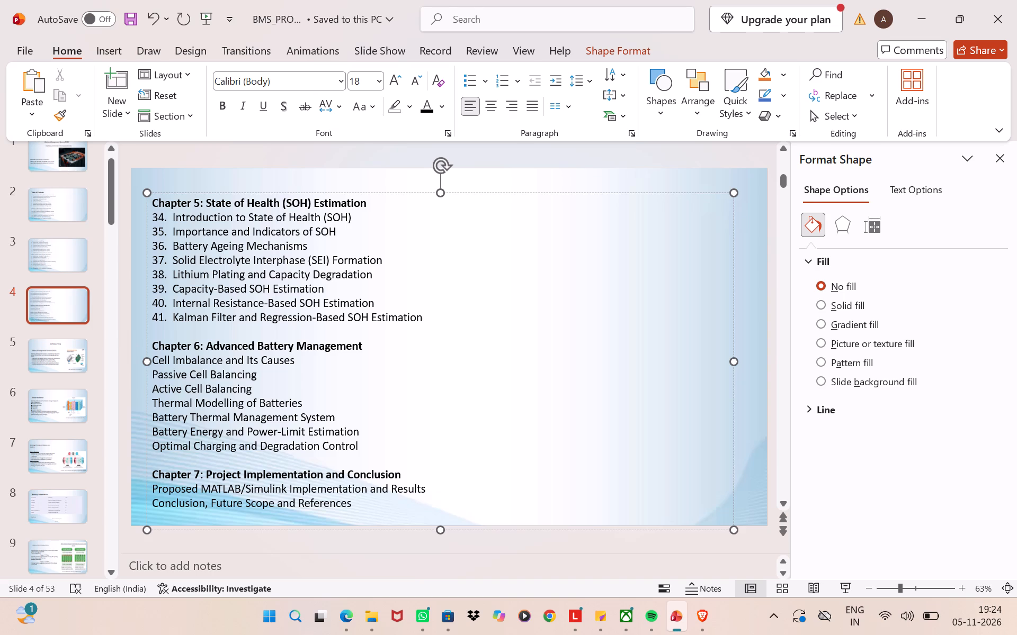
Number "Cell Imbalance and Its Causes" under Chapter 6 as 42., followed by two spaces.
left_click(153, 358)
type("42")
key("period")
key("space")
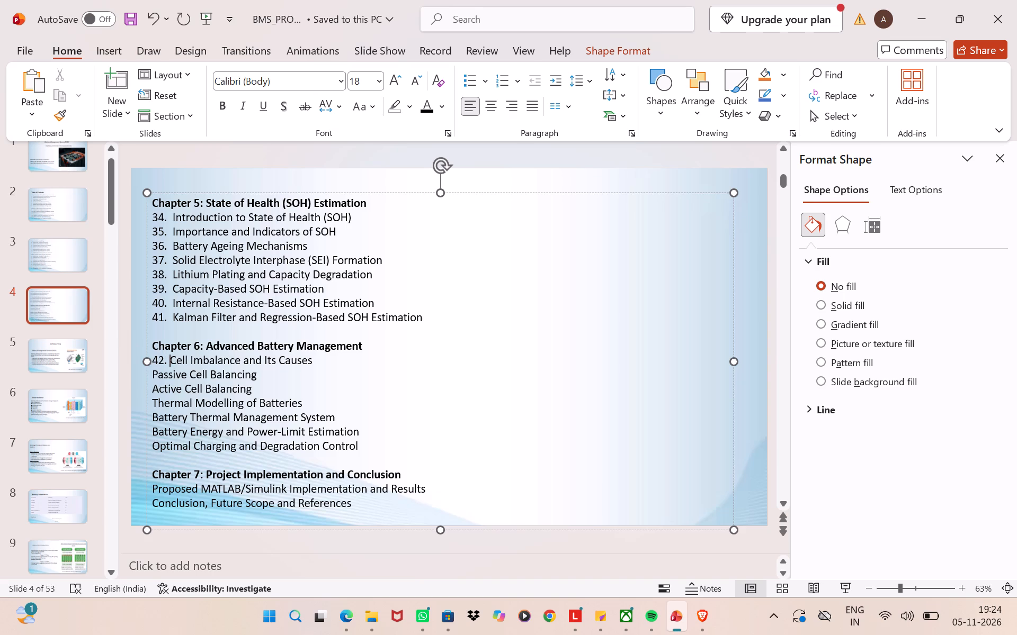
key("space")
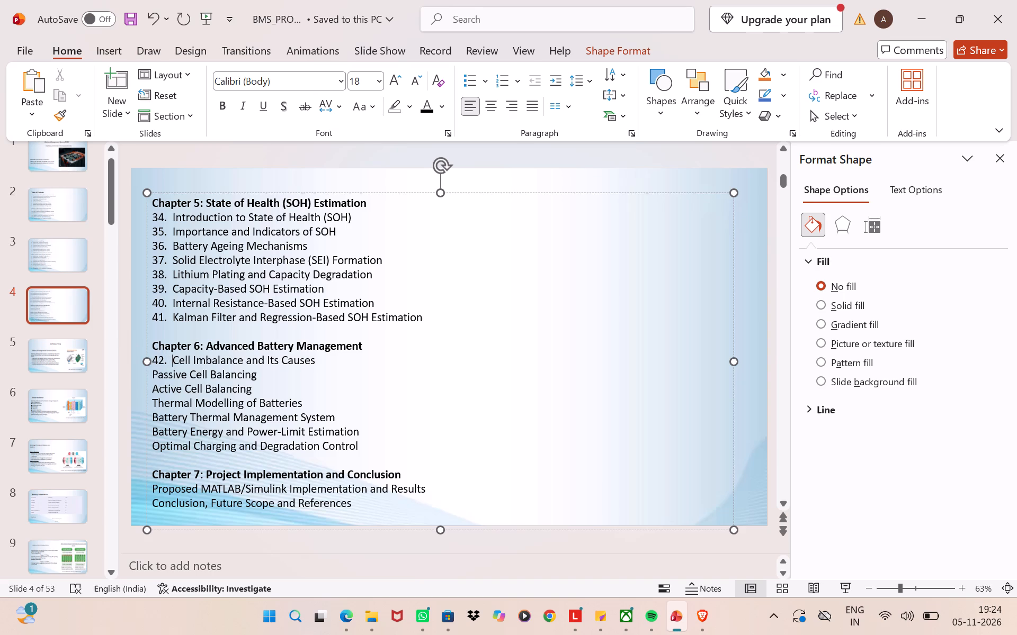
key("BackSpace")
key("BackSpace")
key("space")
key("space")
Number "Passive Cell Balancing" as 43. followed by two spaces, and "Active Cell Balancing" as 44. followed by one space.
left_click(153, 375)
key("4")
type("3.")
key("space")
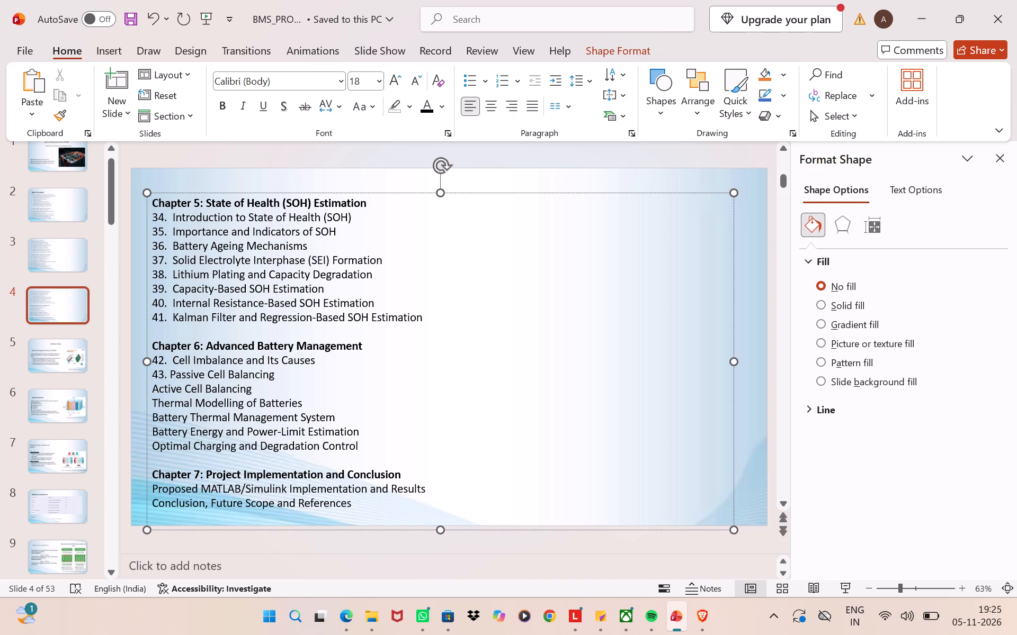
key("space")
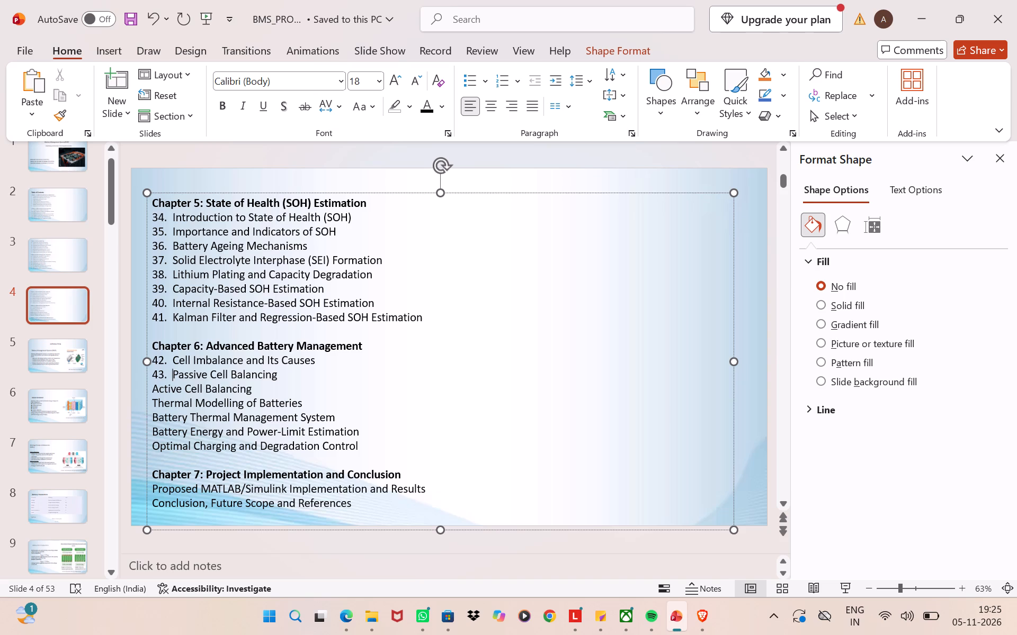
left_click(153, 390)
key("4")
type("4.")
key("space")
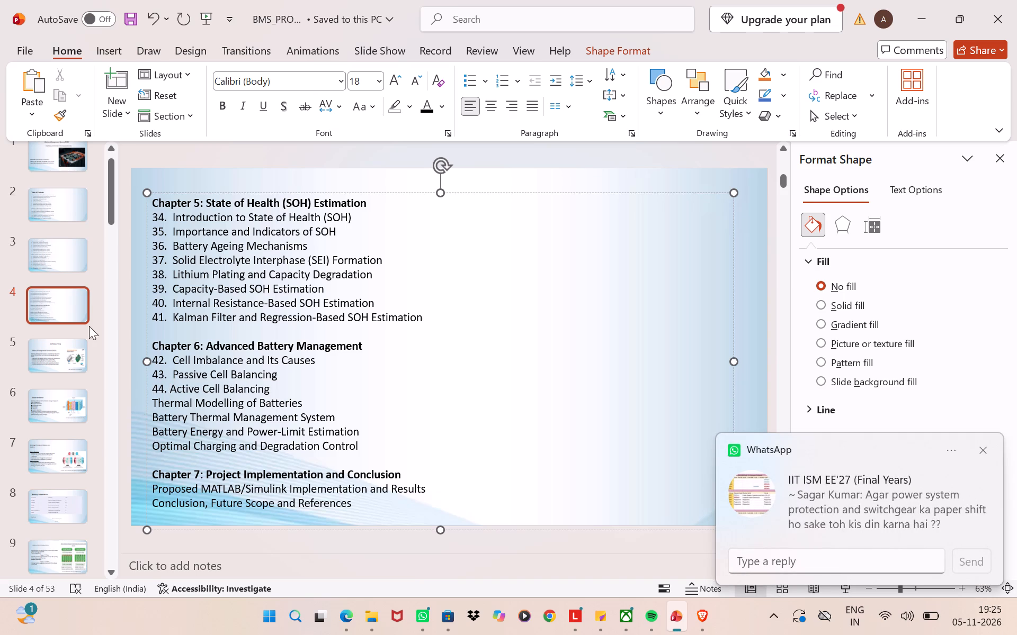
Number "Thermal Modelling of Batteries" under Chapter 6 as 45., followed by a single space.
left_click(153, 400)
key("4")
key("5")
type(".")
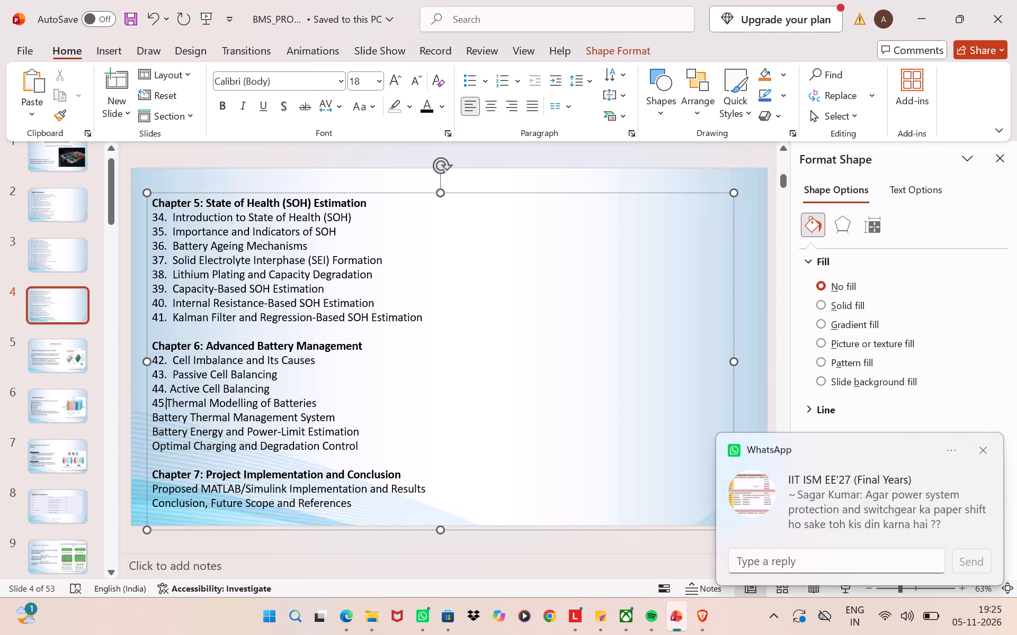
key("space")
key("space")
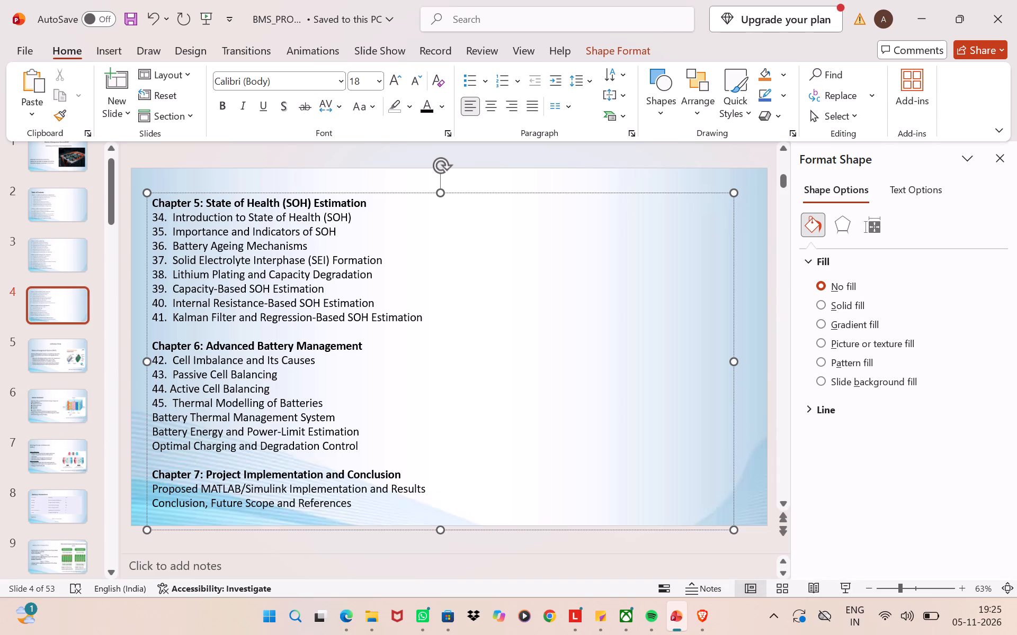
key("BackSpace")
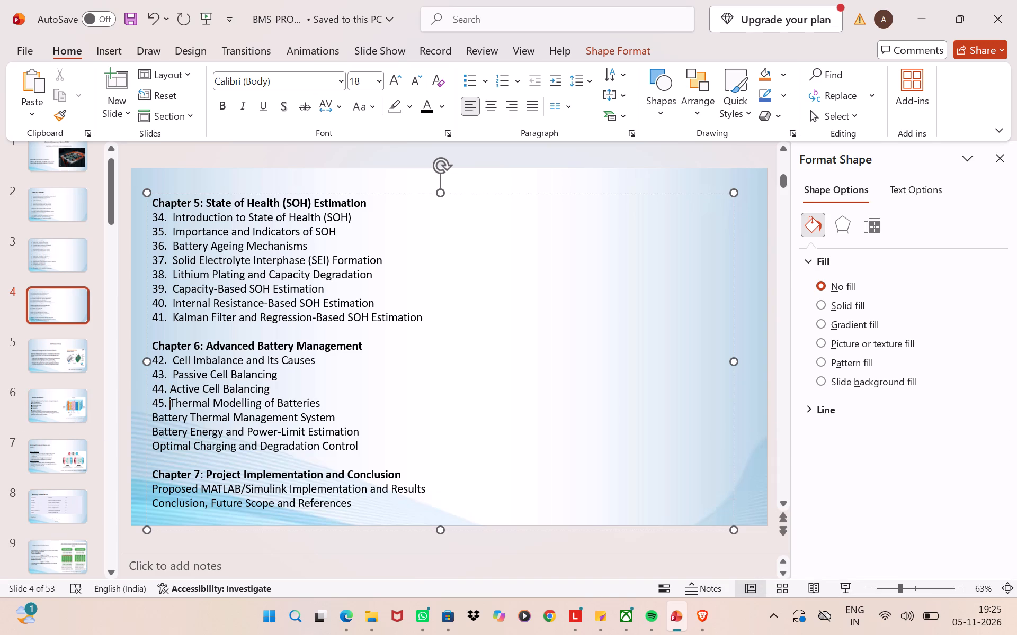
left_click(173, 374)
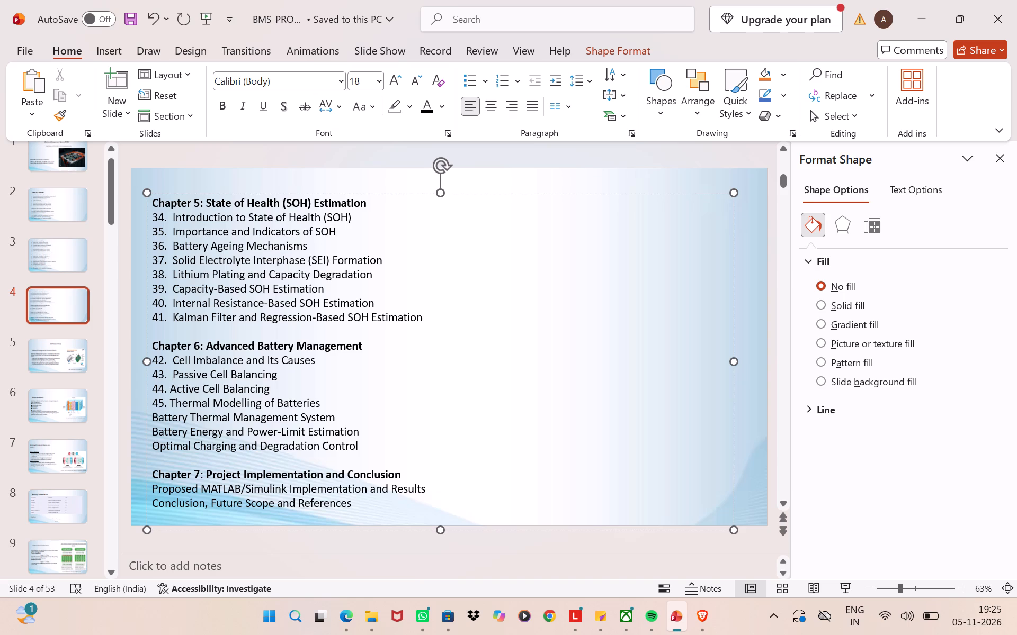
Number "Battery Thermal Management System" as 46. followed by one space, and "Battery Energy and Power-Limit Estimation" as 47.
left_click(153, 417)
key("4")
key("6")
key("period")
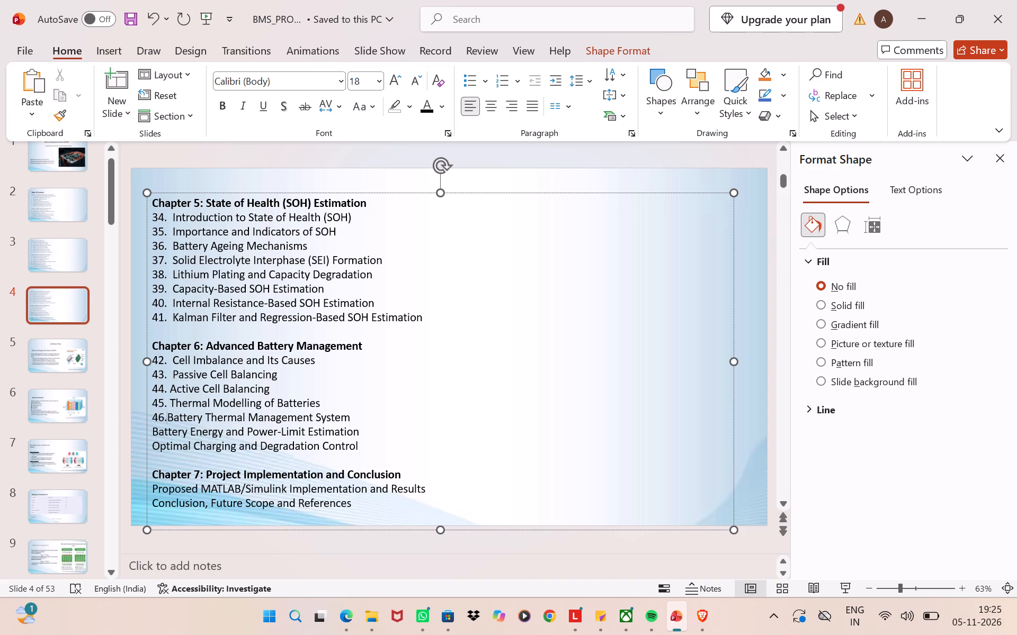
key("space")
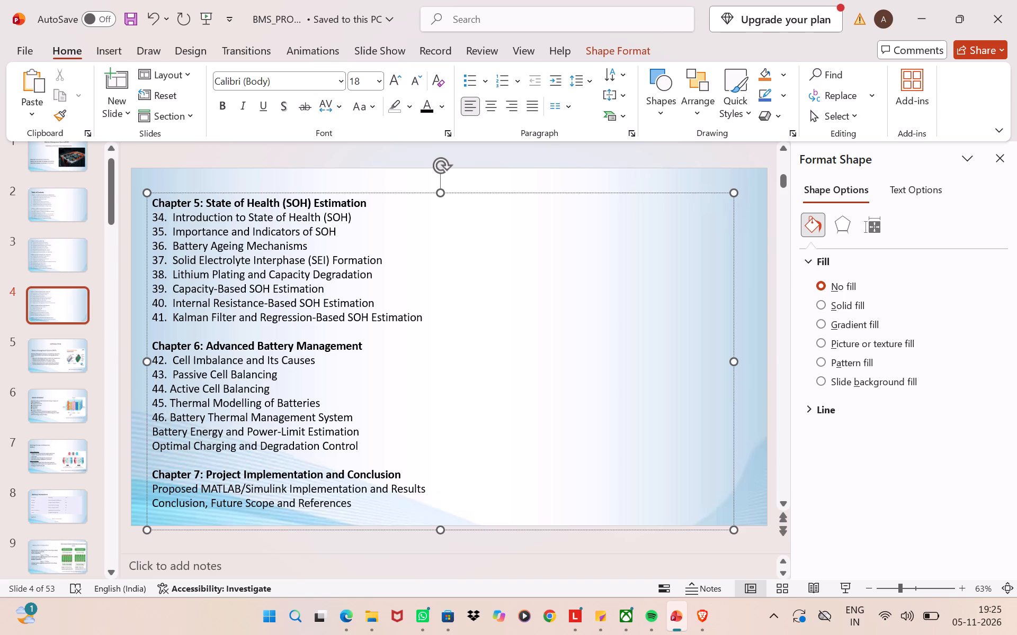
left_click(153, 433)
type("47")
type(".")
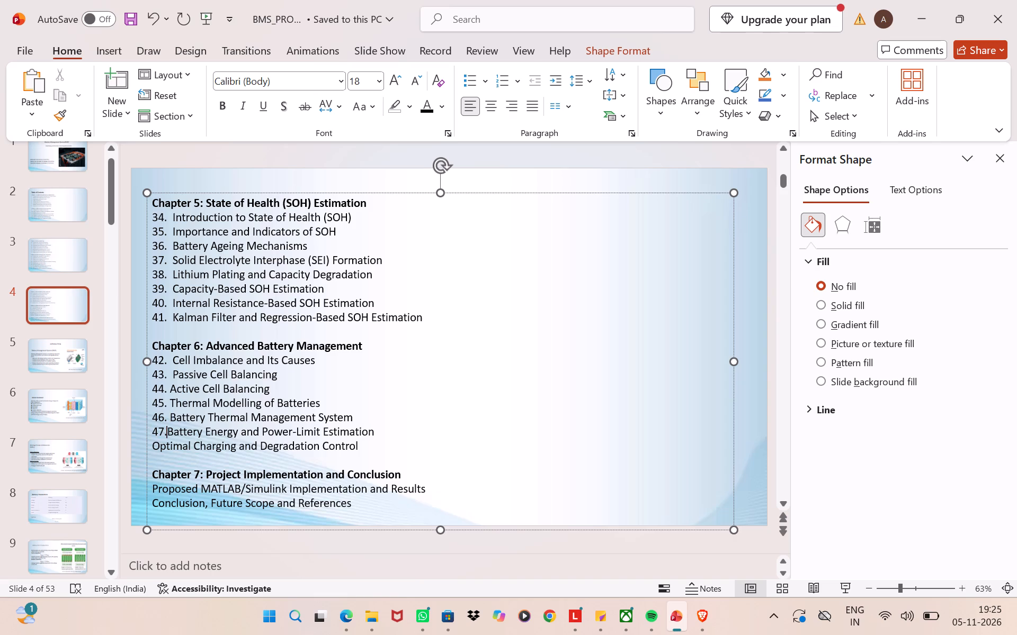
Add a space after 47. and number "Optimal Charging and Degradation Control" as 48., followed by one space.
key("space")
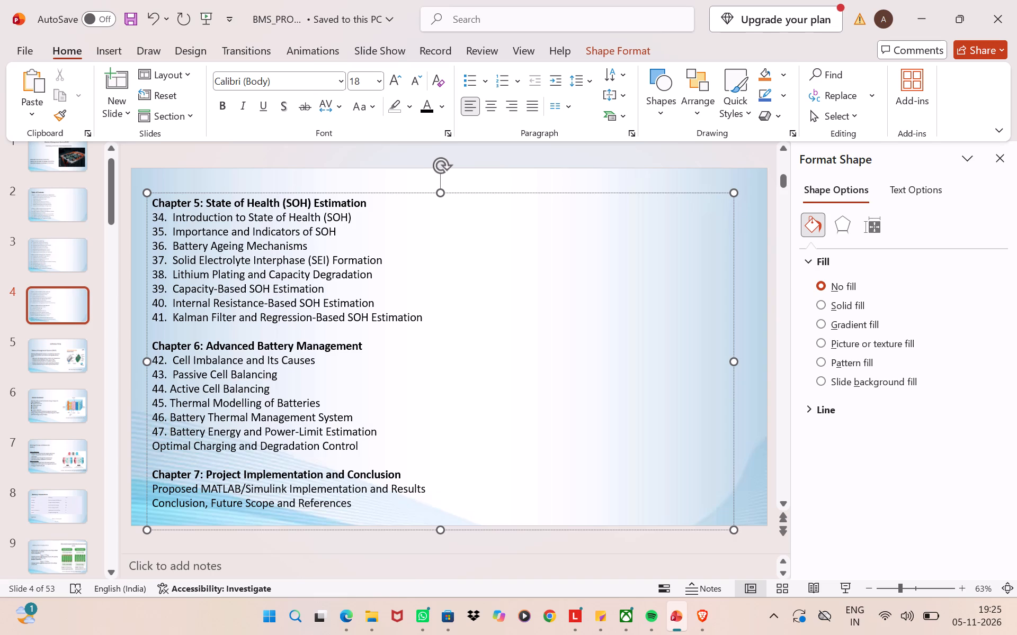
left_click(155, 448)
key("4")
key("8")
key("period")
key("space")
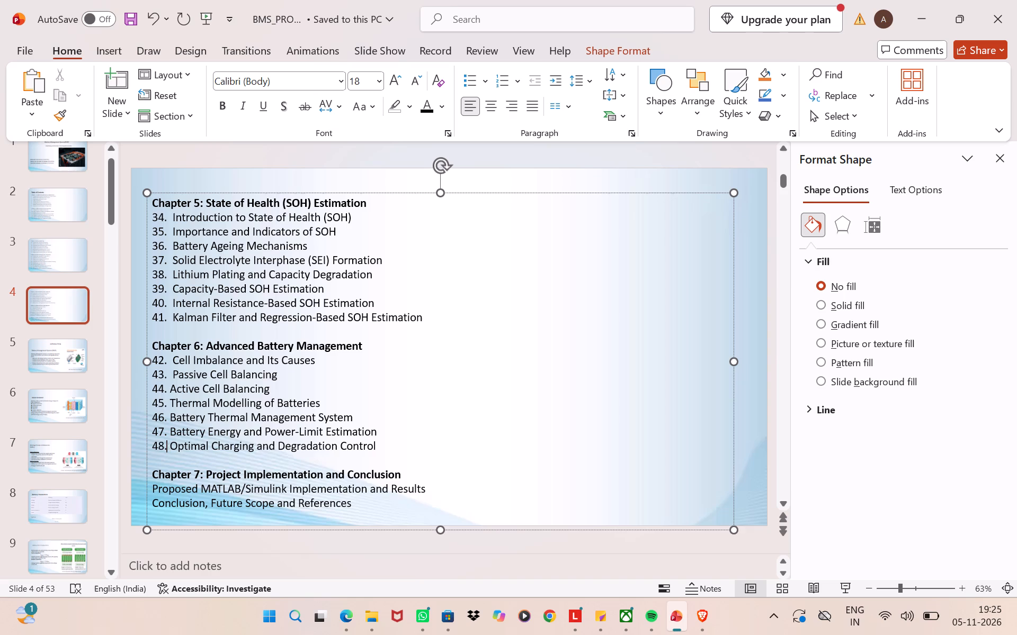
Number the Chapter 7 entries "Proposed MATLAB/Simulink Implementation and Results" as 49. and "Conclusion, Future Scope and References" as 50., each followed by one space.
left_click(433, 387)
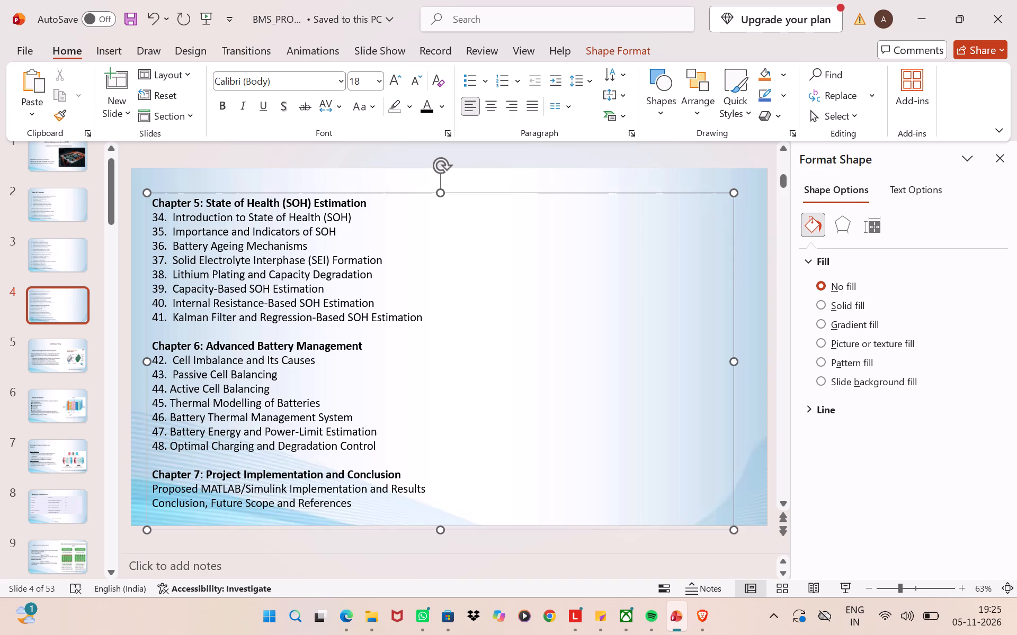
left_click(155, 482)
left_click(149, 485)
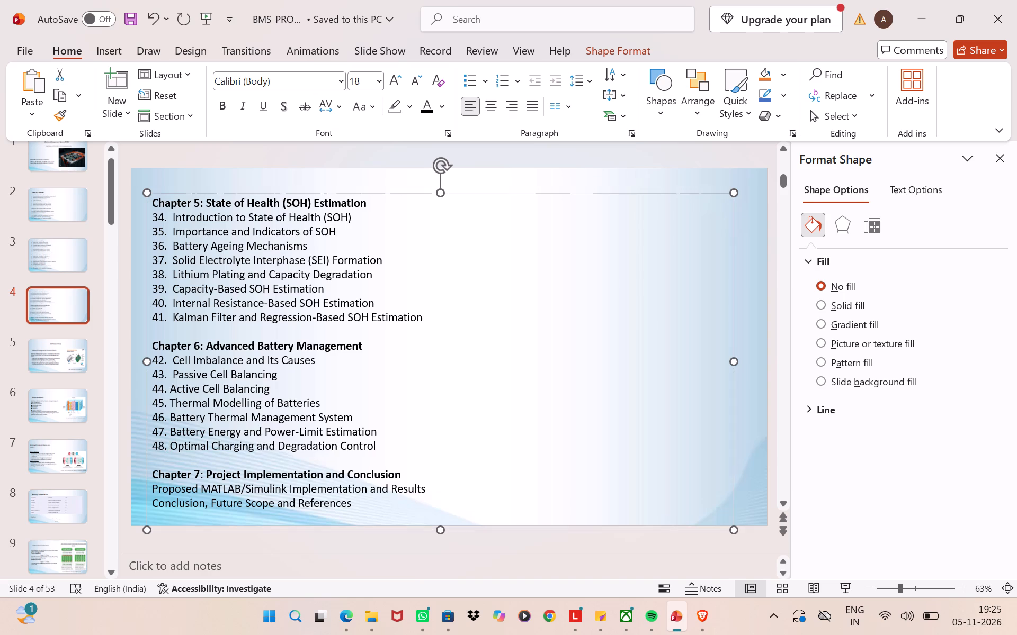
left_click(153, 488)
key("4")
key("9")
key("period")
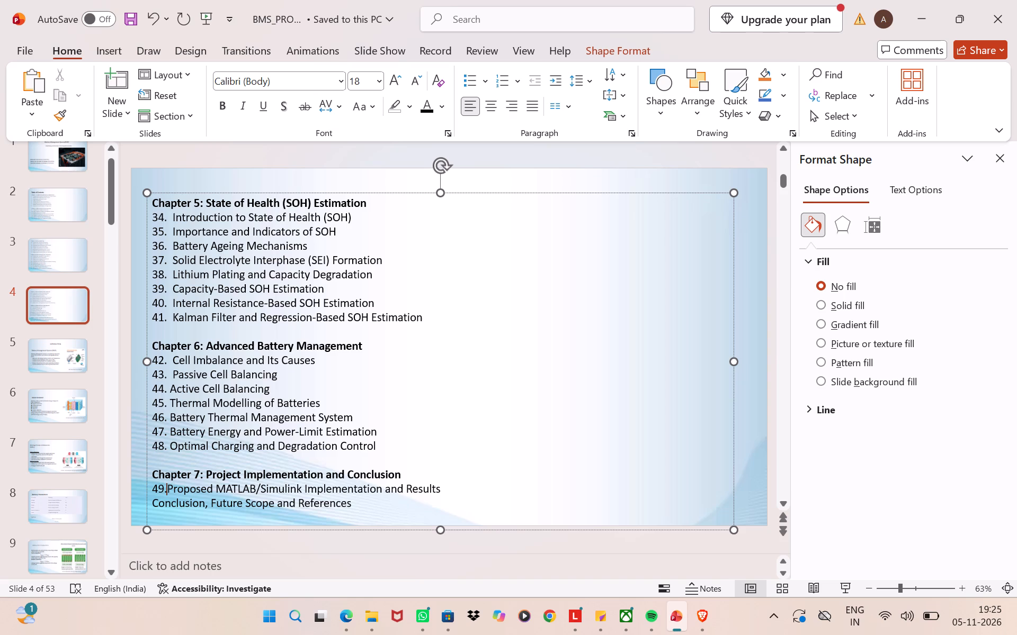
key("space")
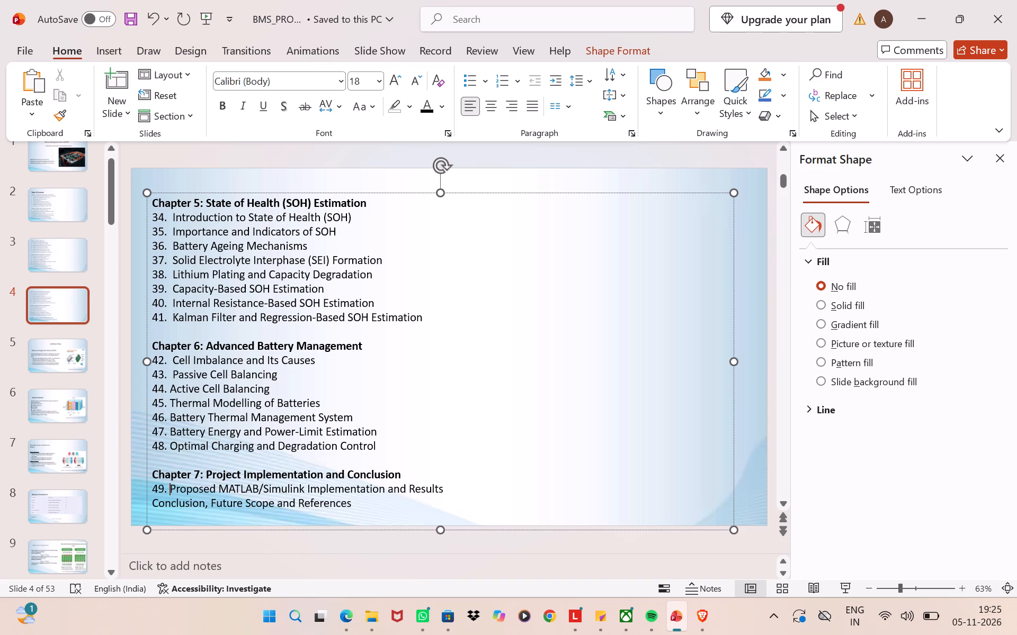
left_click(154, 499)
type("50")
key("period")
key("space")
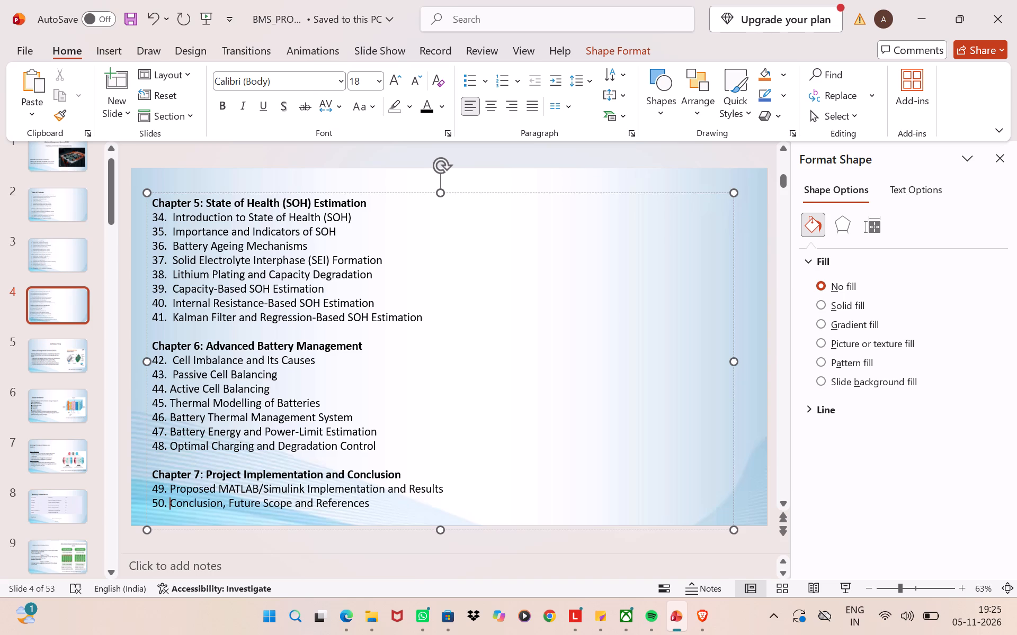
left_click(521, 451)
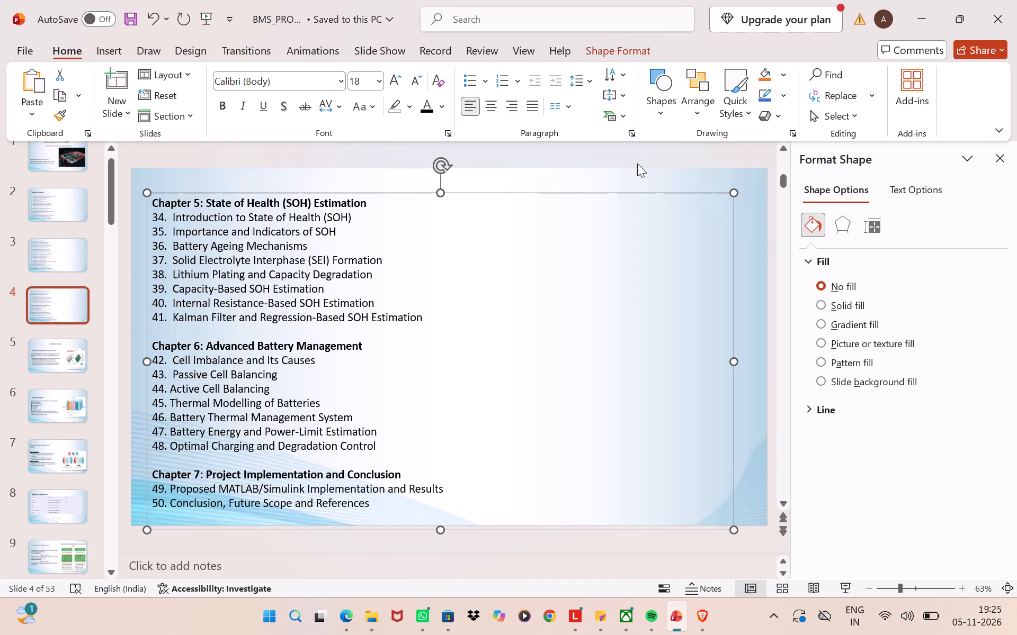
left_click(637, 183)
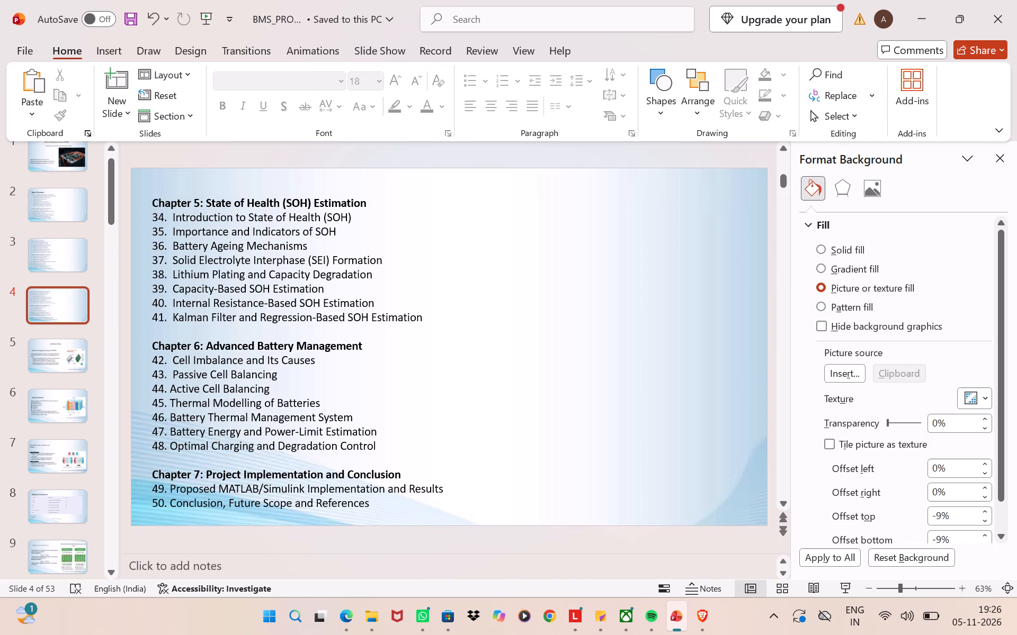
Remove the extra space after 42. and 43. in the Chapter 6 entries.
left_click(174, 359)
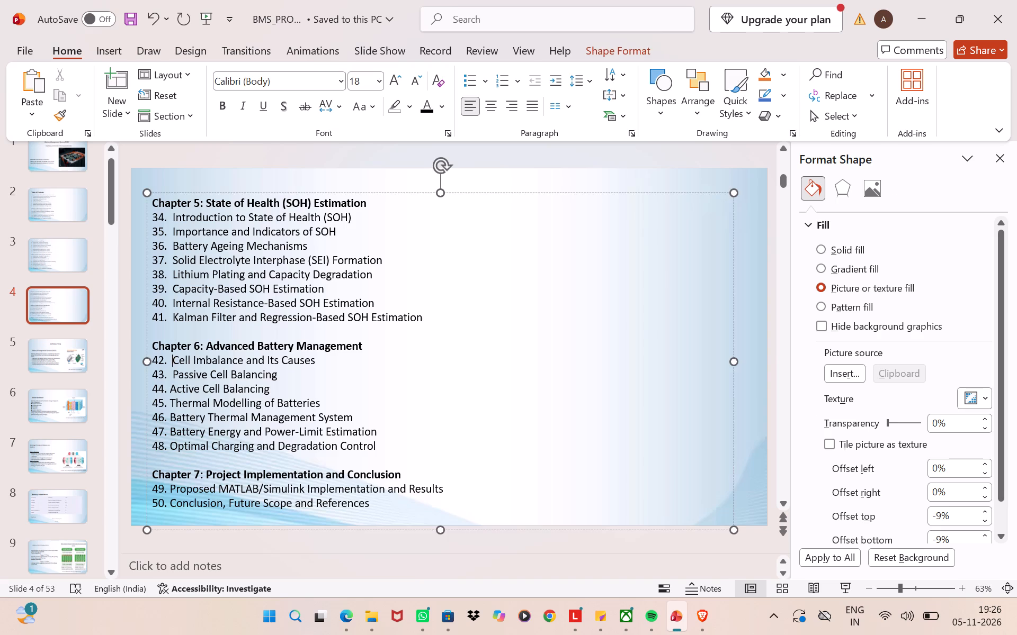
key("BackSpace")
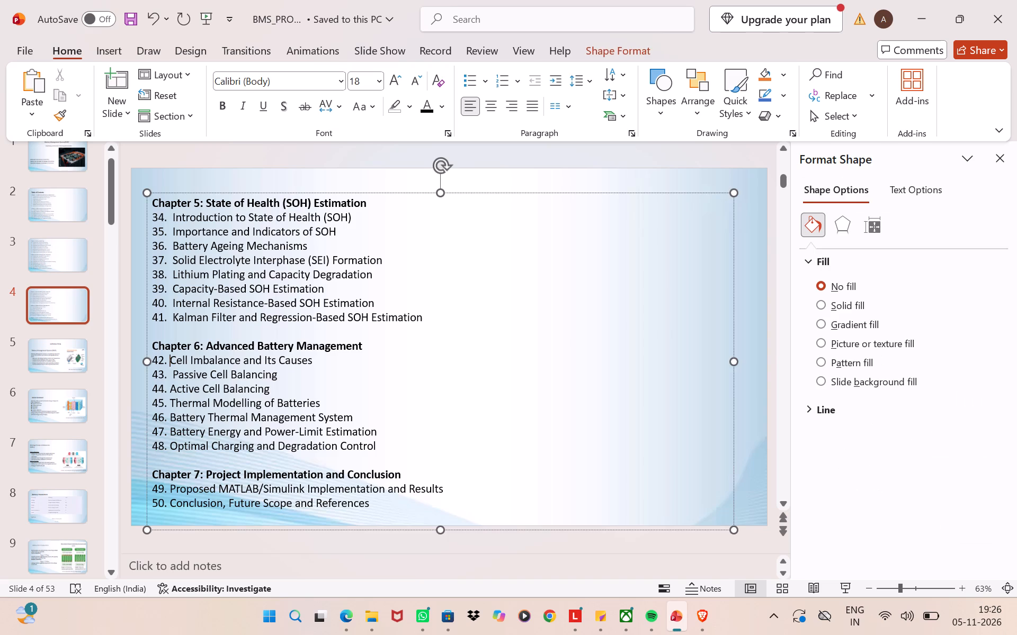
left_click(171, 375)
key("BackSpace")
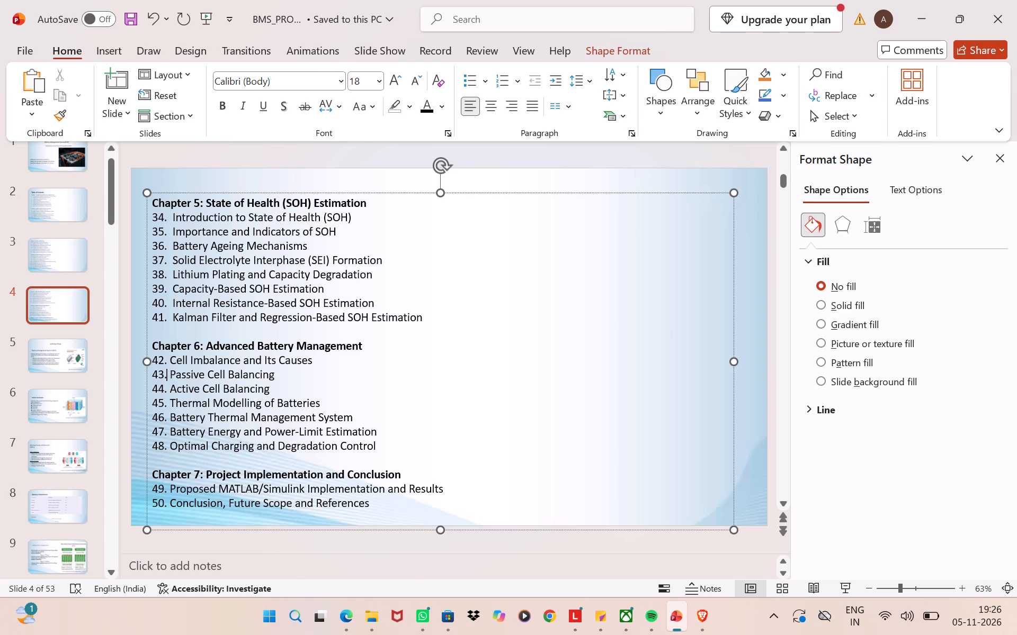
left_click(339, 184)
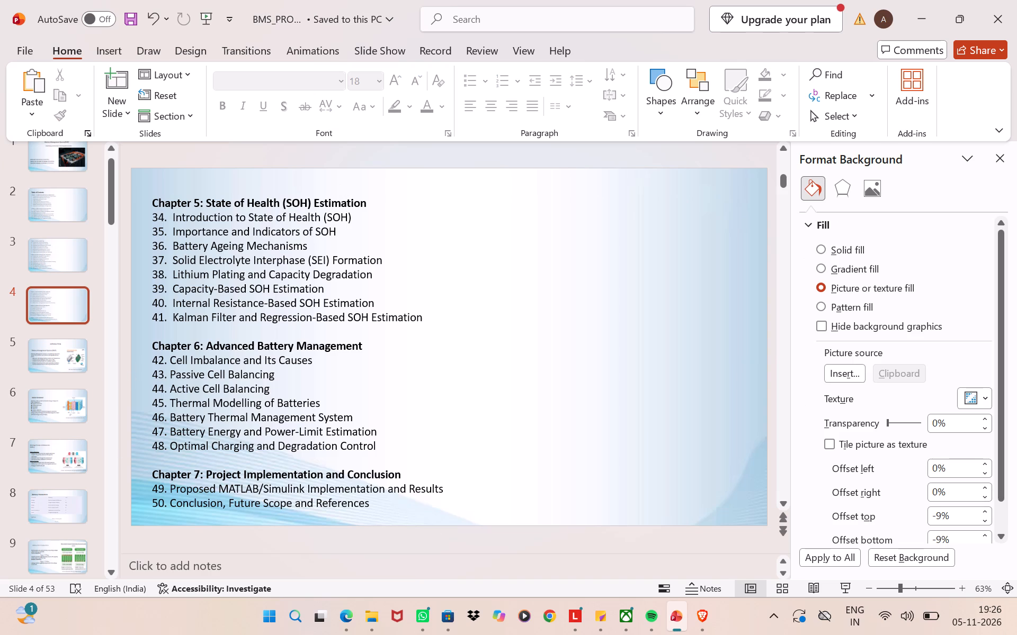
Add a new blank slide after slide 53, "Conclusion and references".
left_click(58, 360)
left_click(156, 203)
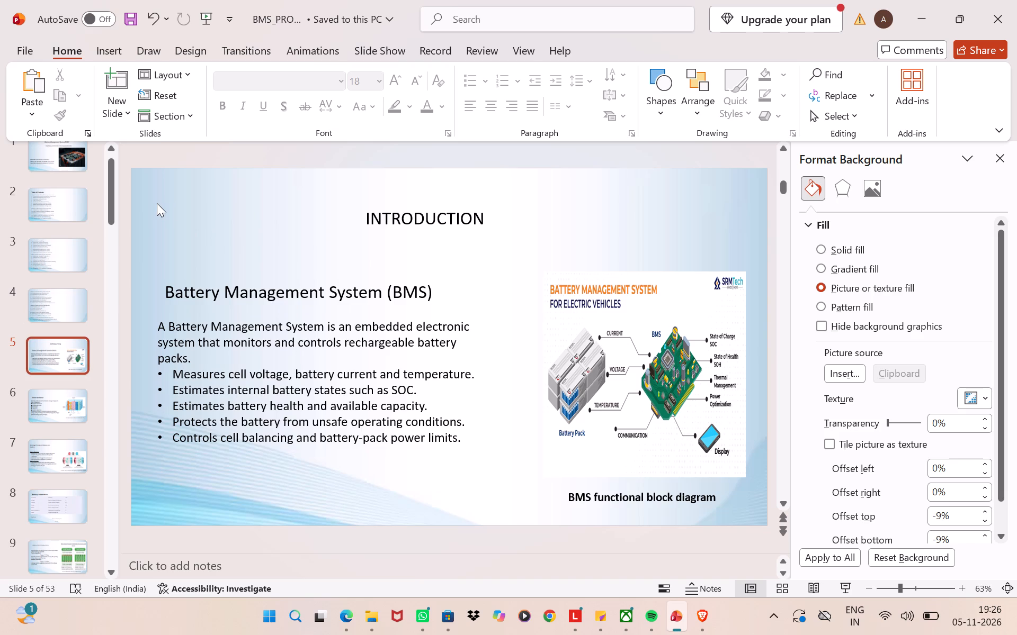
left_click(202, 203)
scroll(225, 495, "down", 2)
scroll(48, 528, "down", 14)
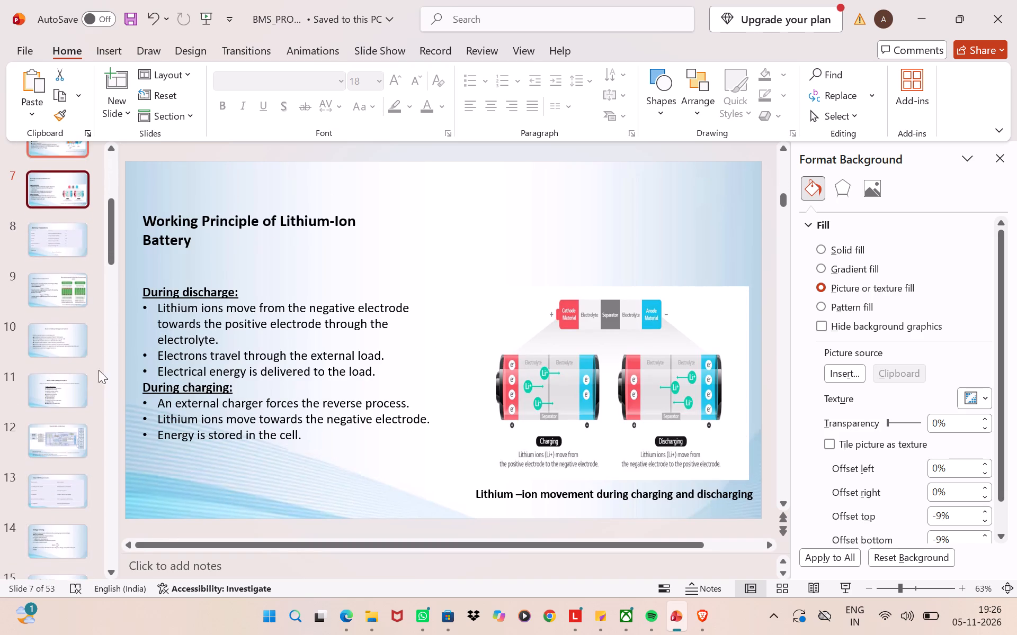
left_click_drag(113, 261, 87, 632)
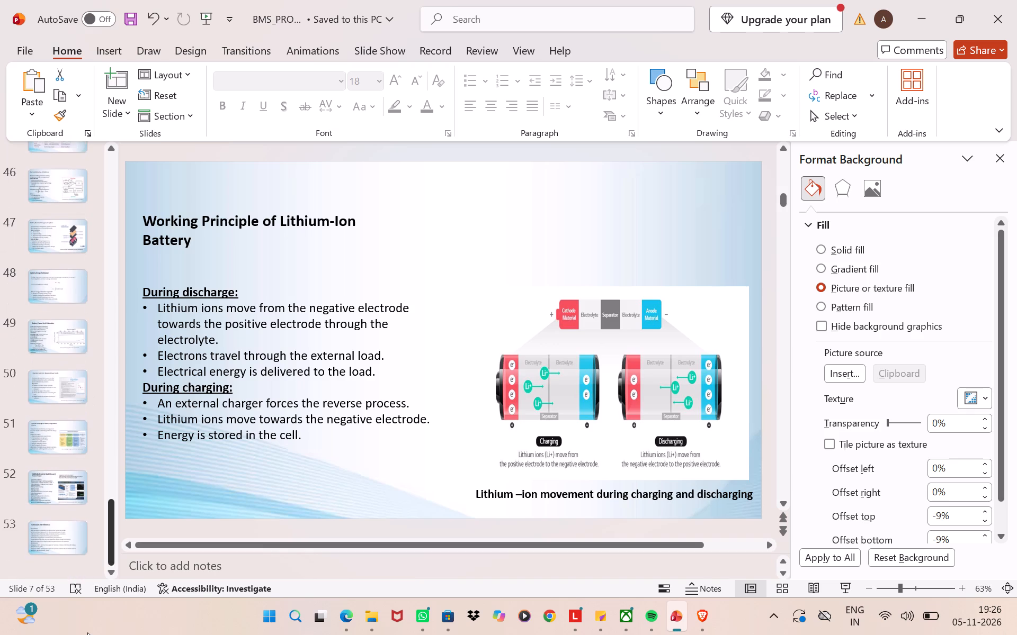
left_click_drag(87, 632, 87, 634)
left_click(65, 546)
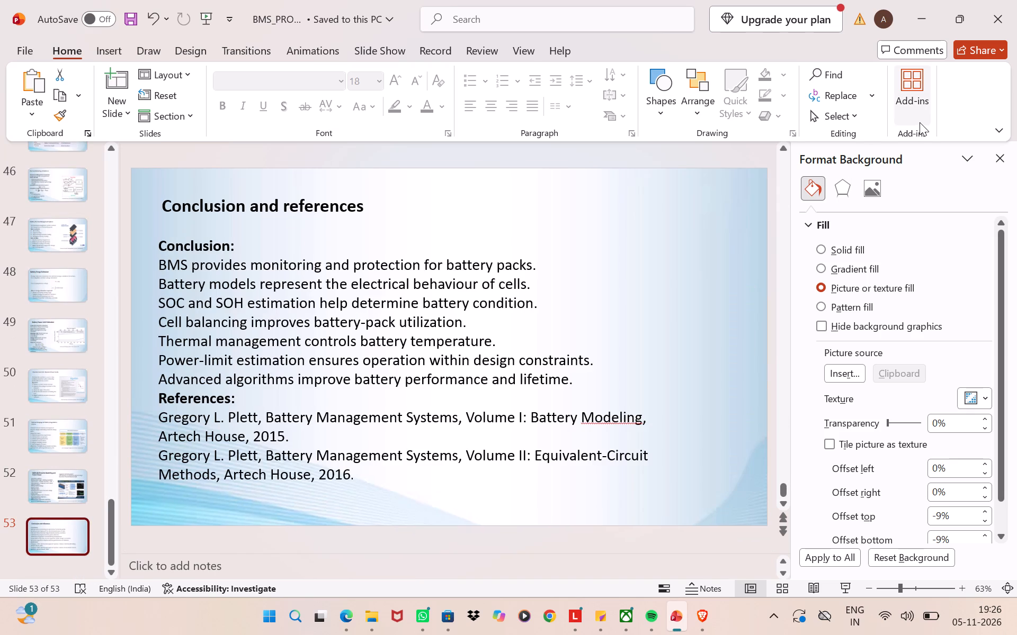
key("Return")
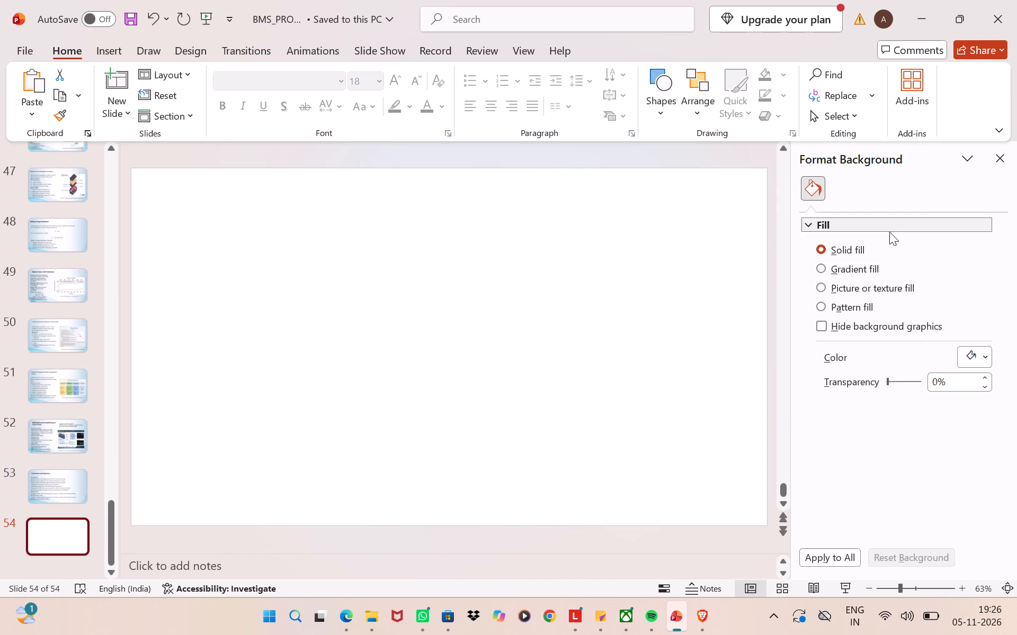
Fill the background of slide 54 with the ppt_bg picture from the Downloads folder.
left_click(879, 289)
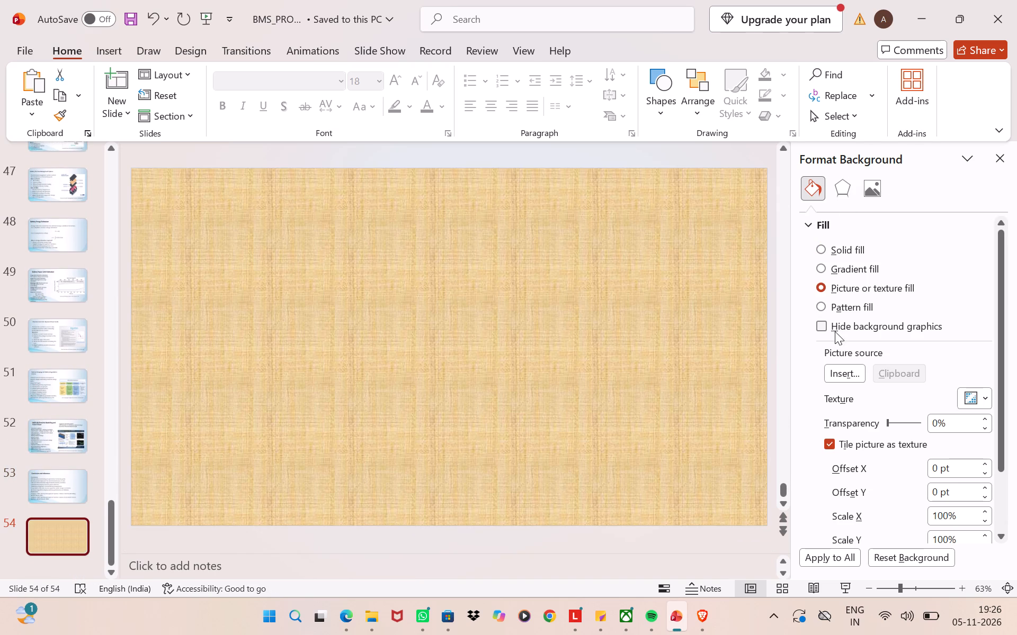
left_click(842, 371)
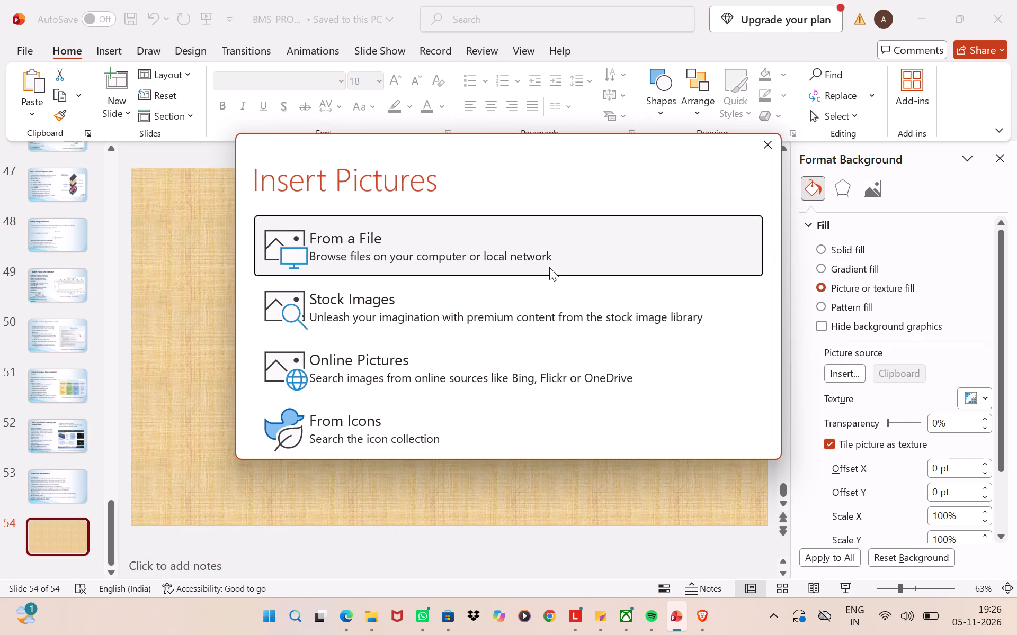
left_click(549, 267)
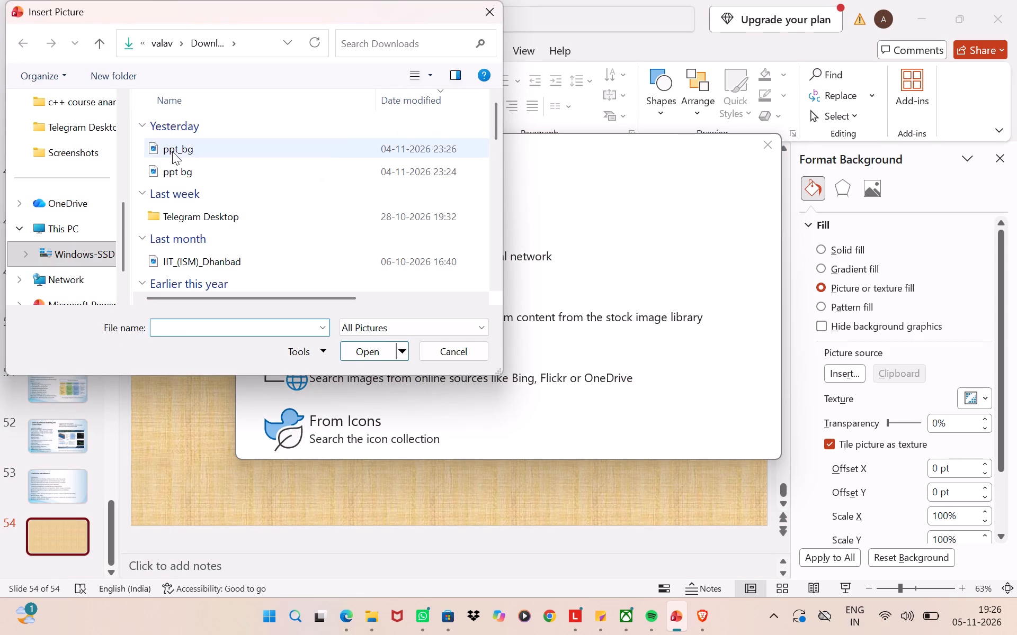
left_click(172, 151)
left_click(379, 346)
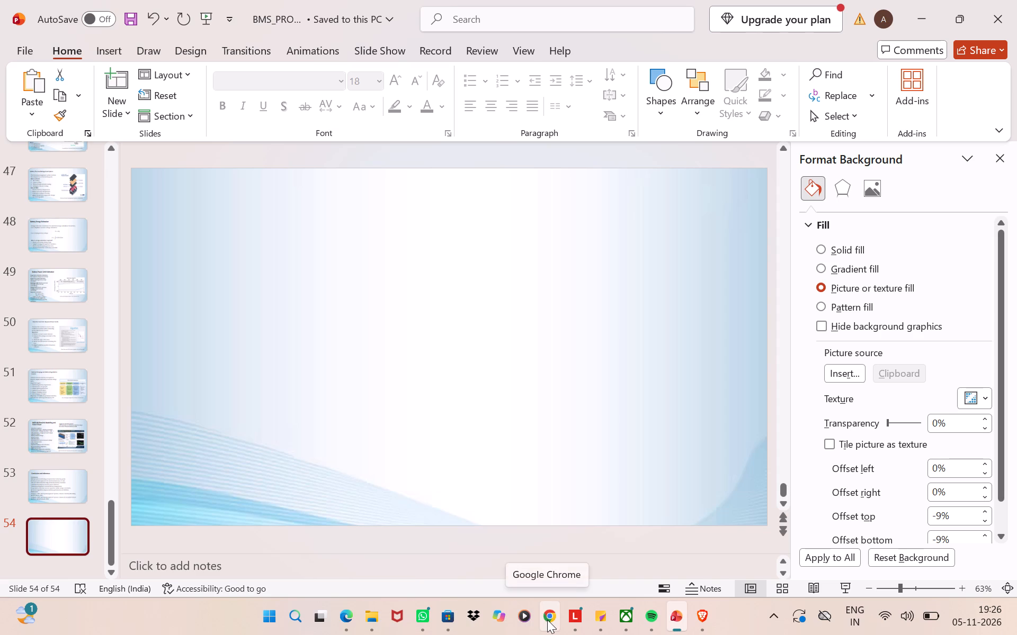
left_click(355, 310)
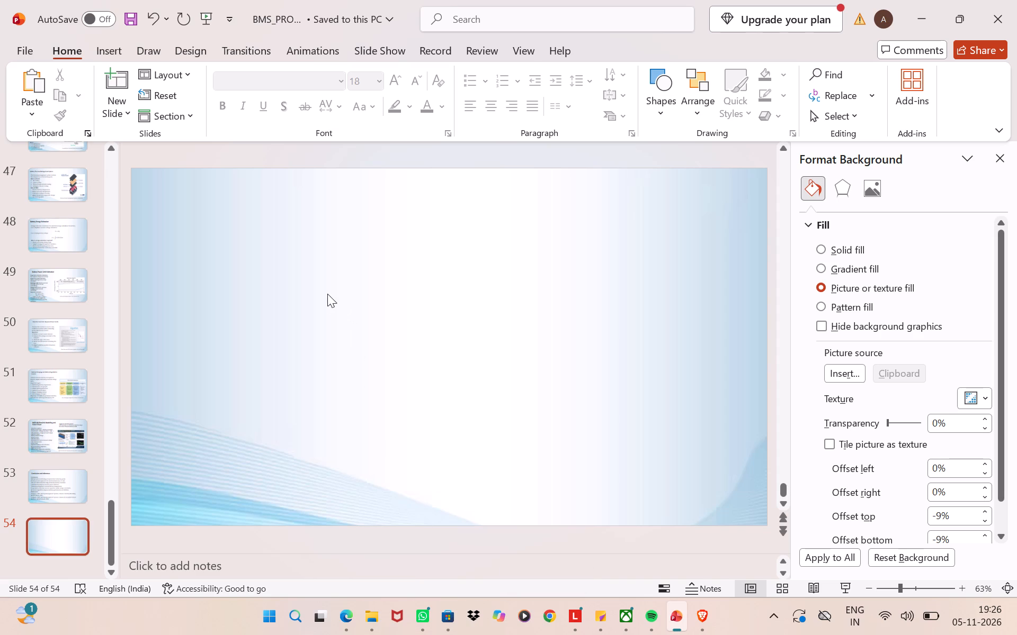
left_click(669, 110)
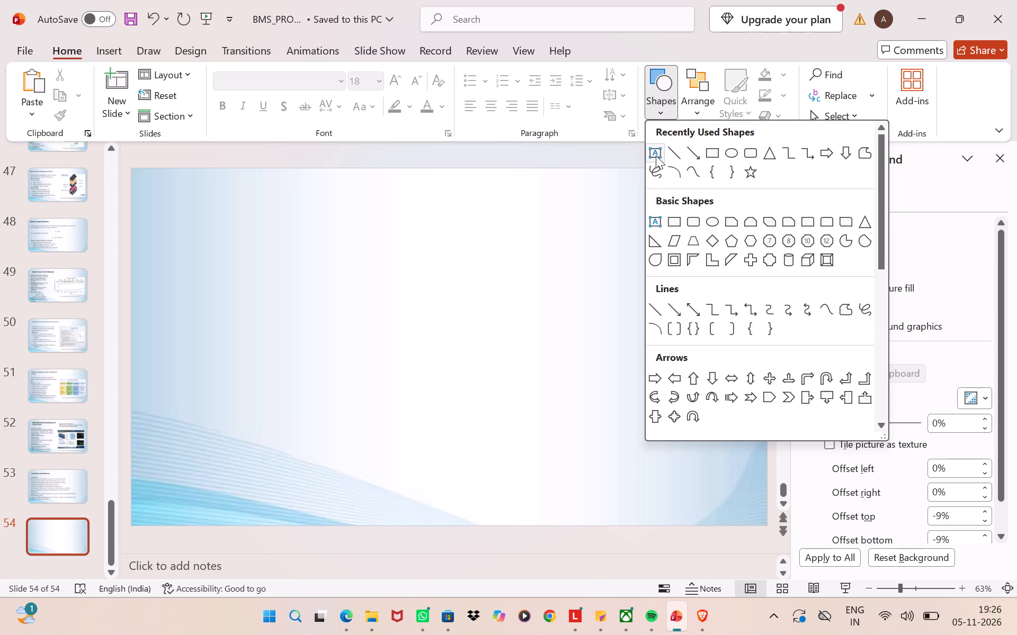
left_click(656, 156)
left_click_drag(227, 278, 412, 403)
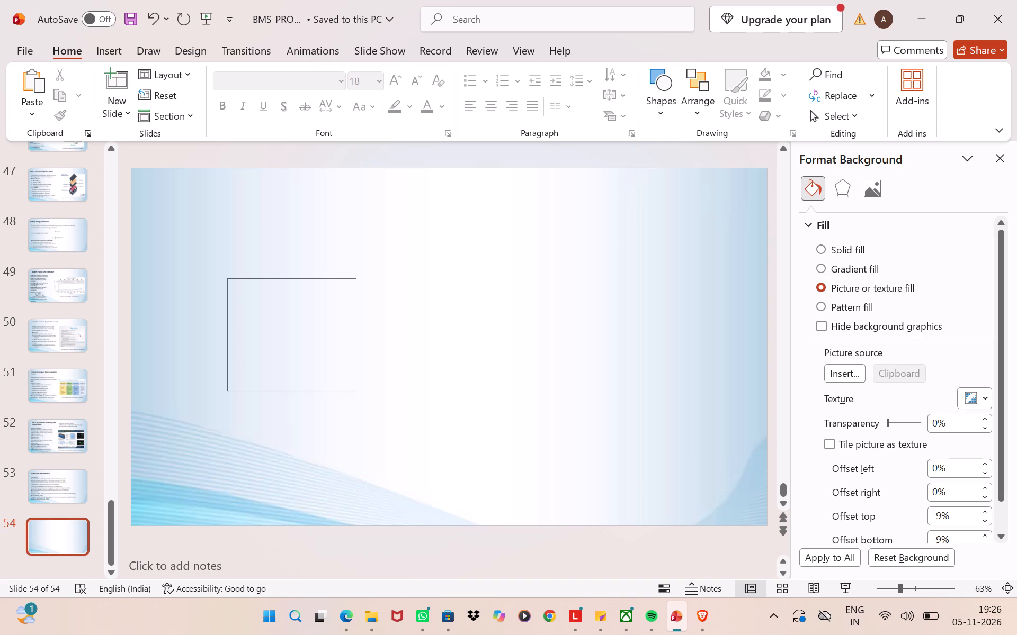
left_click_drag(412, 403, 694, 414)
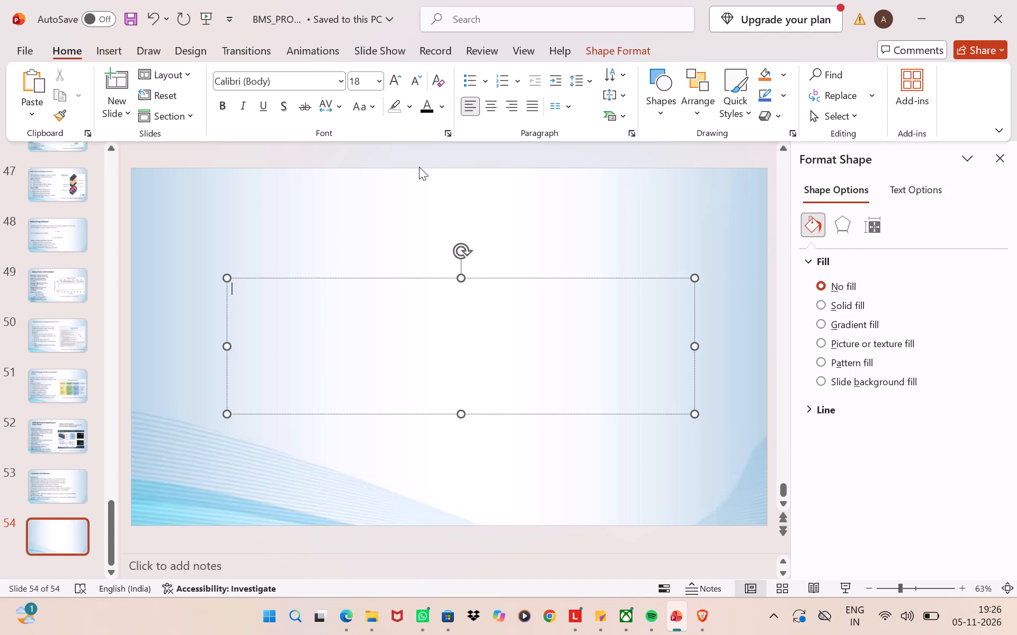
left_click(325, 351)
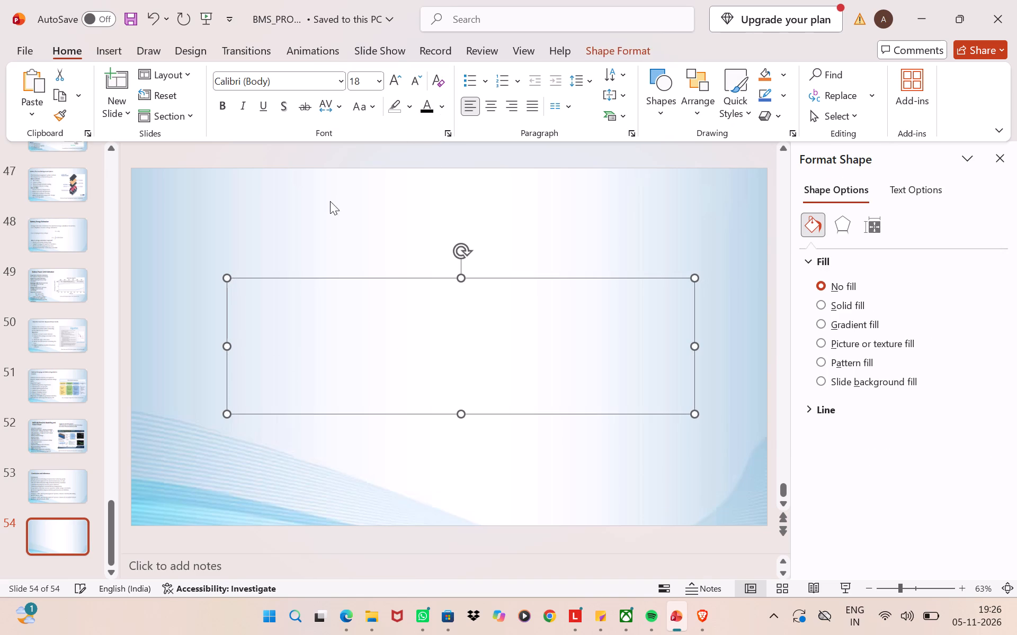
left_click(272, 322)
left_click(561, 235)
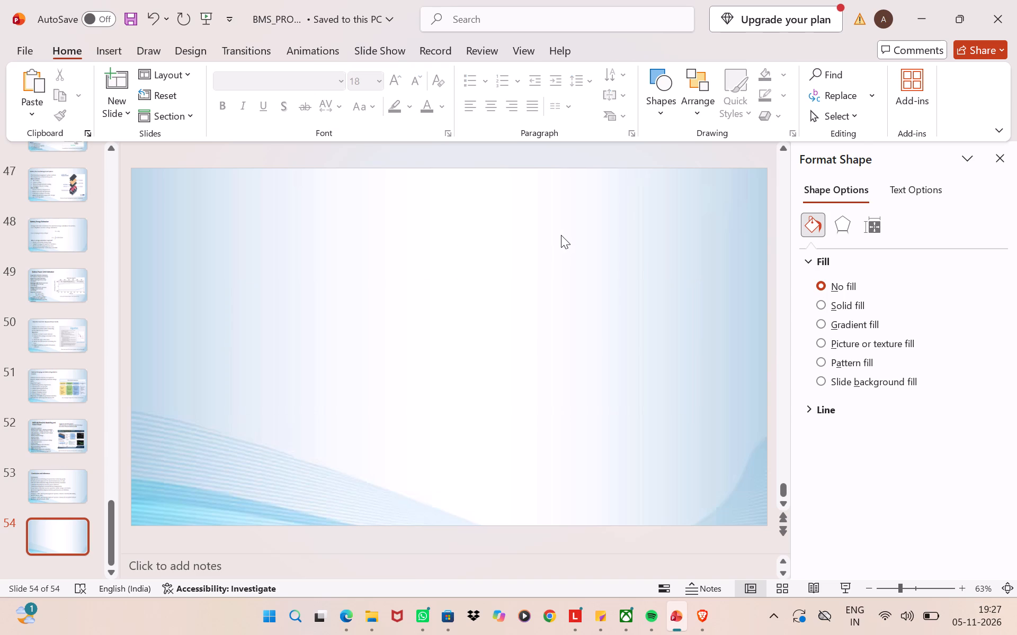
Draw a wide text box across the middle of slide 54 and enter "Thank you" in it.
left_click(657, 112)
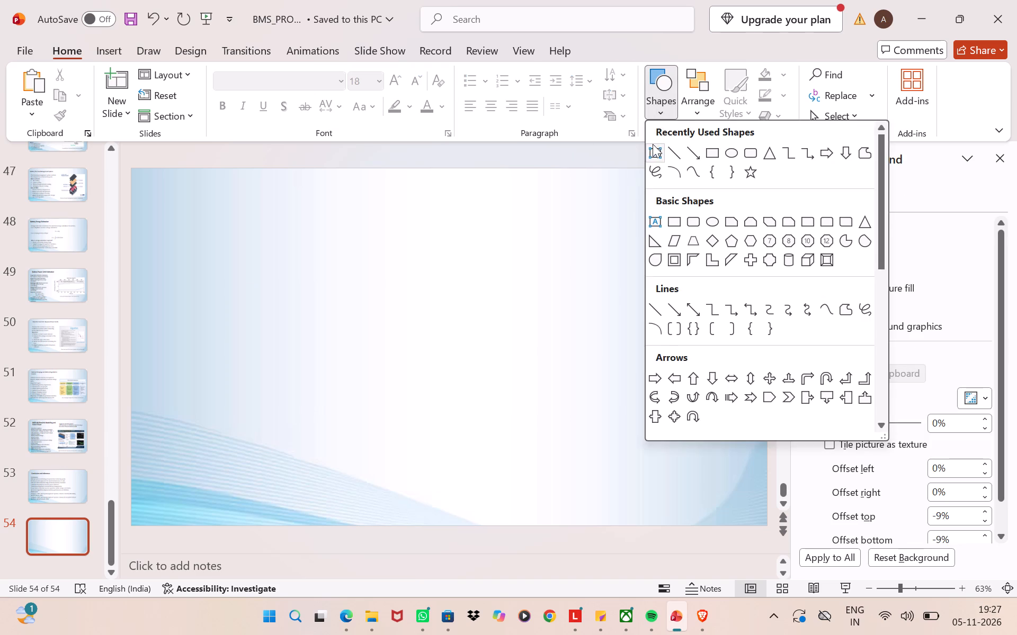
left_click(653, 144)
left_click_drag(209, 246, 649, 394)
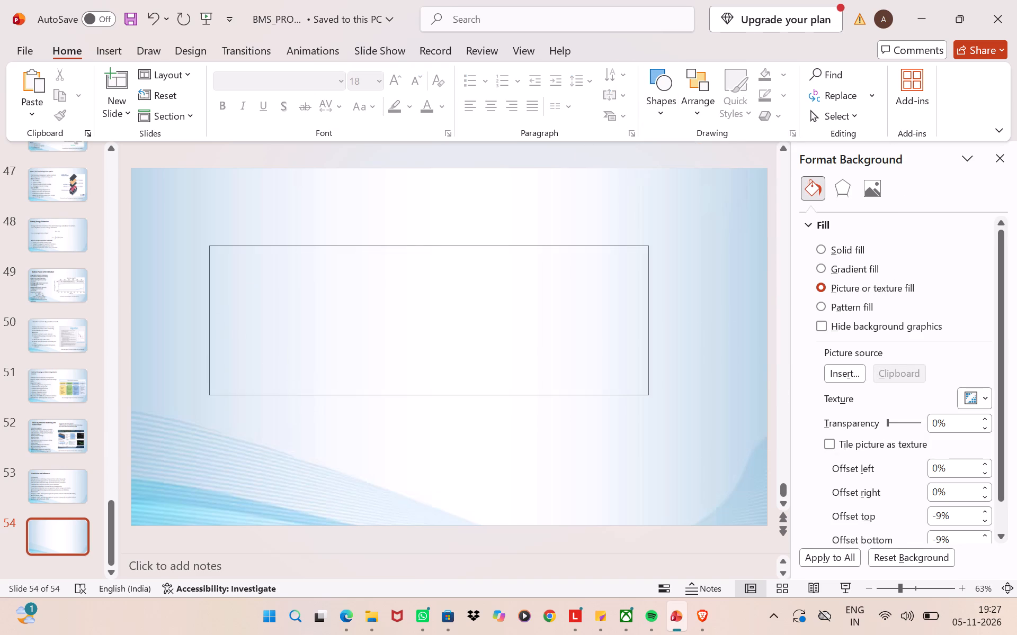
left_click_drag(649, 394, 682, 419)
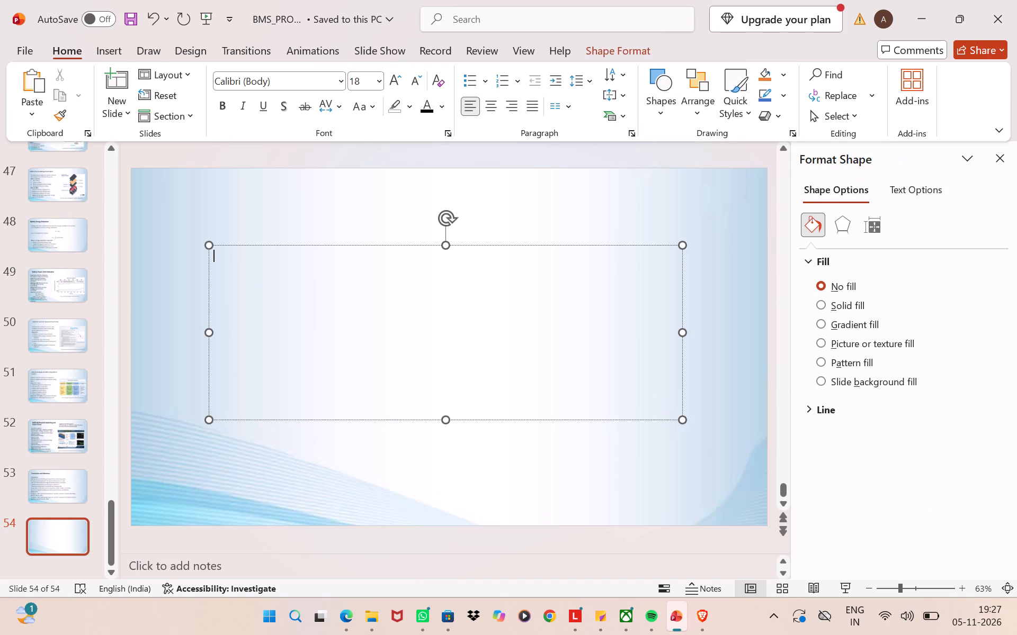
type("thank")
key("space")
type("ou")
key("BackSpace")
key("BackSpace")
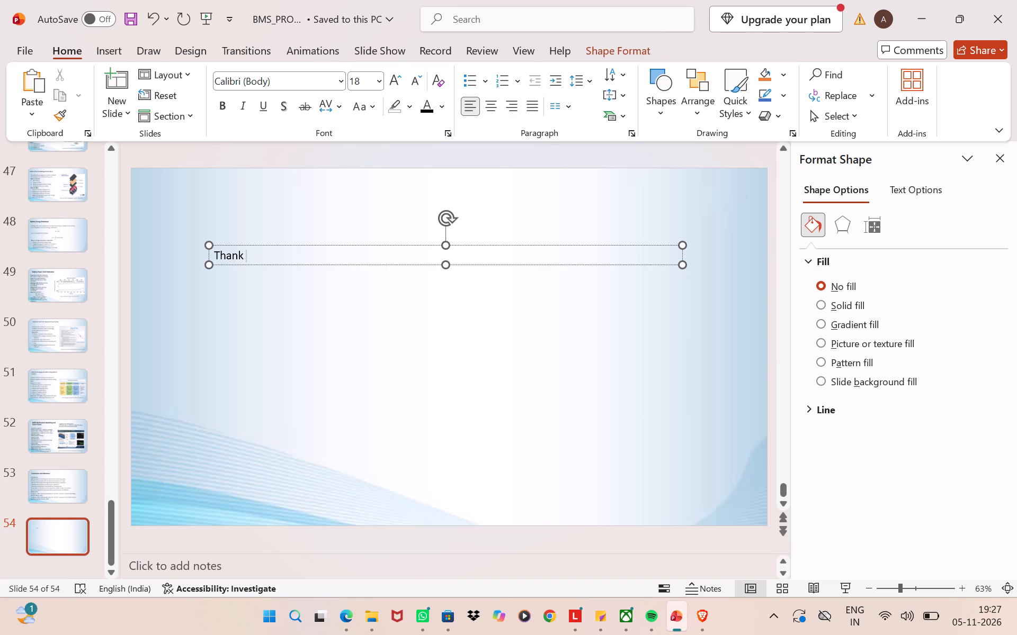
key("BackSpace")
key("BackSpace")
key("BackSpace")
key("BackSpace")
key("BackSpace")
type("hank you")
Capitalise the second word of the text on slide 54 so it reads "Thank You".
key("BackSpace")
key("BackSpace")
key("BackSpace")
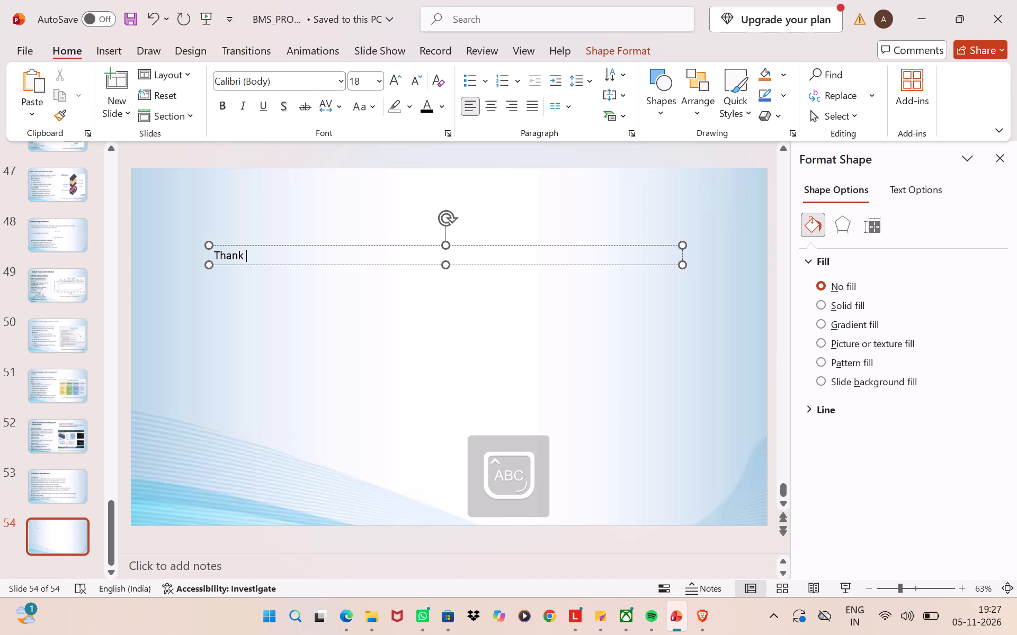
key("y")
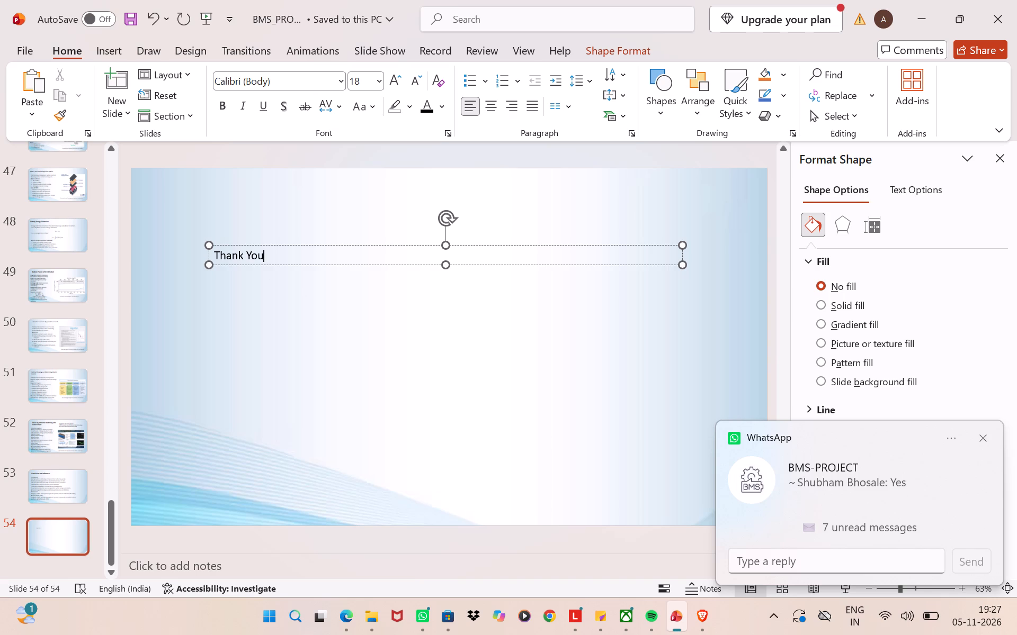
Set the font size of the "Thank You" text to 96.
left_click_drag(263, 257, 236, 255)
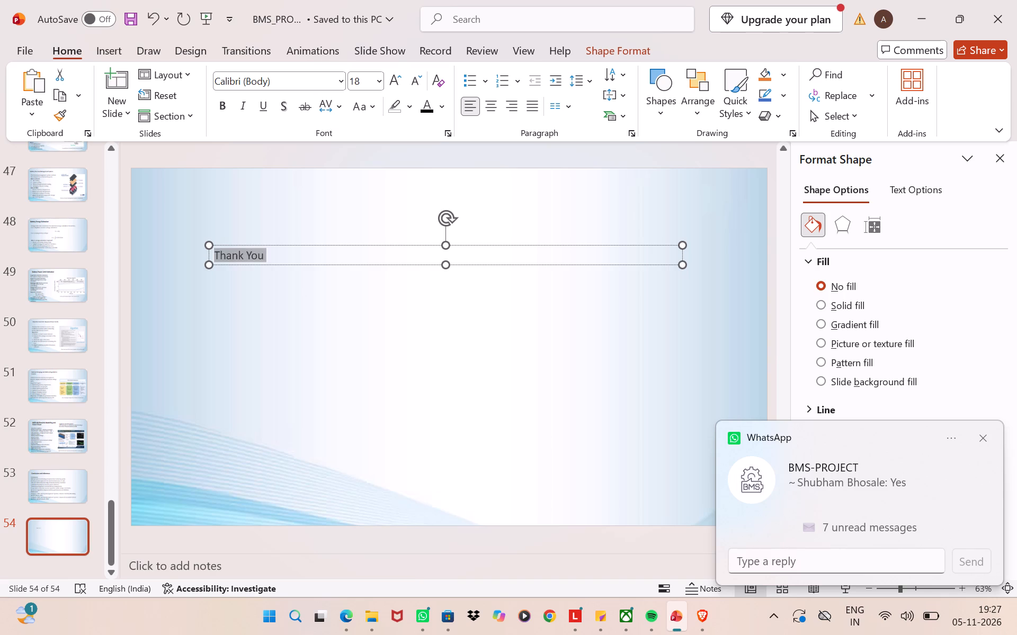
left_click_drag(236, 255, 230, 255)
left_click(338, 209)
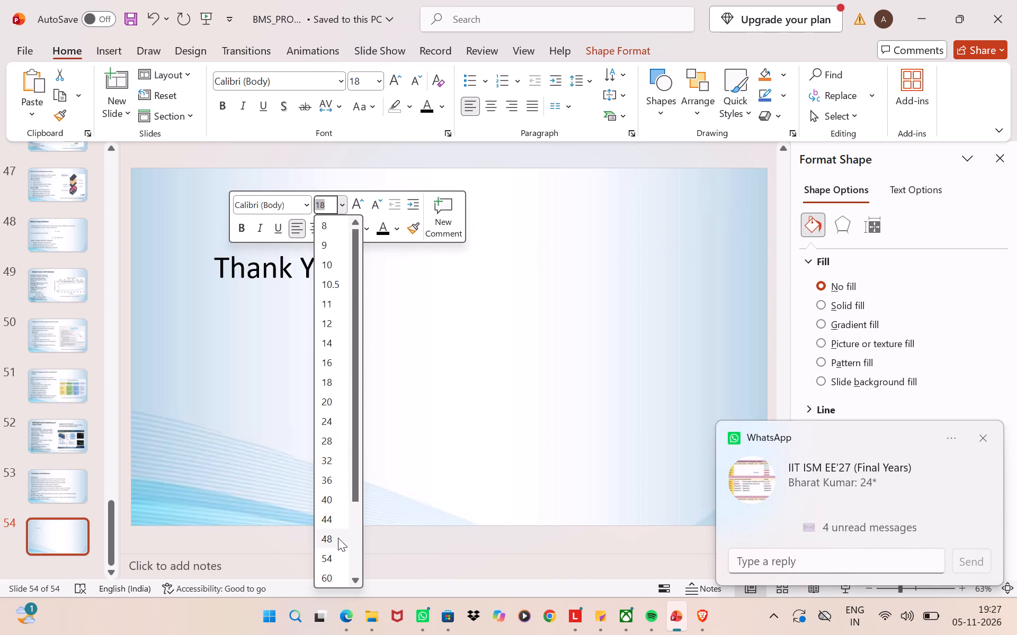
scroll(328, 576, "down", 1)
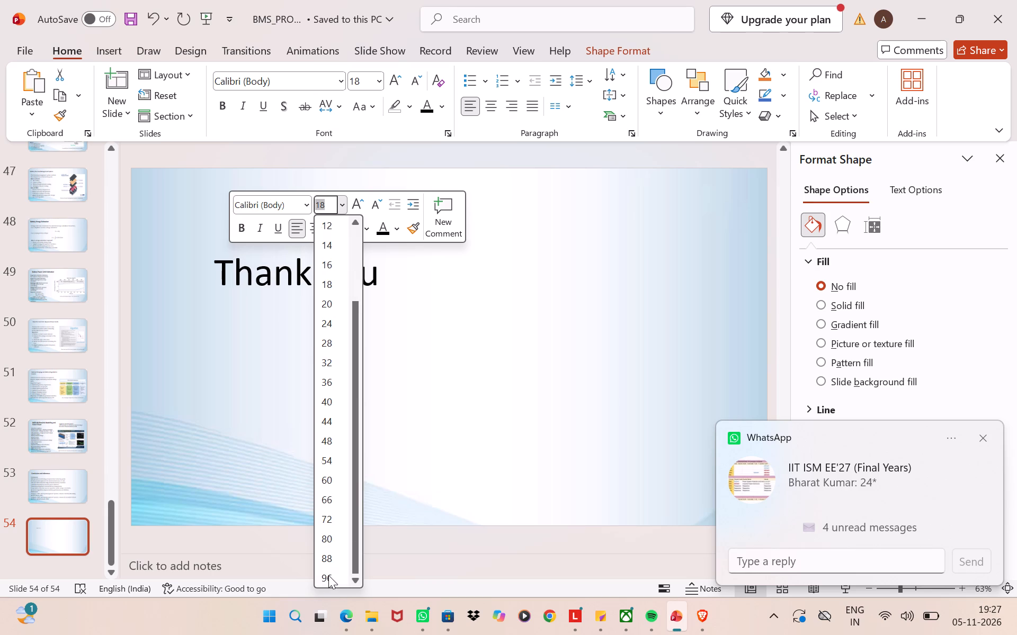
scroll(328, 575, "down", 5)
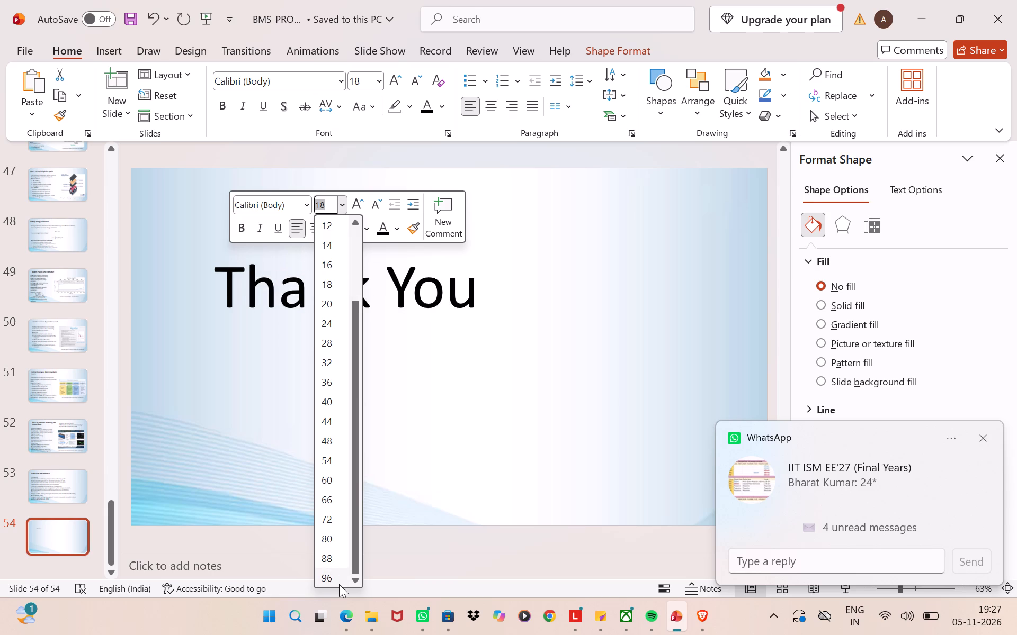
left_click(337, 578)
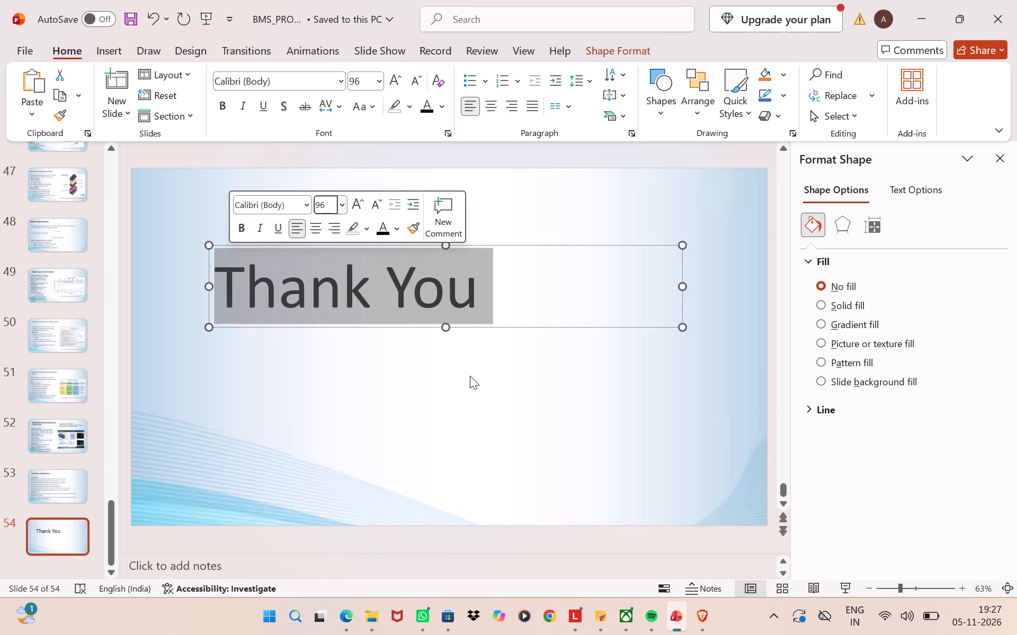
Move the "Thank You" text box to the middle of slide 54 and narrow it to fit within the slide.
left_click(501, 275)
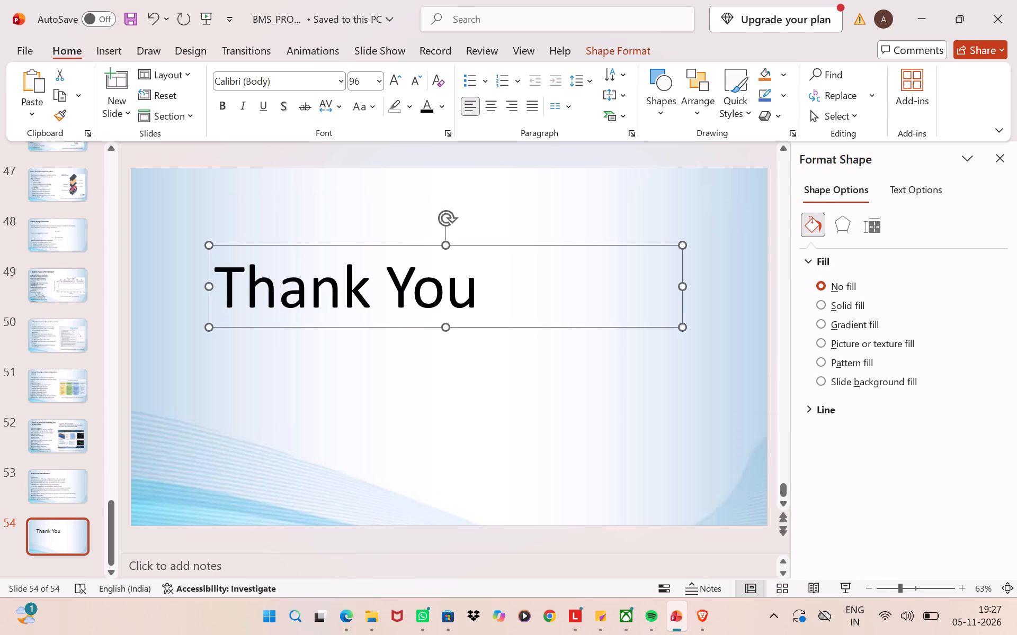
left_click(465, 274)
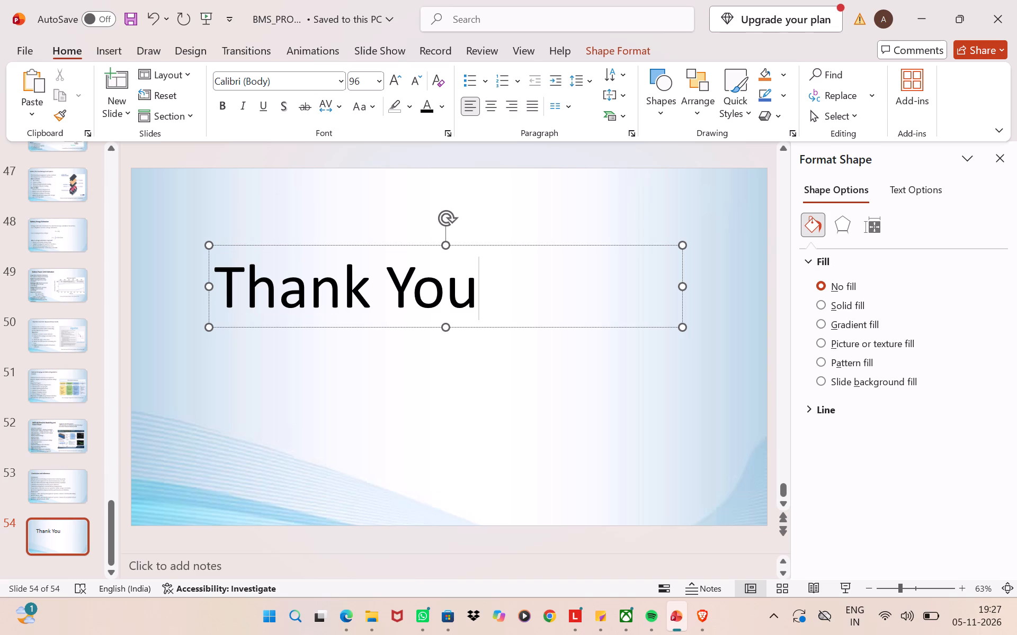
left_click(470, 247)
left_click_drag(470, 247, 548, 285)
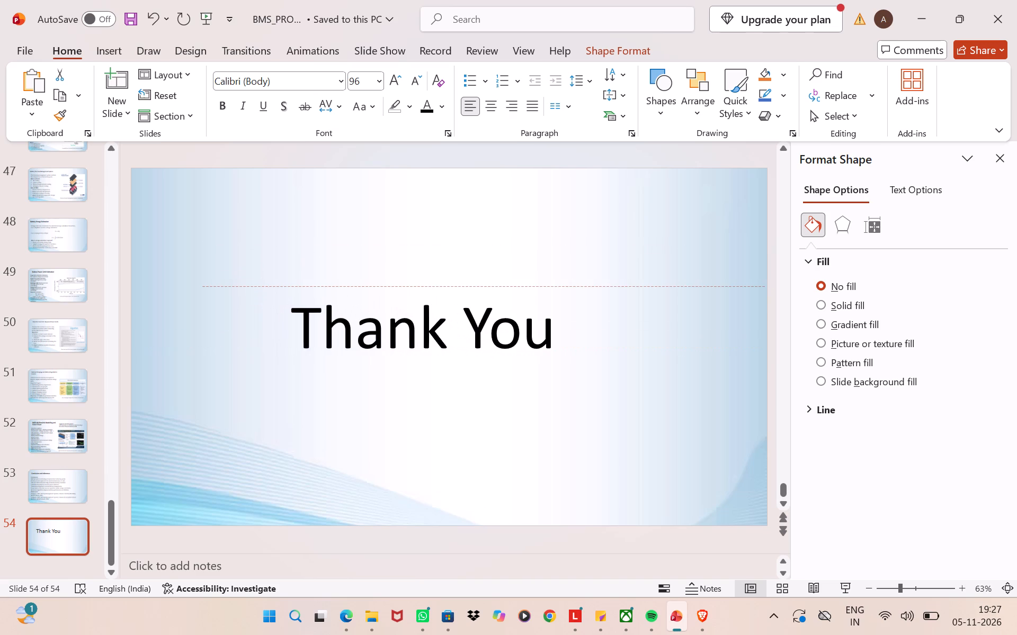
left_click_drag(548, 285, 547, 297)
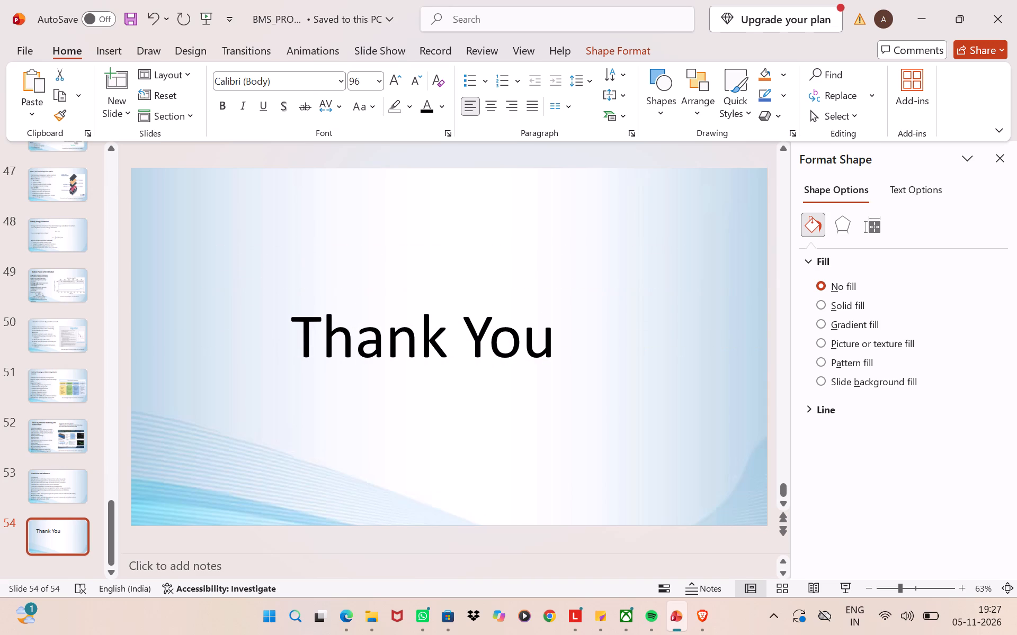
left_click_drag(547, 297, 560, 301)
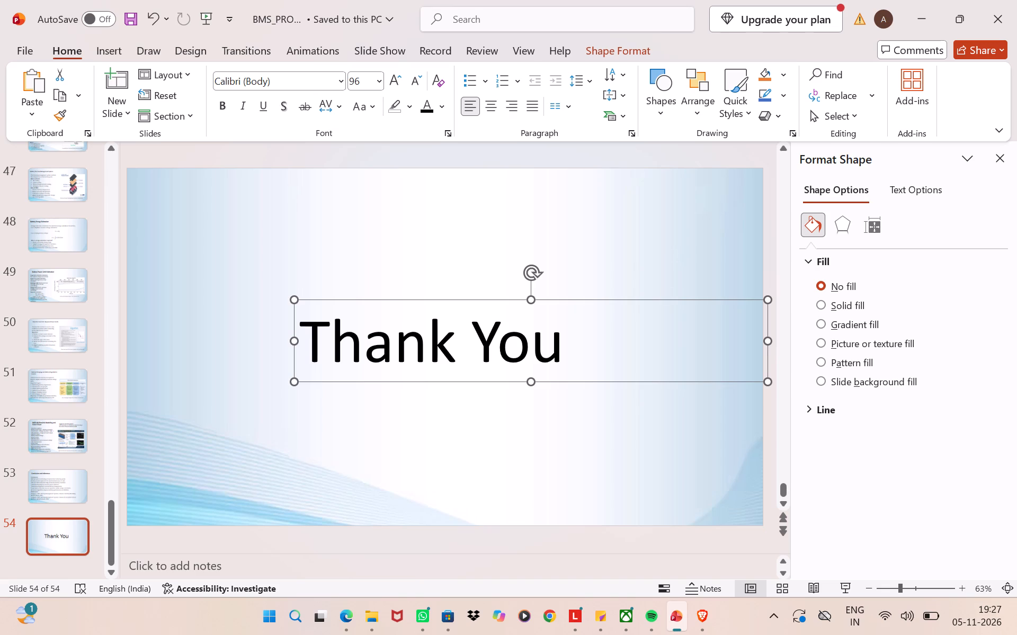
left_click_drag(770, 338, 687, 356)
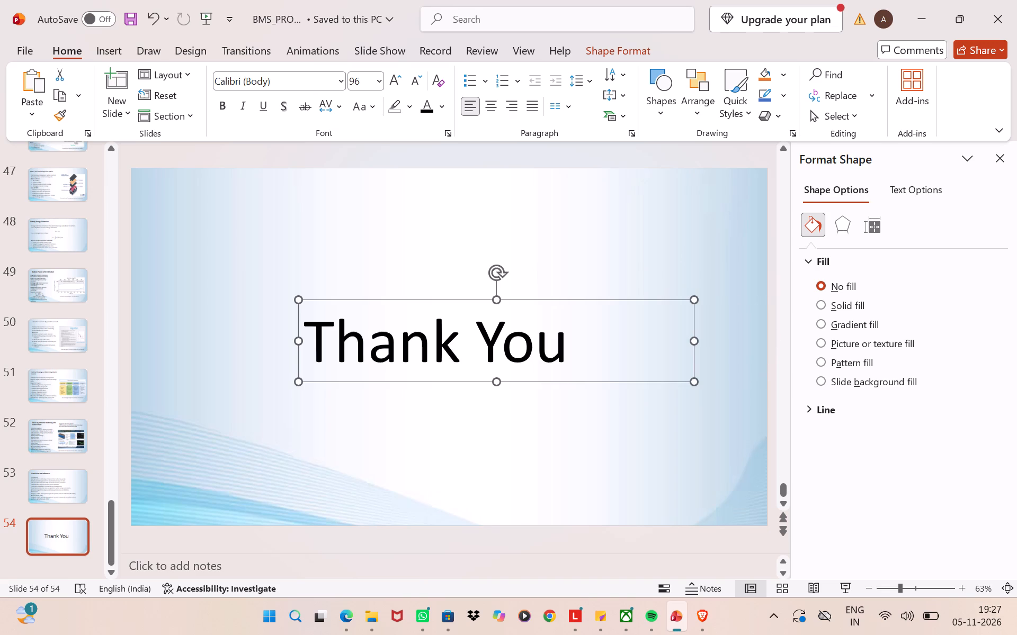
left_click_drag(638, 298, 632, 301)
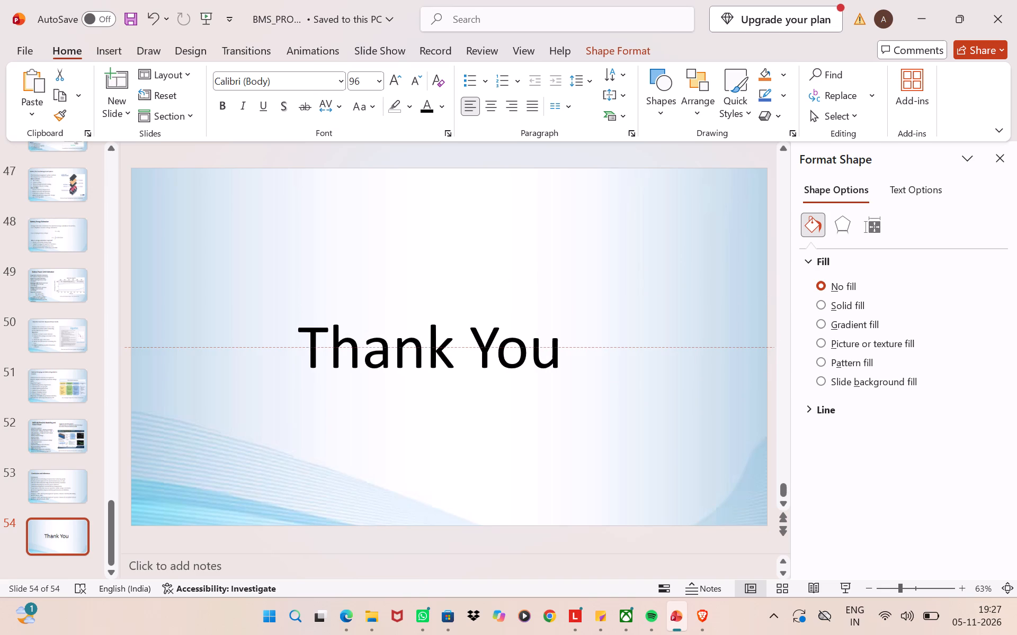
left_click_drag(632, 301, 632, 298)
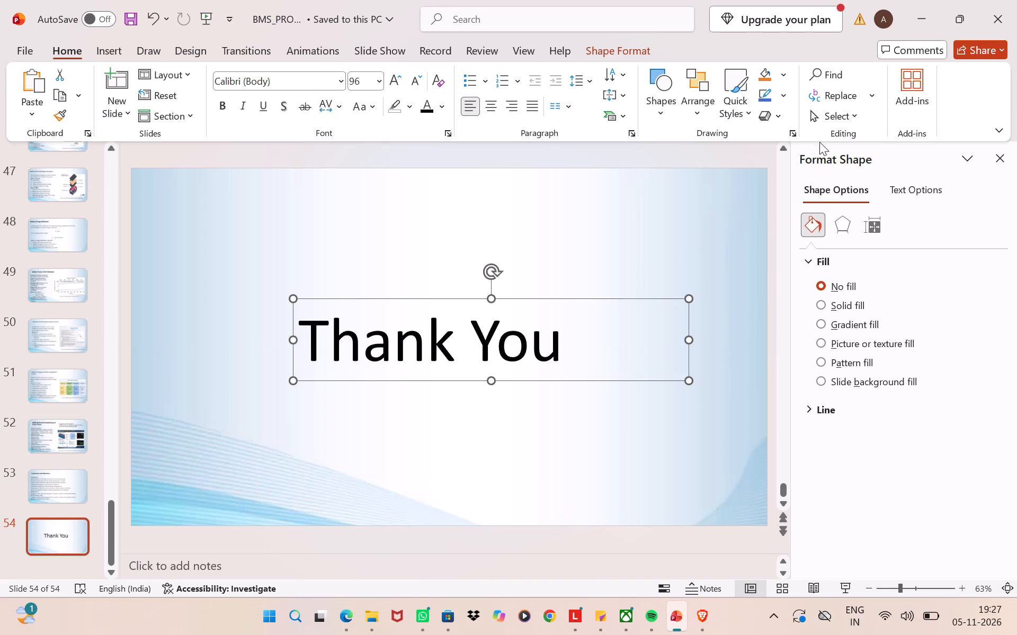
left_click(943, 457)
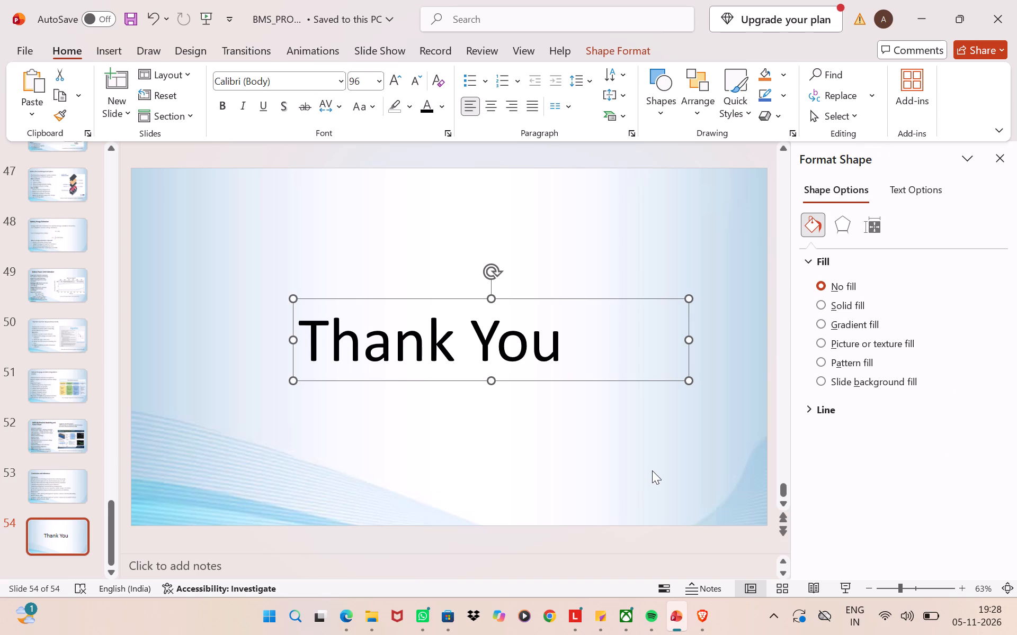
left_click(653, 468)
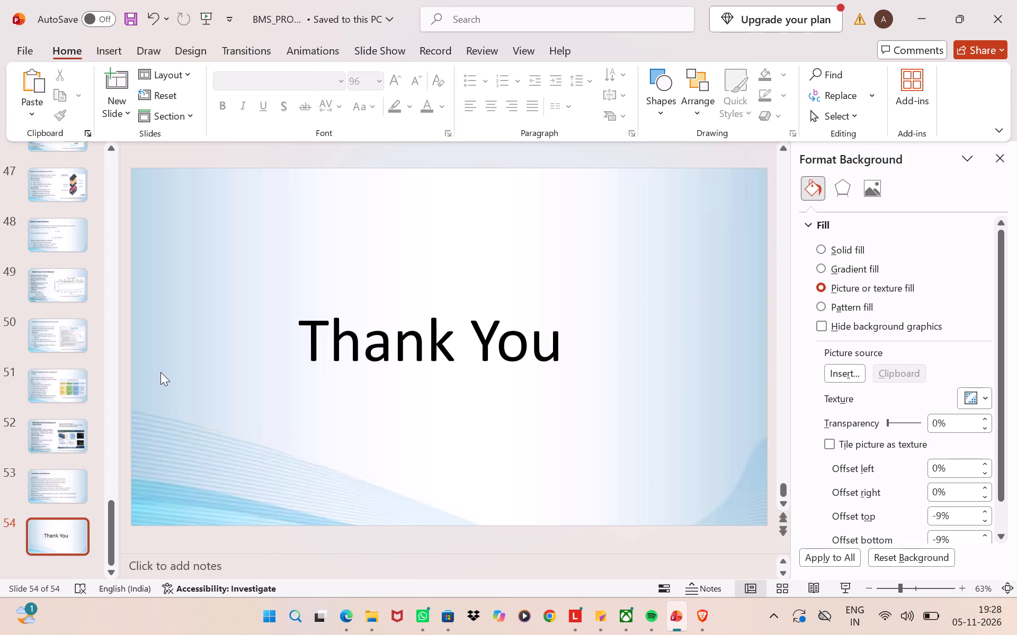
Review the closing slides from 53 back to 51, and the title slide.
left_click(48, 498)
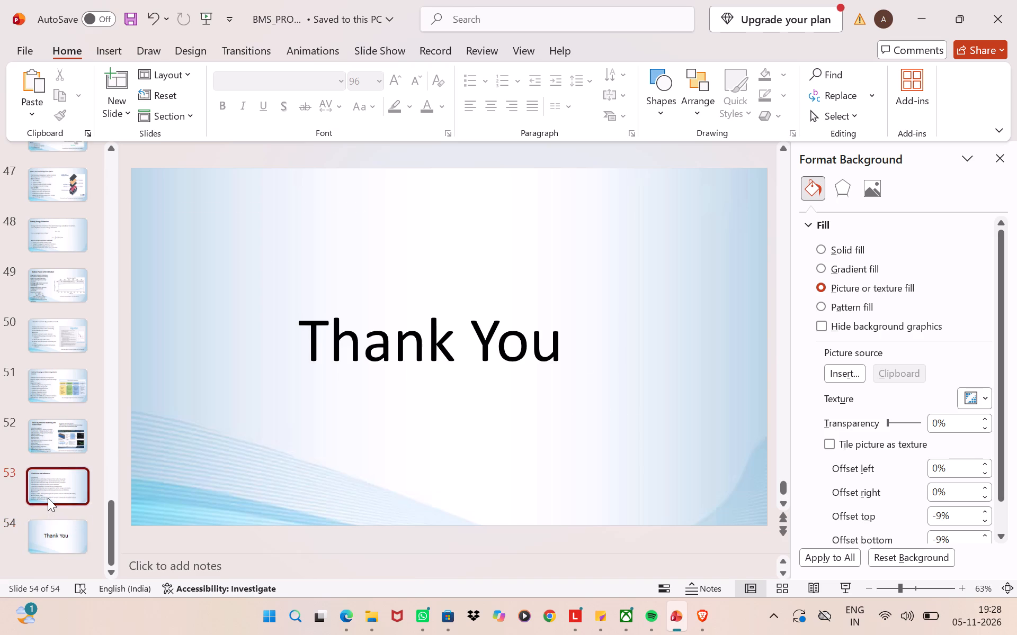
left_click(49, 423)
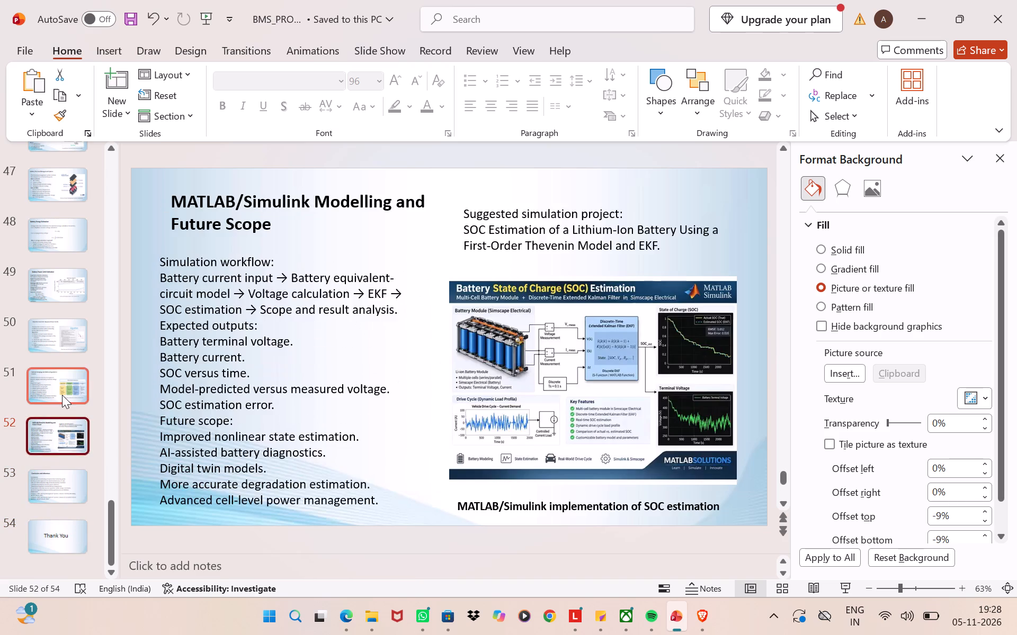
left_click(62, 395)
scroll(62, 351, "up", 19)
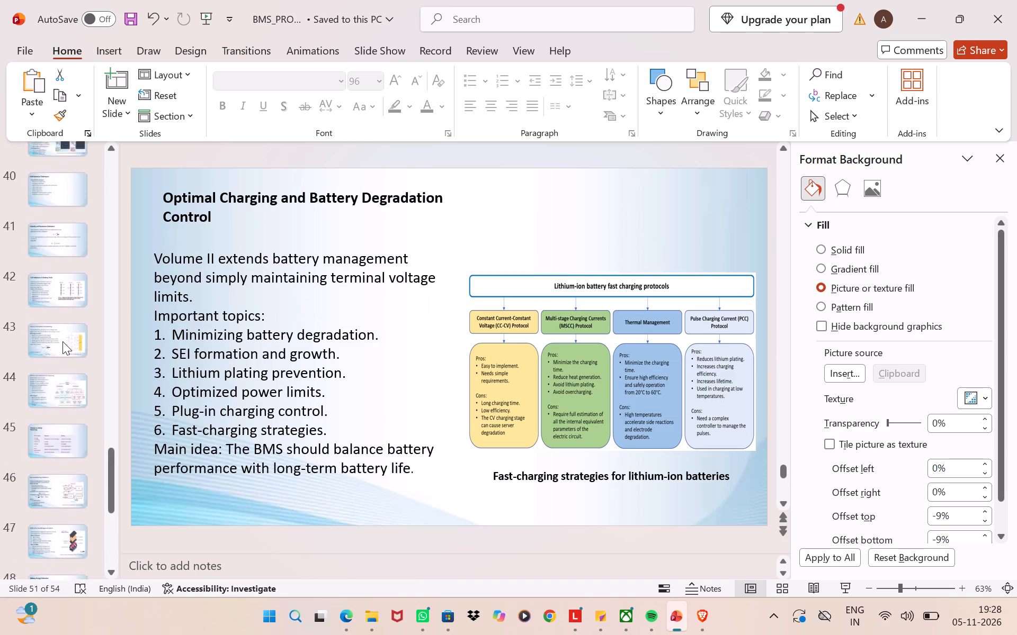
scroll(63, 341, "up", 20)
scroll(63, 341, "up", 10)
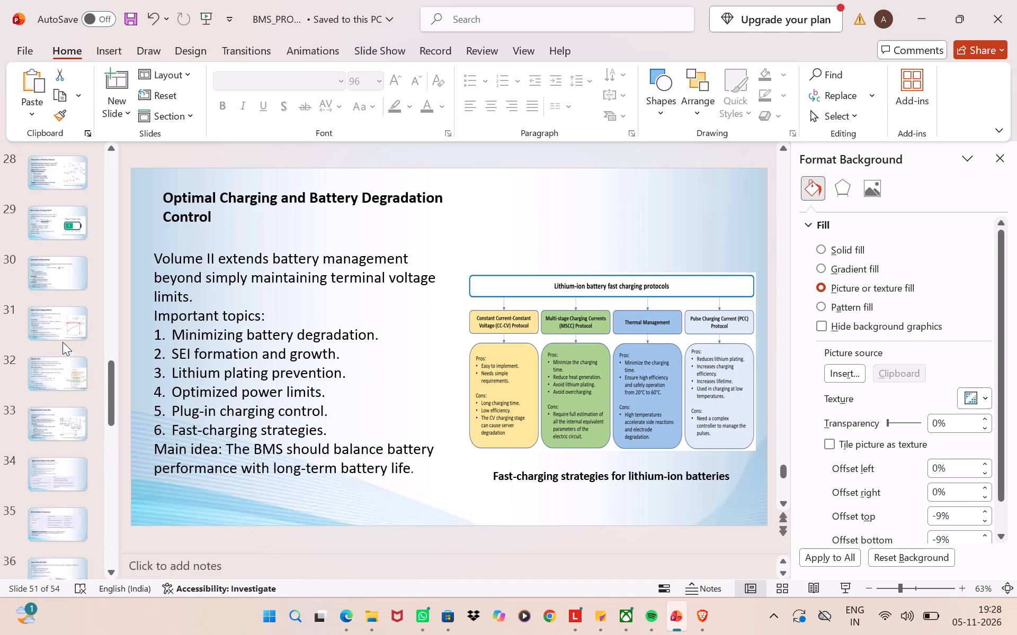
scroll(63, 342, "up", 20)
scroll(63, 342, "up", 9)
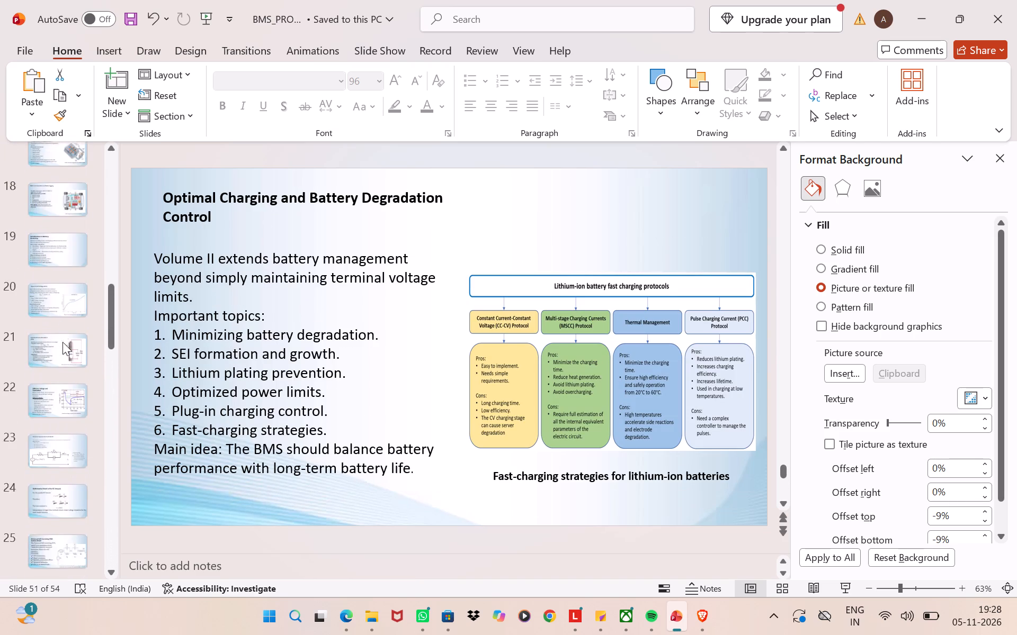
scroll(63, 342, "up", 20)
scroll(63, 342, "up", 9)
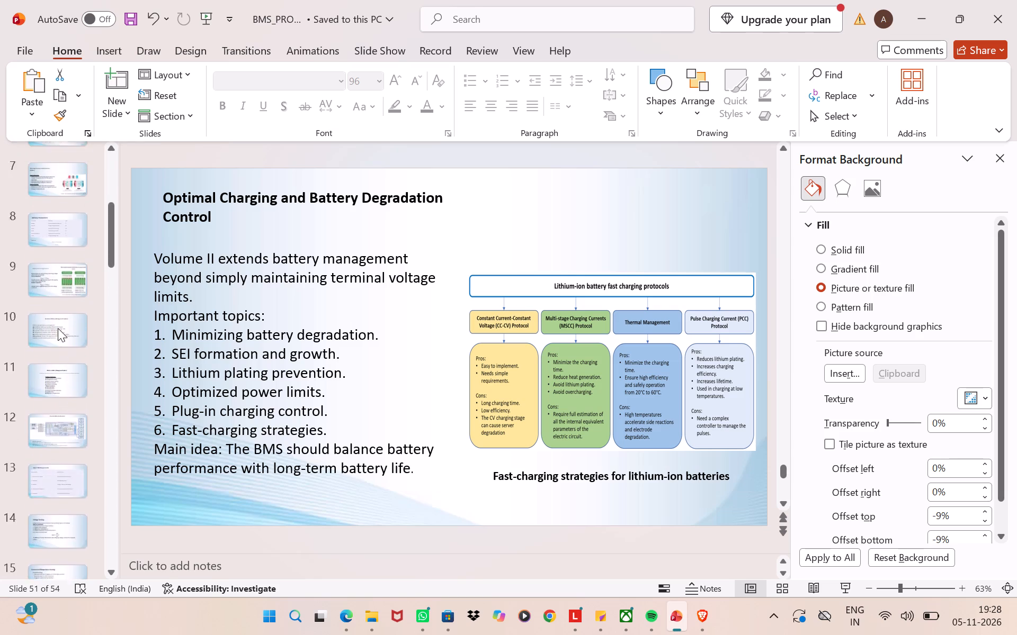
scroll(58, 328, "up", 20)
scroll(58, 328, "up", 1)
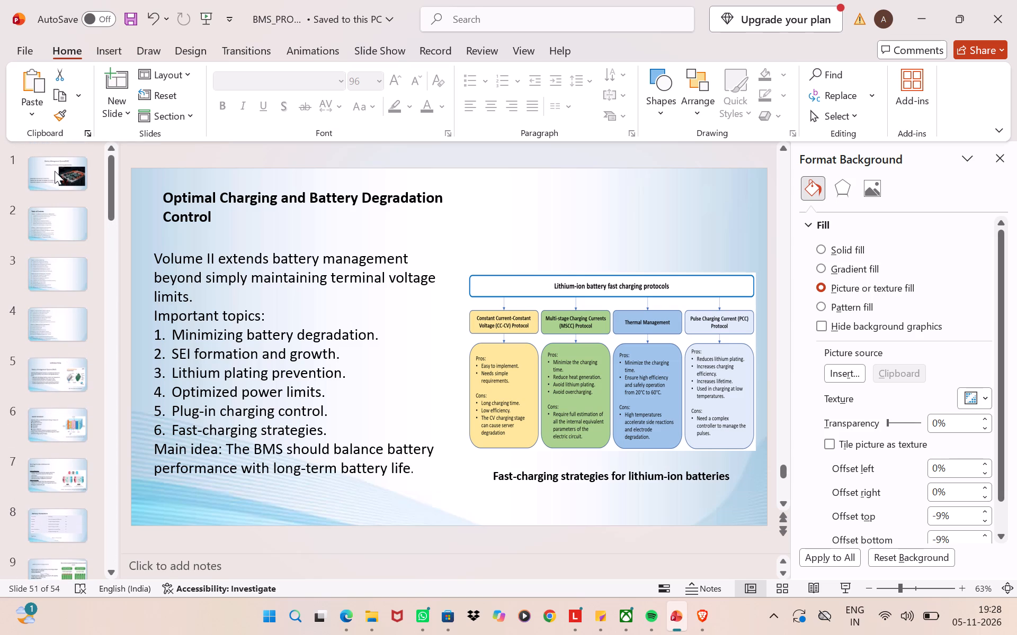
left_click(55, 167)
left_click(60, 204)
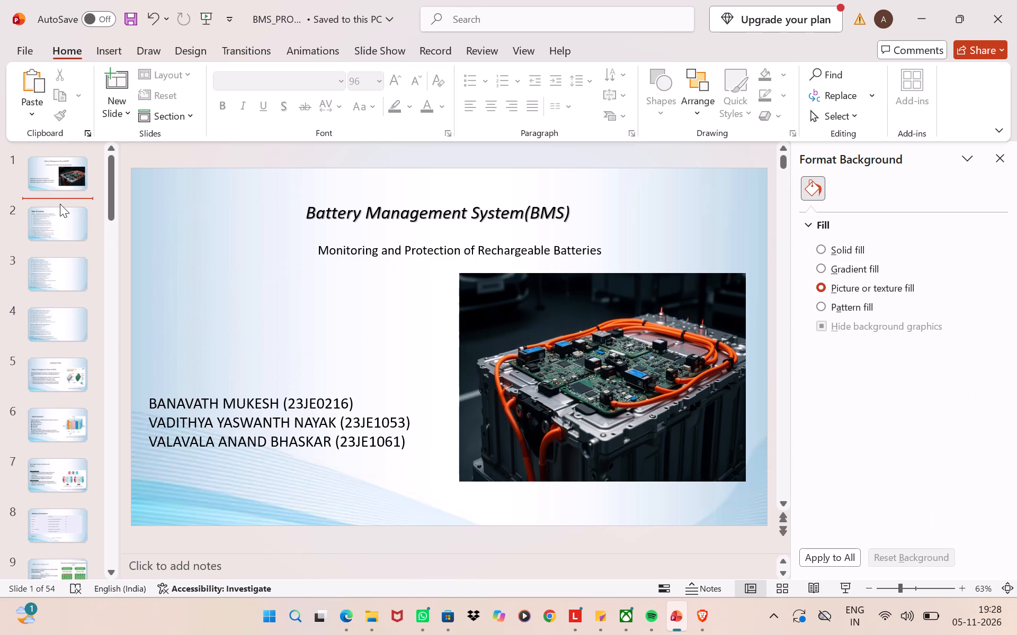
Add the prefix "Fig: " to the "BMS functional block diagram" caption on slide 5, with a space before it.
left_click(51, 403)
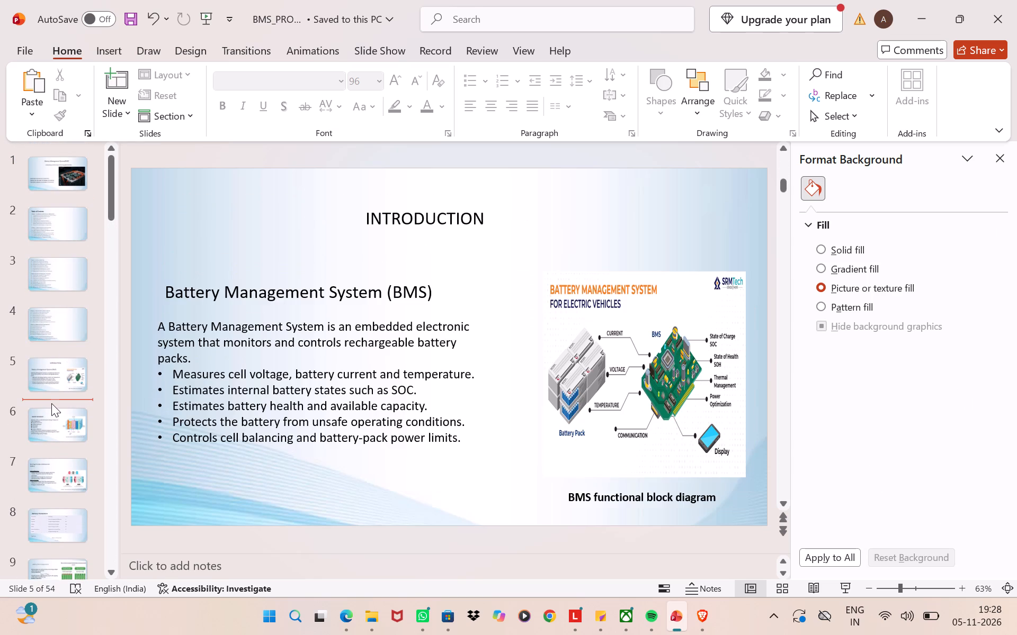
left_click(59, 375)
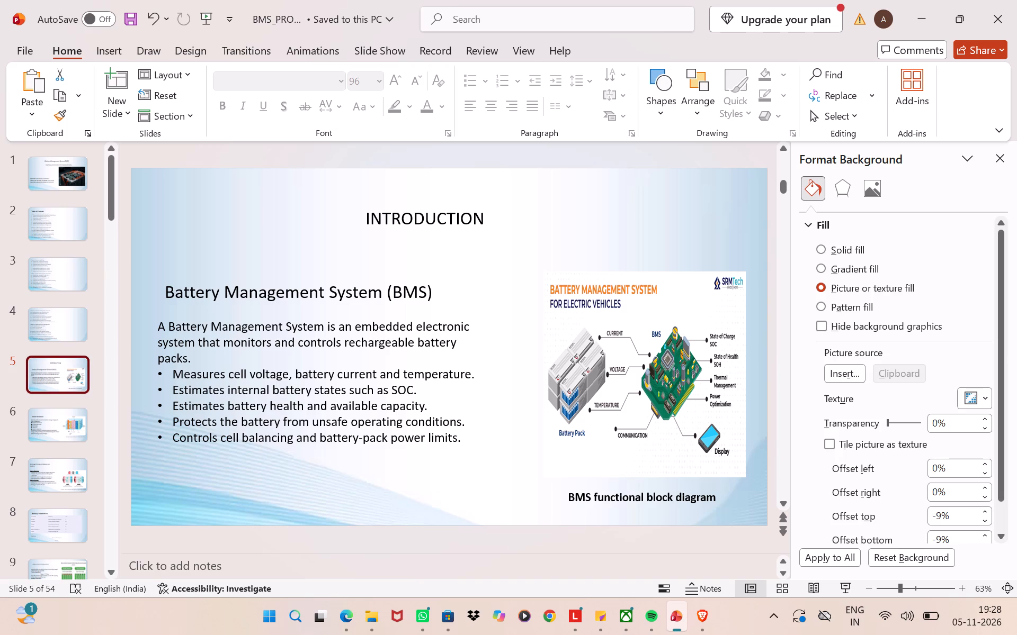
left_click(566, 493)
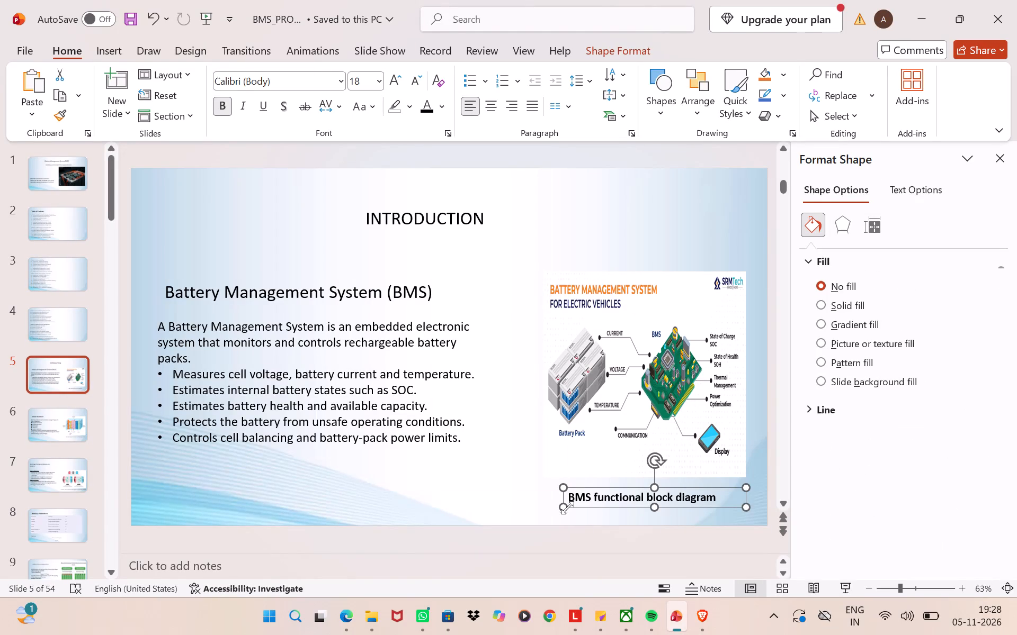
left_click(569, 498)
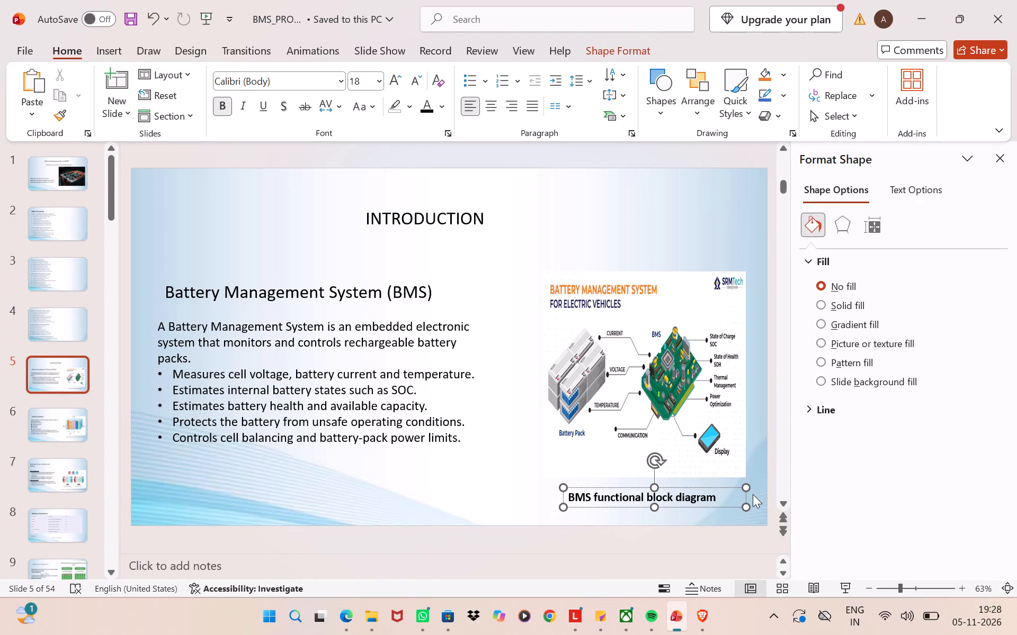
key("space")
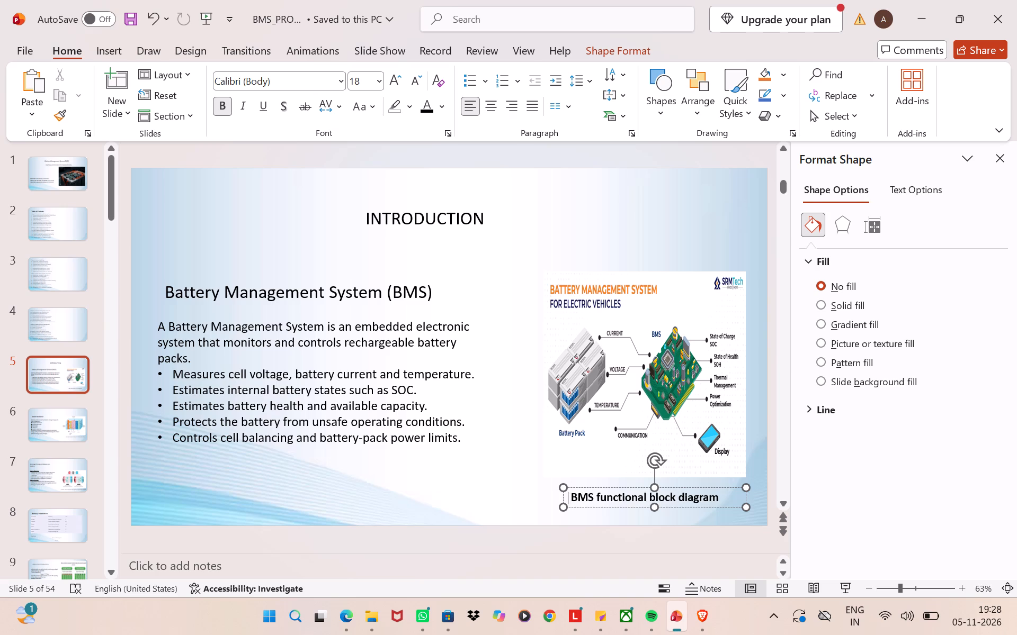
type("fi")
key("g")
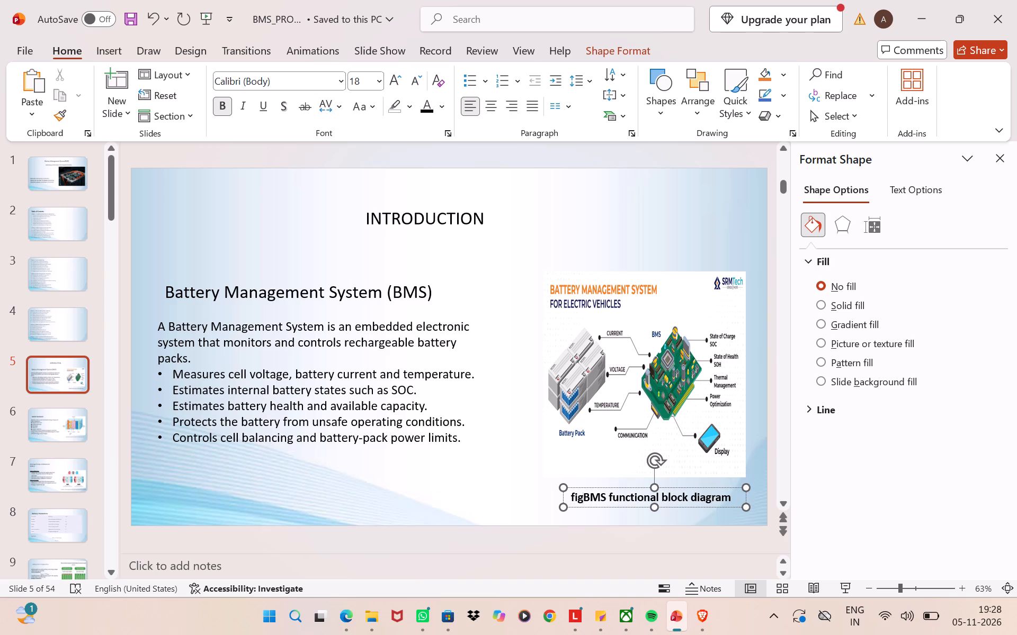
key("BackSpace")
key("BackSpace")
key("BackSpace")
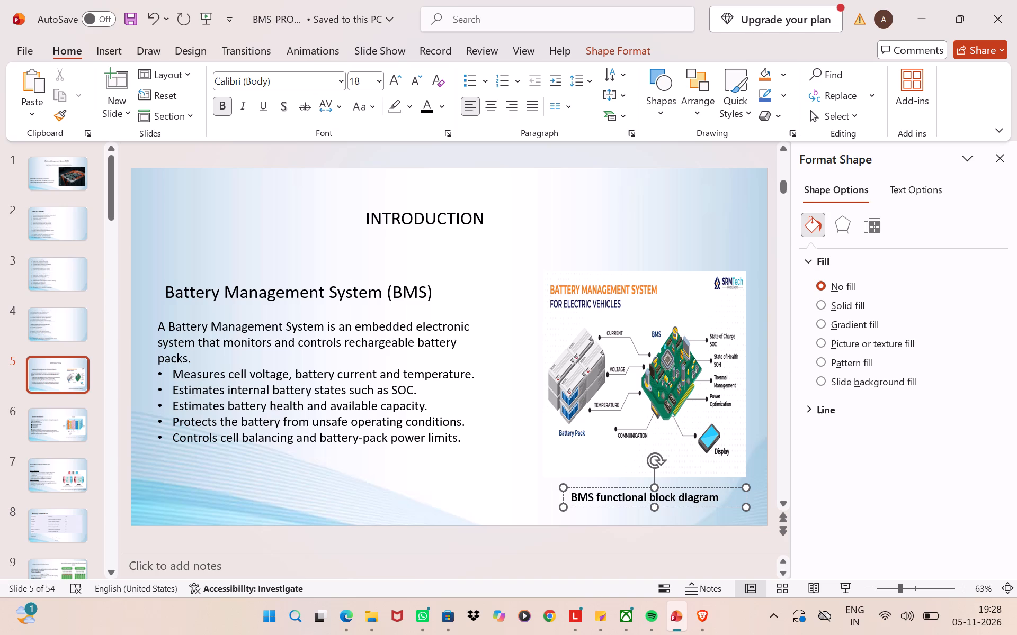
type("FIG")
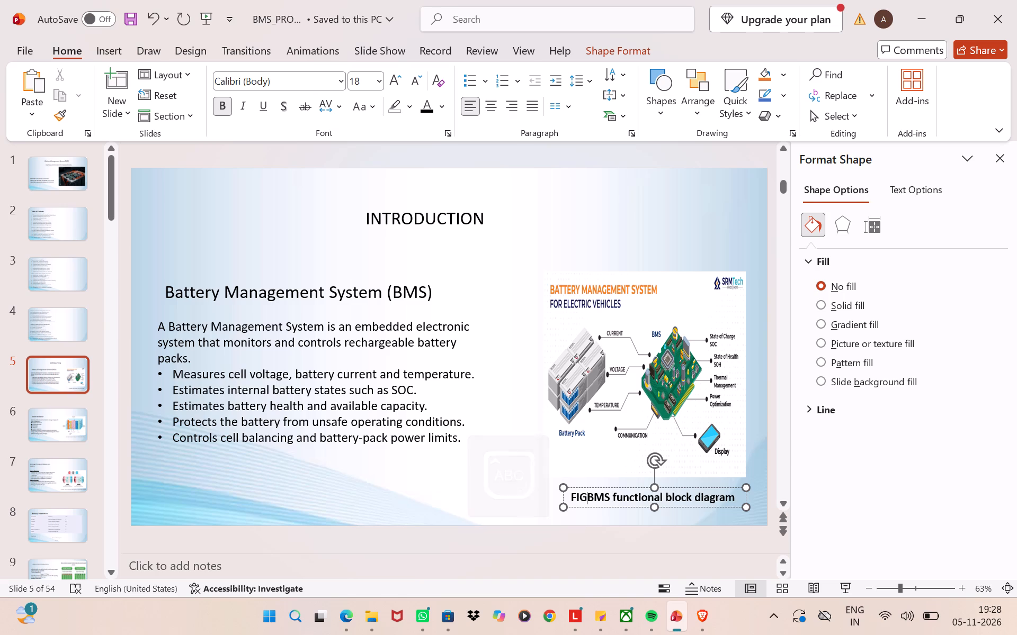
key("BackSpace")
key("BackSpace")
type("ig")
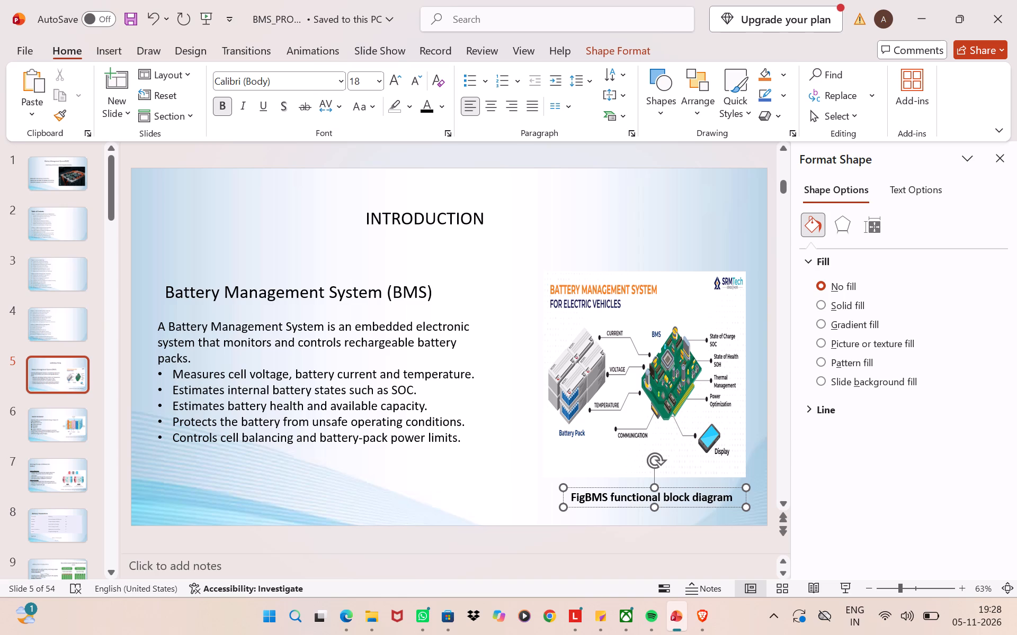
key("shift+colon")
key("space")
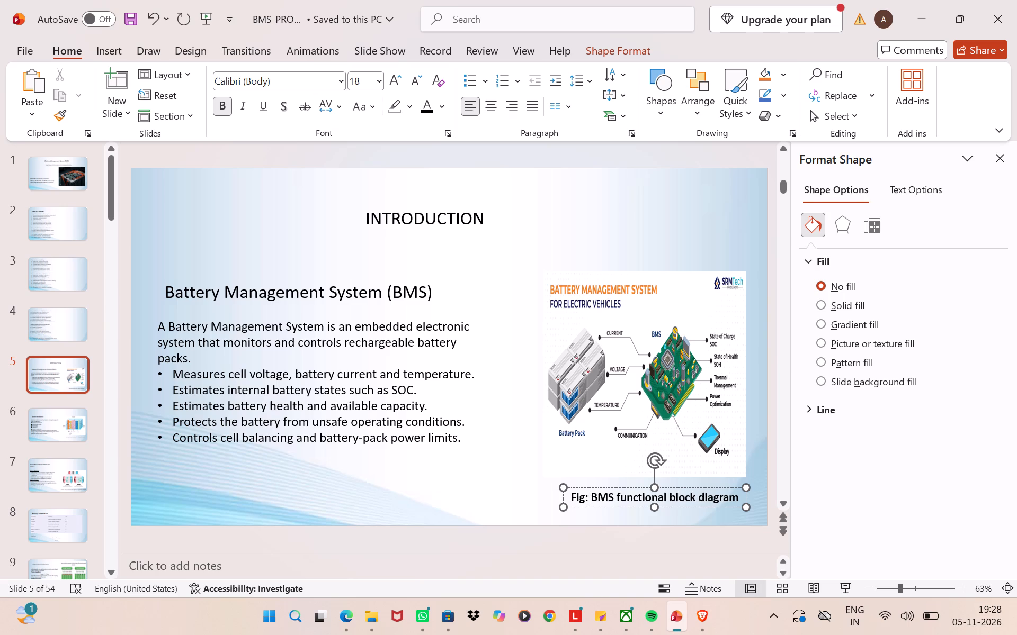
Change the prefix of the "BMS functional block diagram" caption on slide 5 to "Fig 1.".
key("BackSpace")
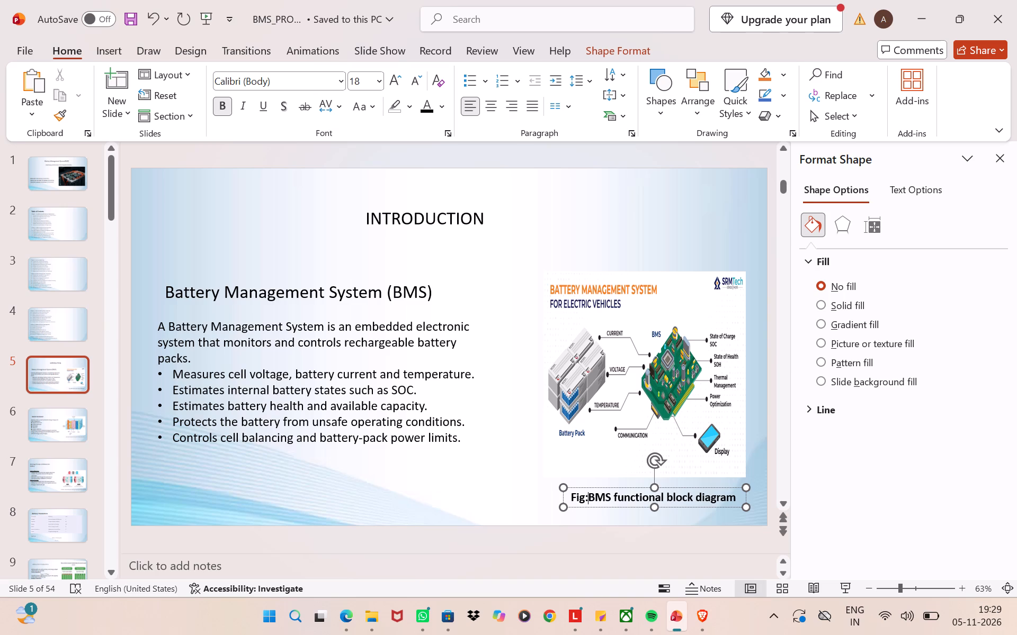
key("BackSpace")
key("space")
type("1")
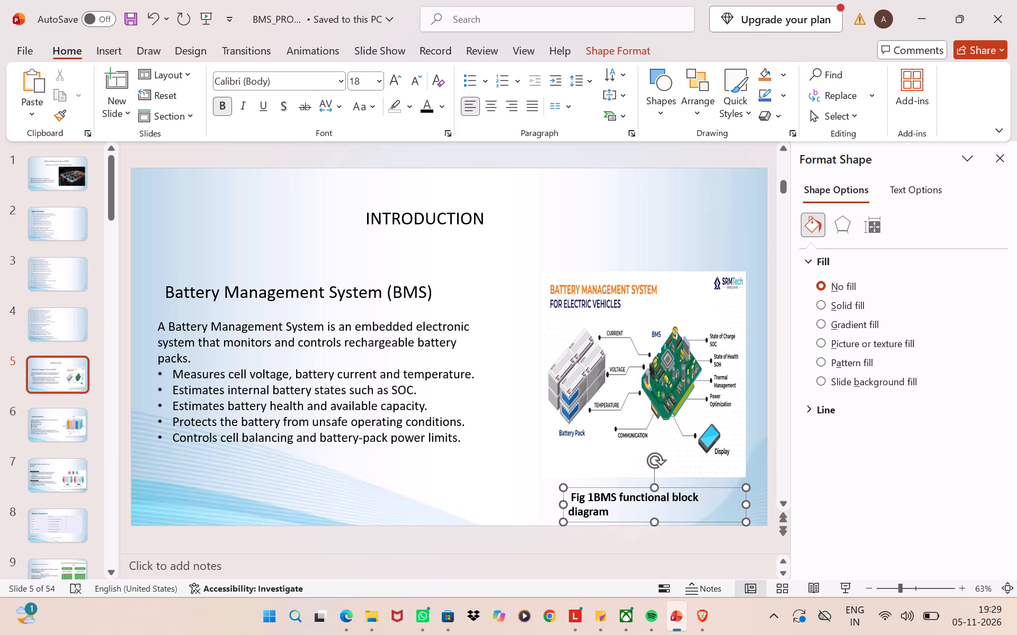
key("period")
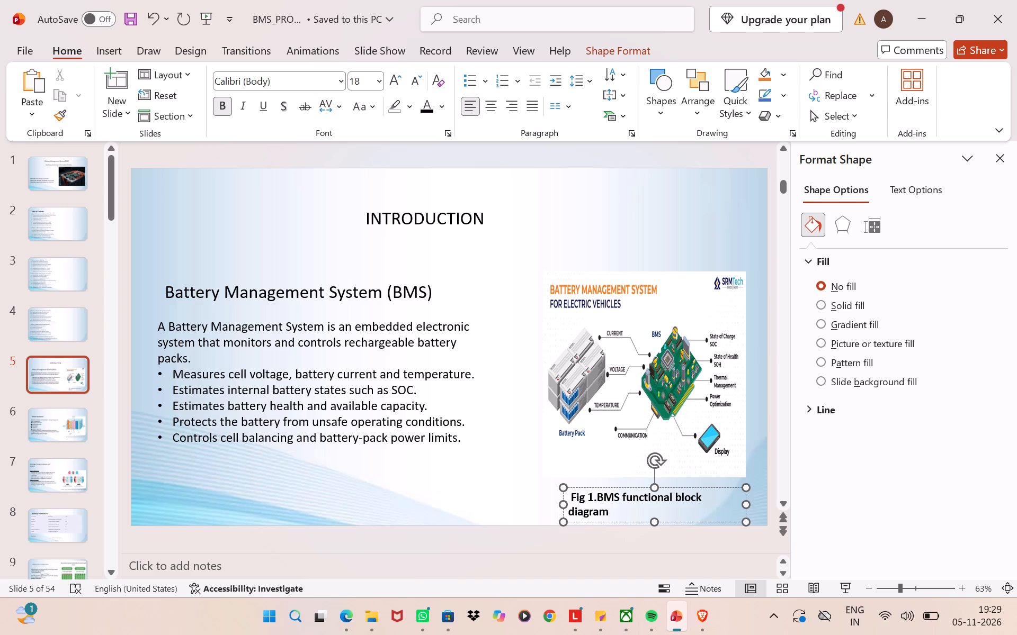
left_click(527, 476)
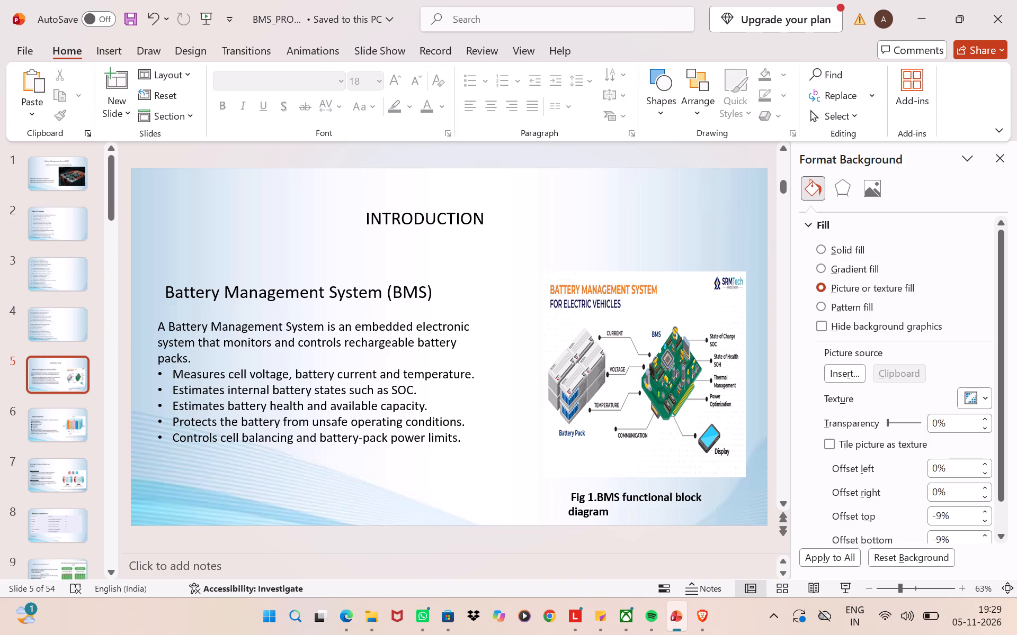
Set the font size of the whole "Fig 1.BMS functional block diagram" caption to 20.
left_click(594, 498)
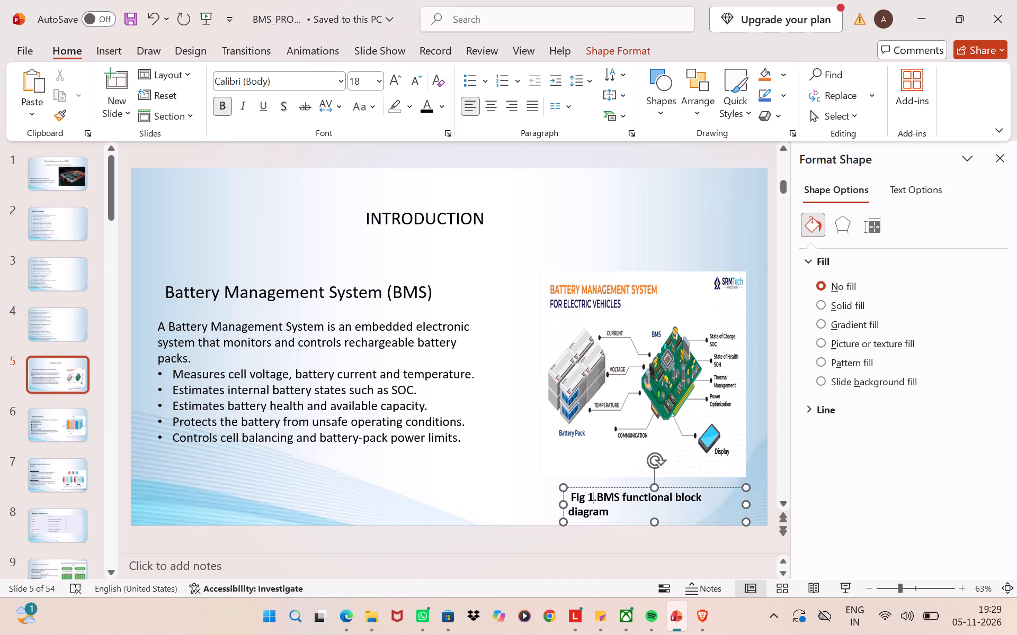
left_click_drag(572, 497, 604, 509)
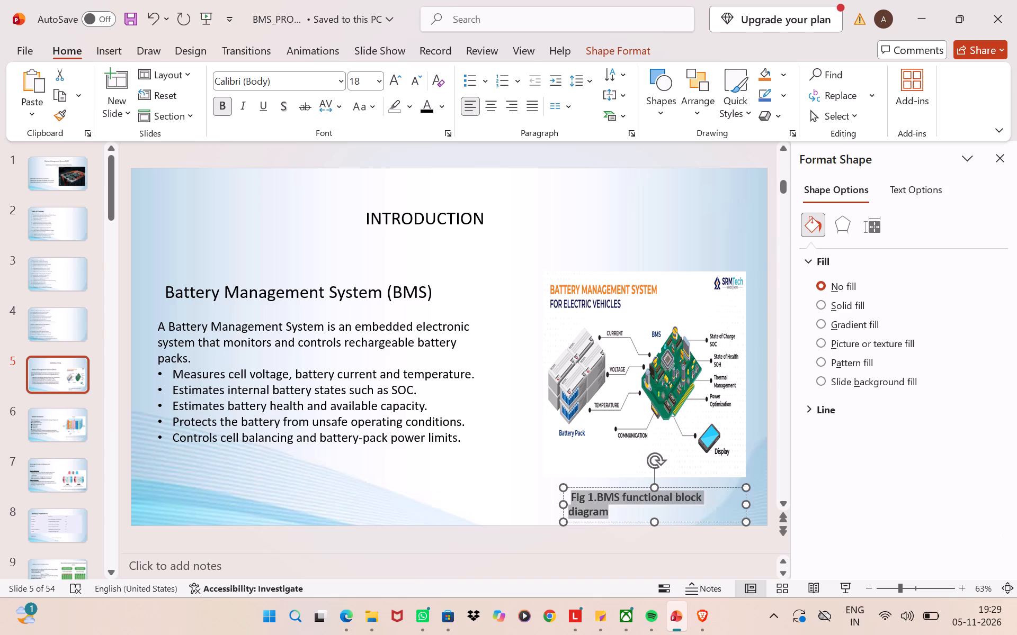
left_click_drag(604, 509, 612, 510)
left_click(721, 464)
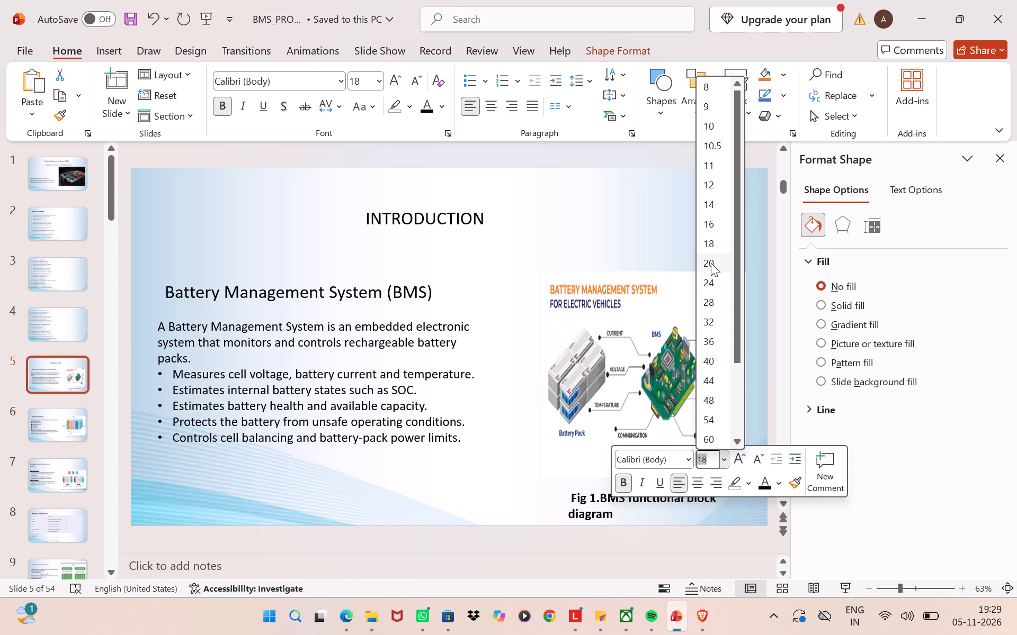
left_click(711, 263)
left_click(690, 229)
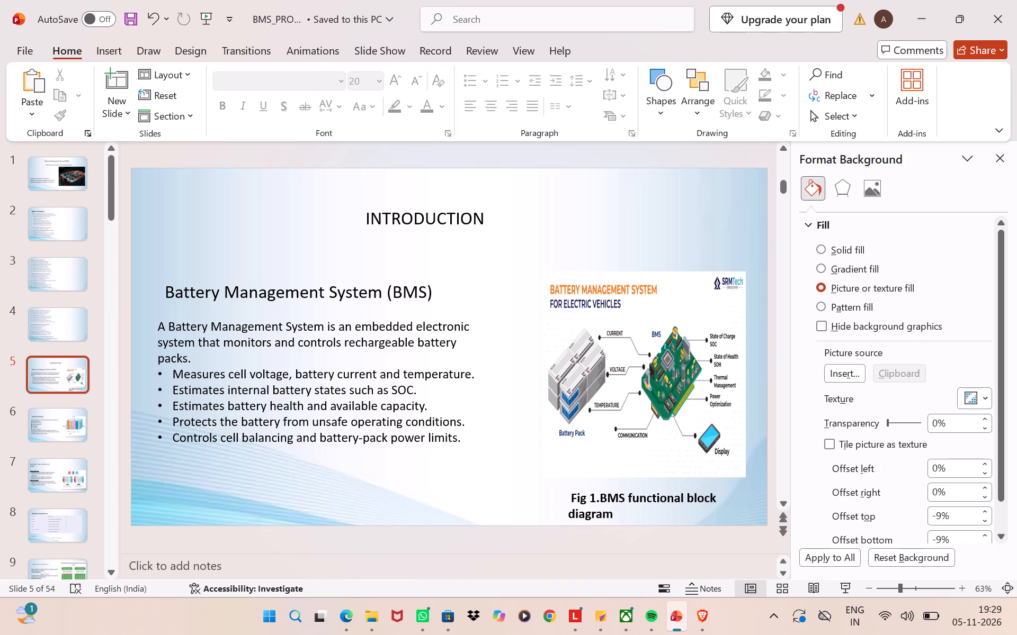
Move the battery management system picture and its "Fig 1." caption slightly higher on slide 5.
left_click(626, 504)
left_click_drag(626, 504, 624, 497)
left_click_drag(627, 487, 627, 482)
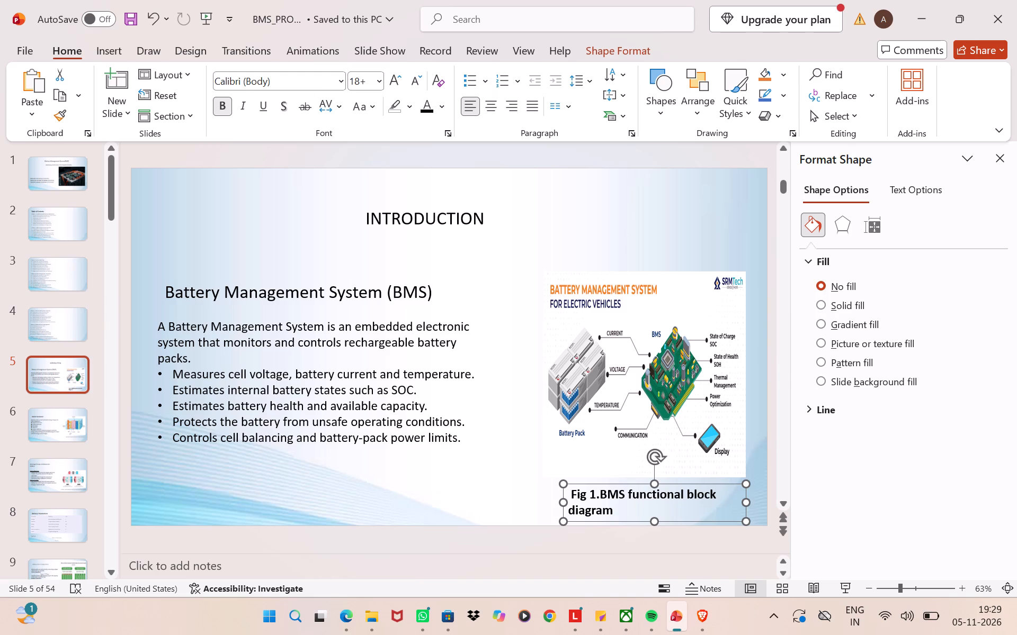
left_click_drag(620, 322, 618, 310)
left_click_drag(652, 495, 645, 485)
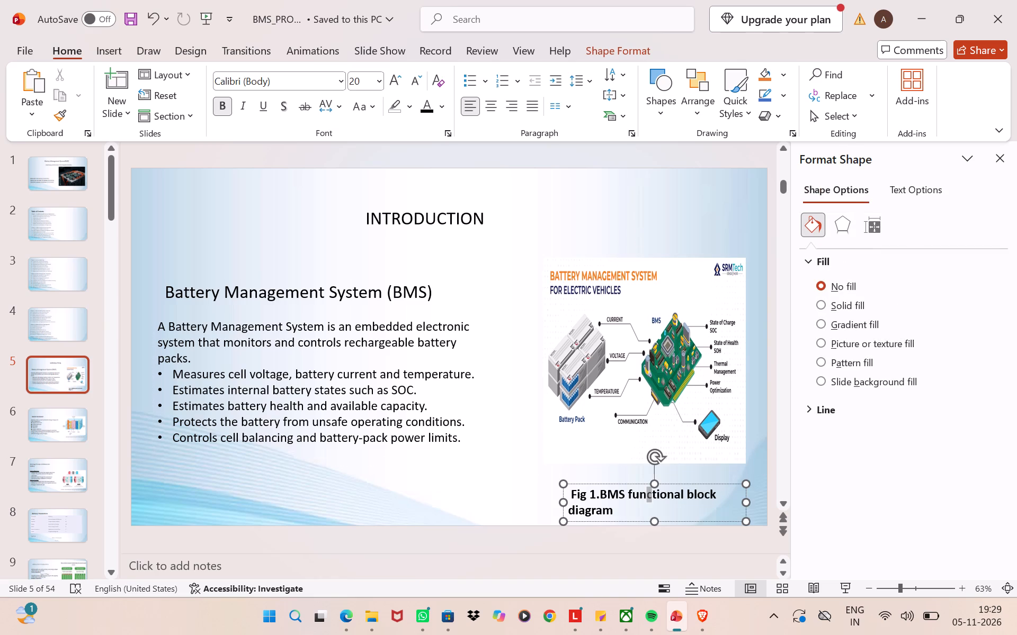
left_click_drag(645, 485, 644, 484)
left_click_drag(643, 483, 637, 477)
left_click(656, 209)
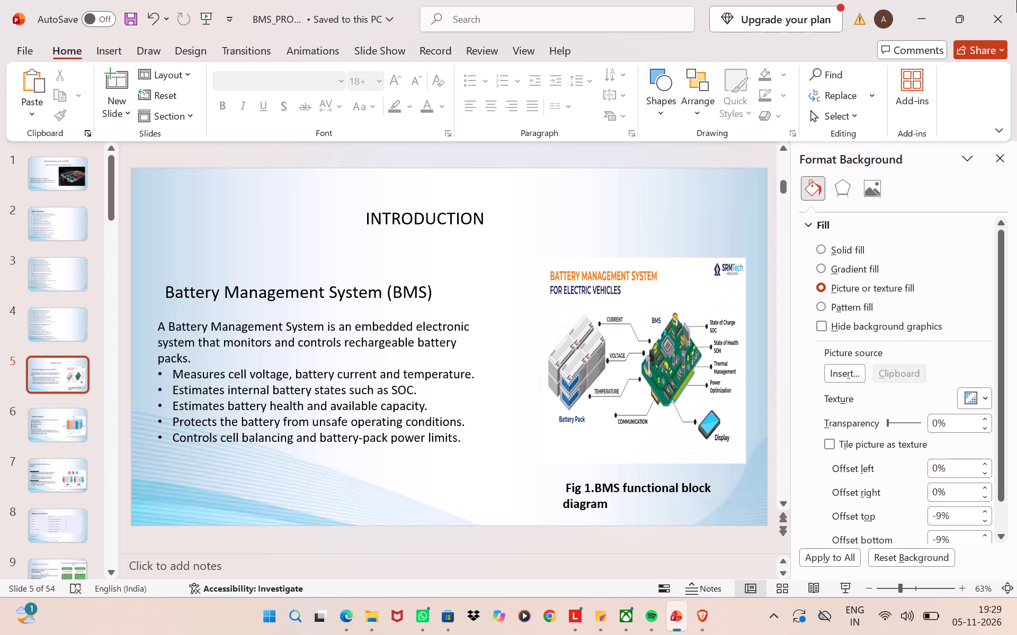
Add the prefix "Fig 2. " to the "Internal construction of a lithium-ion cell" caption on slide 6.
left_click(79, 423)
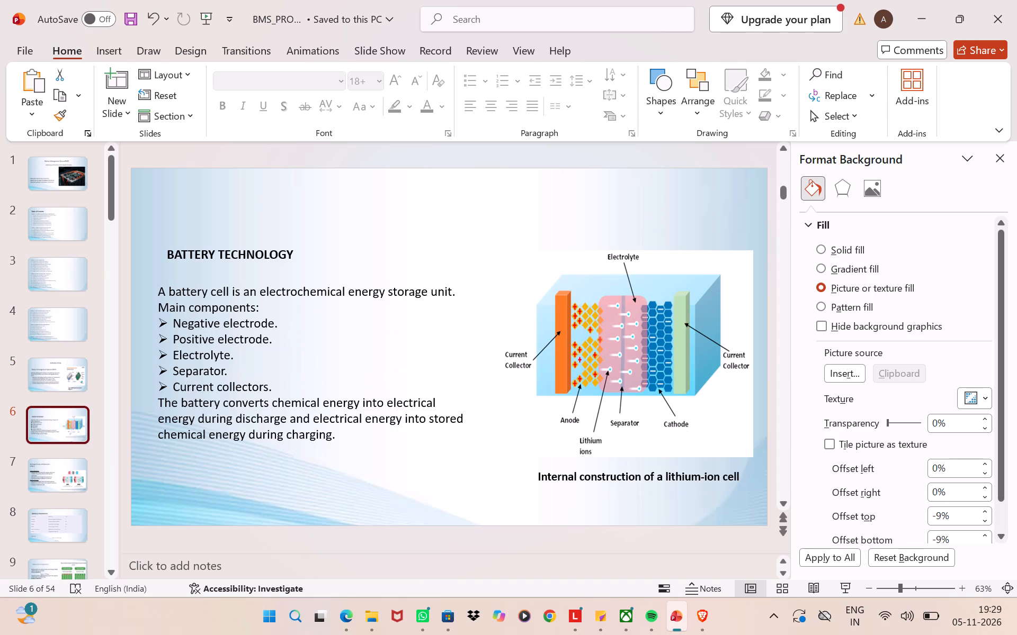
left_click(537, 478)
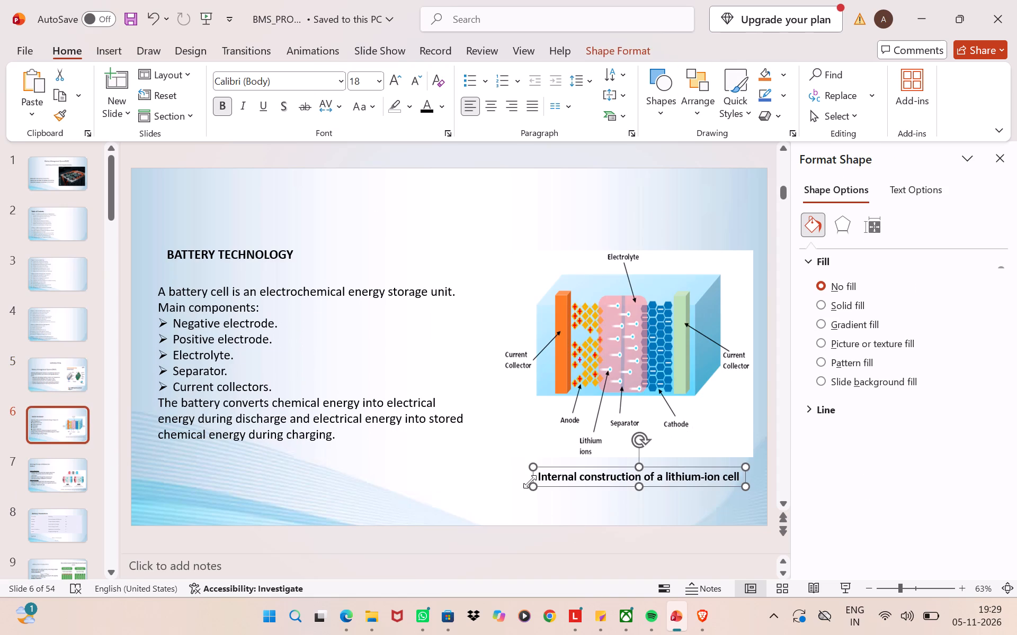
left_click(538, 477)
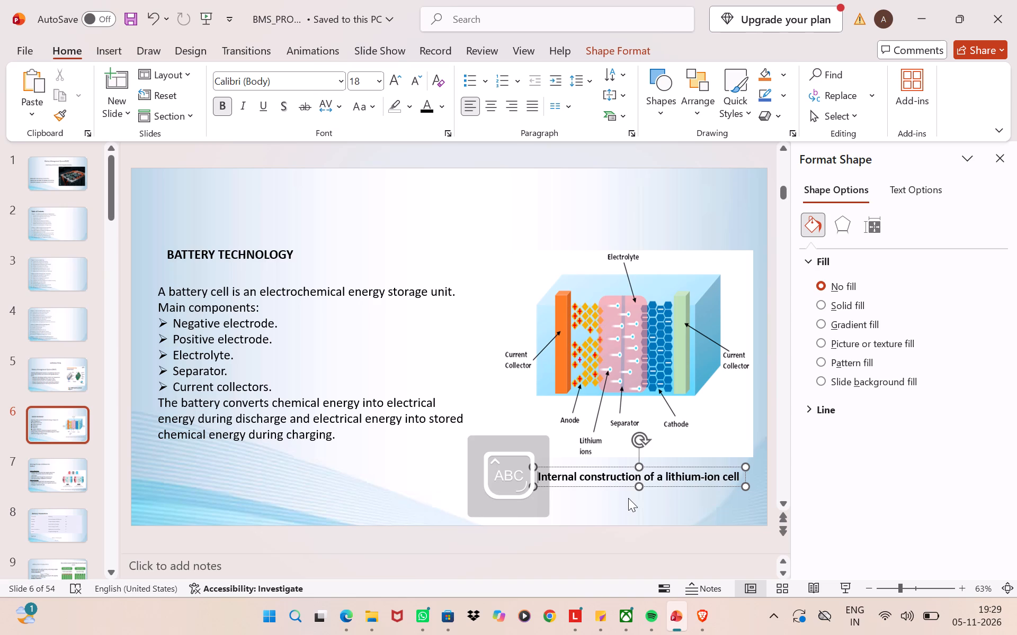
key("f")
type("IG")
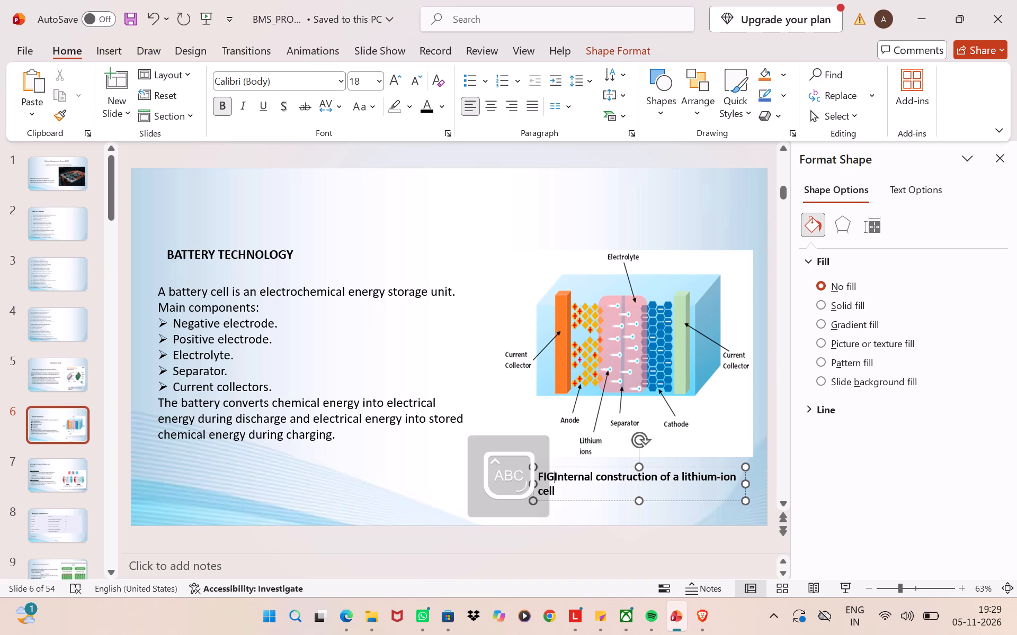
key("BackSpace")
key("BackSpace")
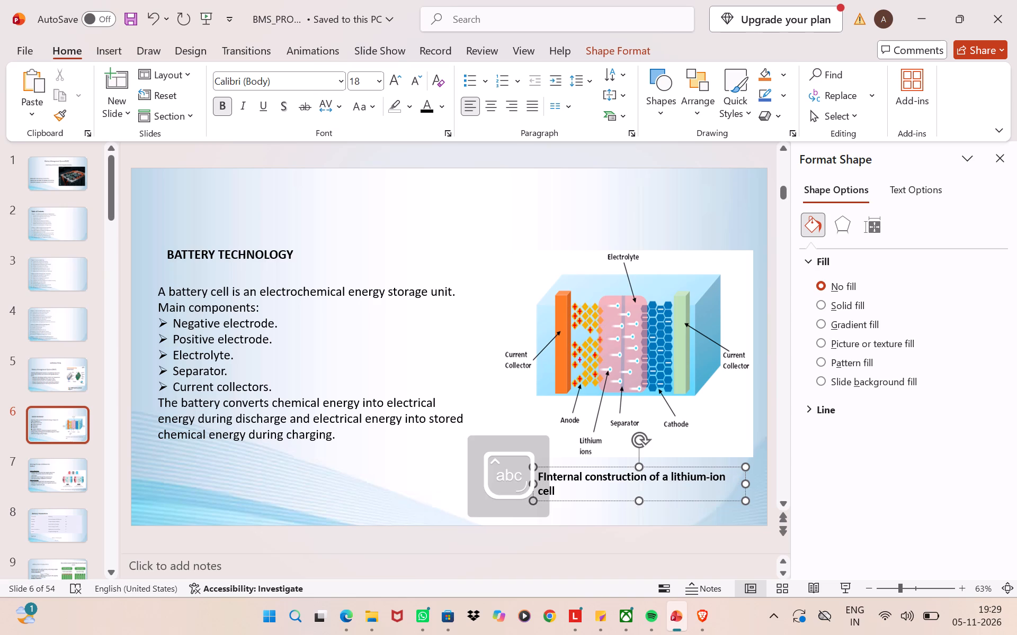
type("ig")
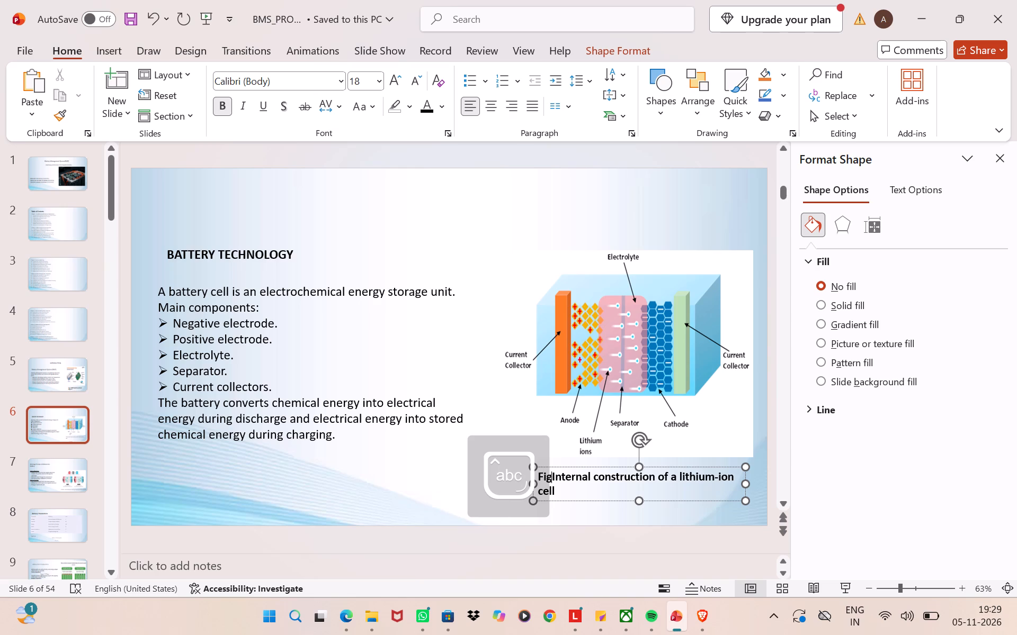
key("2")
key("BackSpace")
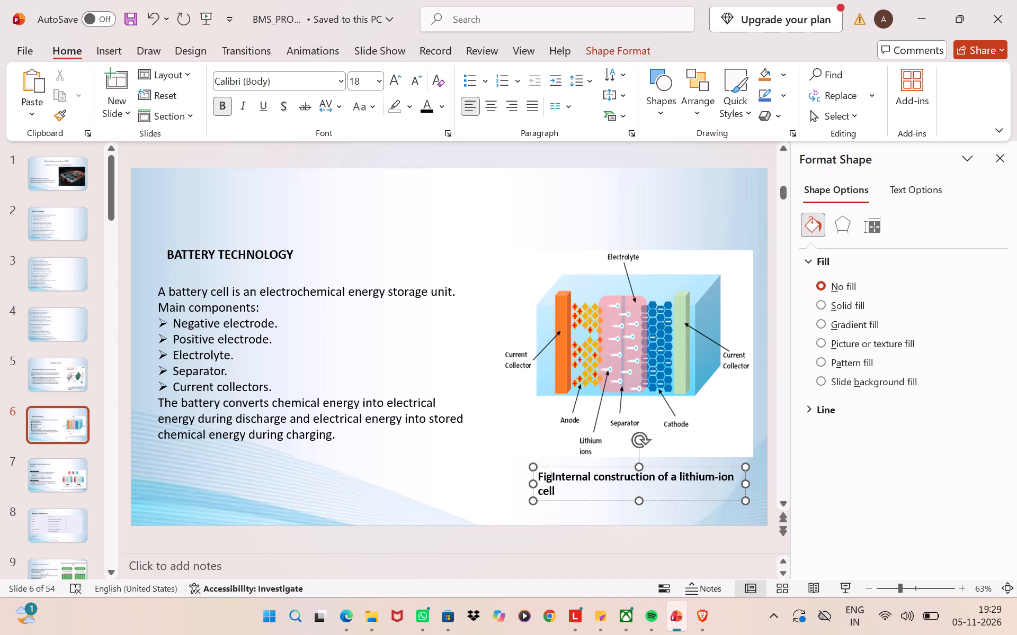
key("space")
type("2")
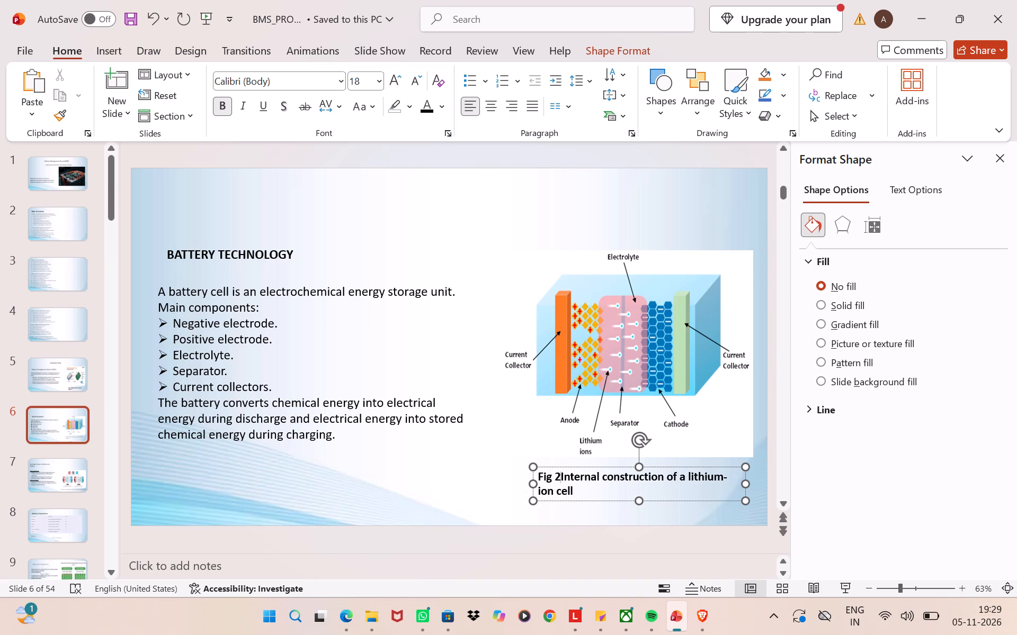
key("period")
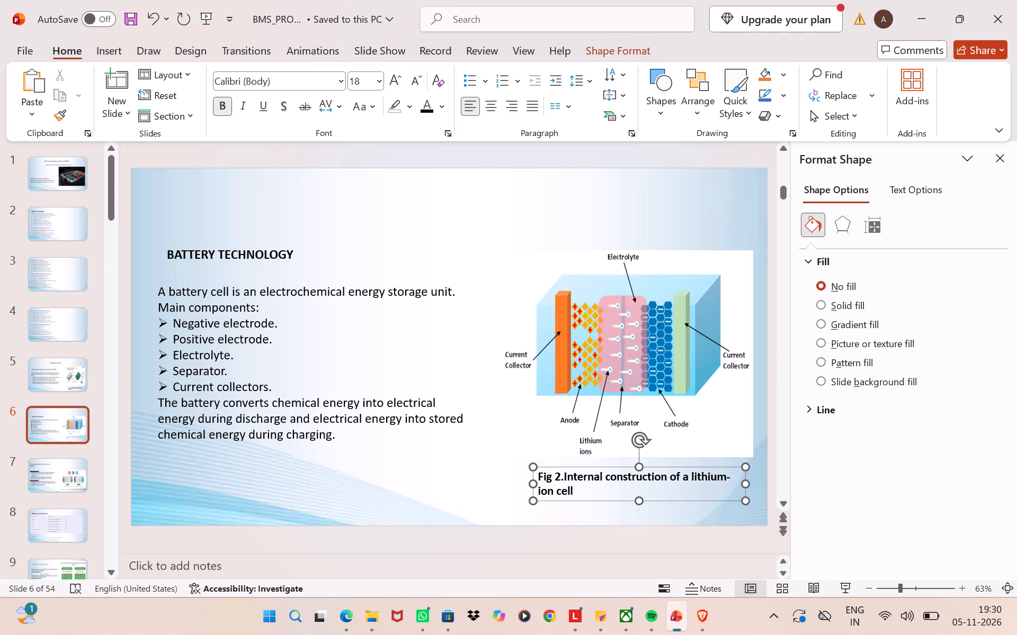
key("space")
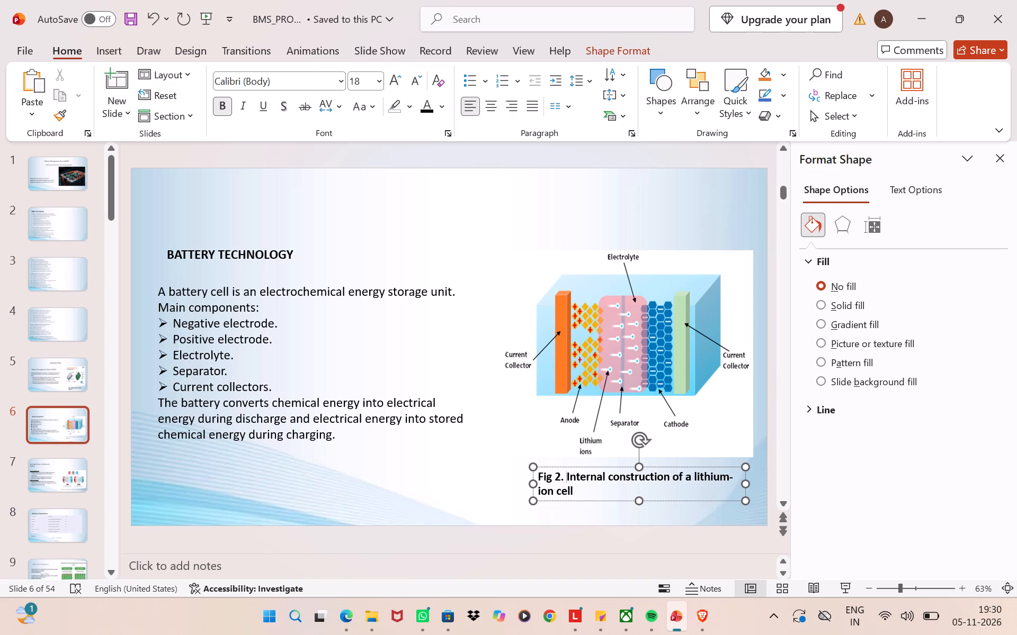
left_click(468, 496)
Open the "Lithium –ion movement during charging and discharging" caption on slide 7 for editing at its beginning.
left_click(51, 389)
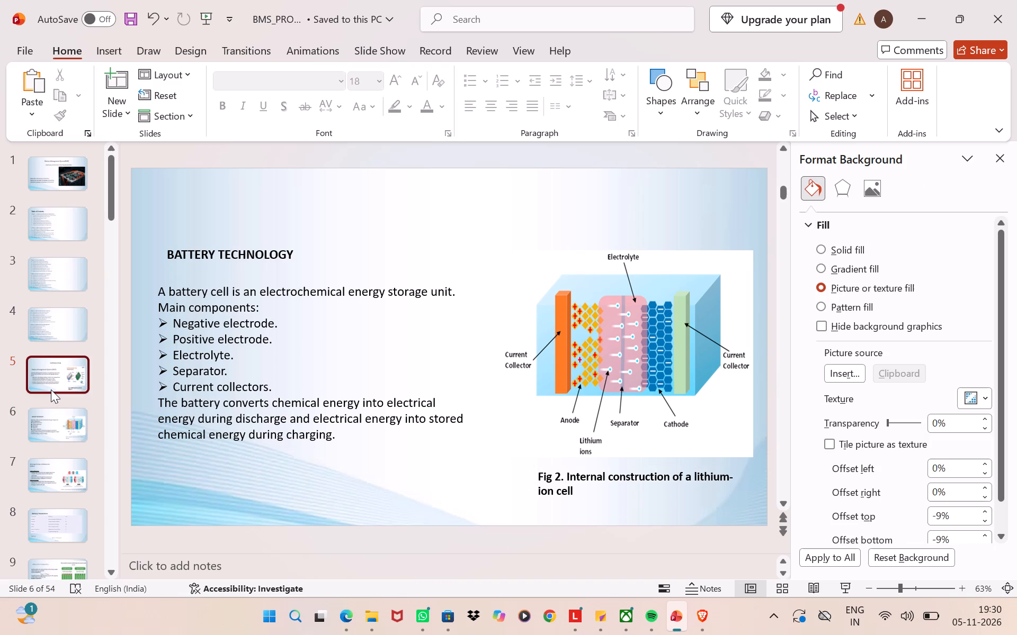
left_click(53, 422)
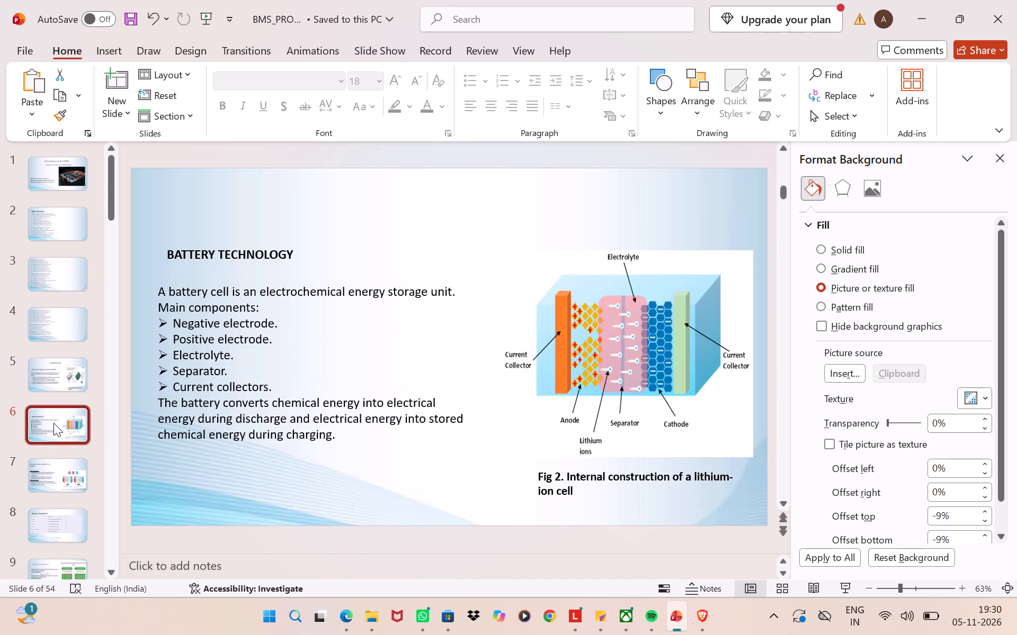
left_click(68, 484)
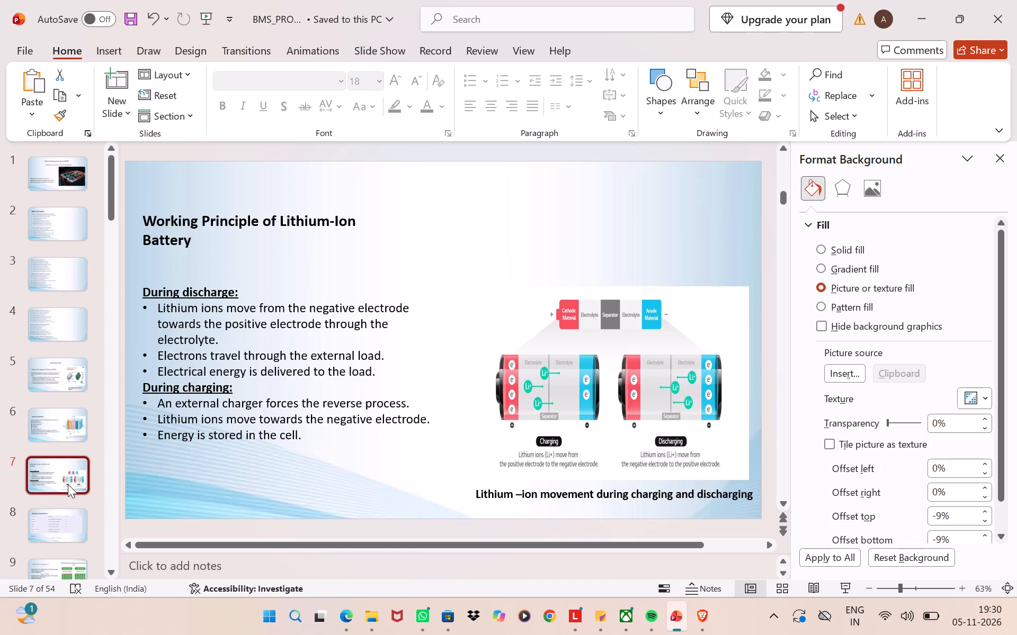
left_click(471, 494)
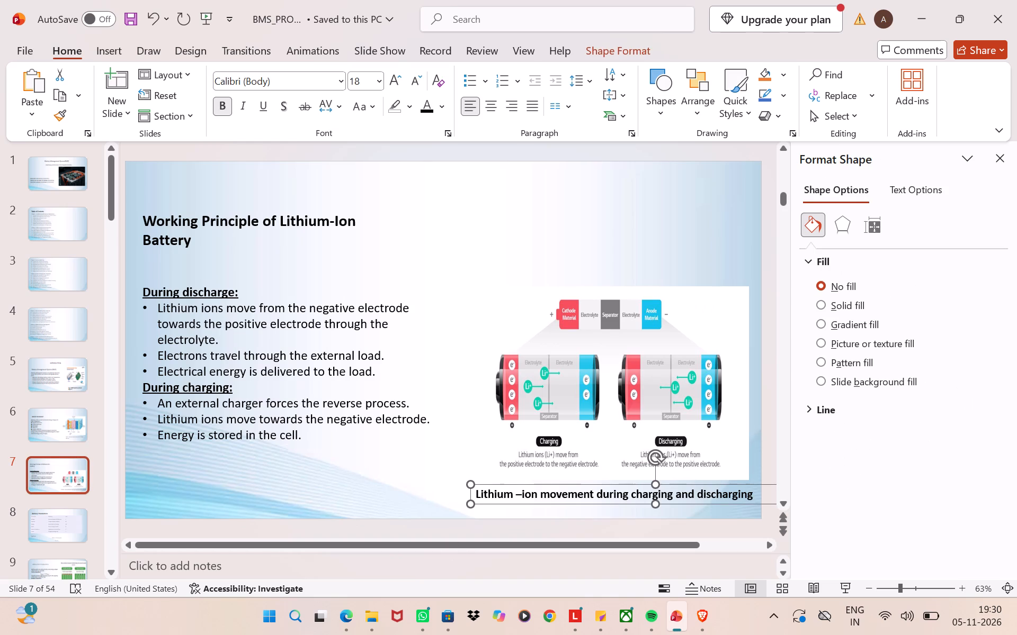
left_click(476, 493)
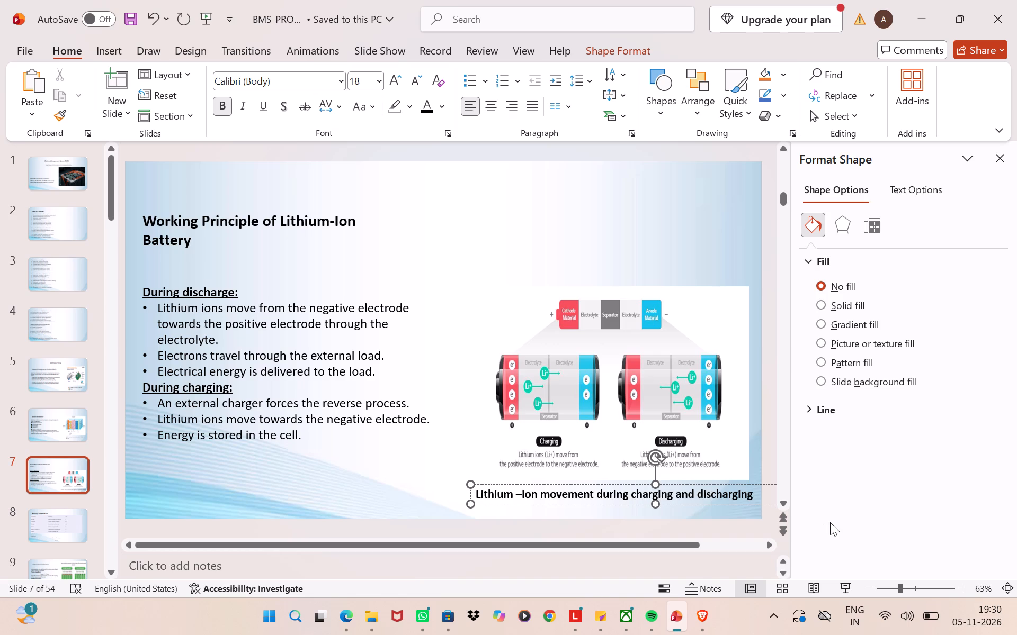
Add the prefix "Fig 3. " to the "Lithium –ion movement during charging and discharging" caption on slide 7.
key("f")
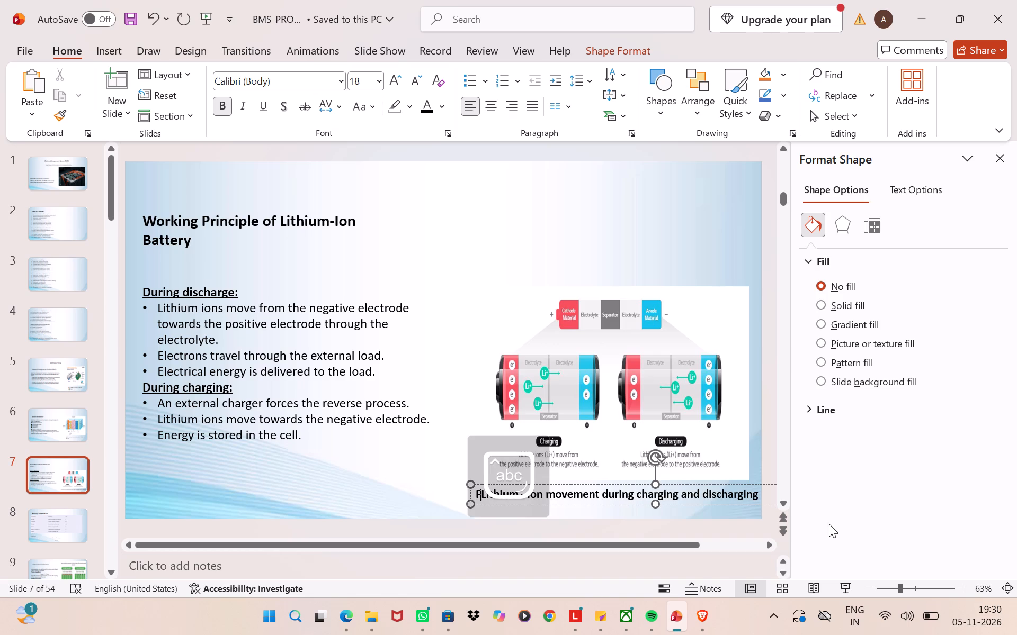
type("ig")
key("space")
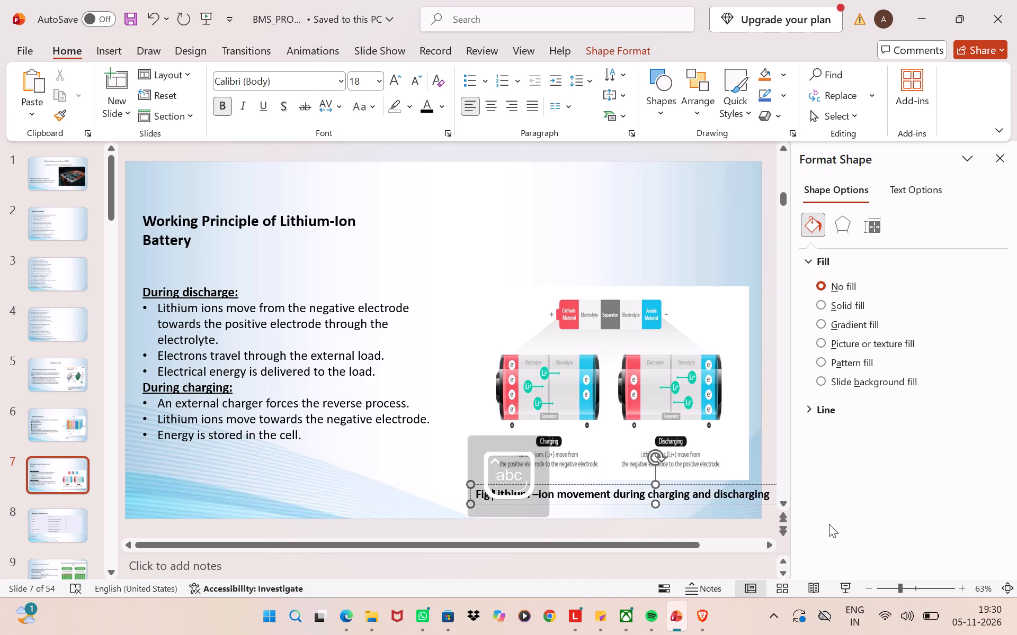
type("3.")
key("space")
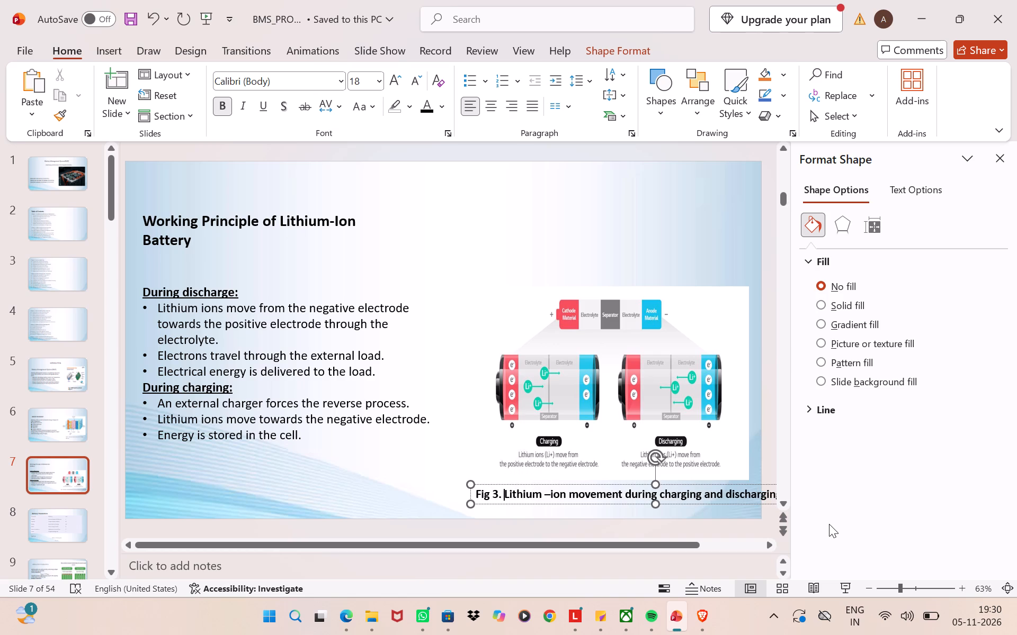
Move the "Fig 3." caption on slide 7 left so the whole line fits on the slide beneath the picture.
left_click_drag(671, 496, 664, 494)
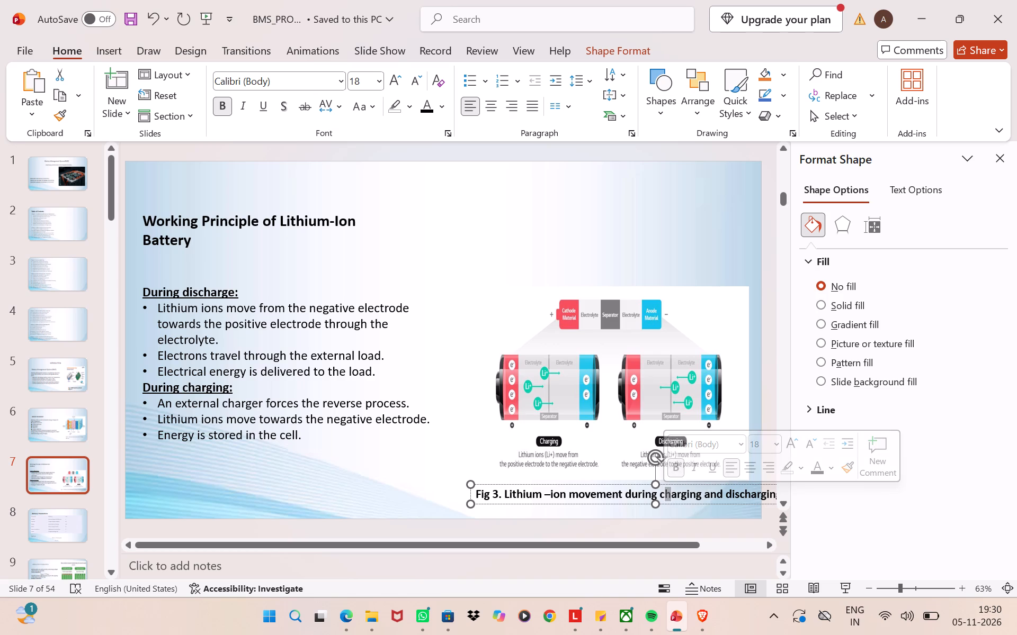
left_click_drag(621, 486, 593, 487)
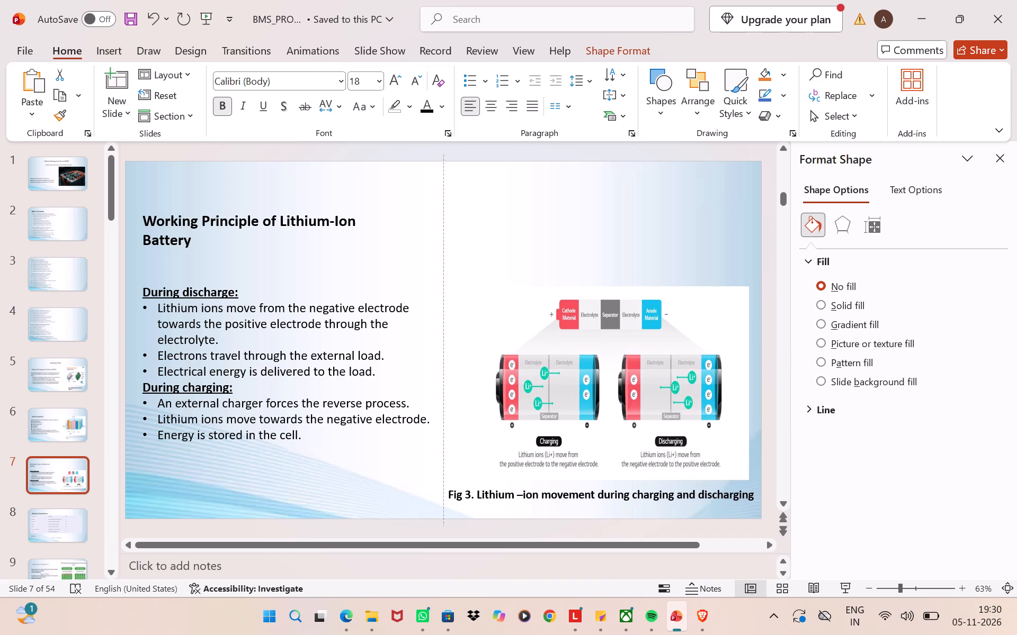
left_click_drag(593, 487, 592, 487)
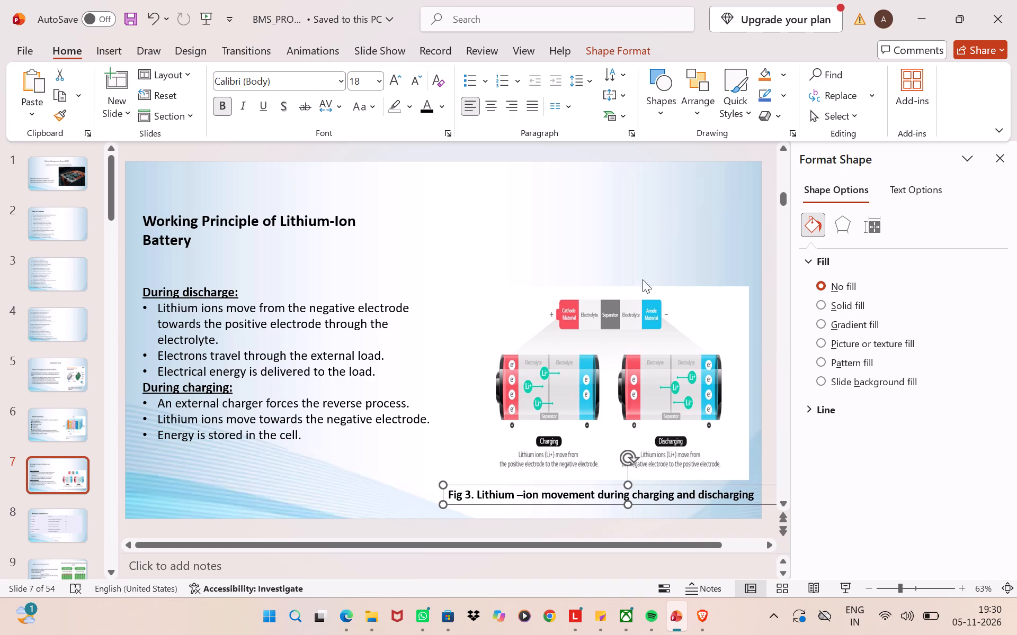
left_click(622, 221)
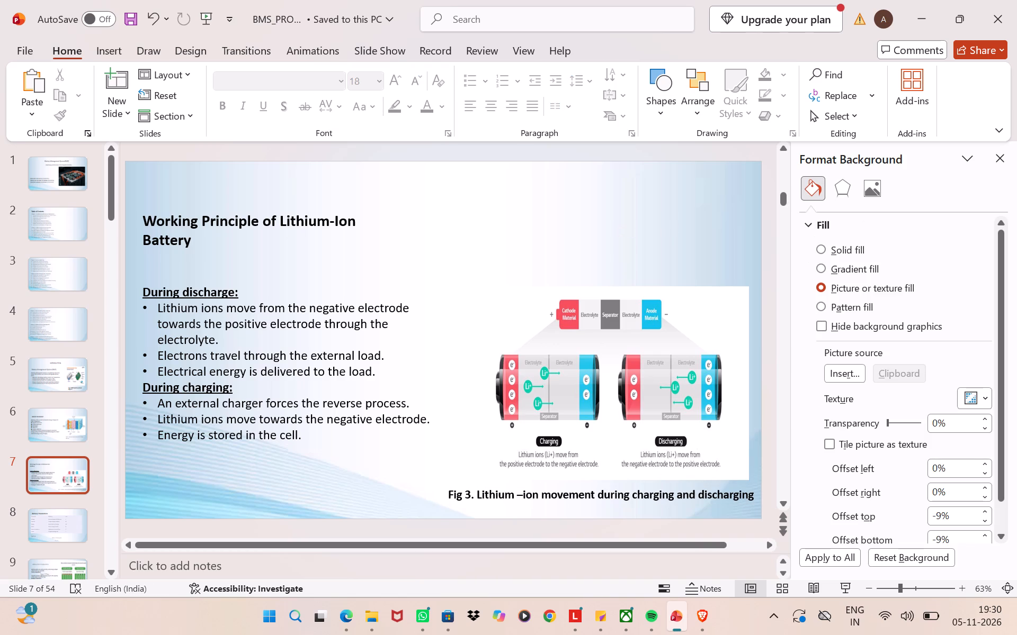
Add a small text box containing the number 1 in the upper-right corner of slide 5.
left_click(47, 376)
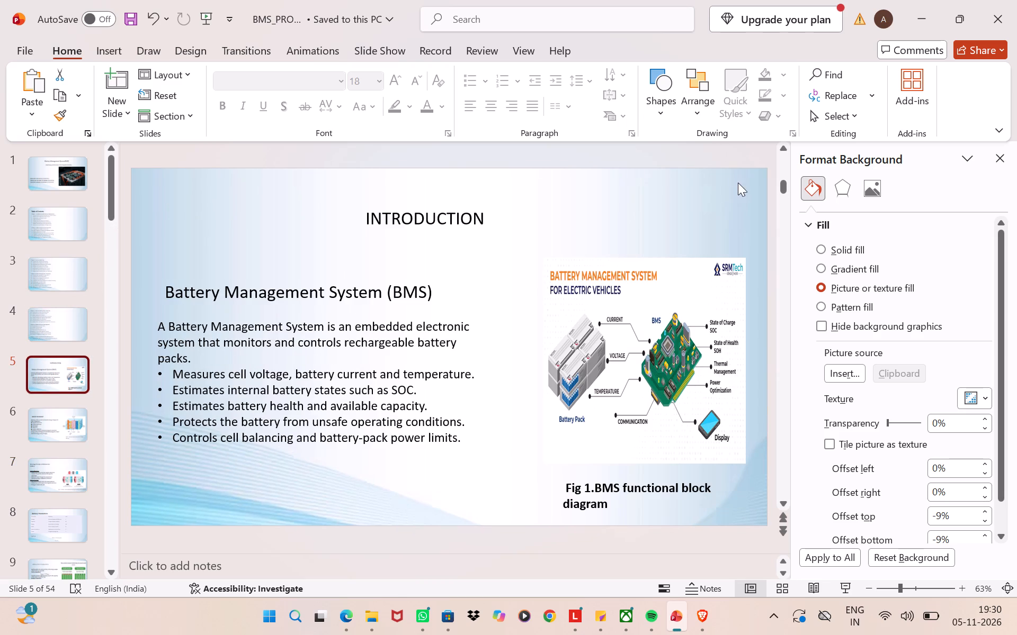
left_click(664, 112)
left_click(659, 157)
left_click_drag(684, 194, 719, 214)
key("1")
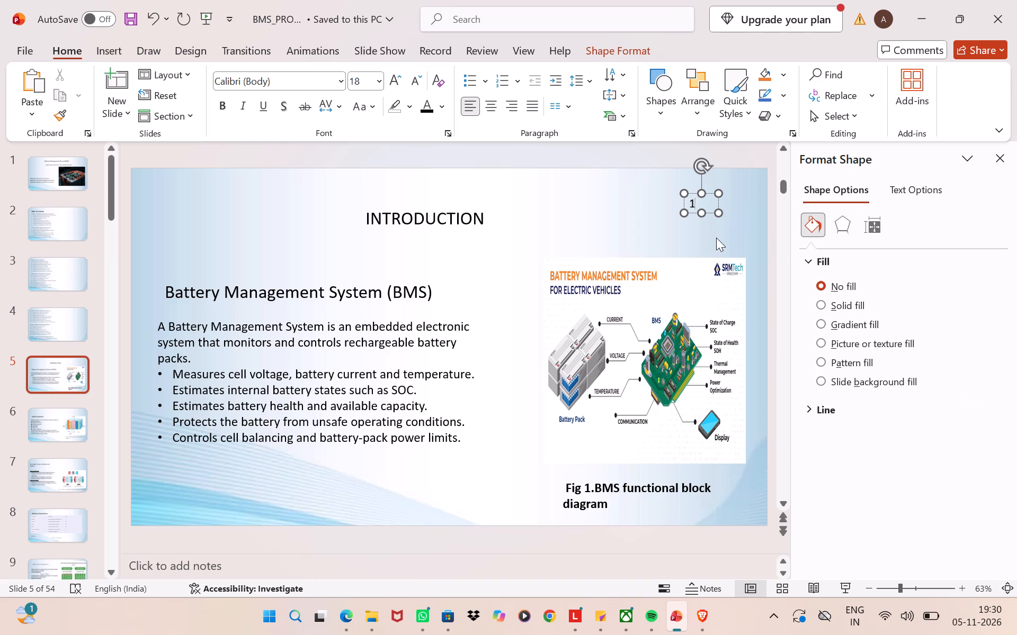
Set the font size of the number 1 in slide 5's corner text box to 40.
left_click(697, 202)
left_click(650, 191)
left_click(705, 202)
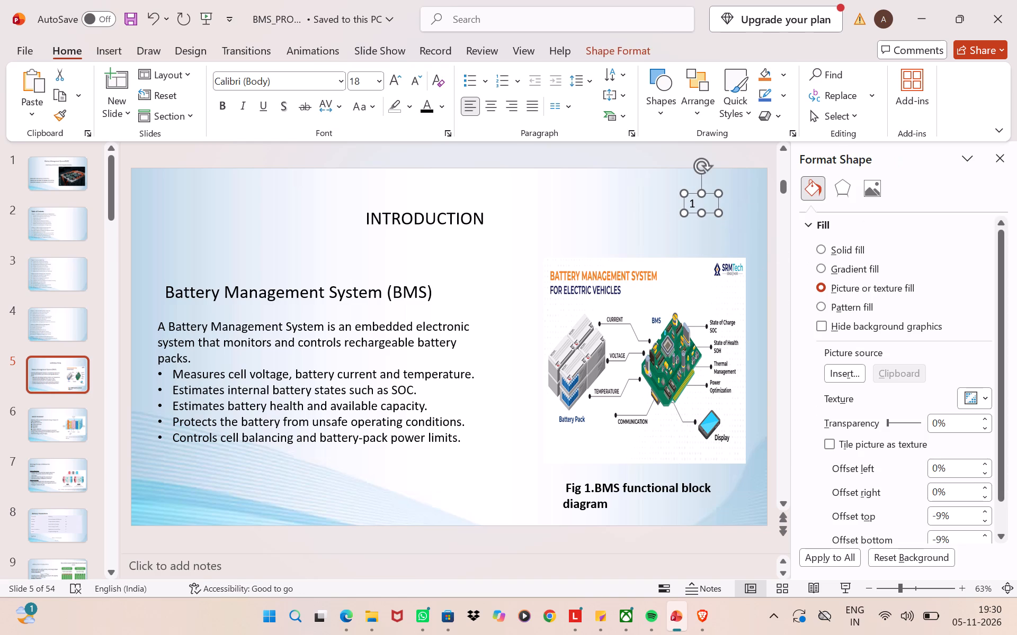
left_click_drag(694, 204, 682, 204)
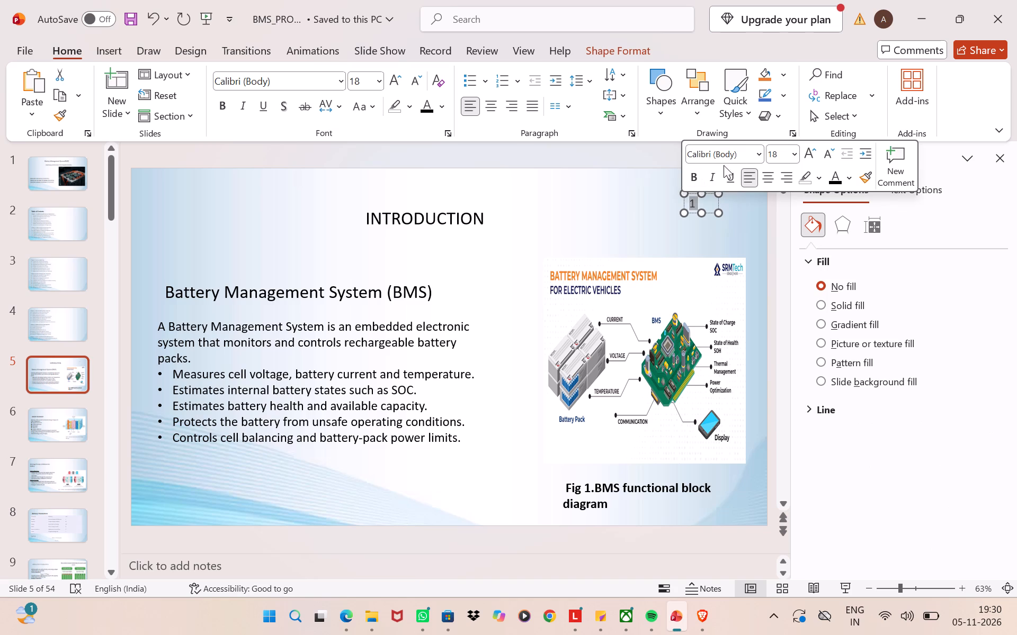
left_click(796, 157)
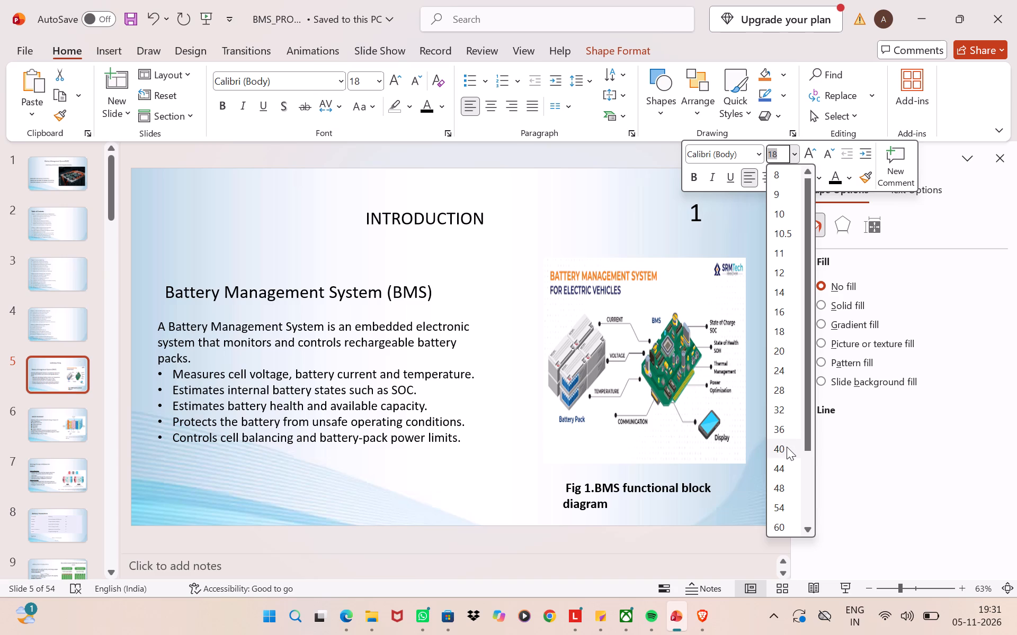
left_click(787, 447)
left_click(580, 206)
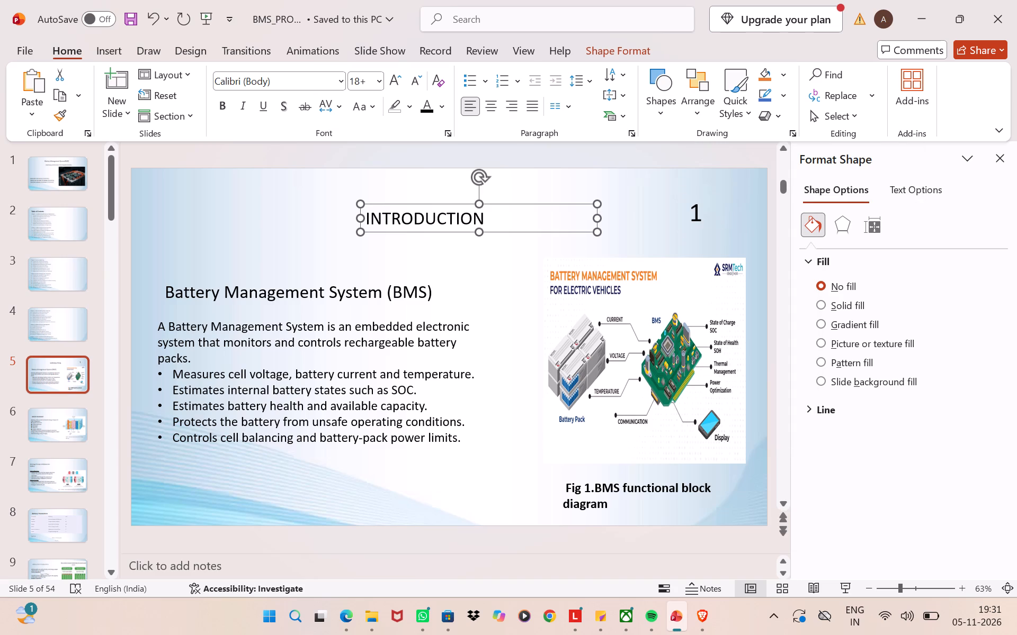
left_click(240, 219)
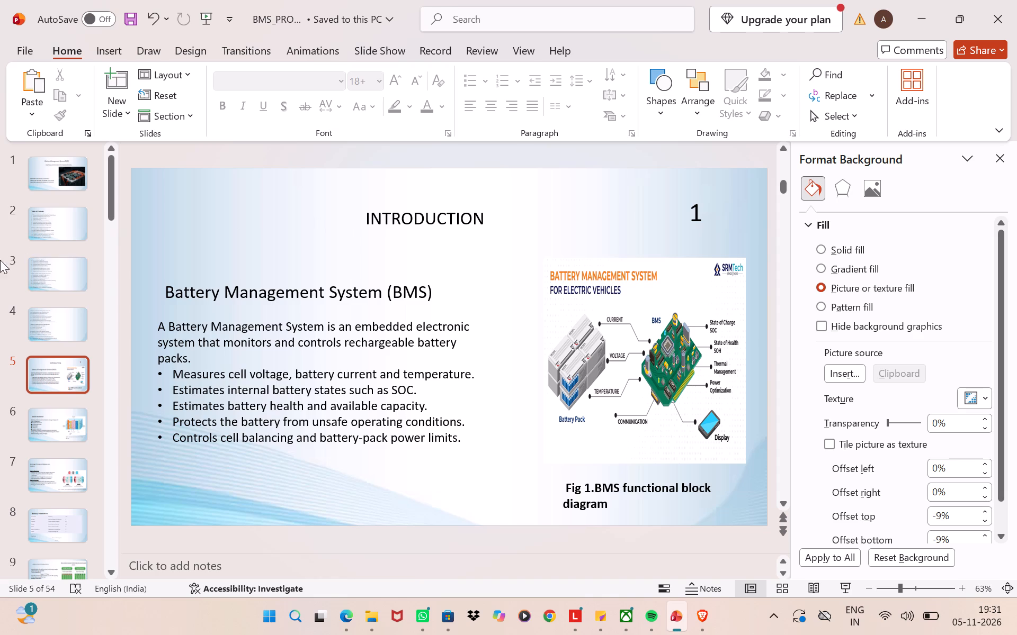
Move the number text box to the upper-left corner of slide 5, clearing it first and re-entering 1.
left_click(701, 207)
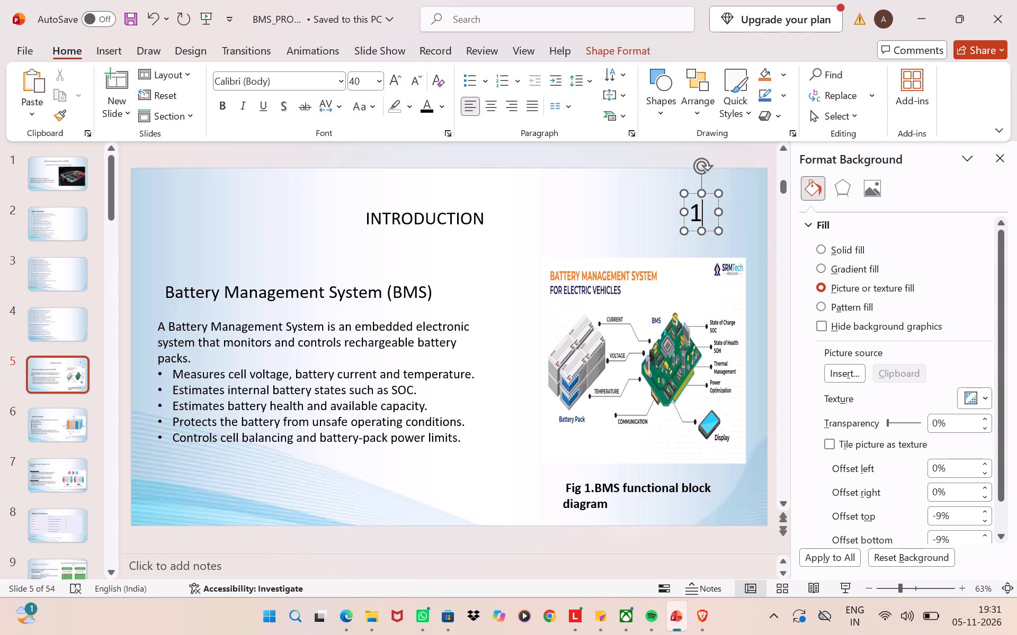
key("BackSpace")
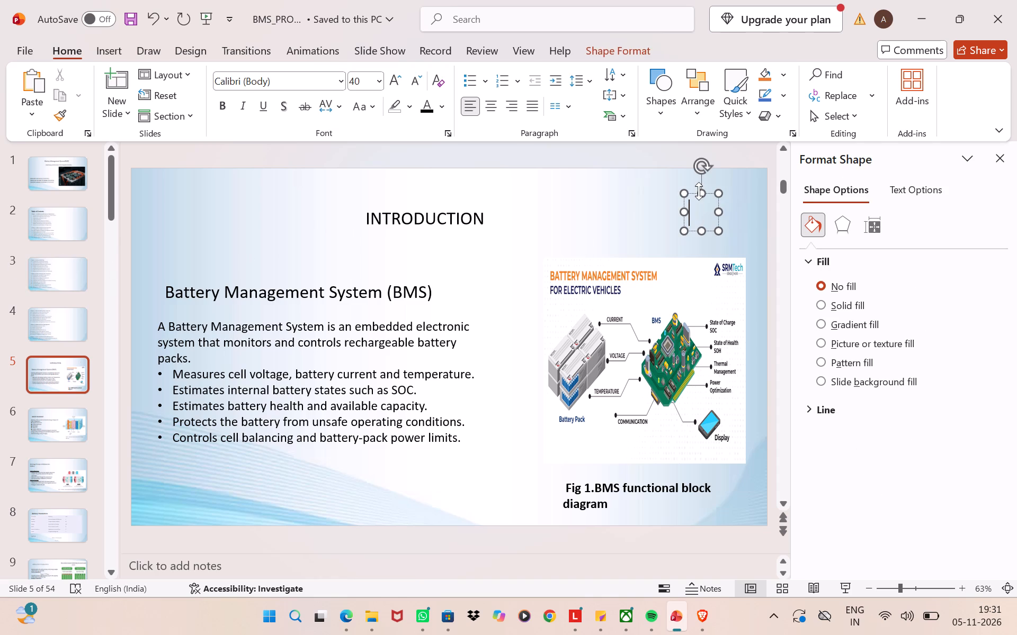
left_click_drag(695, 196, 185, 194)
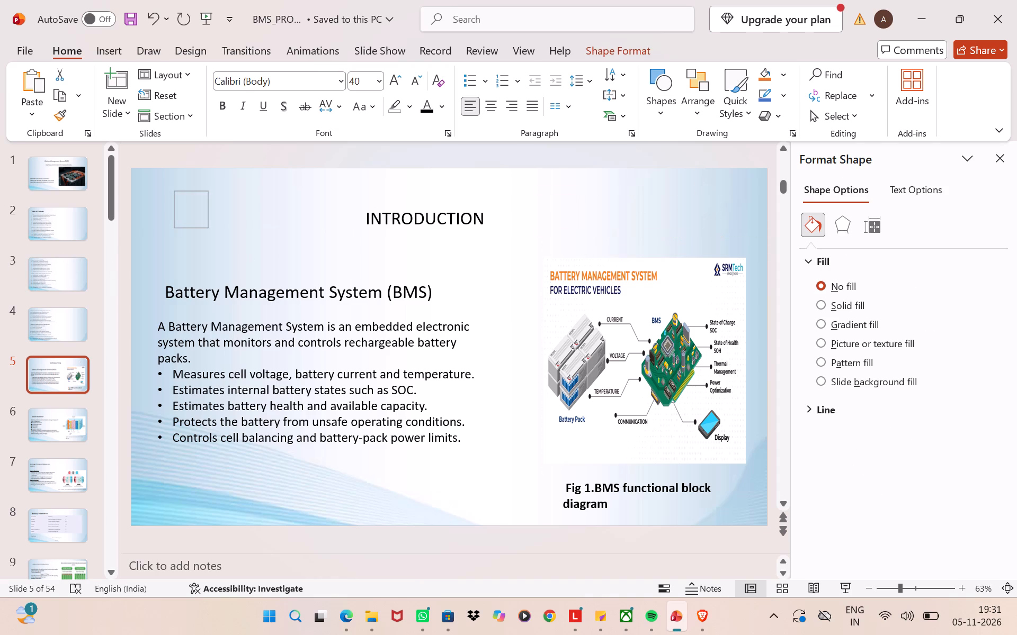
left_click_drag(185, 194, 169, 207)
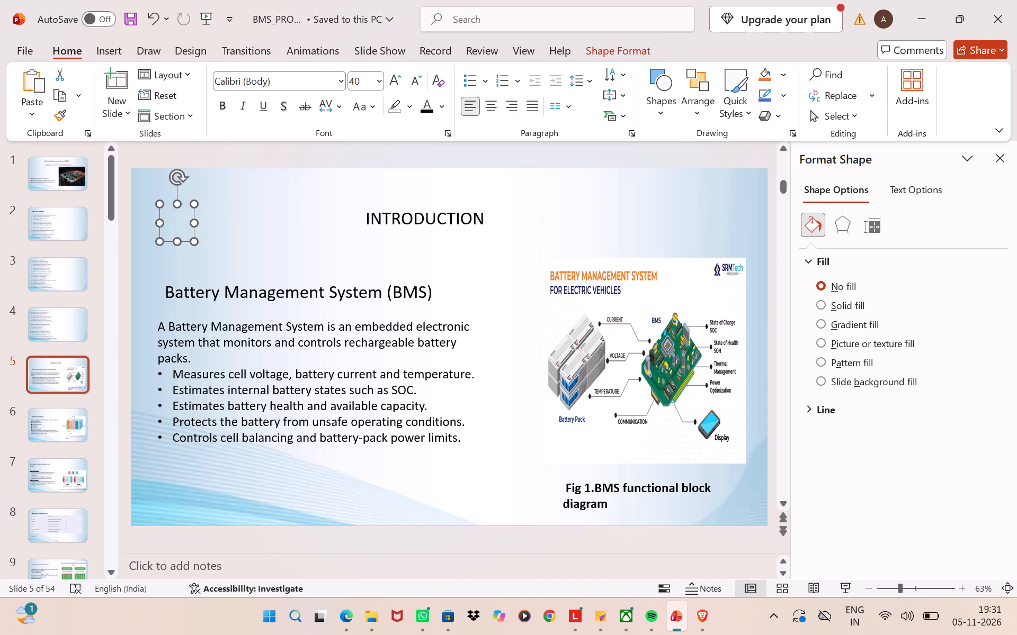
left_click(175, 224)
key("1")
left_click(694, 221)
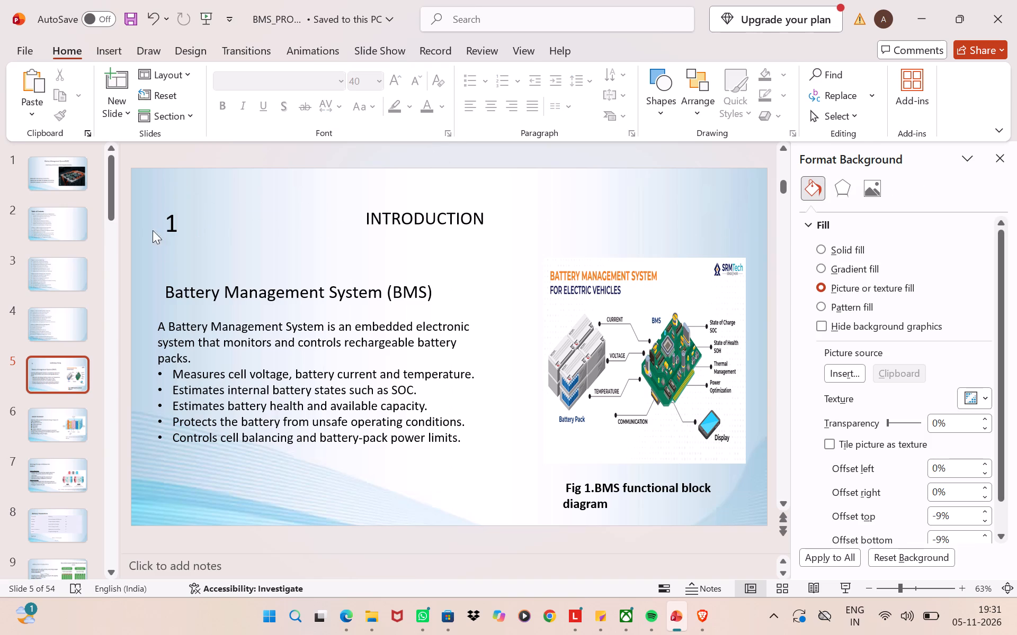
Add a small text box containing the number 2 in the upper-left corner of slide 6, above the BATTERY TECHNOLOGY heading.
left_click(33, 422)
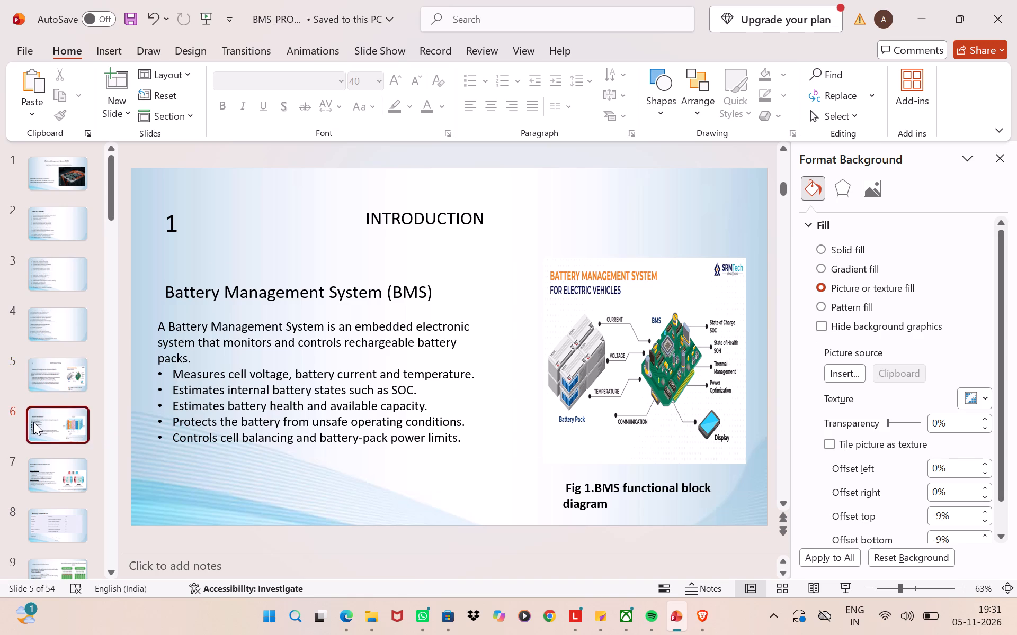
left_click(167, 187)
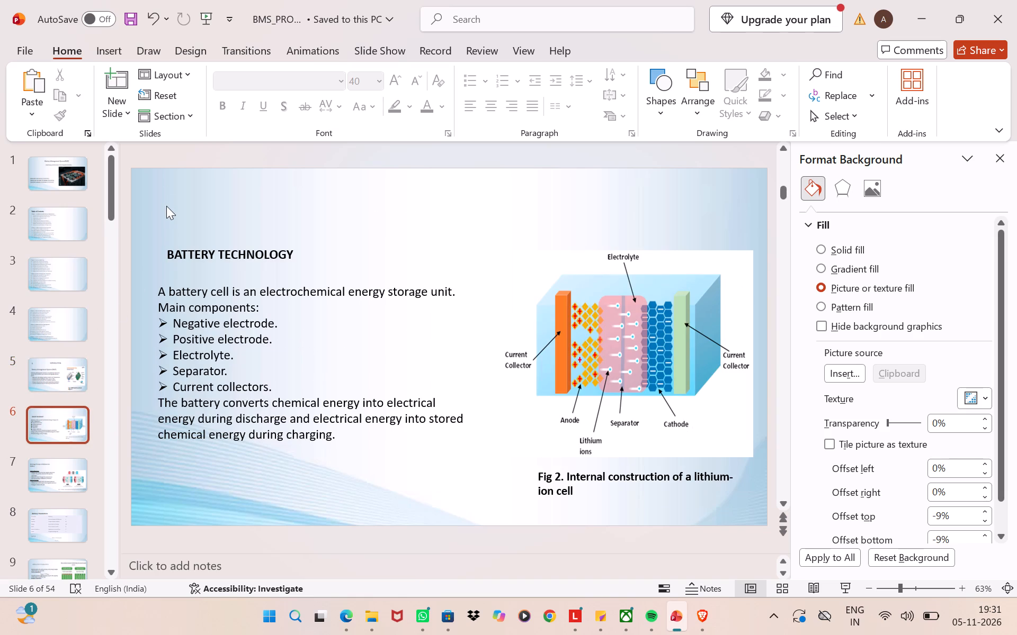
left_click(675, 106)
left_click(655, 148)
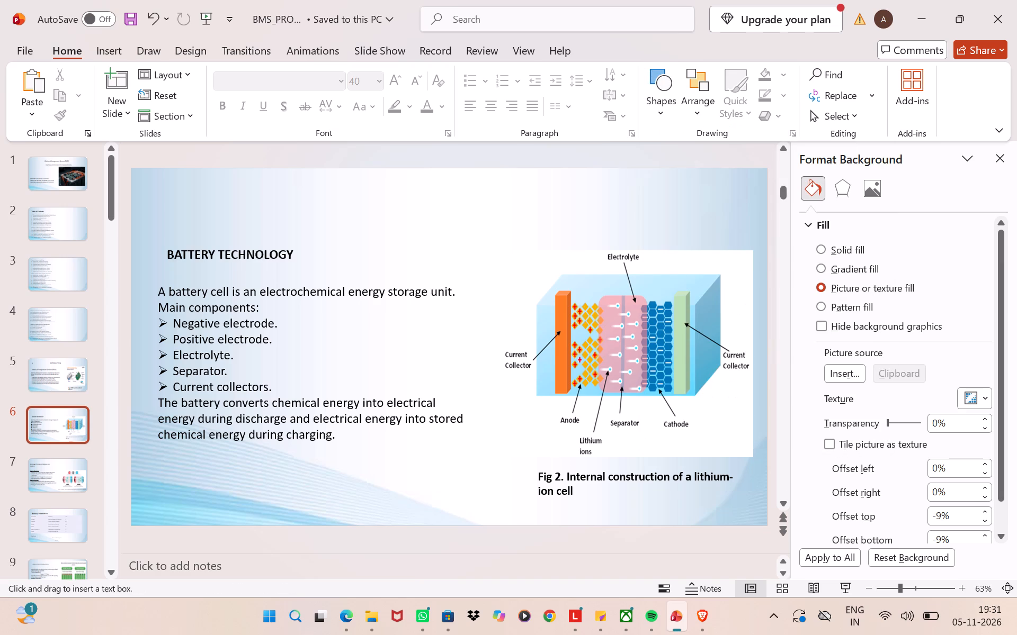
left_click_drag(147, 188, 194, 217)
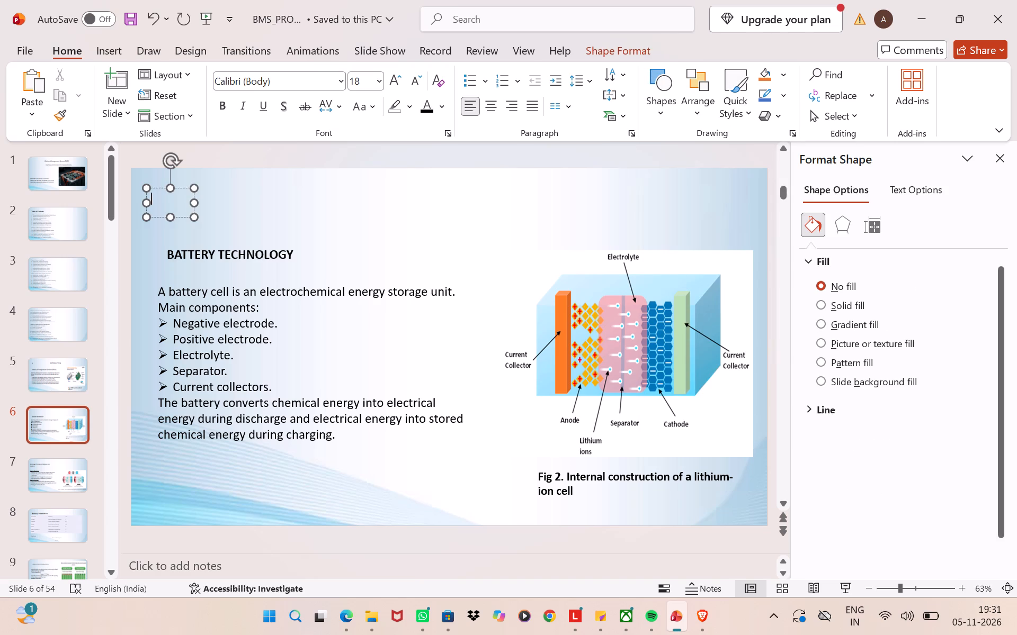
key("2")
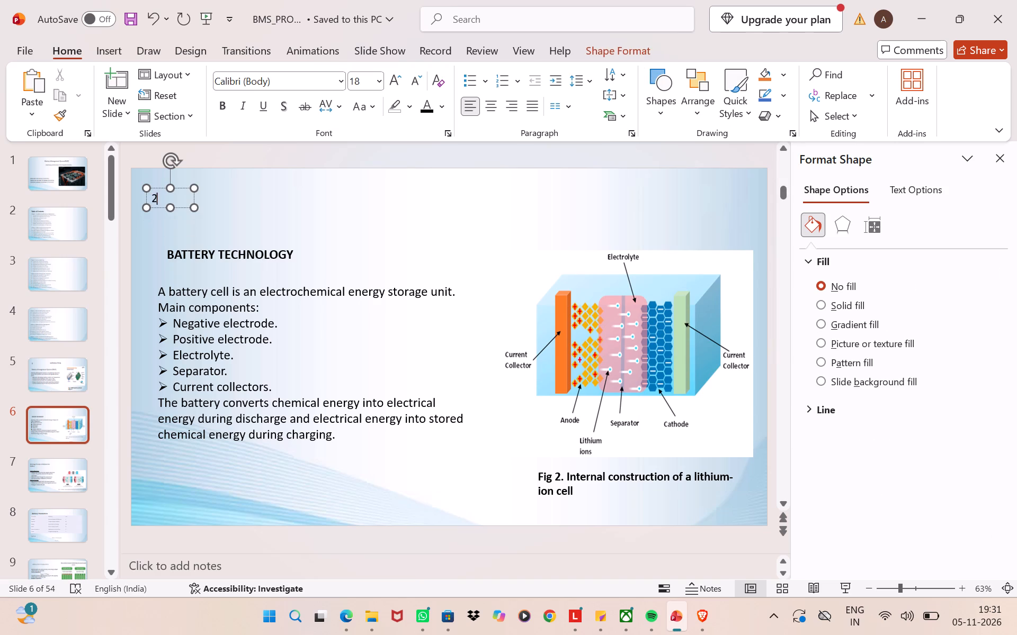
key("BackSpace")
key("2")
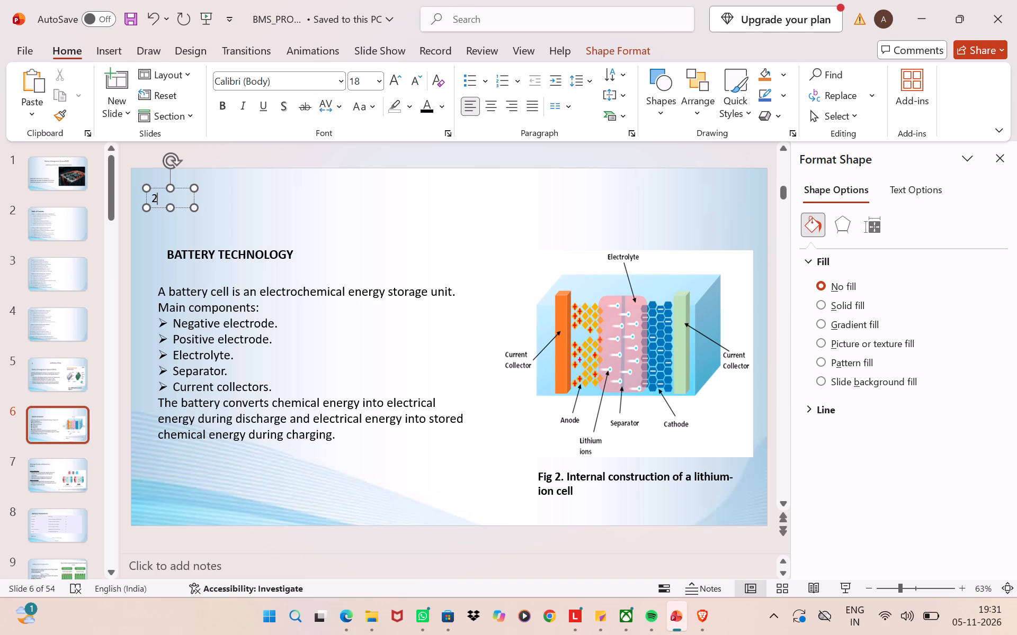
Set the font size of the number 2 on slide 6 to 40.
left_click(159, 195)
left_click_drag(157, 198, 151, 197)
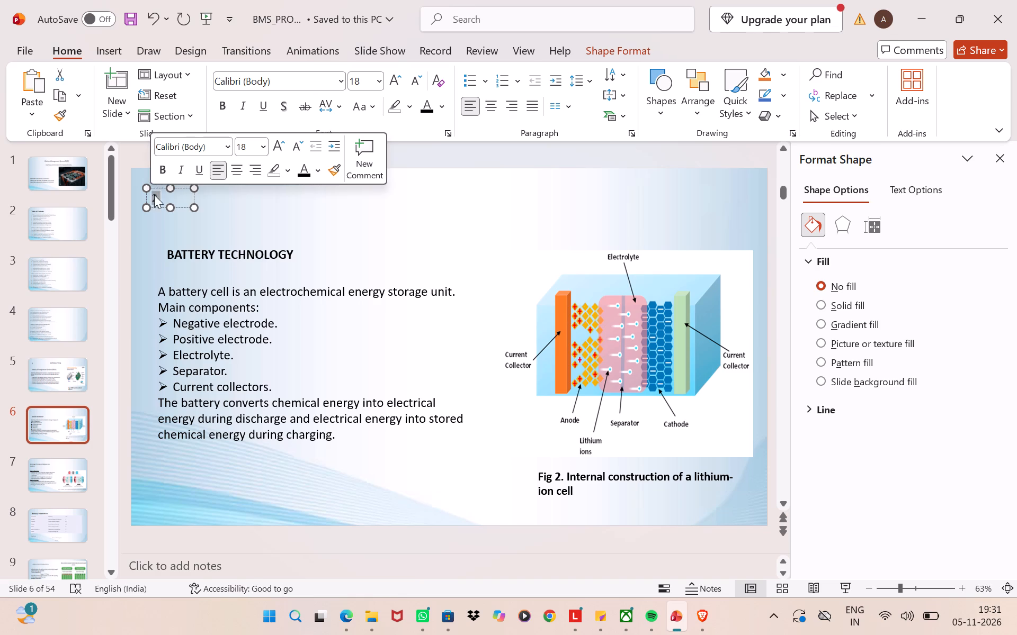
left_click(263, 148)
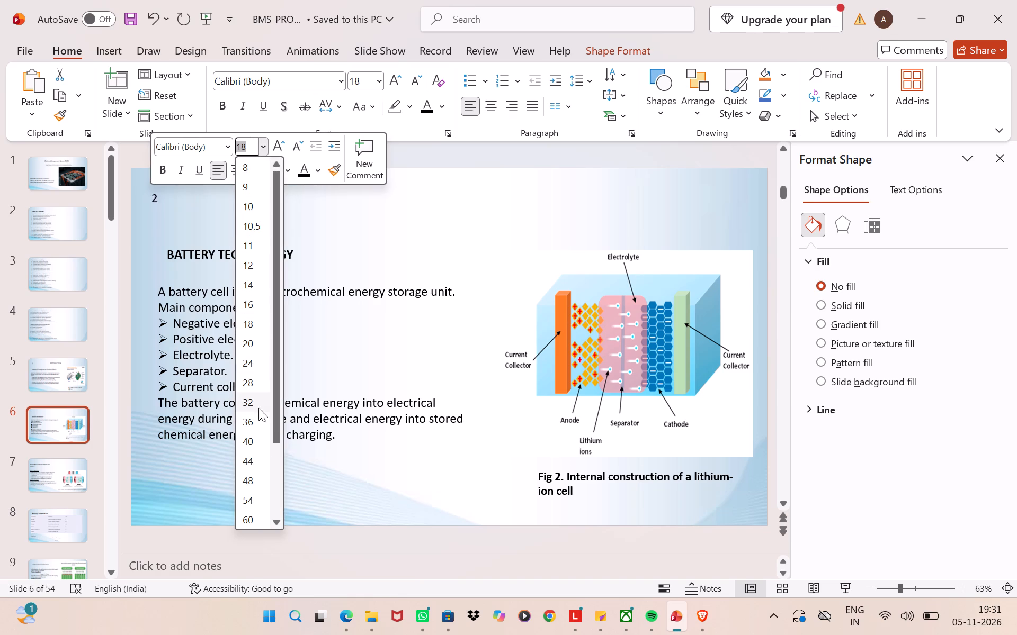
left_click(250, 444)
left_click(484, 223)
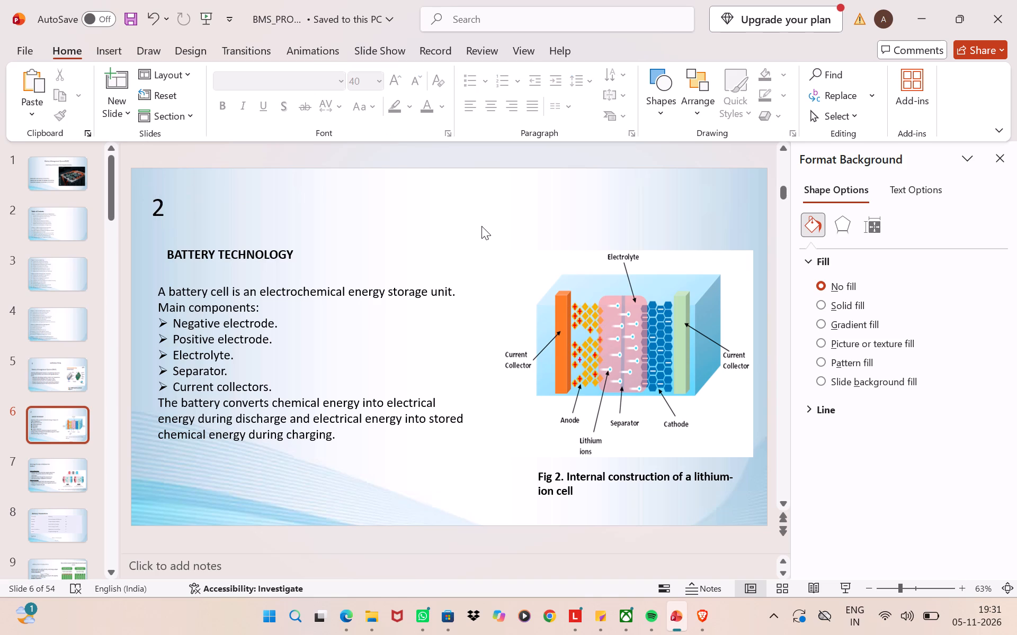
Shift the number text box on slide 5 slightly toward the upper-left corner, level with the INTRODUCTION heading, and re-enter 1.
left_click(53, 364)
left_click(51, 424)
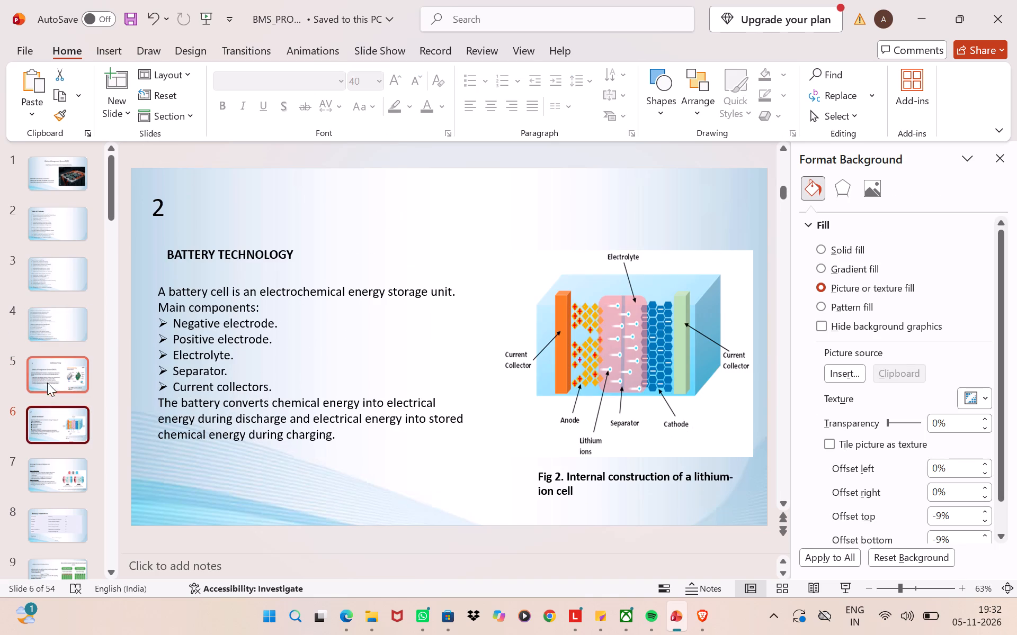
left_click(47, 374)
left_click(174, 225)
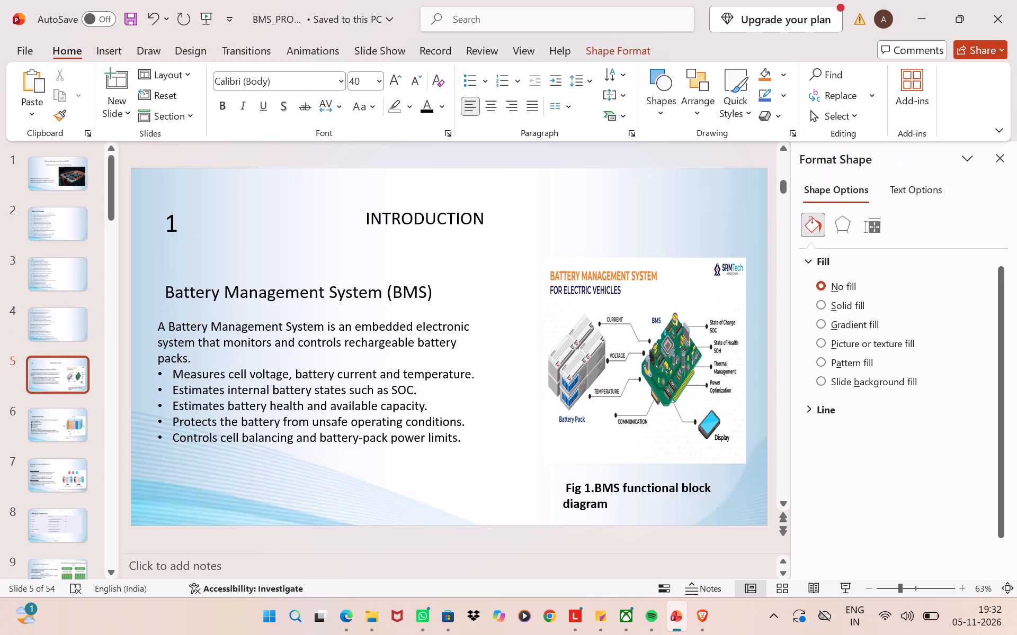
left_click_drag(167, 206, 162, 203)
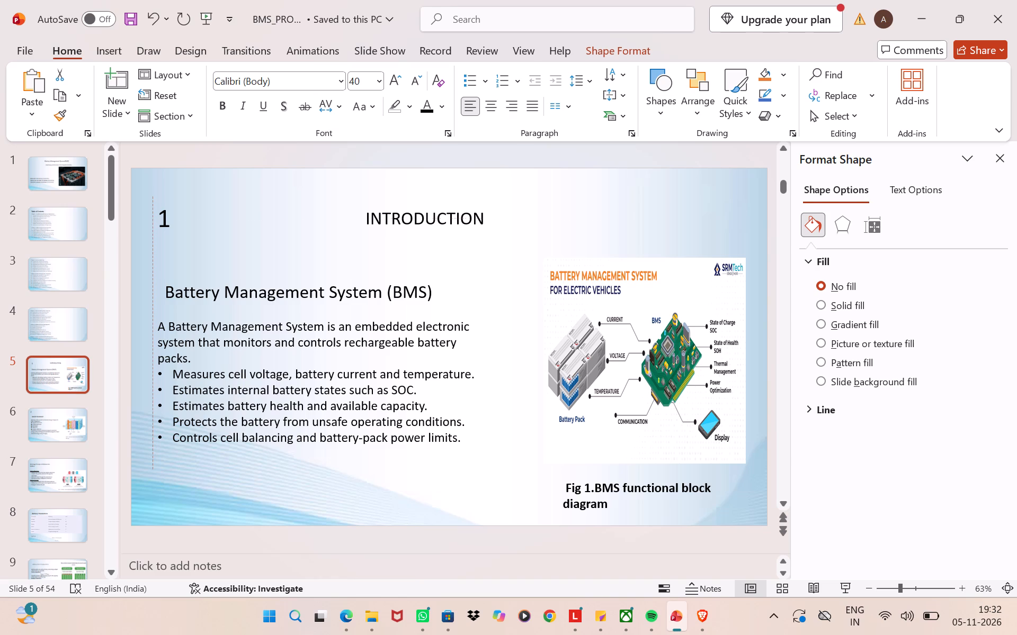
left_click_drag(162, 203, 158, 201)
left_click_drag(158, 201, 157, 201)
left_click(273, 224)
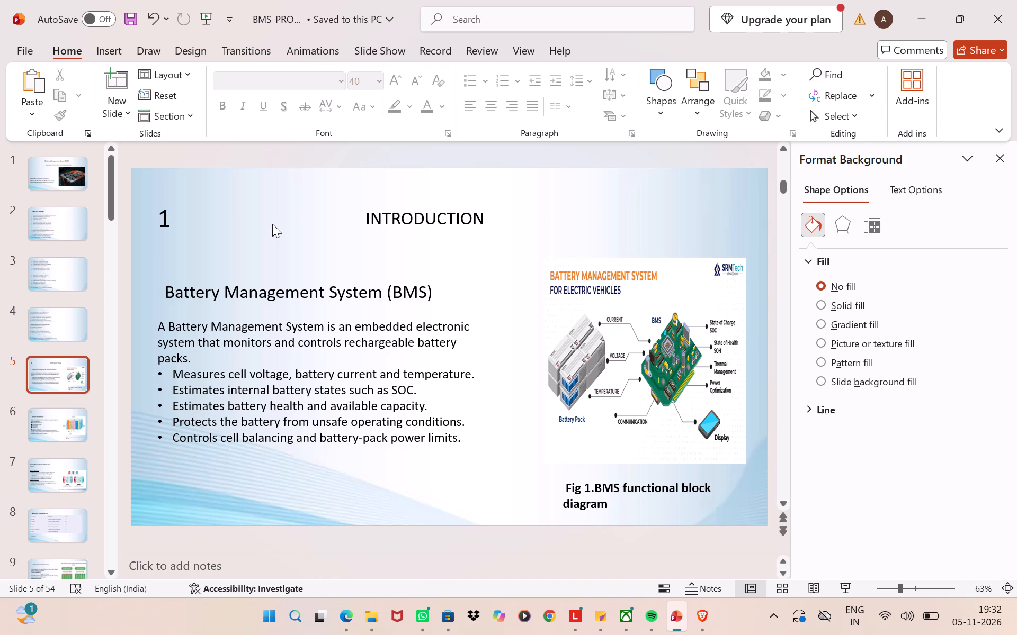
left_click(167, 220)
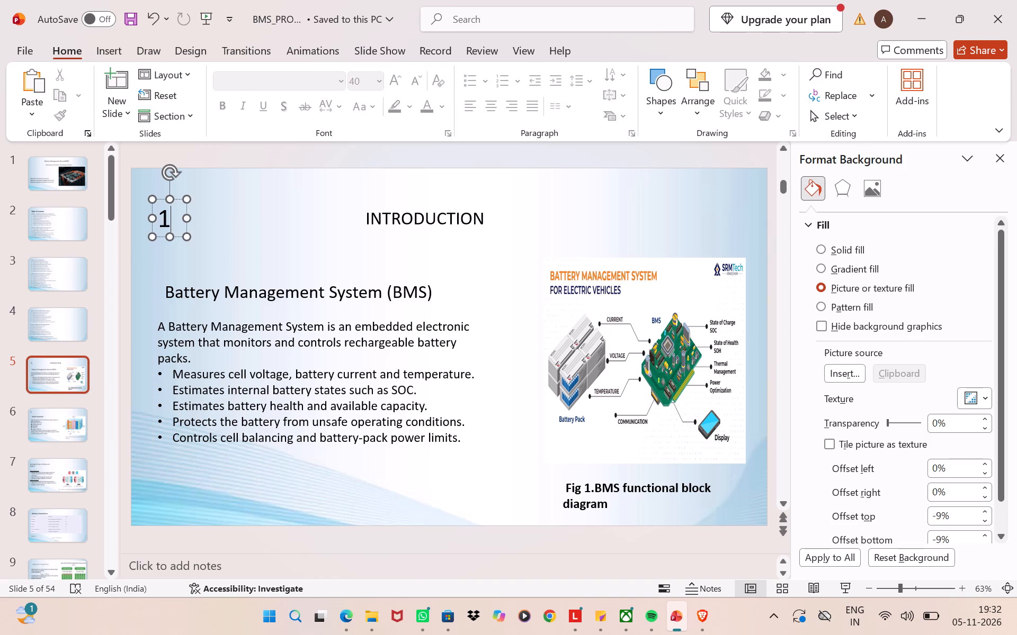
key("BackSpace")
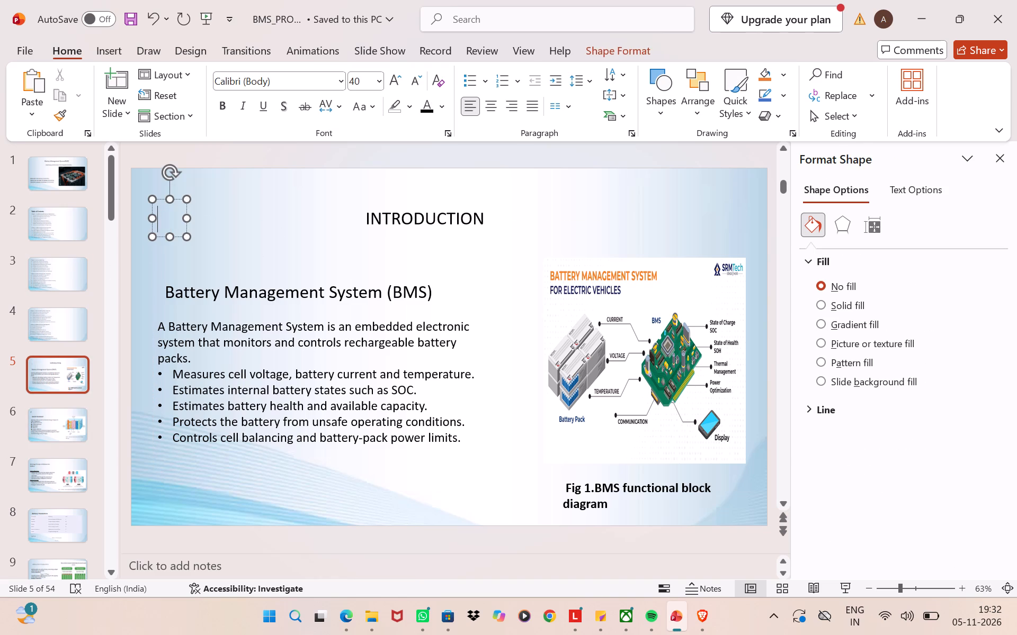
key("Delete")
key("1")
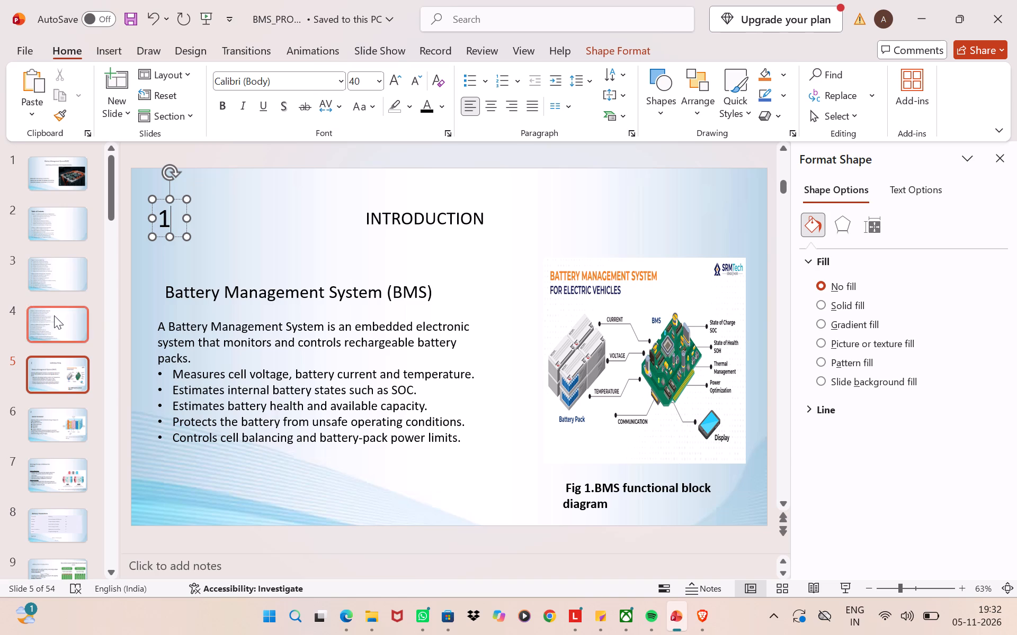
left_click(41, 376)
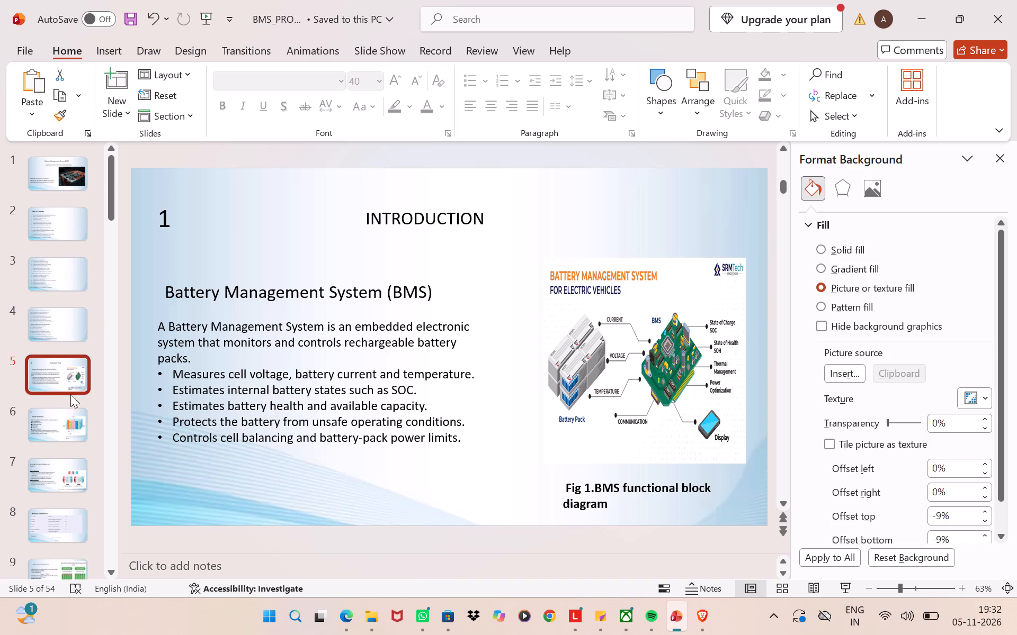
Prefix the series and parallel battery configurations caption on slide 9 with "Fig 4. ".
left_click(60, 422)
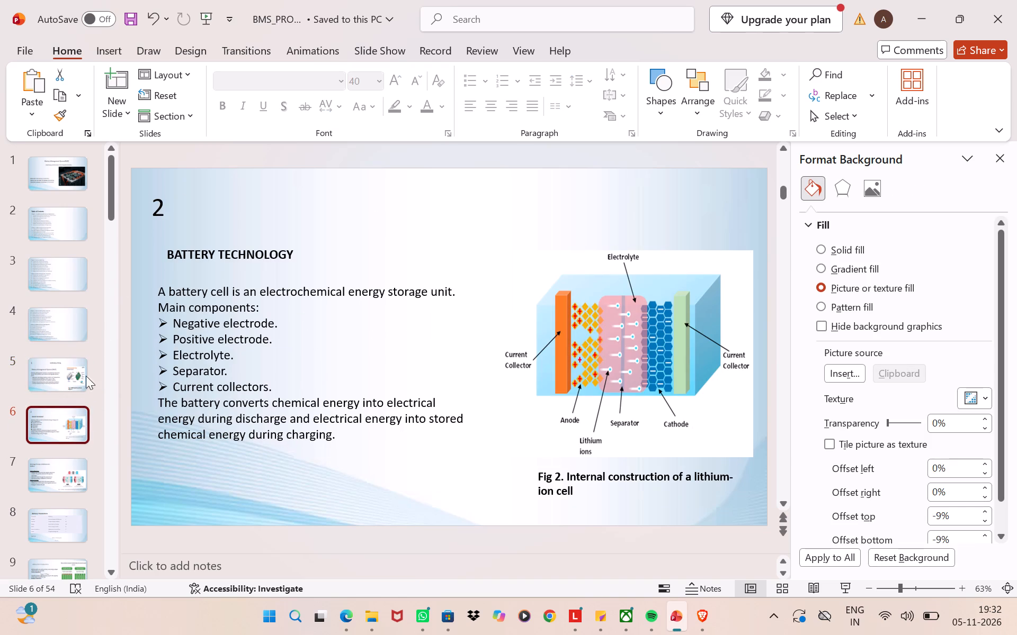
left_click(61, 467)
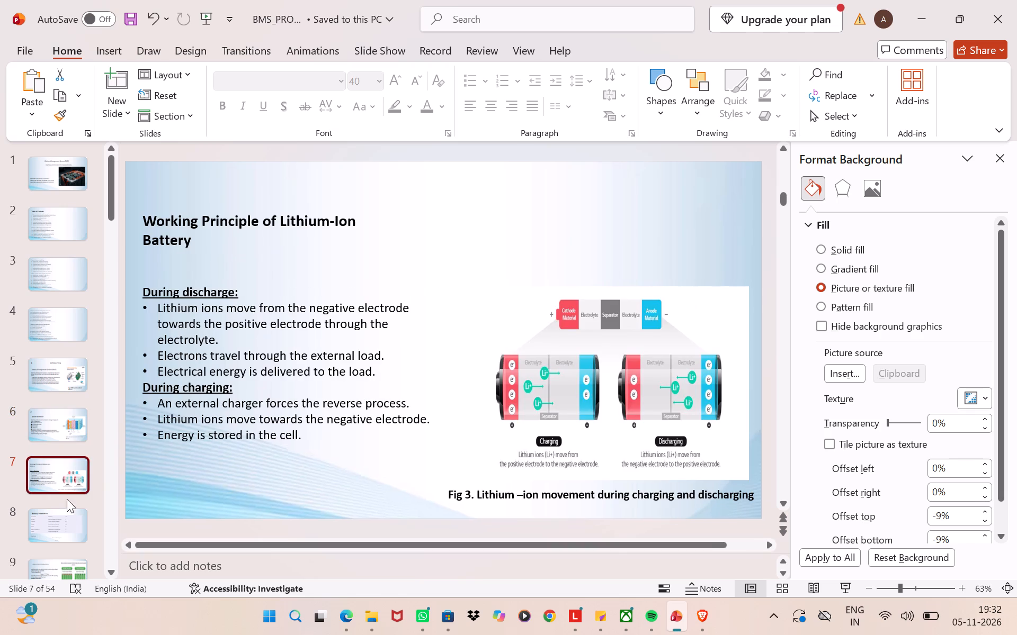
left_click(65, 527)
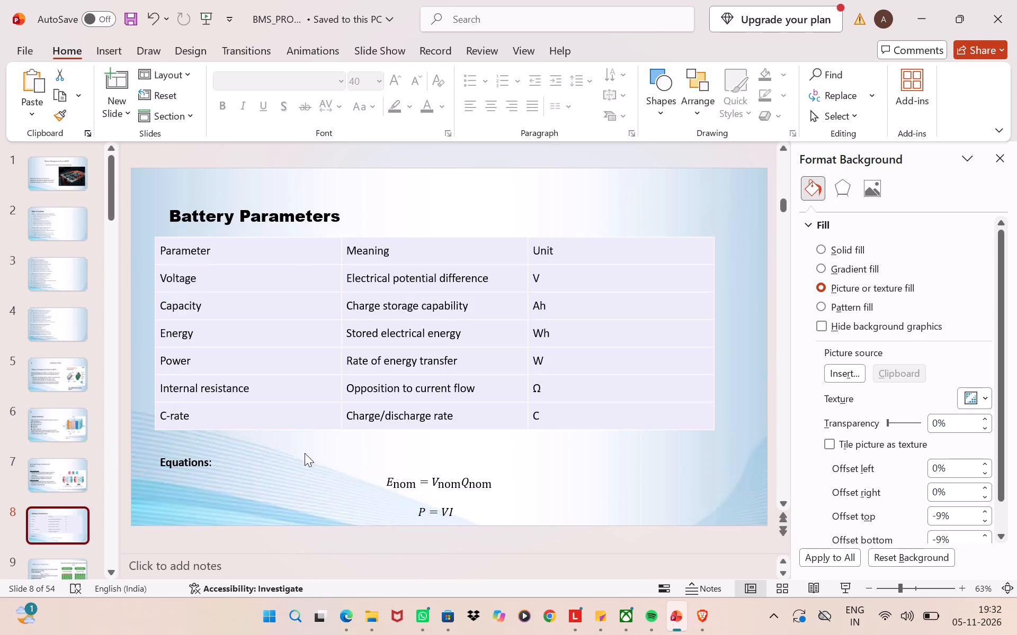
scroll(65, 531, "down", 1)
left_click(66, 567)
scroll(95, 519, "down", 3)
left_click(501, 509)
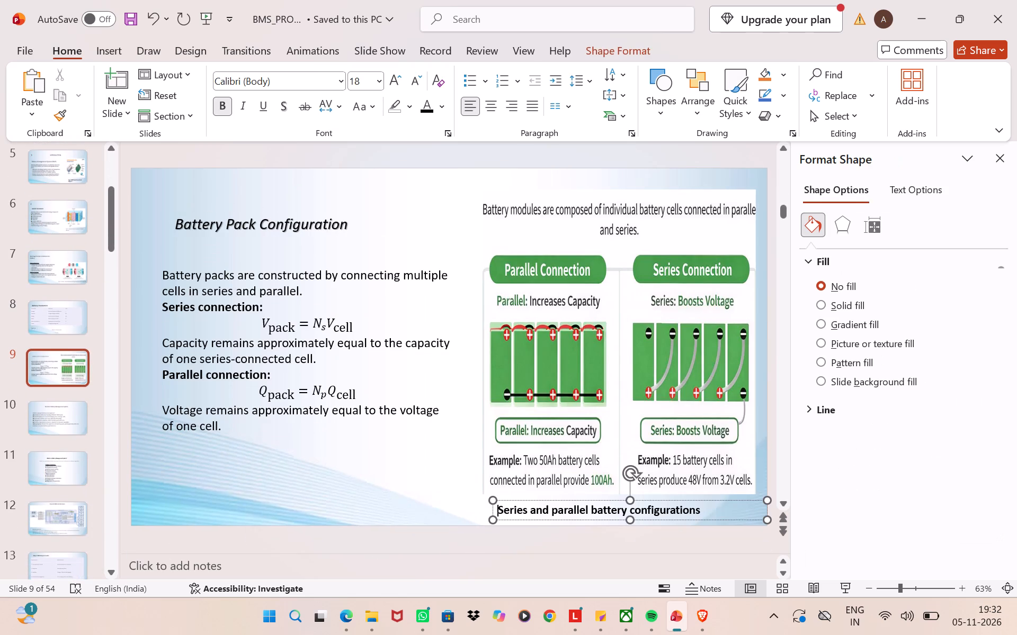
key("f")
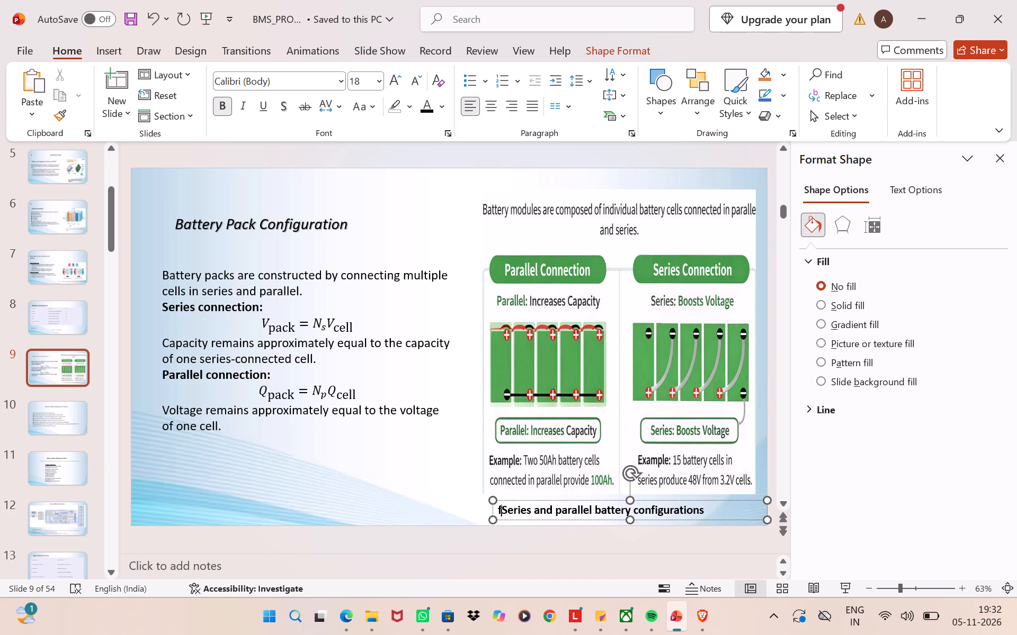
key("BackSpace")
key("f")
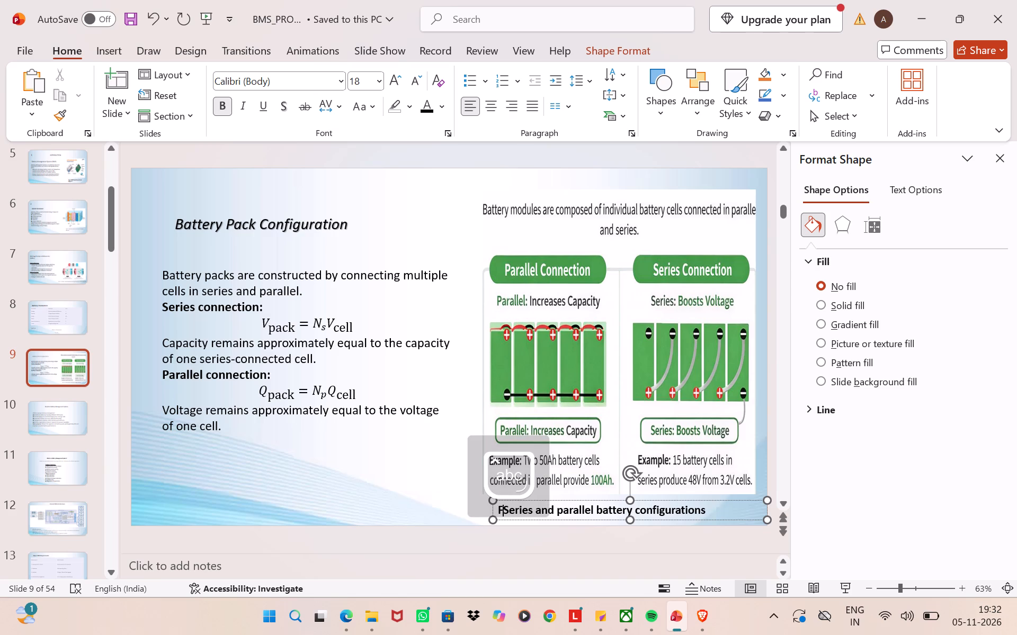
type("ig 4")
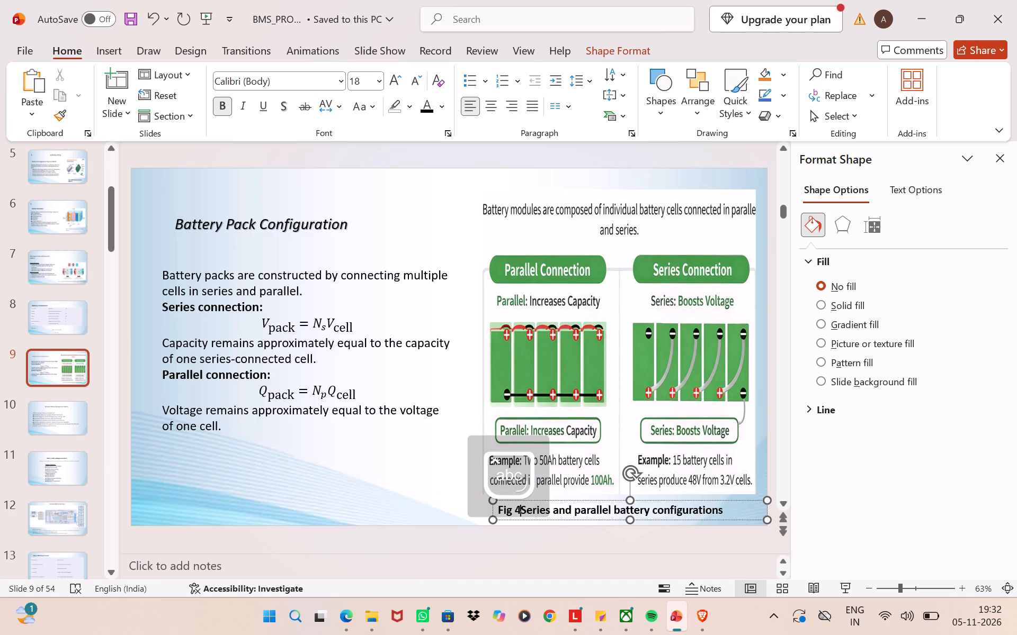
key("period")
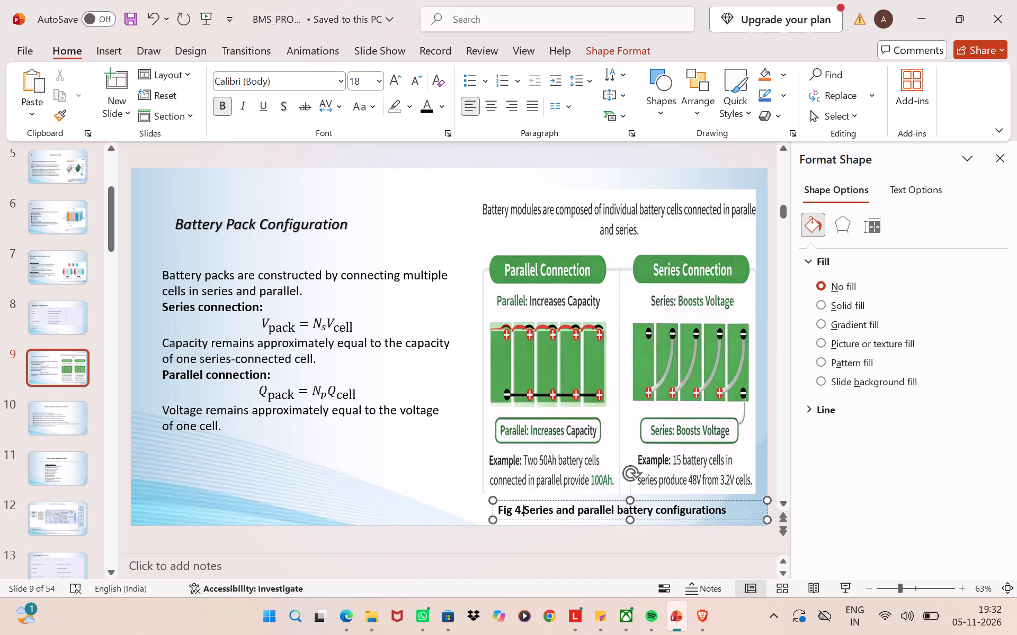
key("space")
left_click(347, 438)
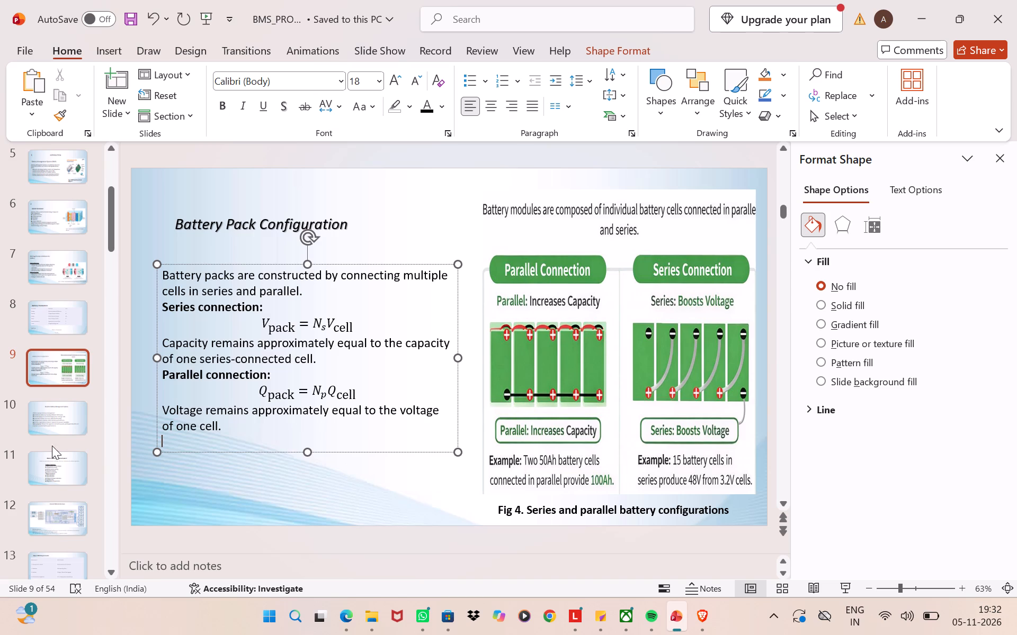
Enlarge the Overall BMS Architecture picture on slide 12 down to the Working sequence text and outward almost to both slide sides.
left_click(59, 429)
left_click(61, 461)
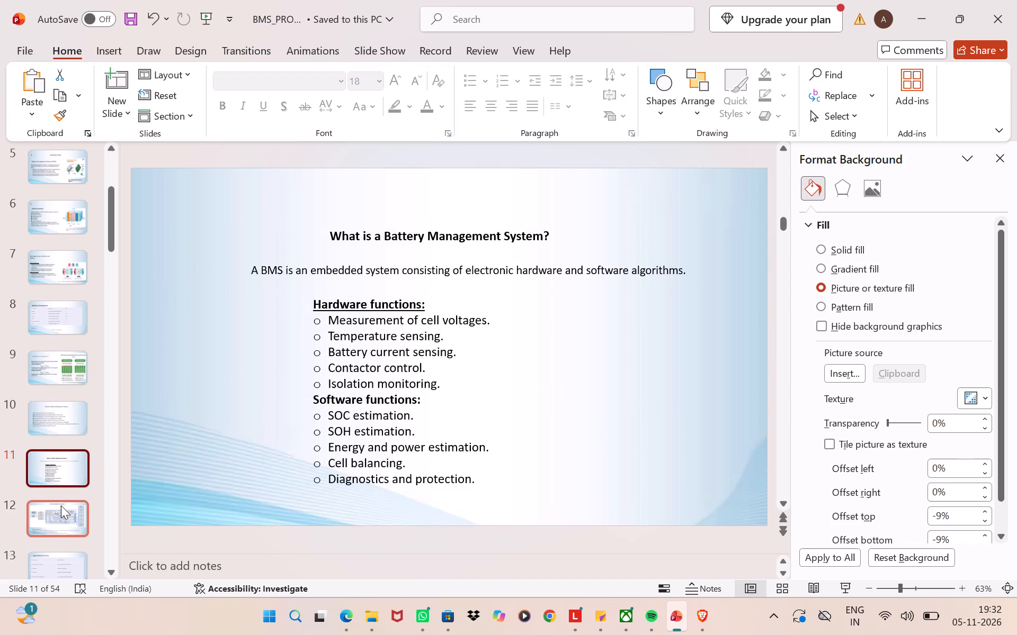
left_click(60, 510)
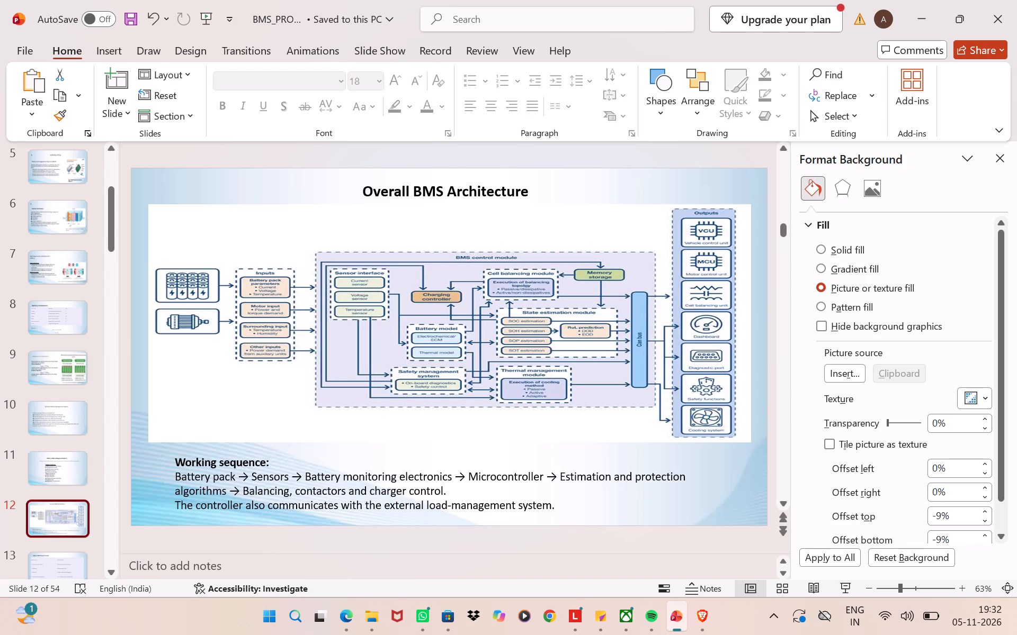
left_click(342, 377)
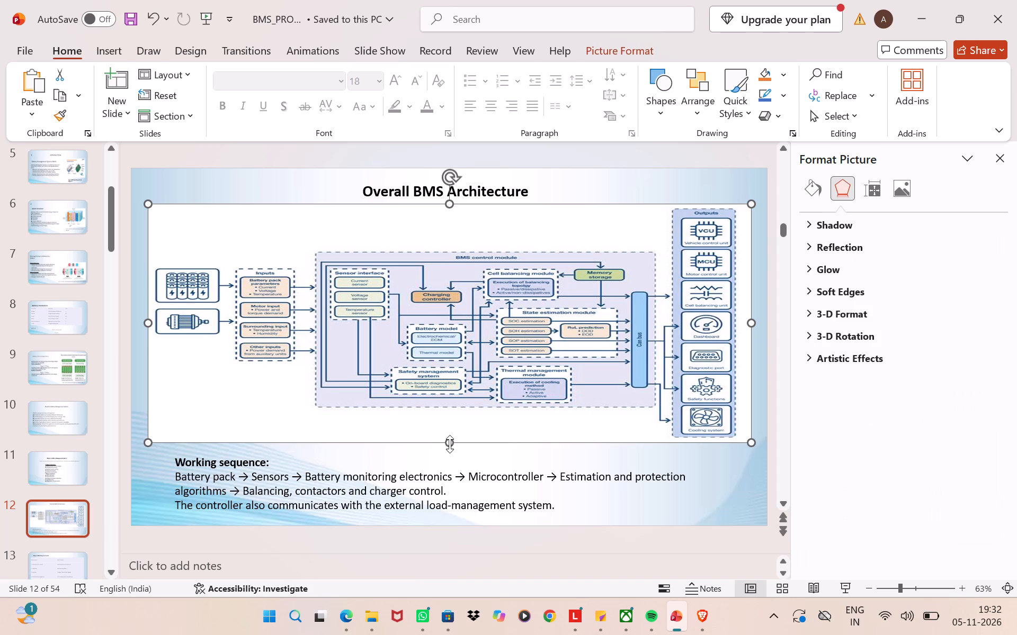
left_click_drag(450, 444, 451, 452)
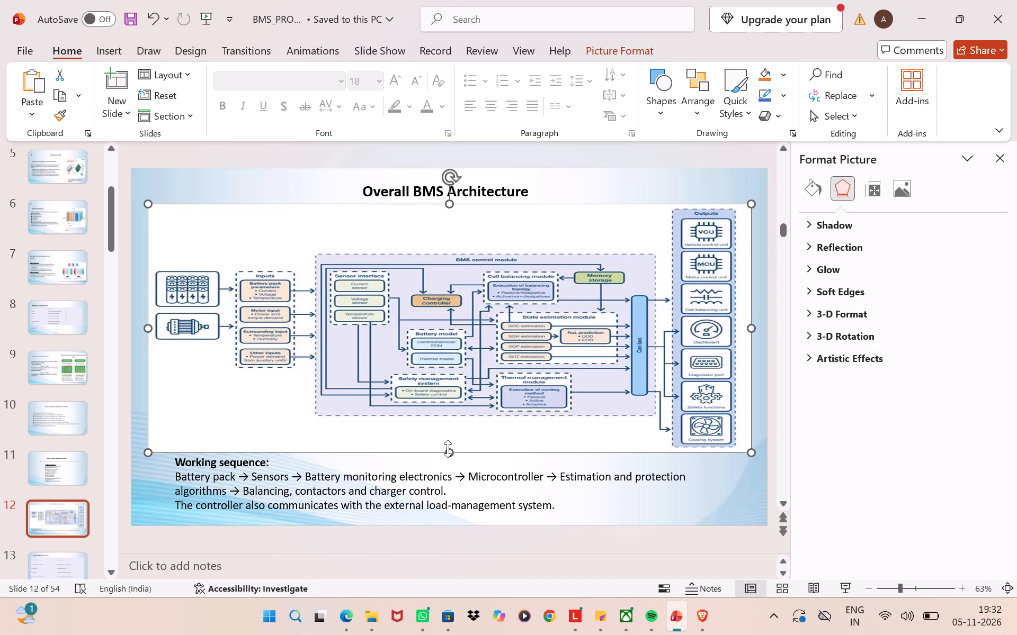
left_click_drag(751, 332, 759, 333)
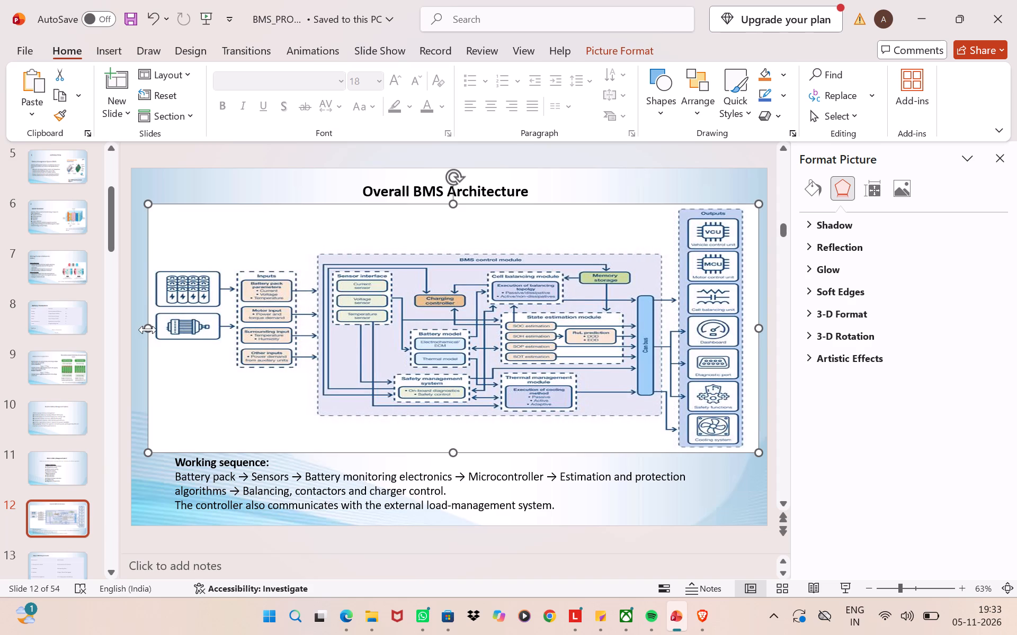
left_click_drag(148, 330, 137, 332)
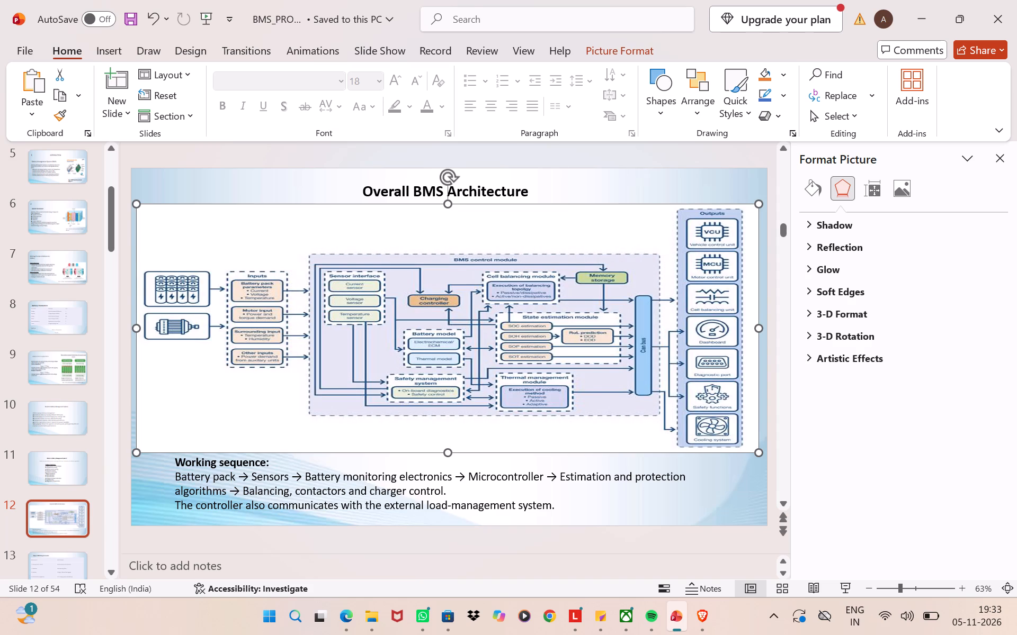
left_click(601, 189)
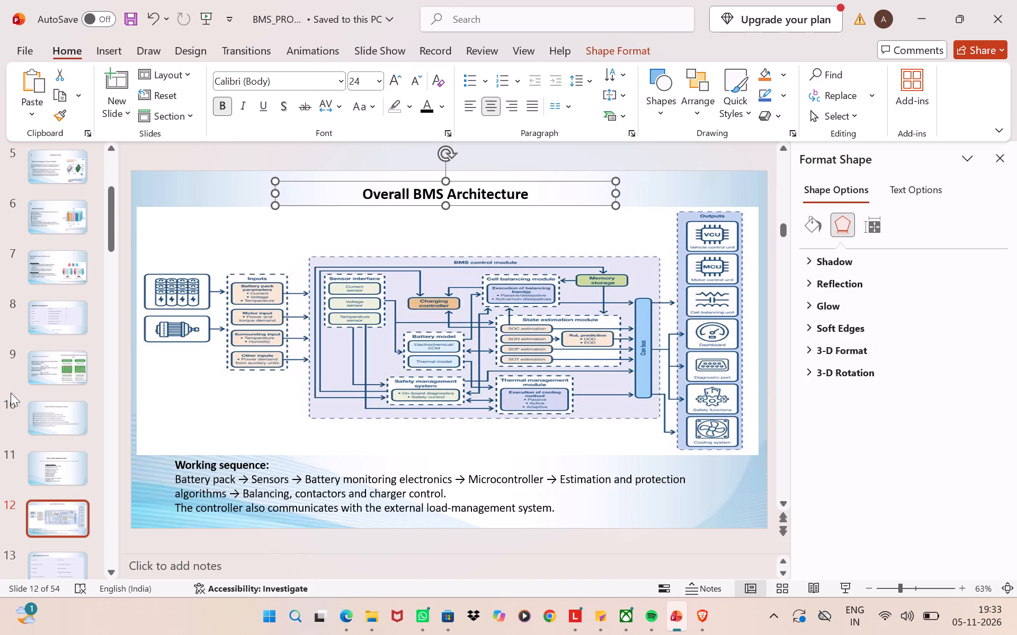
Look through slides 8 to 16 for the next picture caption that needs a figure number.
left_click(48, 320)
left_click(55, 358)
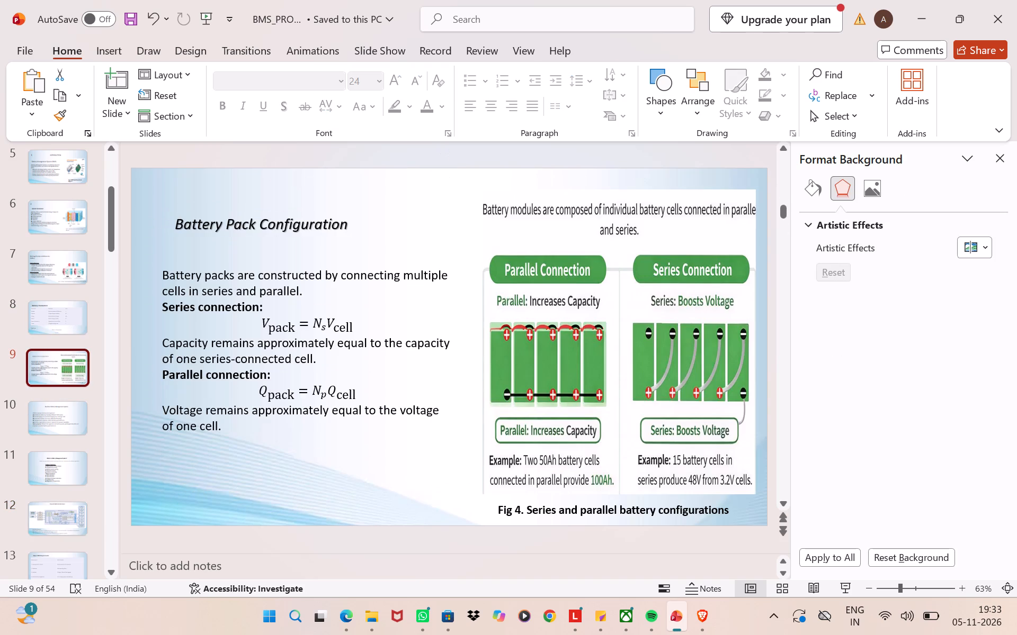
left_click(52, 420)
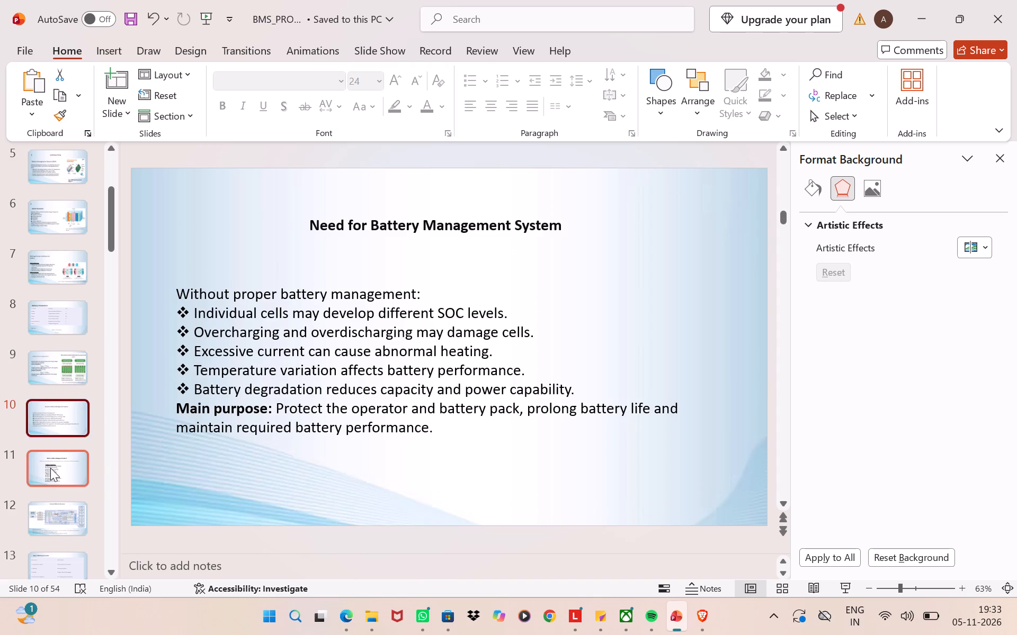
left_click(50, 468)
left_click(66, 506)
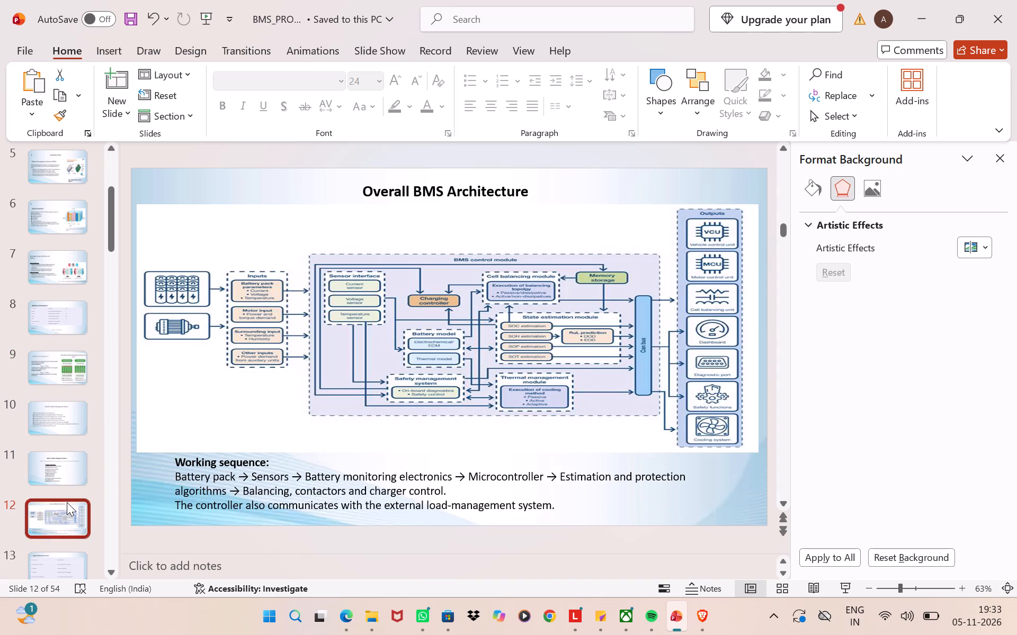
scroll(67, 501, "down", 2)
left_click(76, 522)
scroll(75, 517, "down", 2)
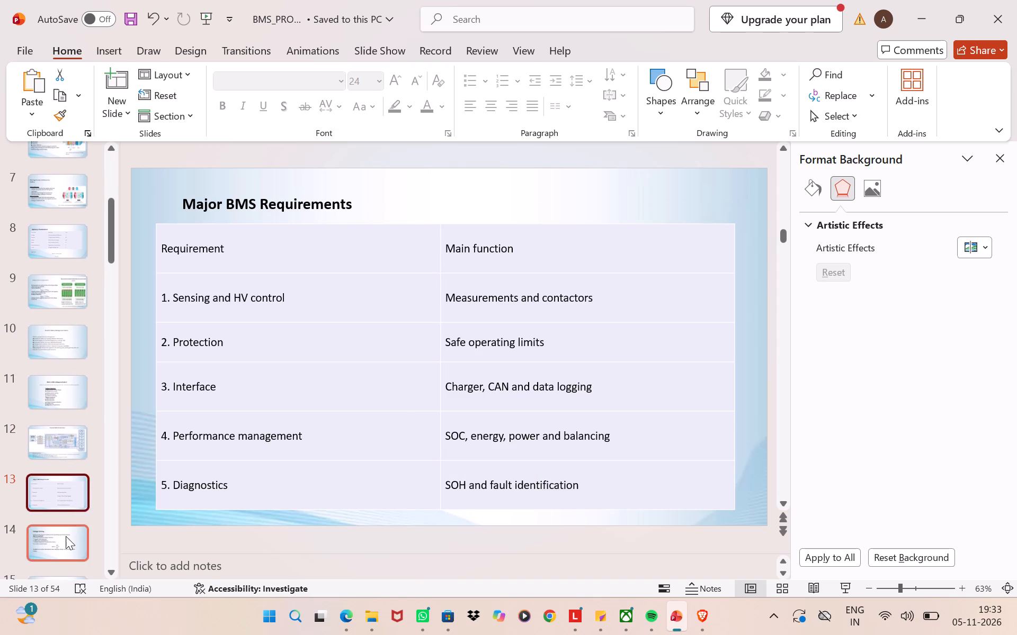
left_click(66, 536)
scroll(66, 529, "down", 2)
left_click(66, 557)
scroll(65, 552, "down", 2)
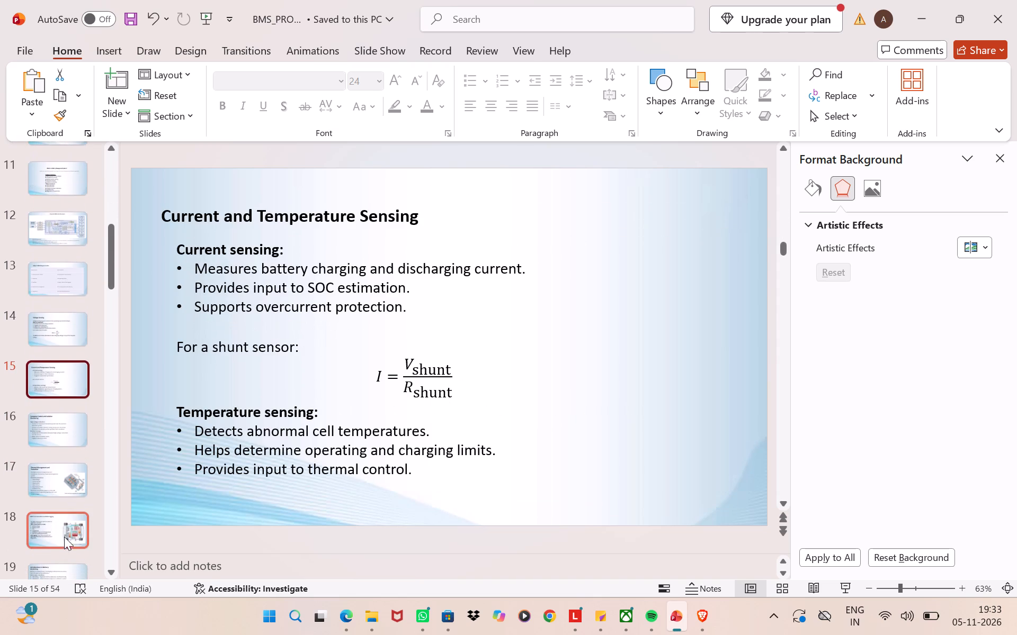
left_click(70, 420)
Prefix the liquid cooling arrangement caption on slide 17 with "Fig 5. ".
left_click(61, 482)
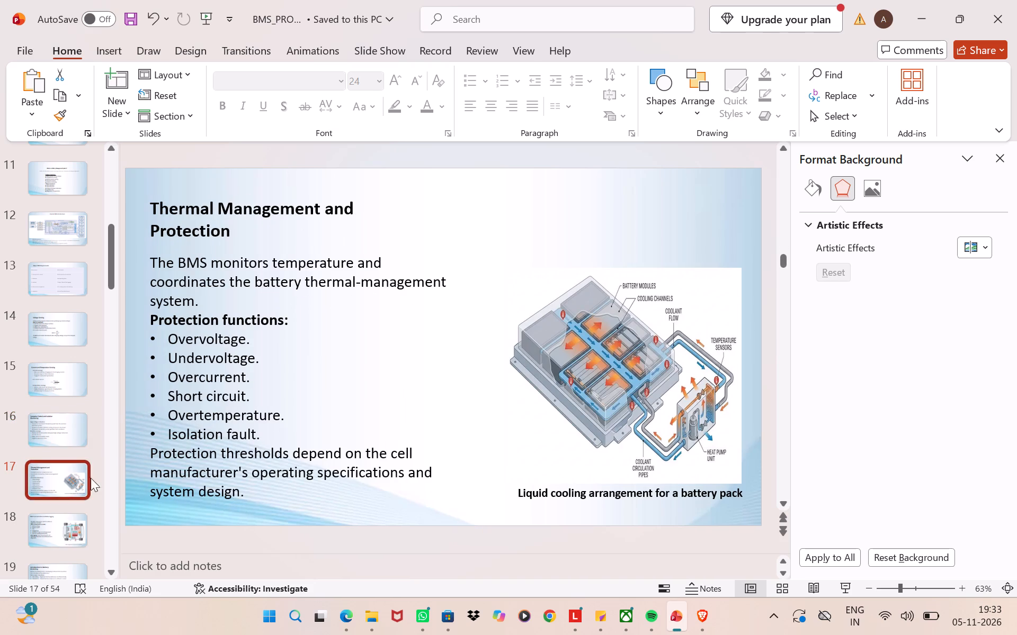
left_click(518, 492)
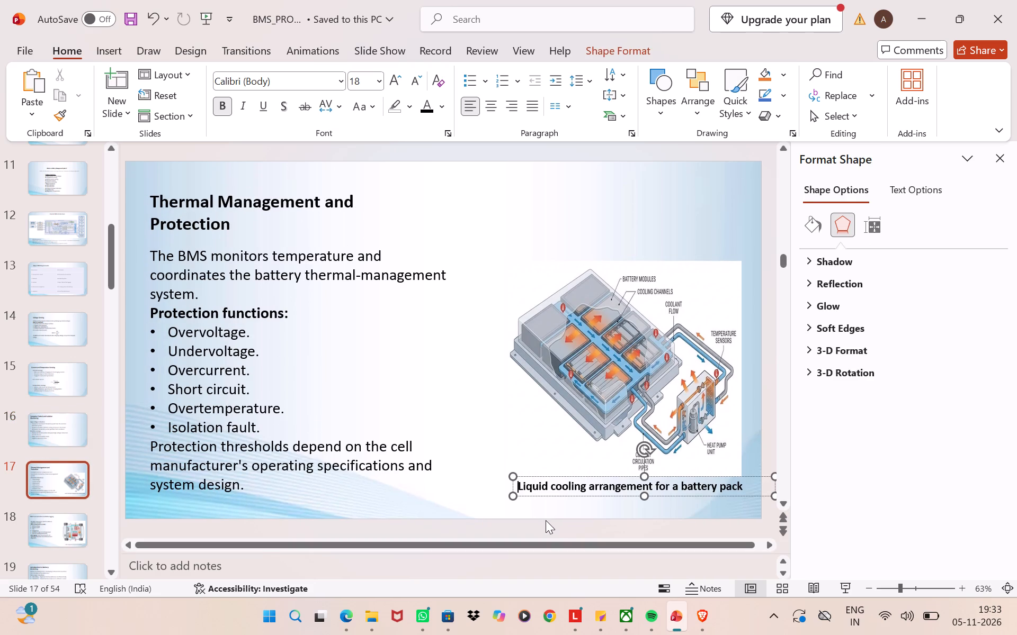
key("f")
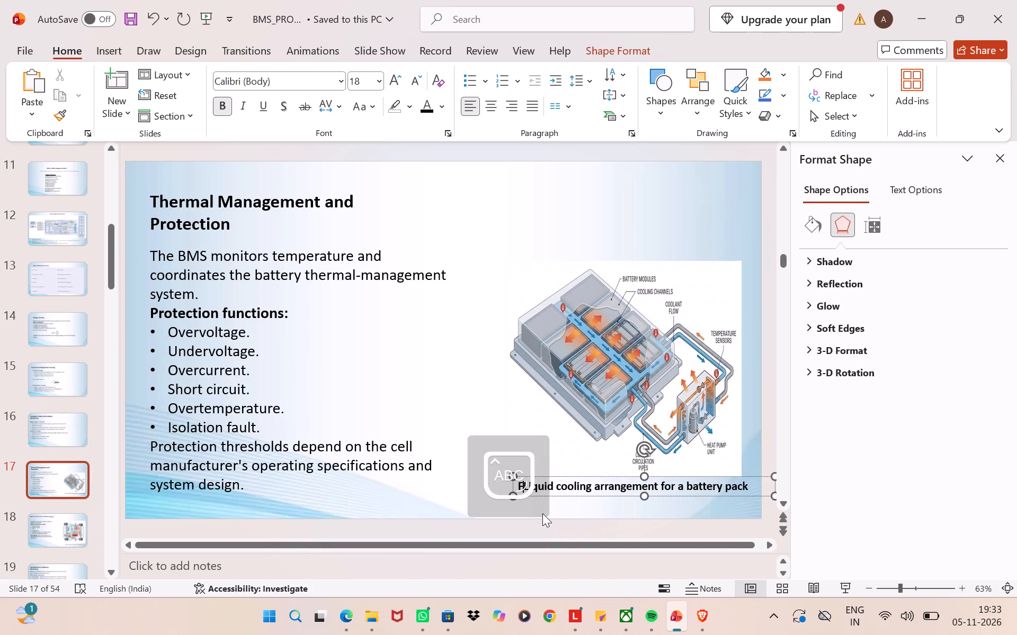
key("i")
key("g")
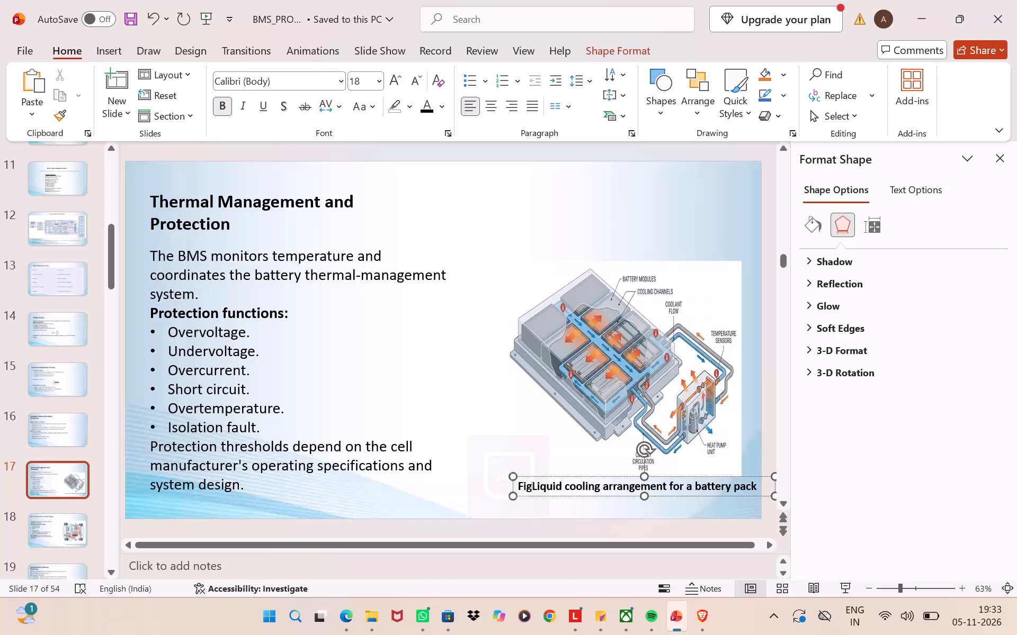
key("space")
type("5")
type(".")
key("space")
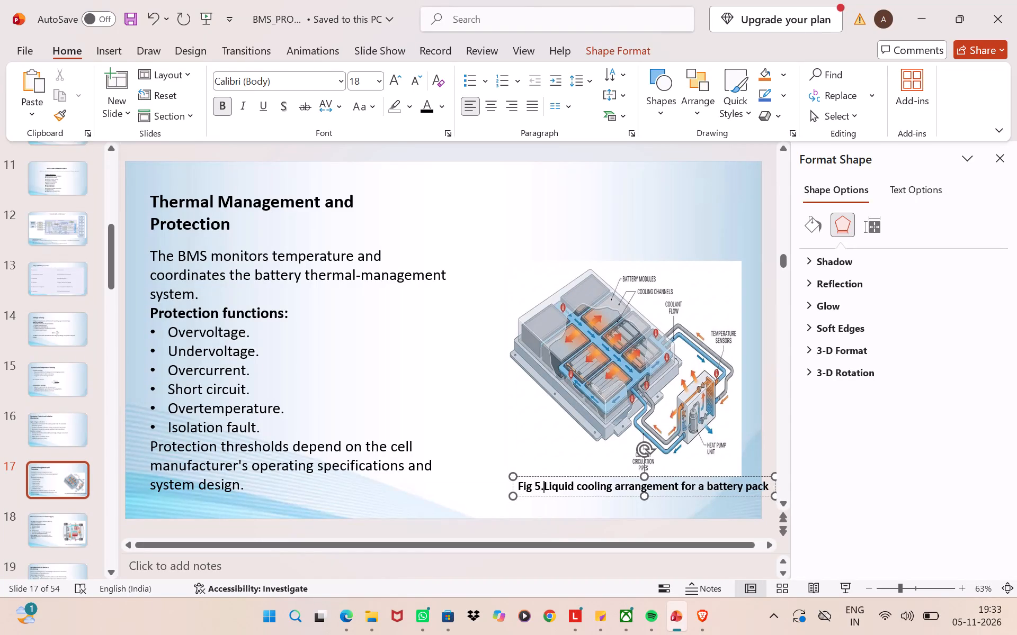
left_click(467, 329)
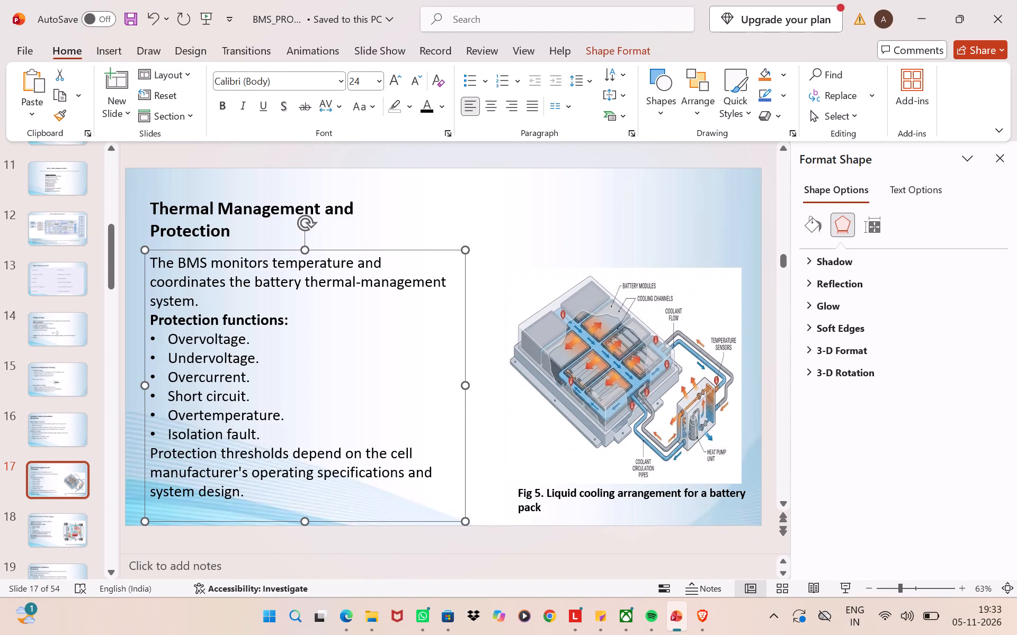
left_click(558, 207)
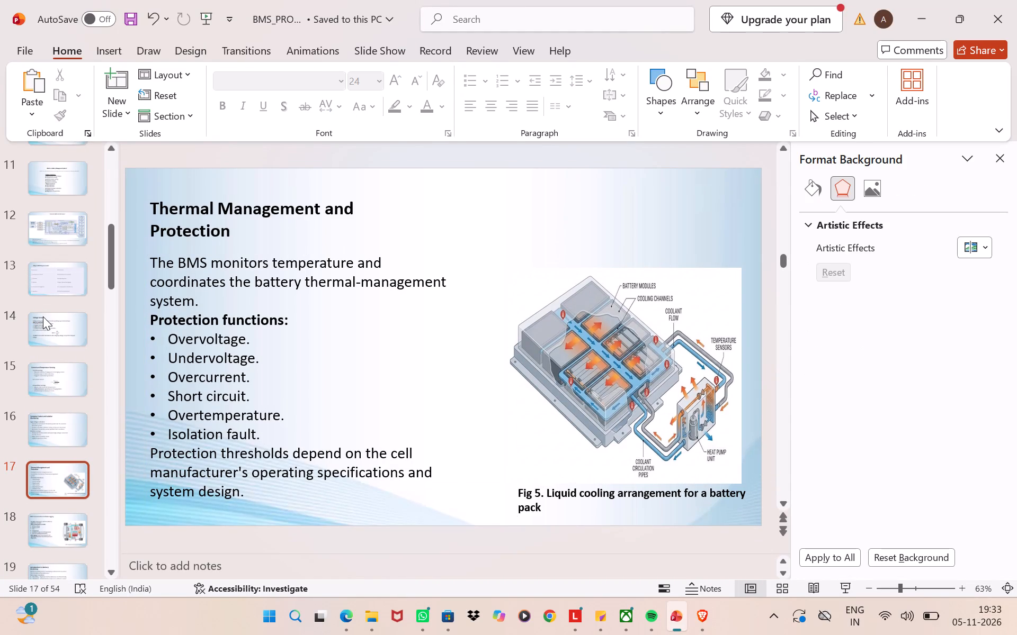
Recheck the figure caption on slide 9, and prefix the BMS integration in an electric vehicle caption on slide 18 with "Fig 6. ".
scroll(60, 197, "up", 1)
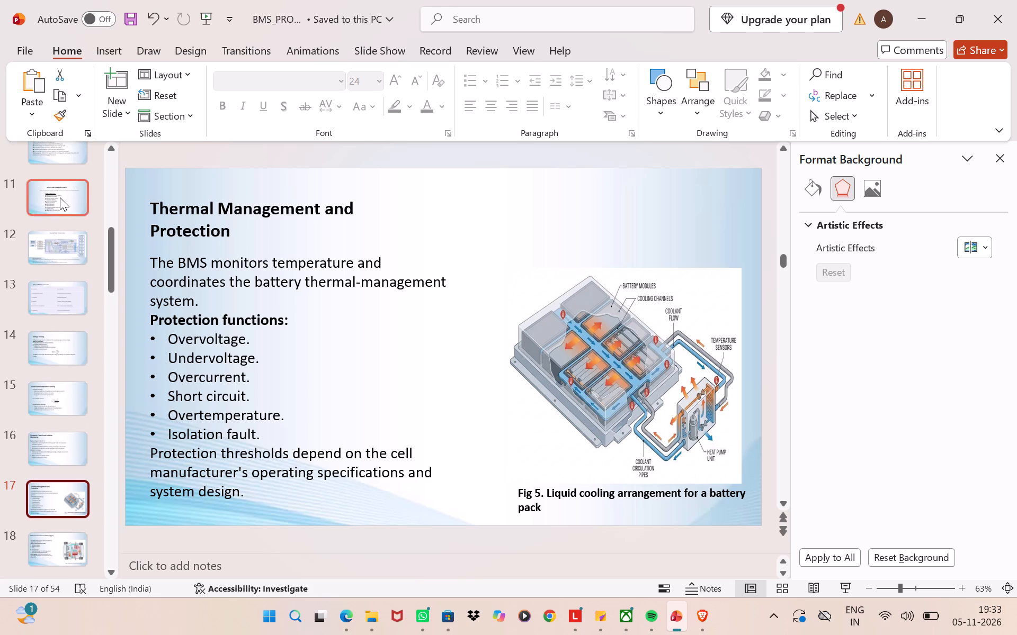
scroll(60, 197, "up", 3)
left_click(61, 162)
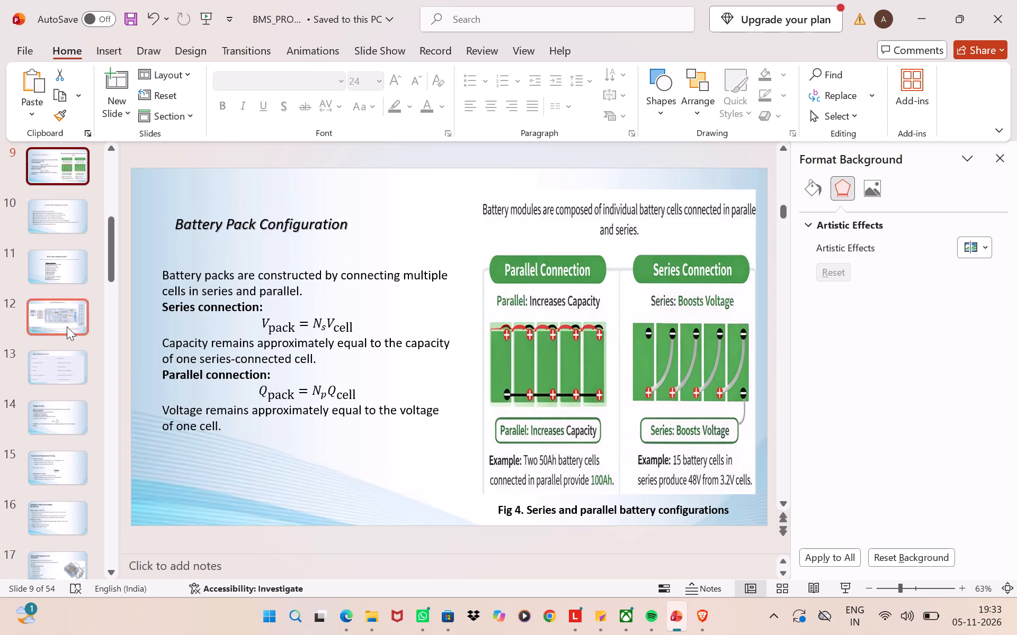
scroll(59, 395, "down", 8)
left_click(48, 422)
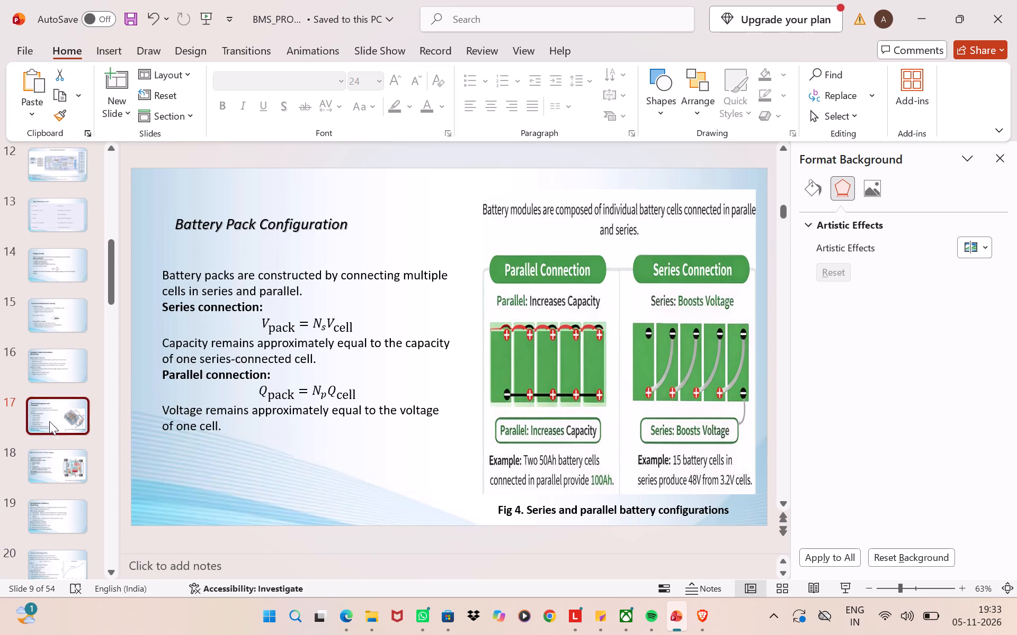
left_click(55, 458)
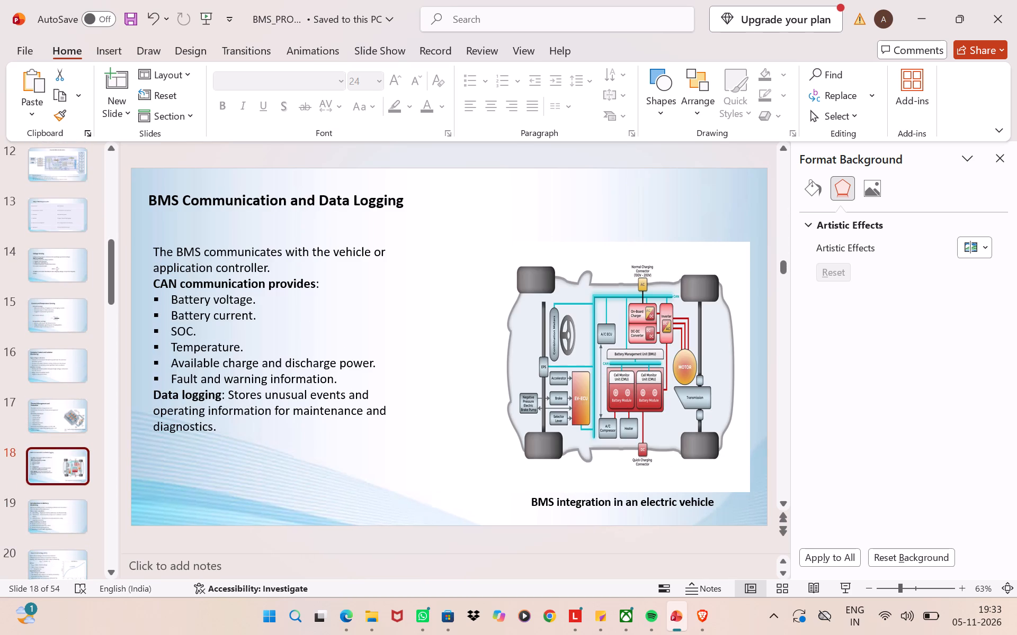
left_click(536, 498)
left_click(527, 501)
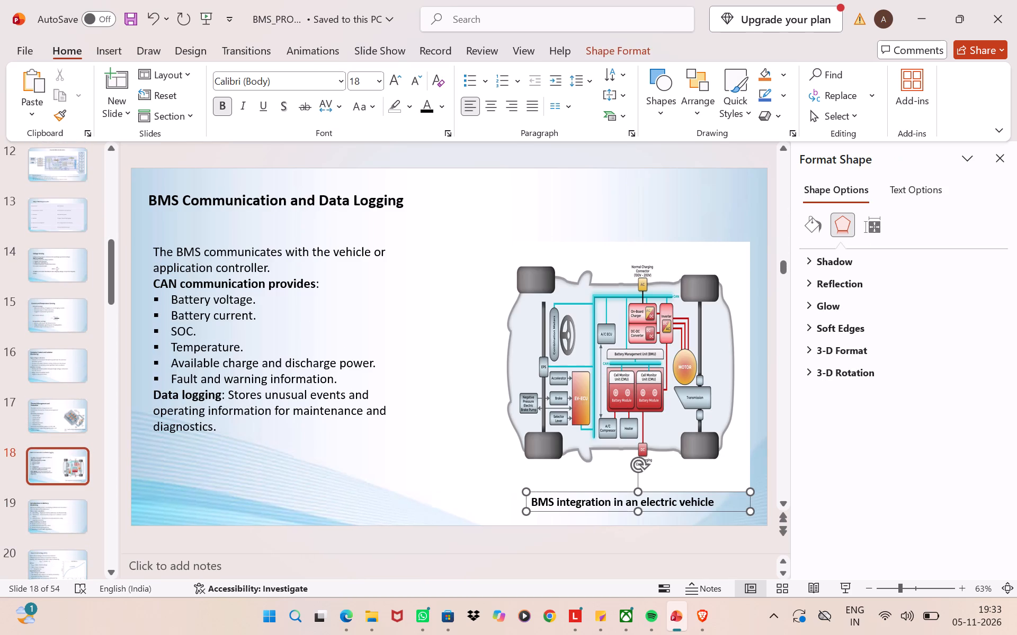
left_click(531, 502)
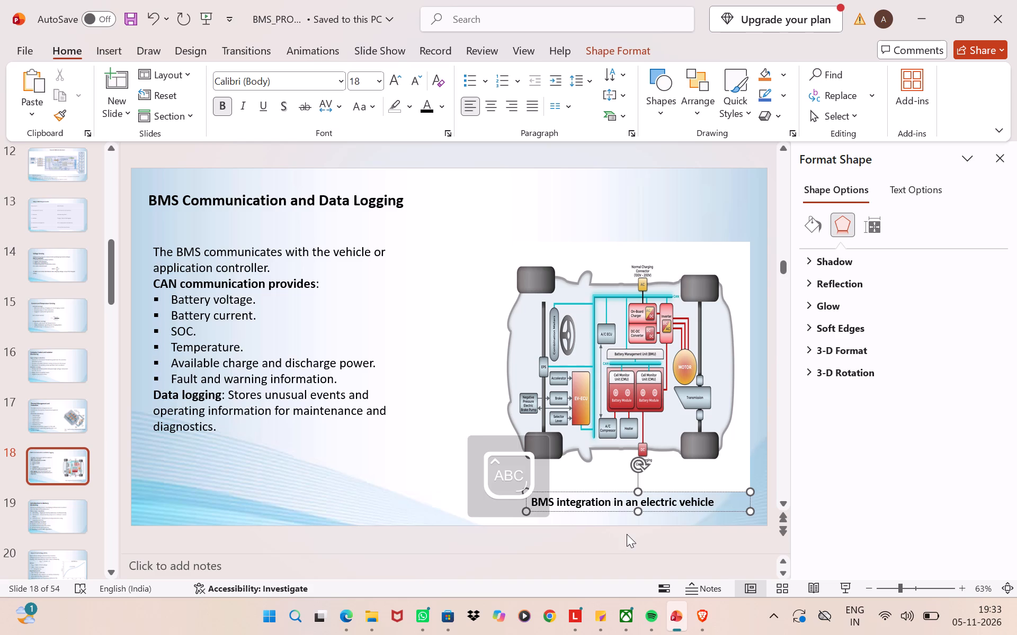
type("FI")
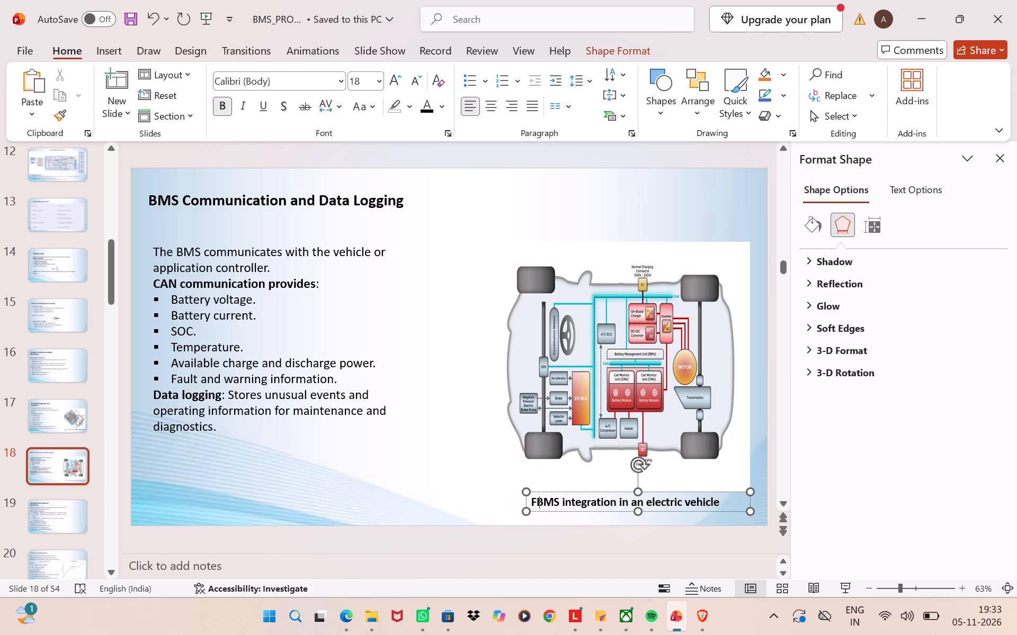
type("ig")
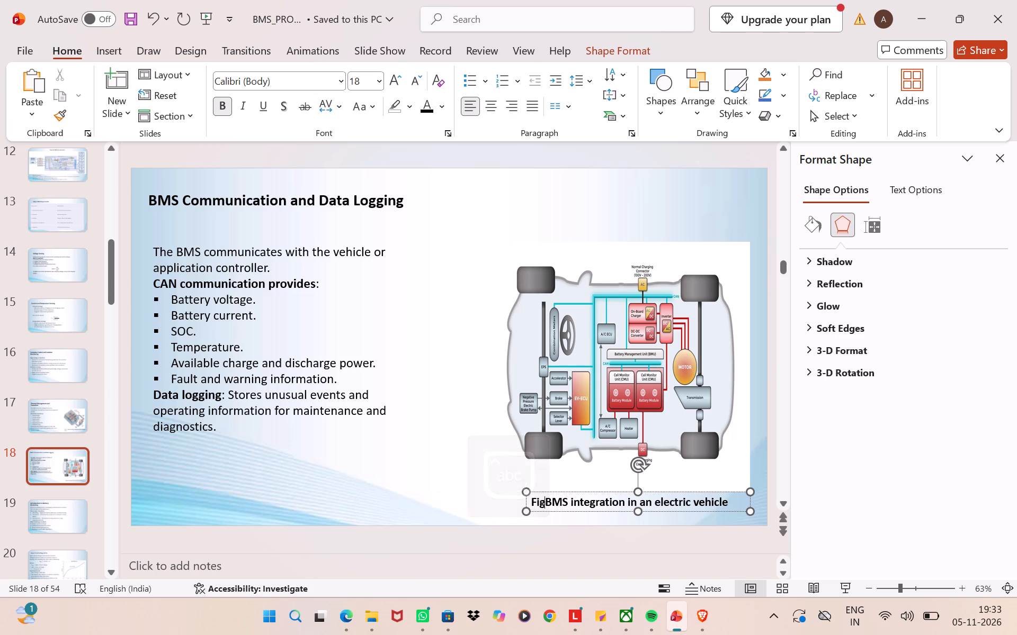
key("space")
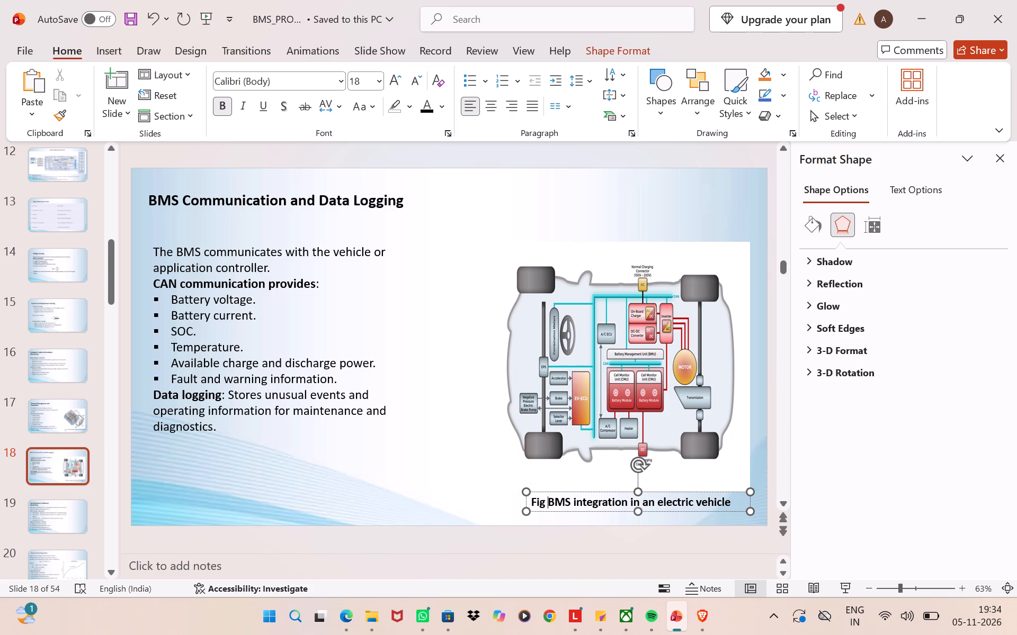
key("6")
key("period")
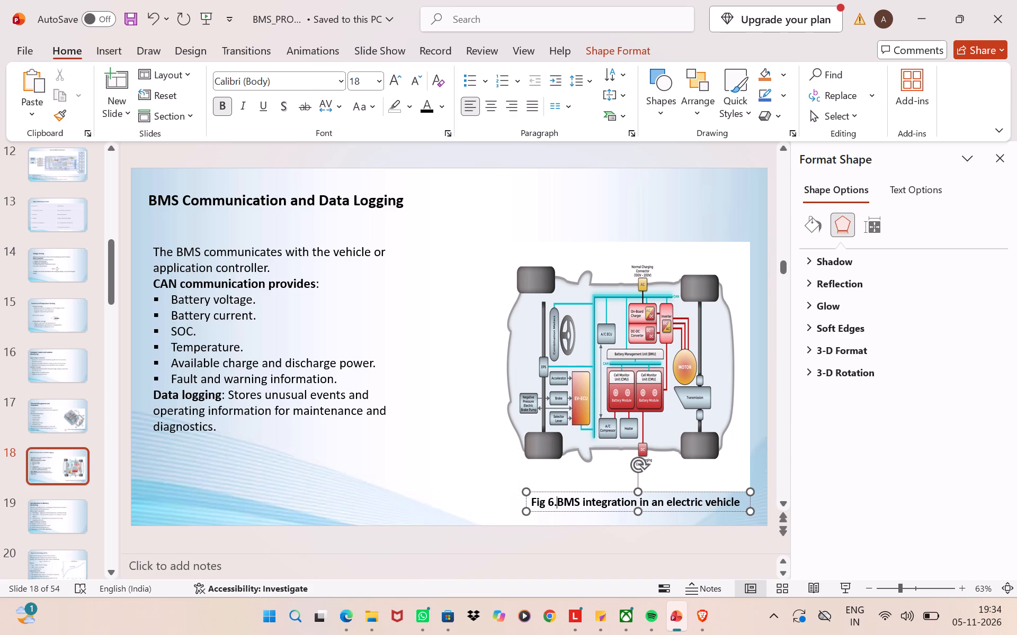
key("space")
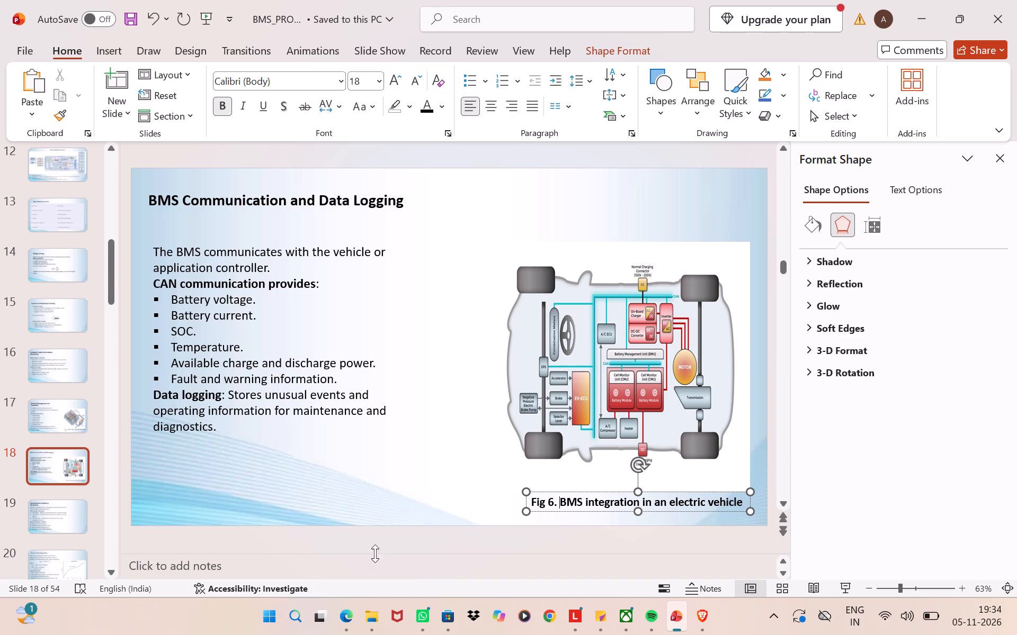
Check slides 19 to 21 for the next unnumbered picture caption and return to the Open-Circuit Voltage slide.
left_click(41, 513)
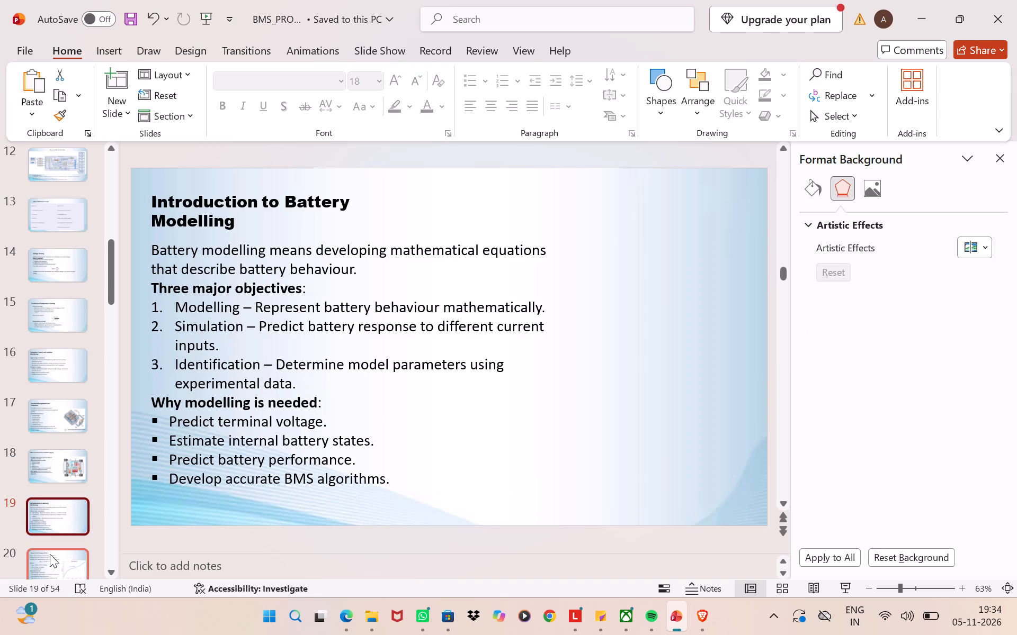
left_click(50, 556)
scroll(50, 552, "down", 3)
left_click(73, 418)
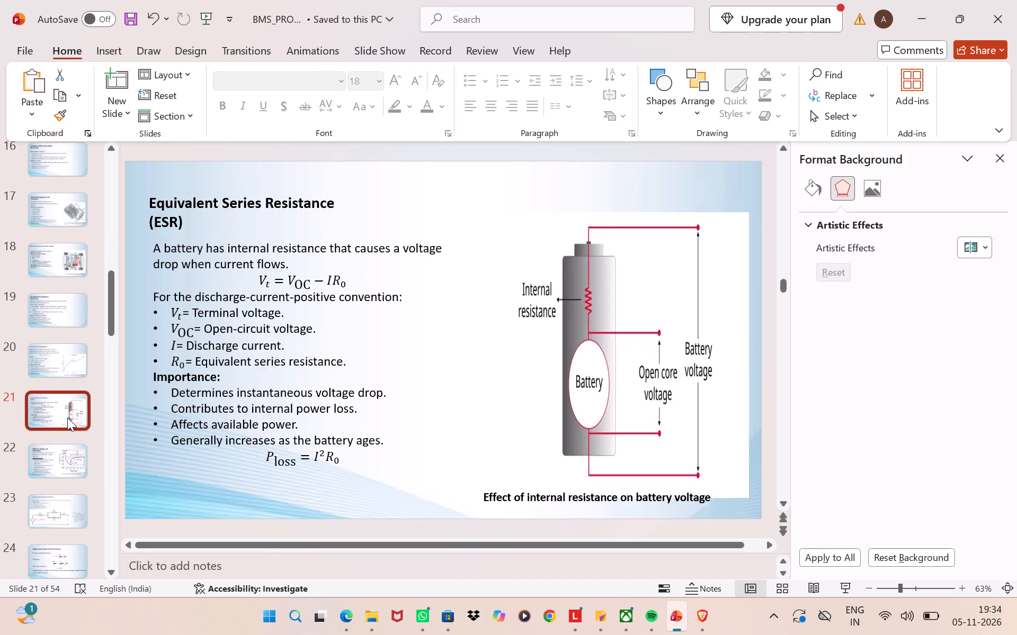
left_click(51, 365)
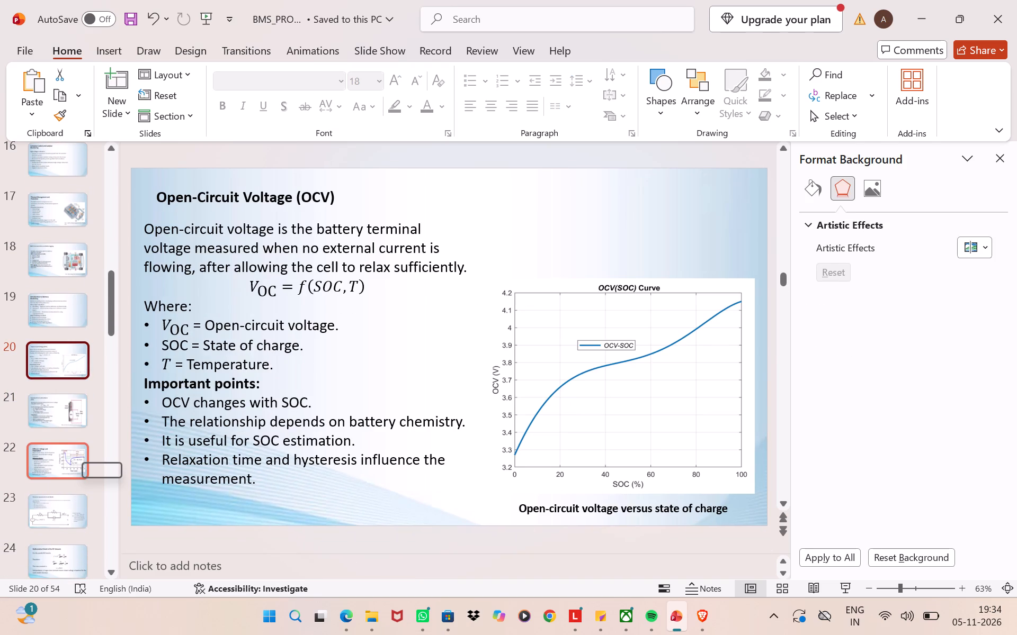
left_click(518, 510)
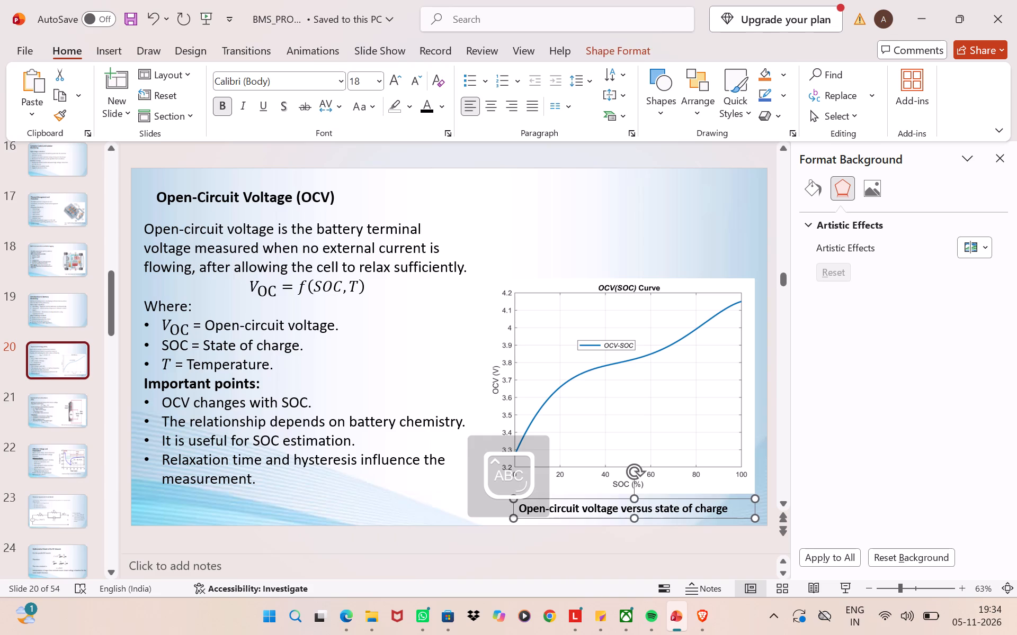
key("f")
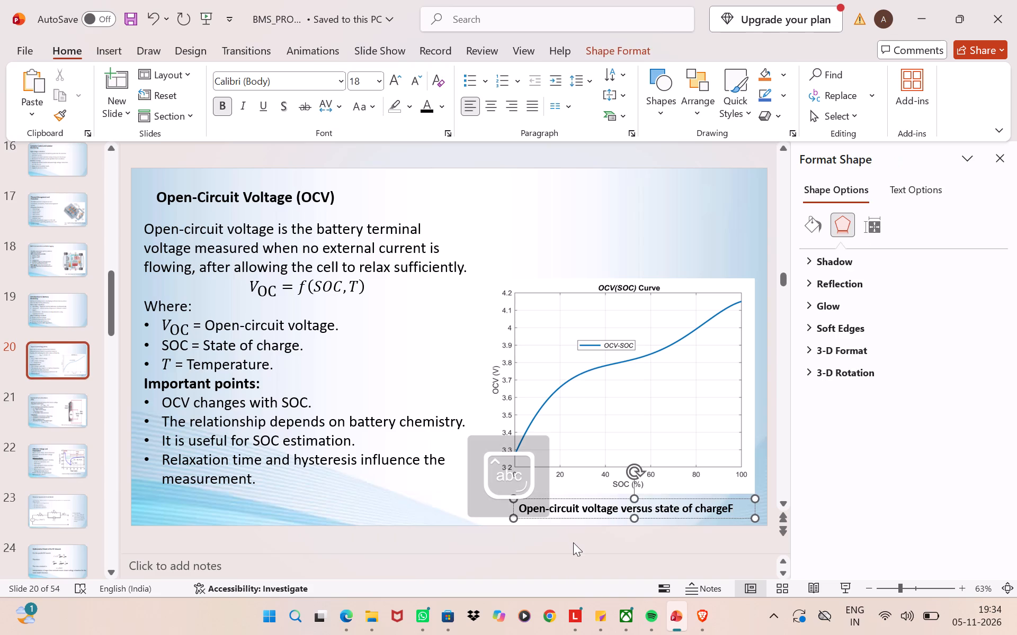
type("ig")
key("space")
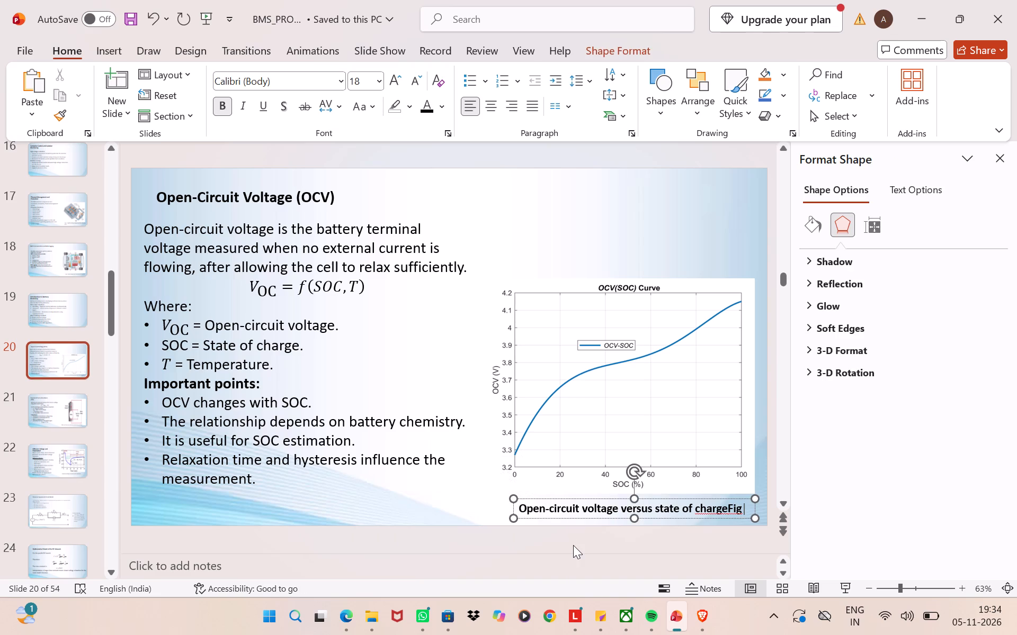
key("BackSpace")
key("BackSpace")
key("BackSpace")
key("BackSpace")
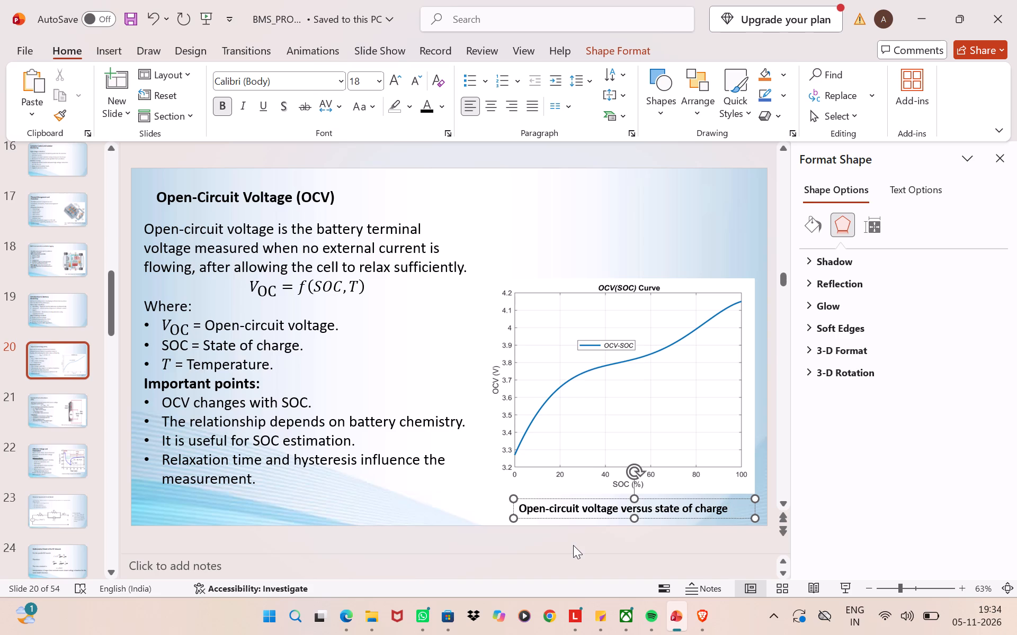
Prefix the open-circuit voltage versus state of charge caption on slide 20 with "Fig 7.".
left_click(518, 510)
key("f")
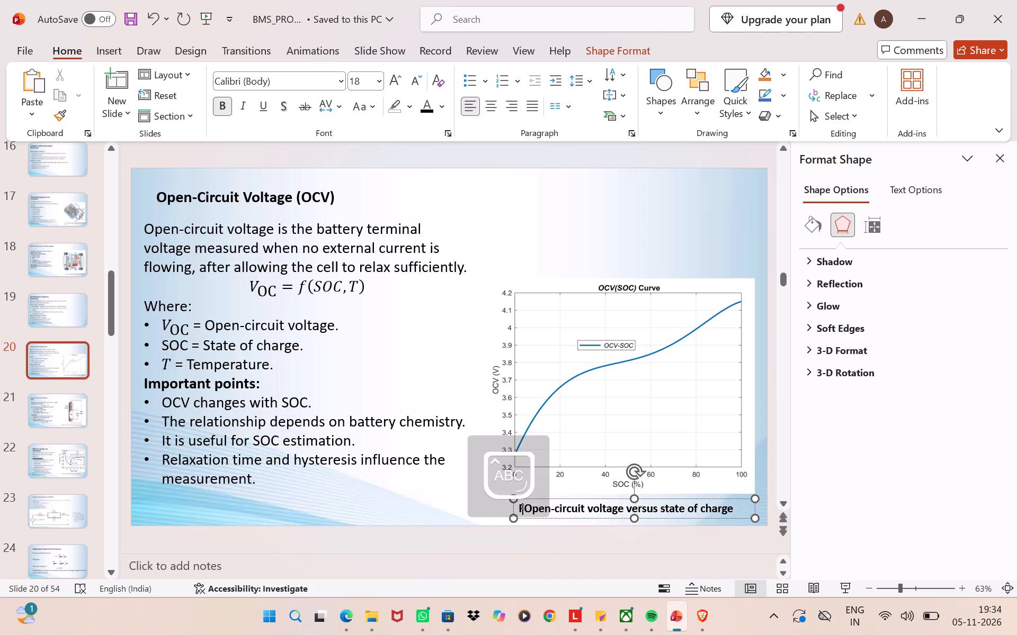
type("ig")
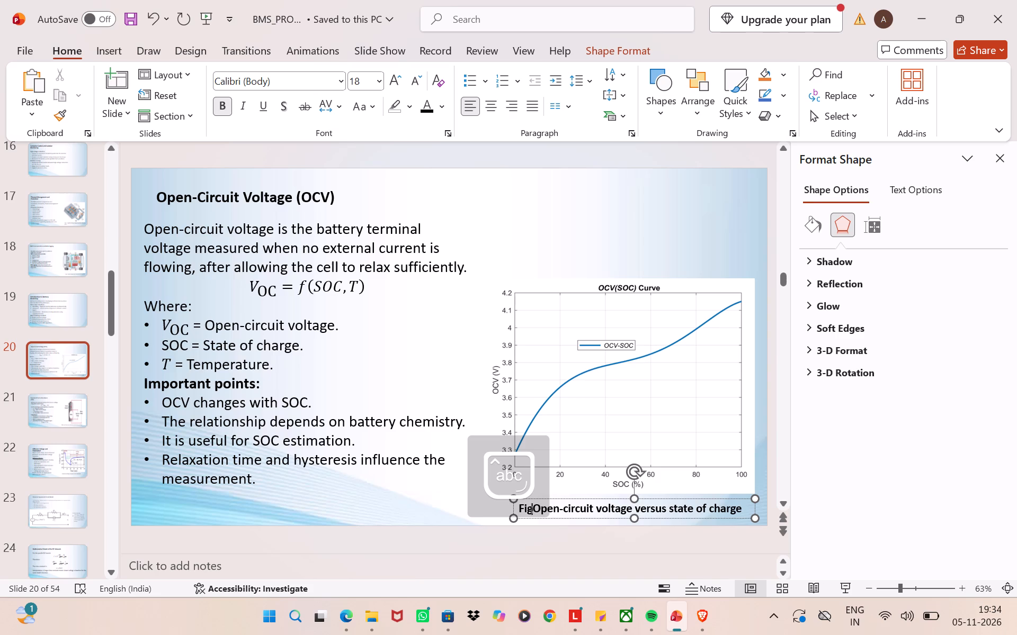
key("space")
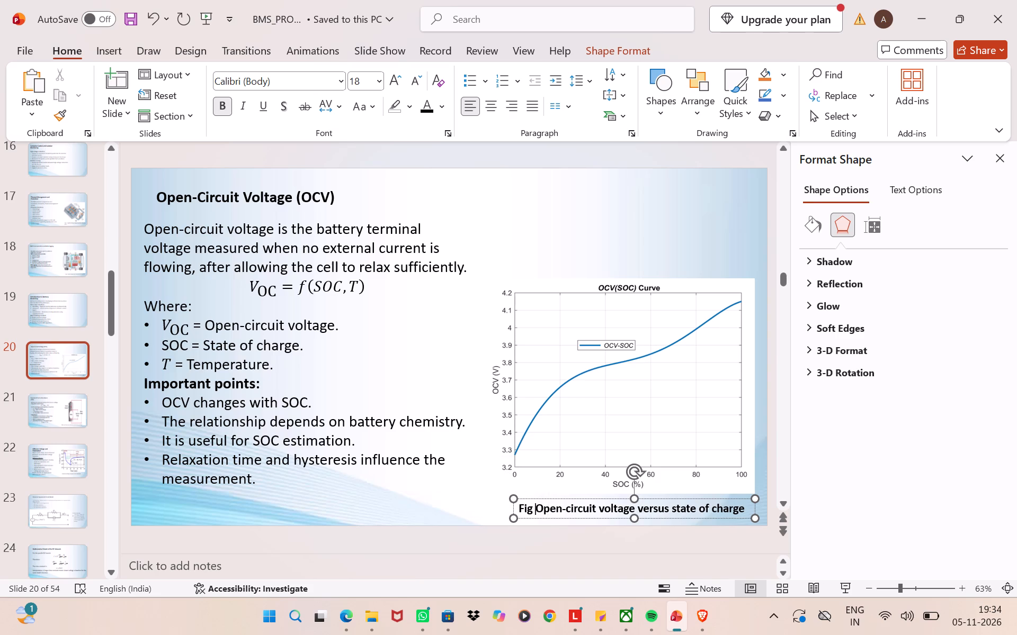
type("7.")
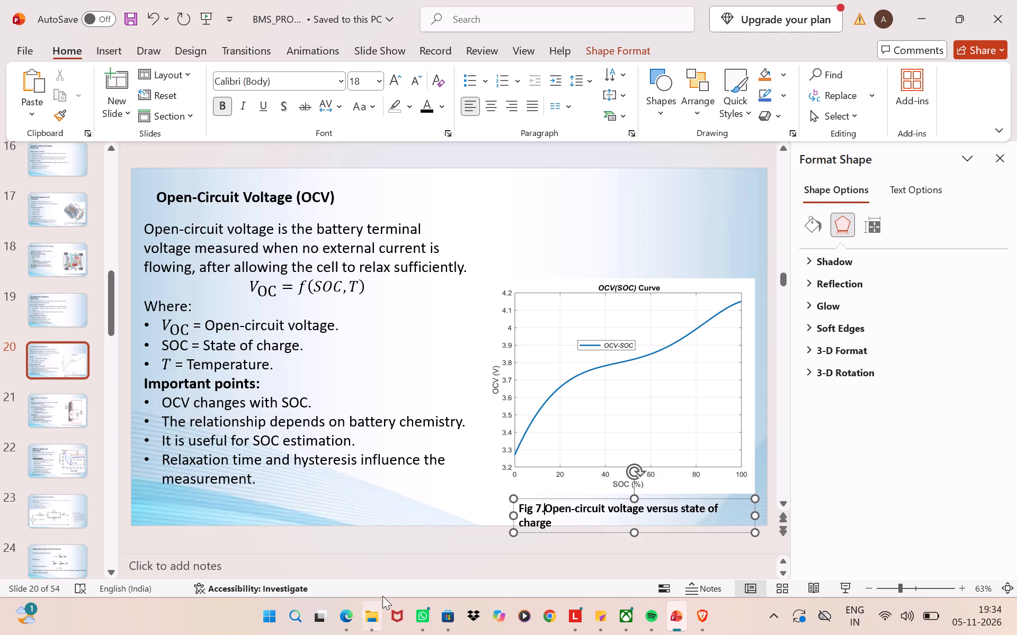
left_click(547, 243)
Compare slides 18 and 21, and move the OCV curve picture and its Fig 7 caption on slide 20 slightly upward.
left_click(57, 251)
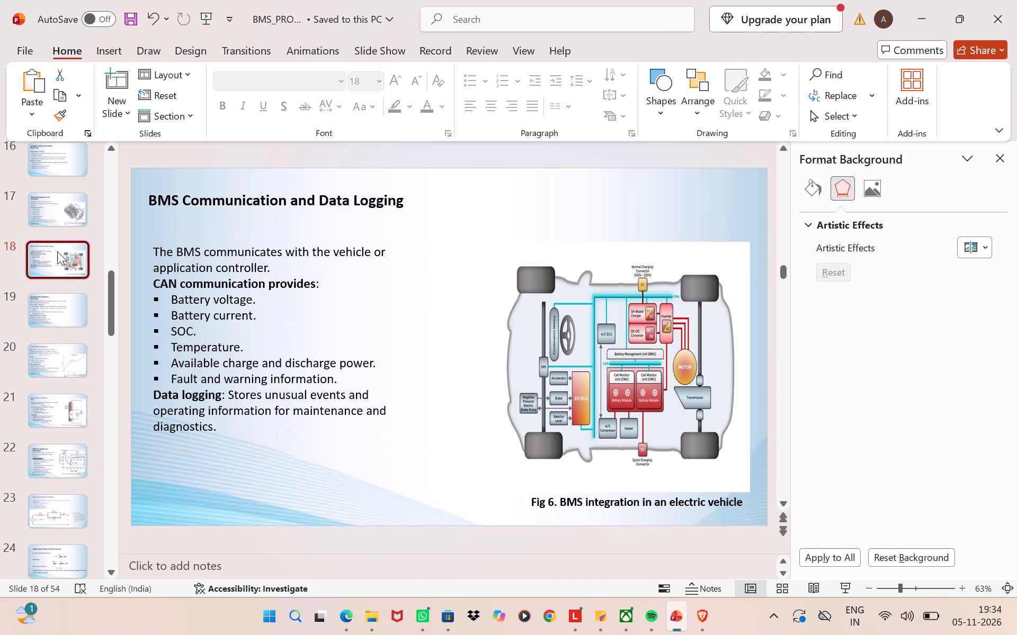
left_click(48, 403)
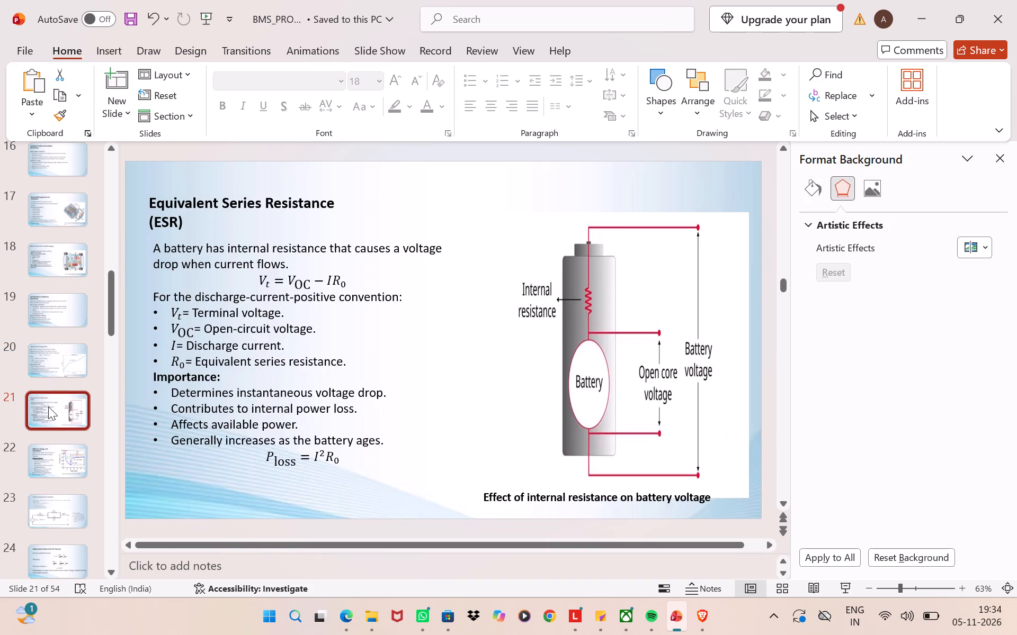
left_click(49, 369)
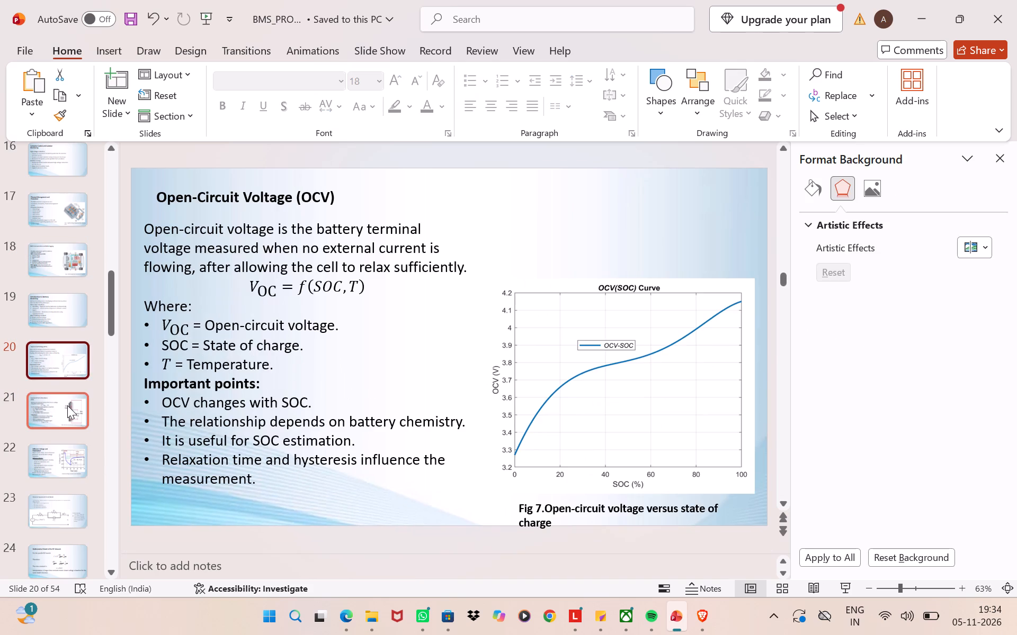
left_click_drag(566, 457, 568, 444)
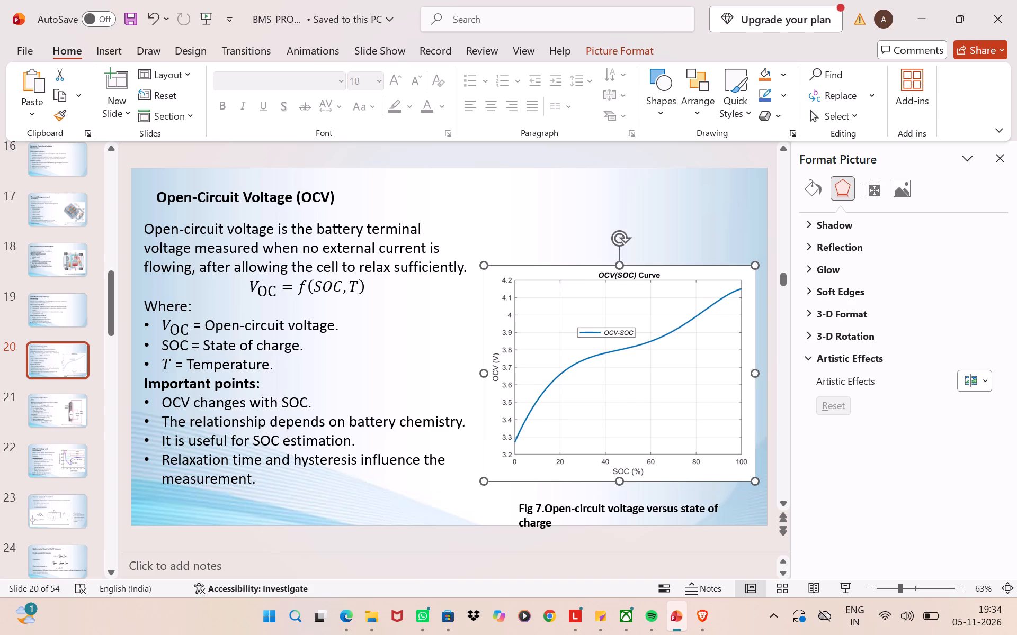
left_click(548, 509)
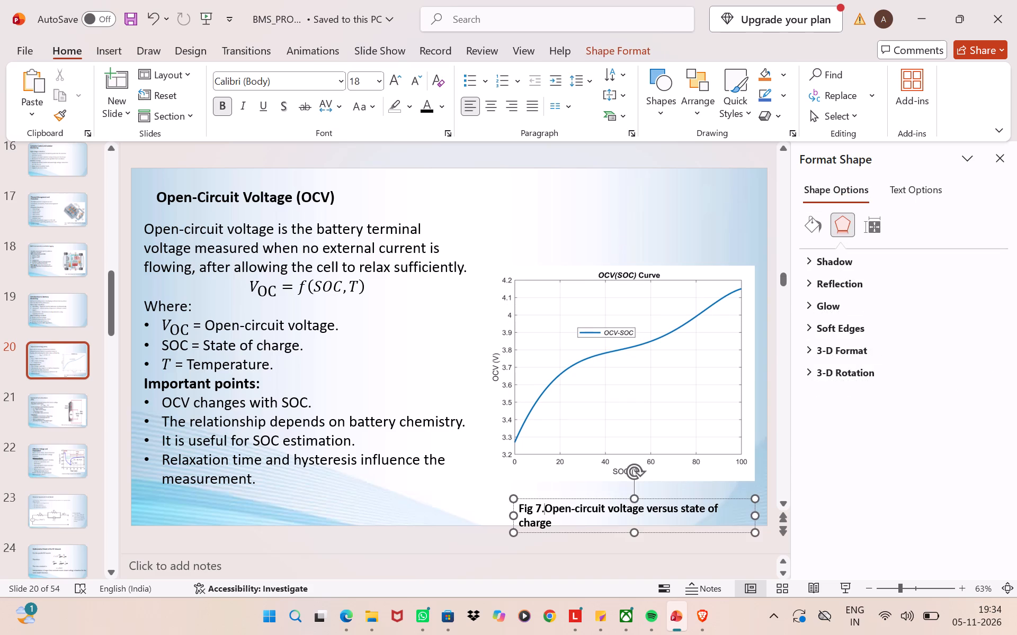
left_click_drag(560, 501, 561, 496)
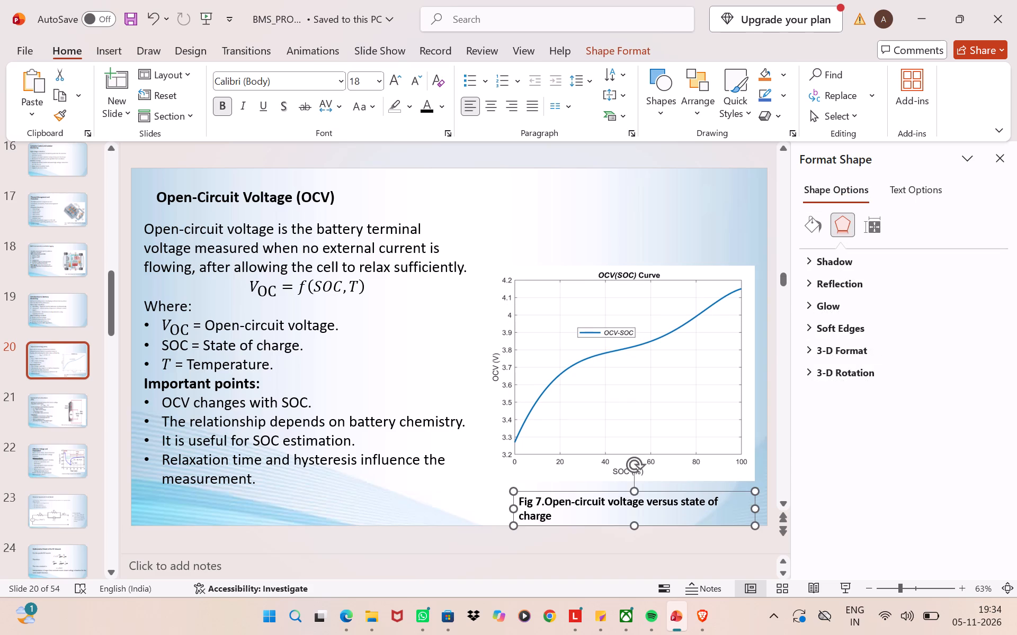
left_click_drag(566, 487, 567, 486)
left_click_drag(567, 486, 564, 484)
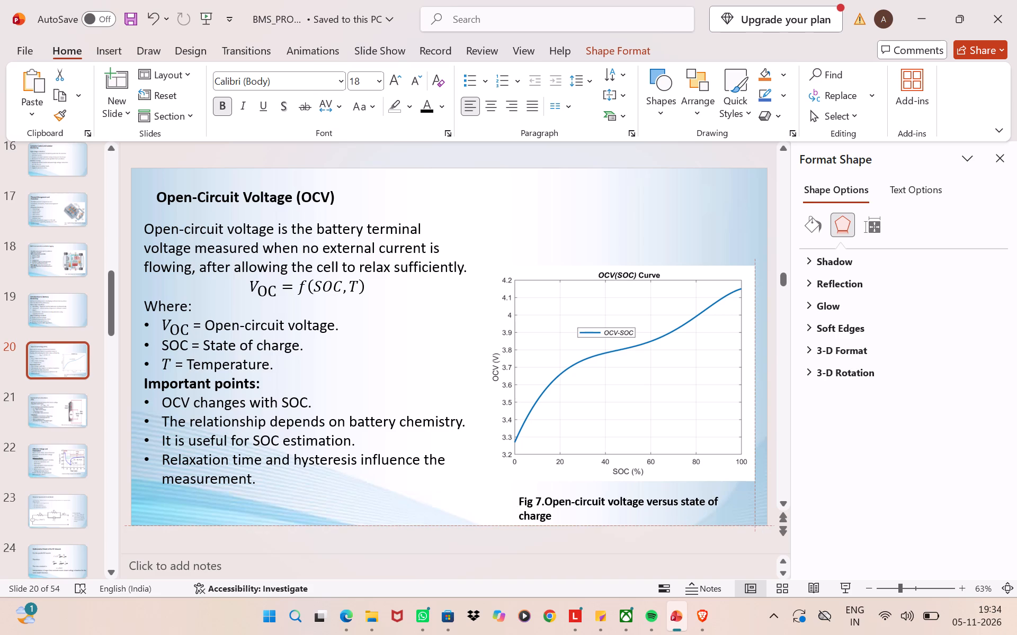
left_click_drag(564, 484, 563, 482)
left_click(565, 207)
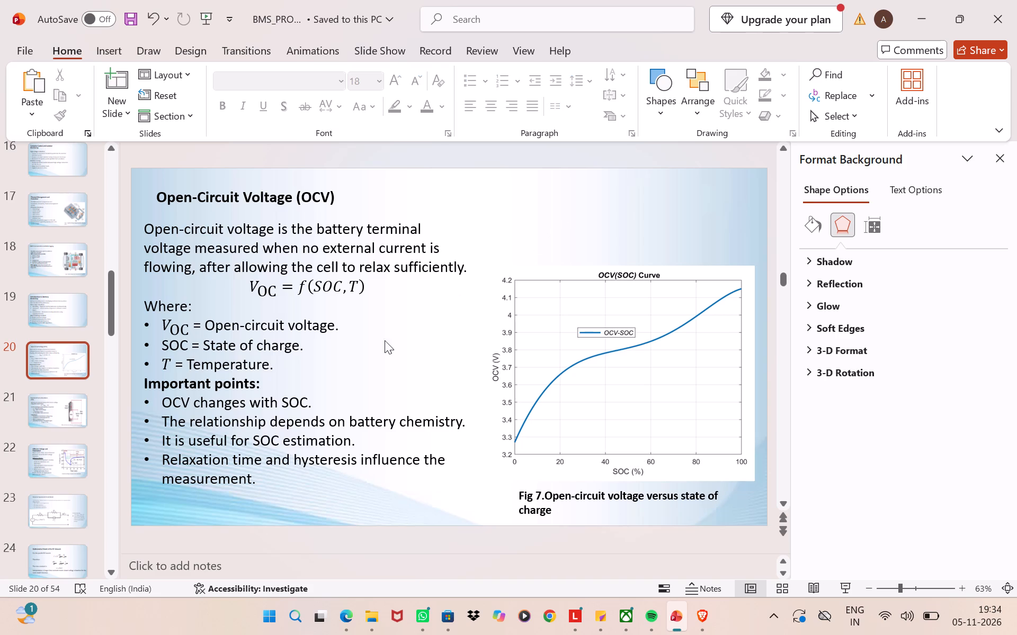
Prefix the caption about the effect of internal resistance on battery voltage on slide 21 with "Fig 8. ".
left_click(68, 416)
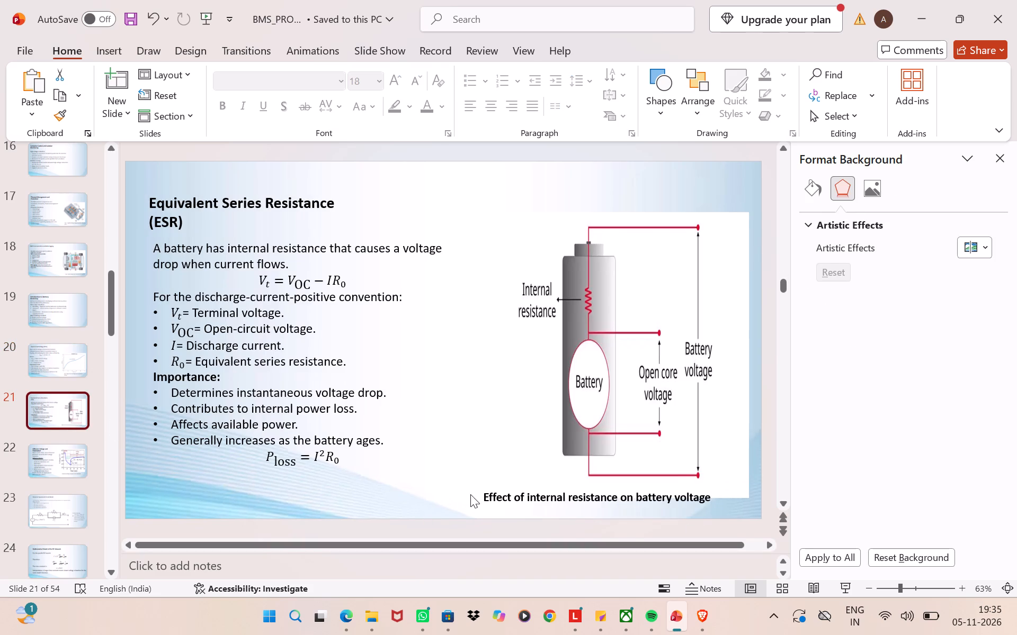
left_click(484, 498)
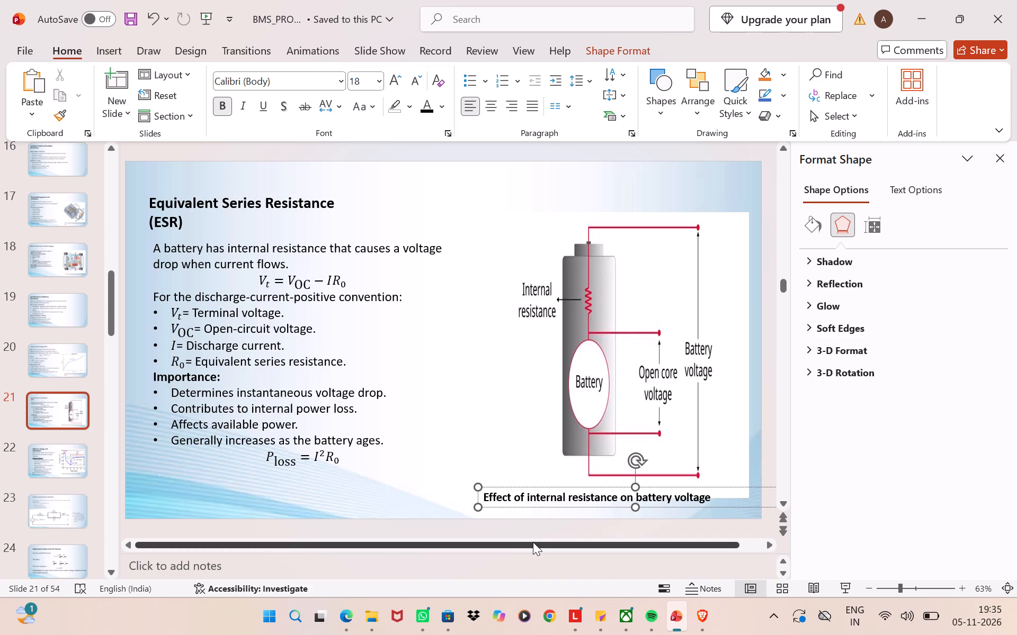
key("f")
type("ig")
key("space")
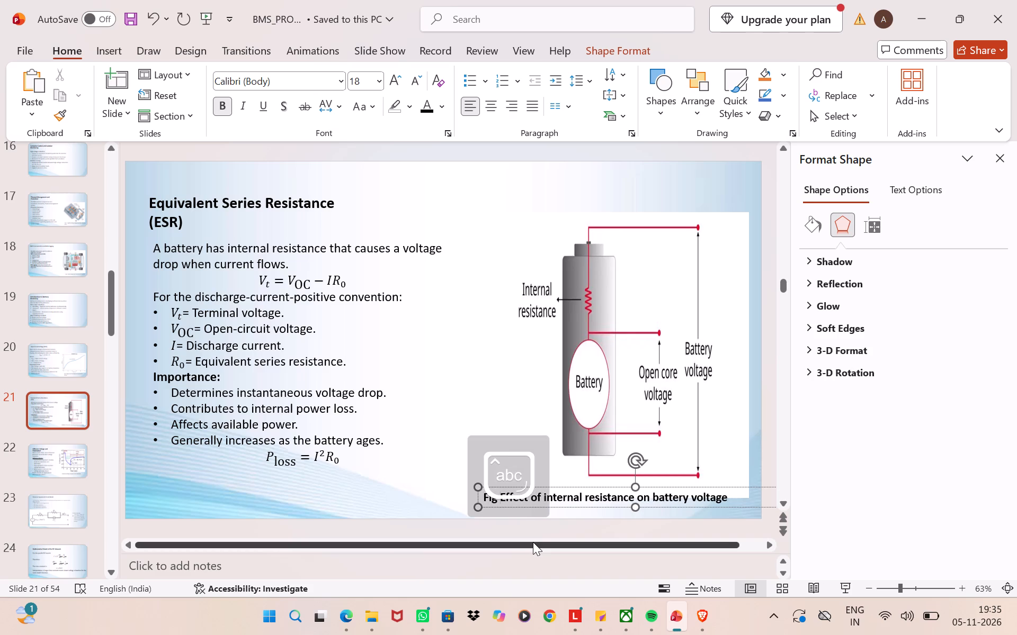
type("8.")
key("space")
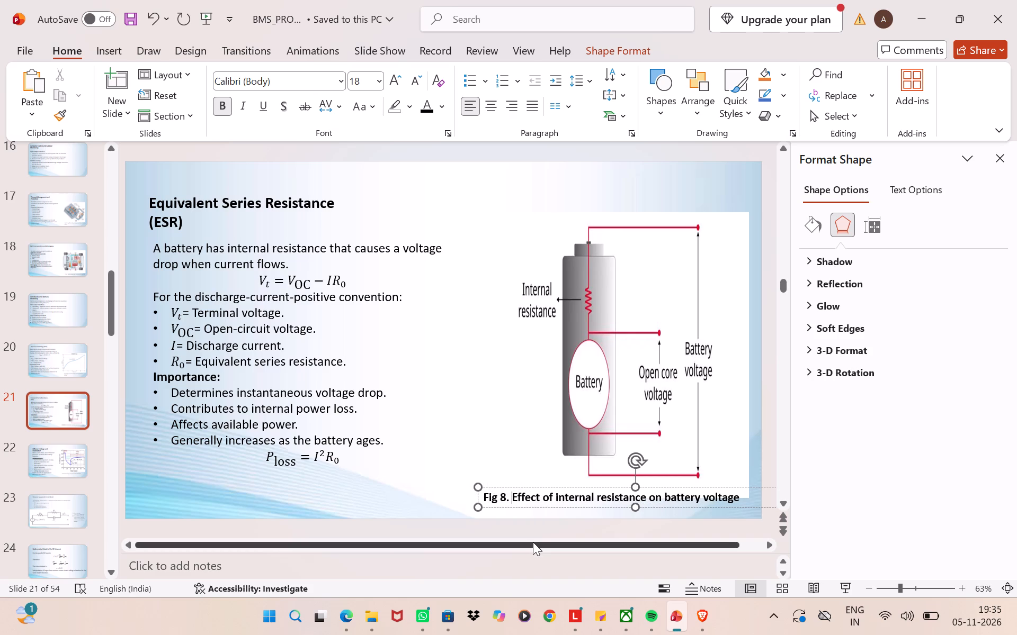
left_click(377, 373)
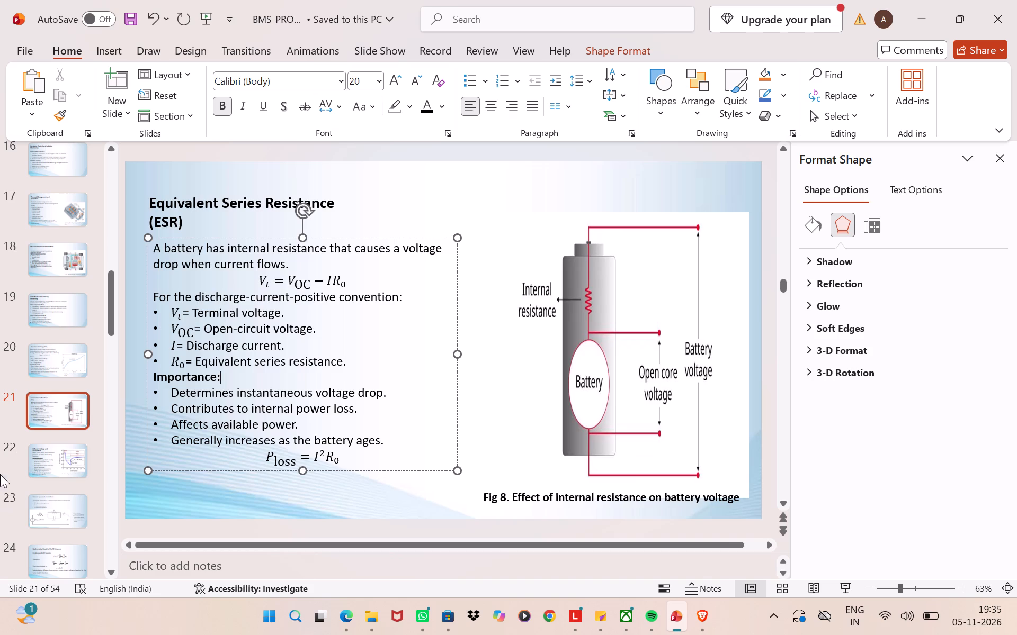
Prefix the transient voltage response and relaxation caption on slide 22 with "Fig 9. ".
left_click(56, 462)
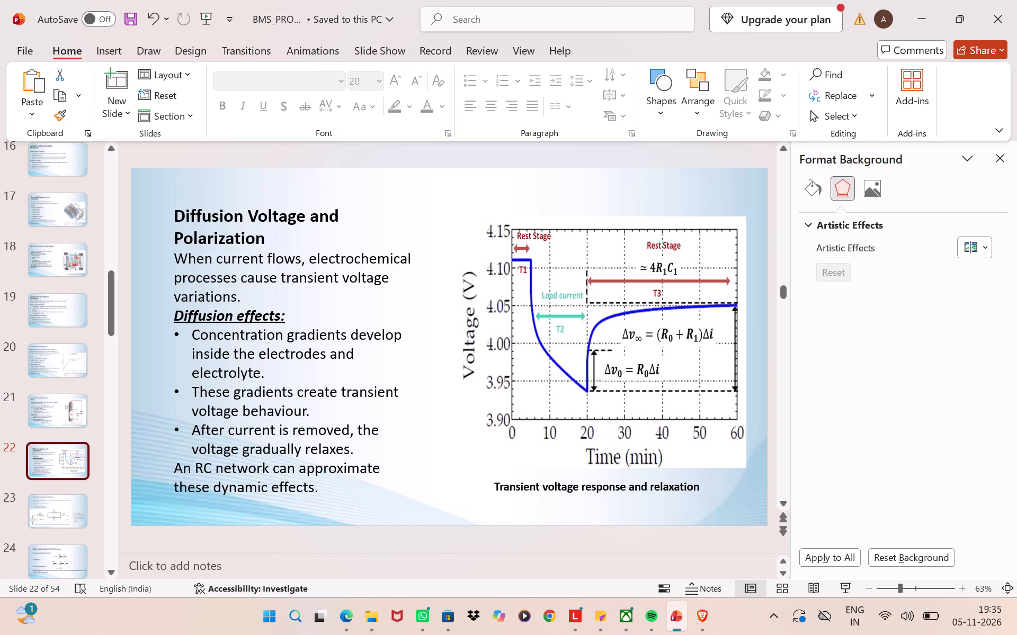
left_click(492, 483)
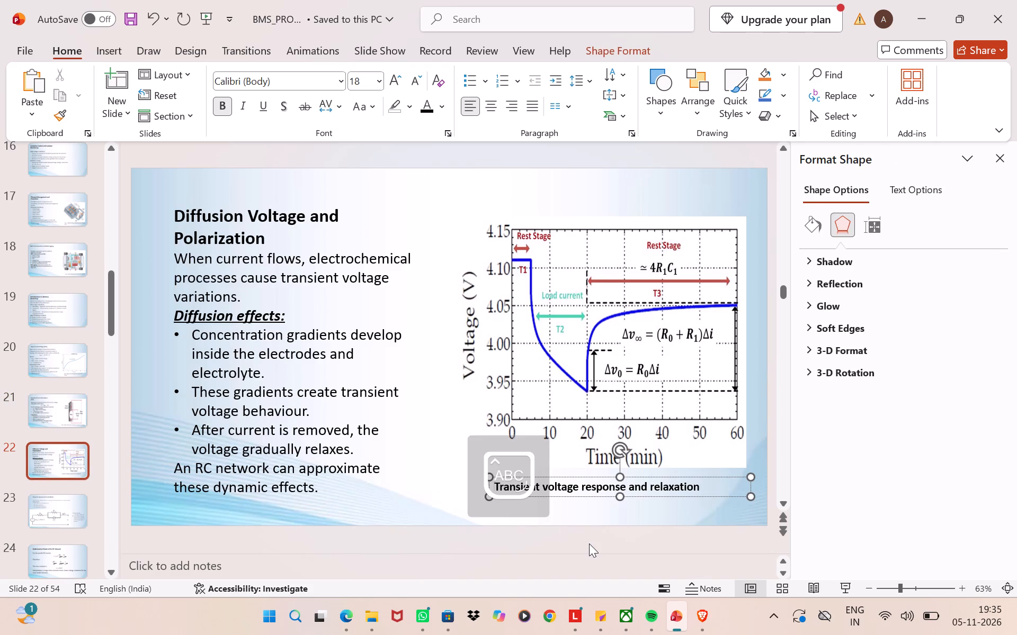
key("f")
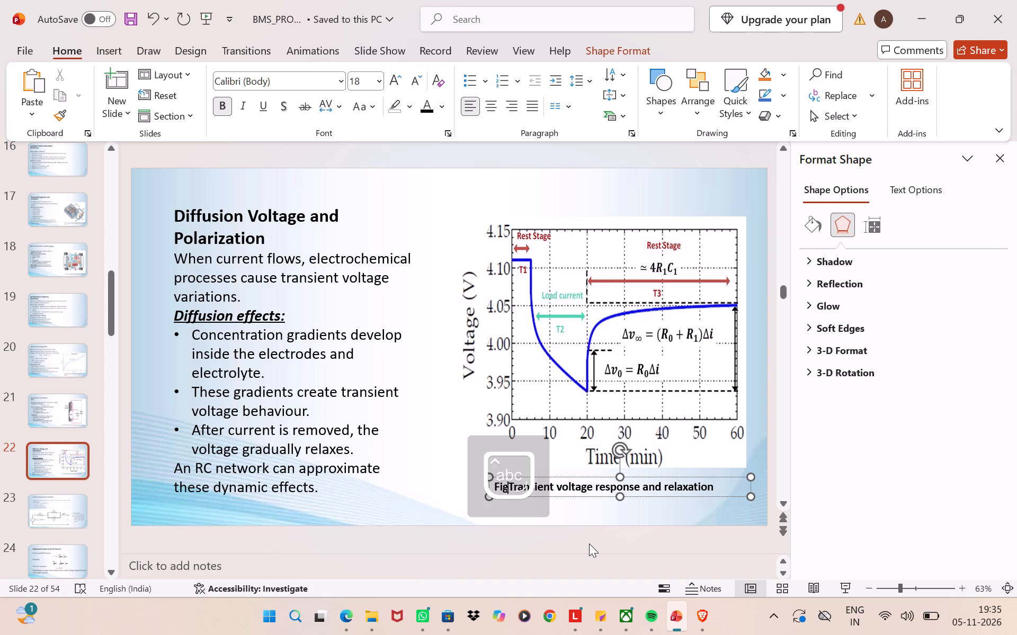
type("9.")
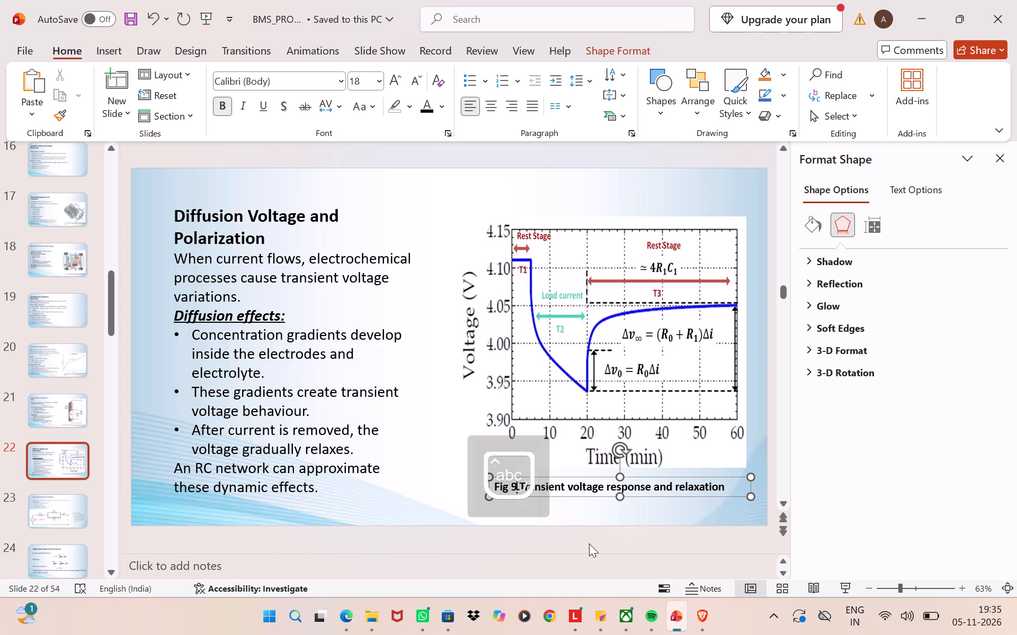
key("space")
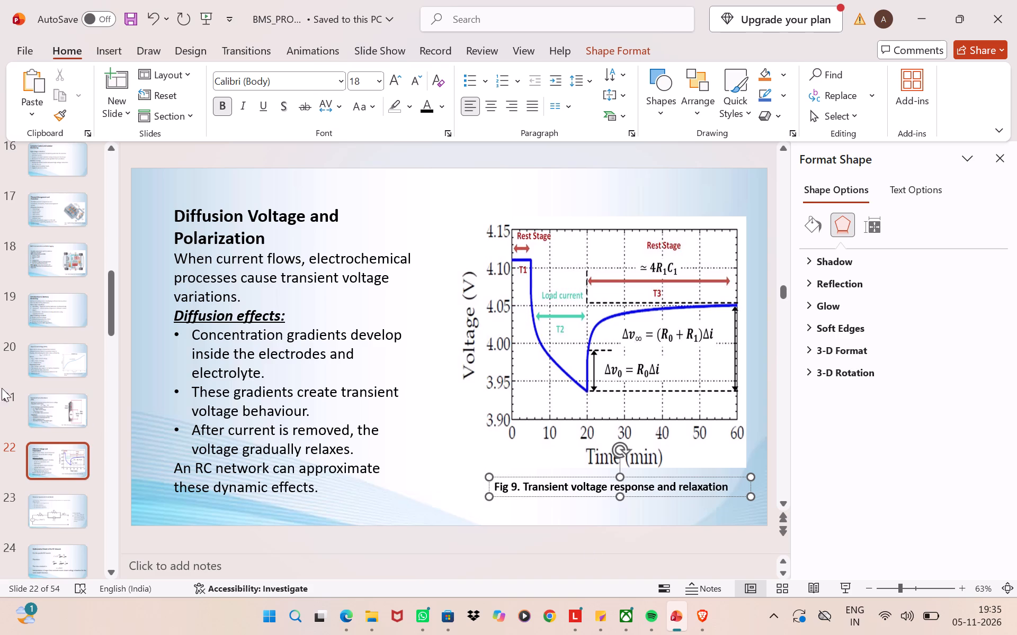
Check slides 21 to 25 for the next picture caption that still needs a figure number.
left_click_drag(2, 388, 10, 396)
left_click(78, 415)
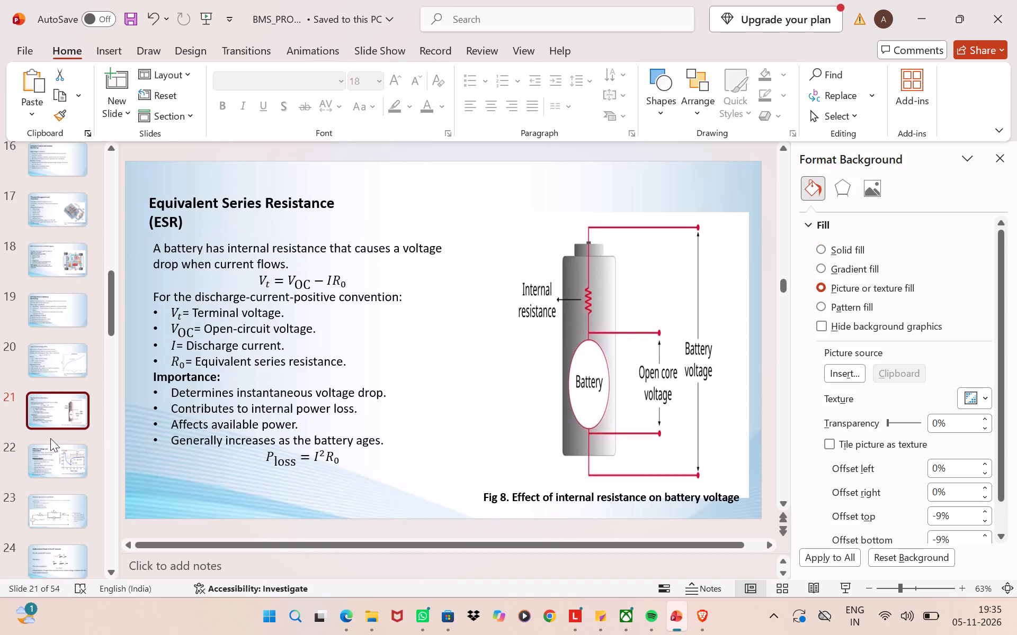
left_click(52, 462)
left_click(49, 528)
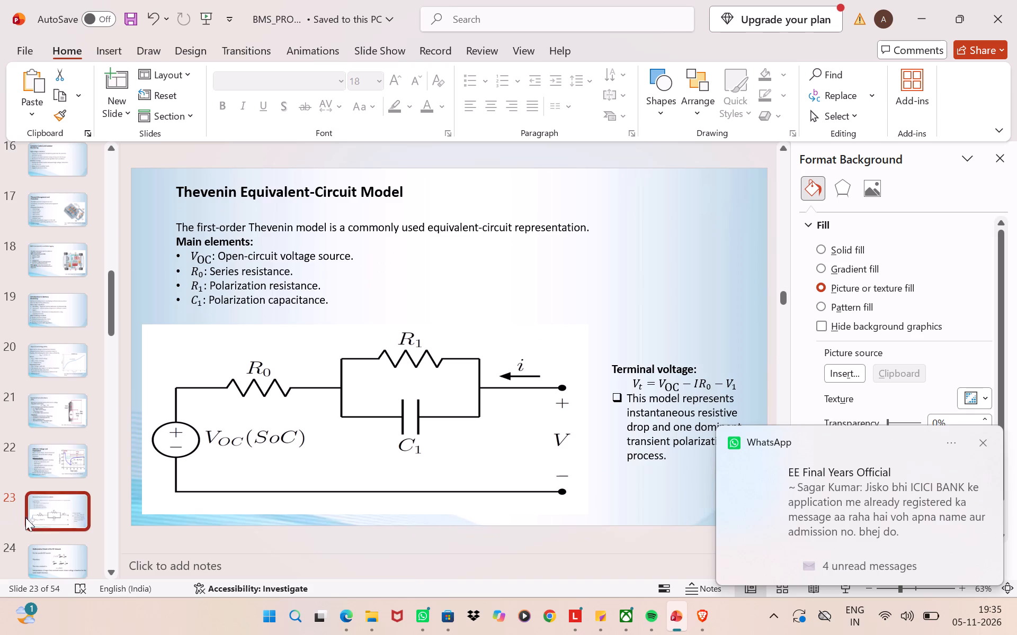
left_click(56, 567)
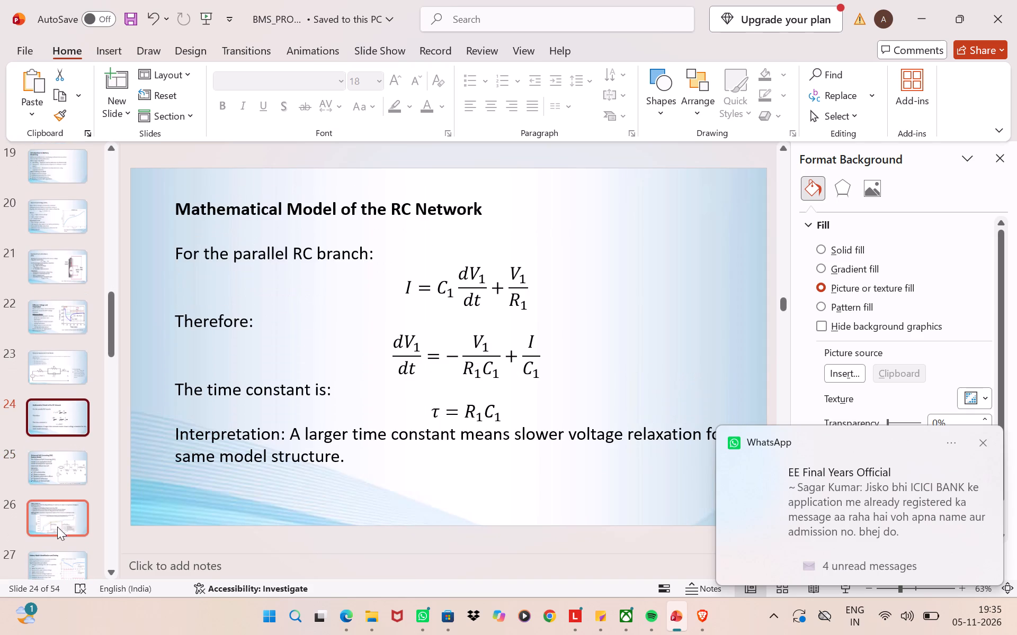
left_click(58, 469)
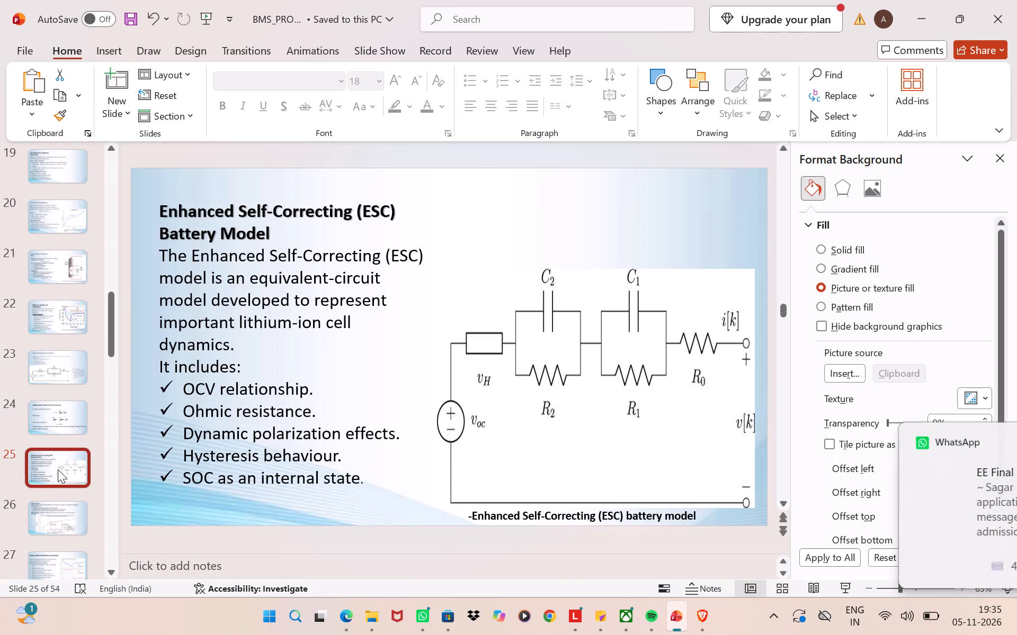
left_click(56, 431)
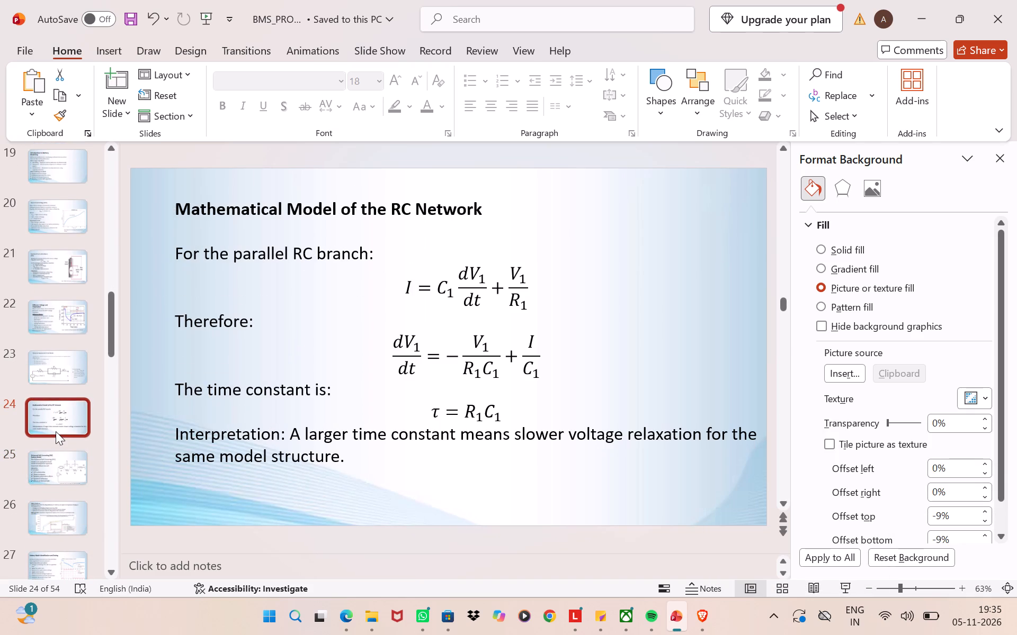
left_click(59, 387)
left_click(60, 422)
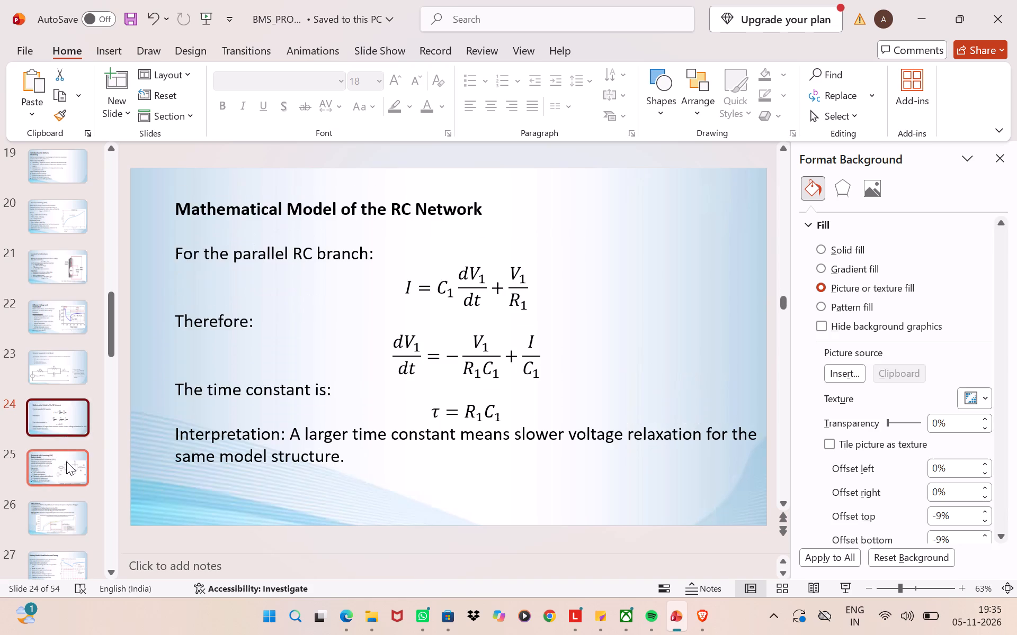
Replace the leading hyphen of the Enhanced Self-Correcting (ESC) battery model caption on slide 25 with "Fig 10. ".
left_click(66, 461)
left_click(468, 513)
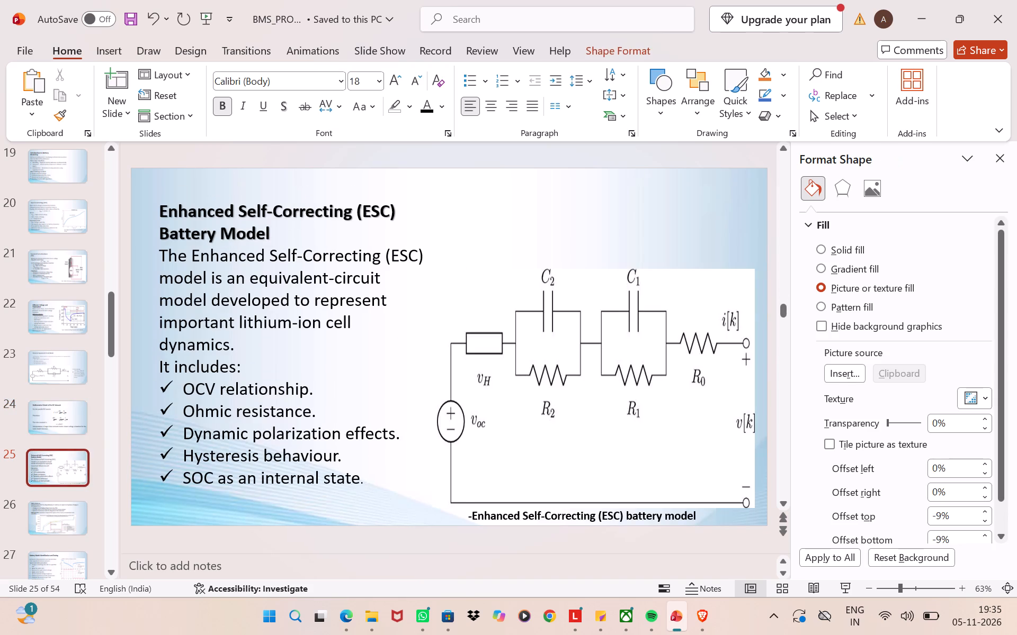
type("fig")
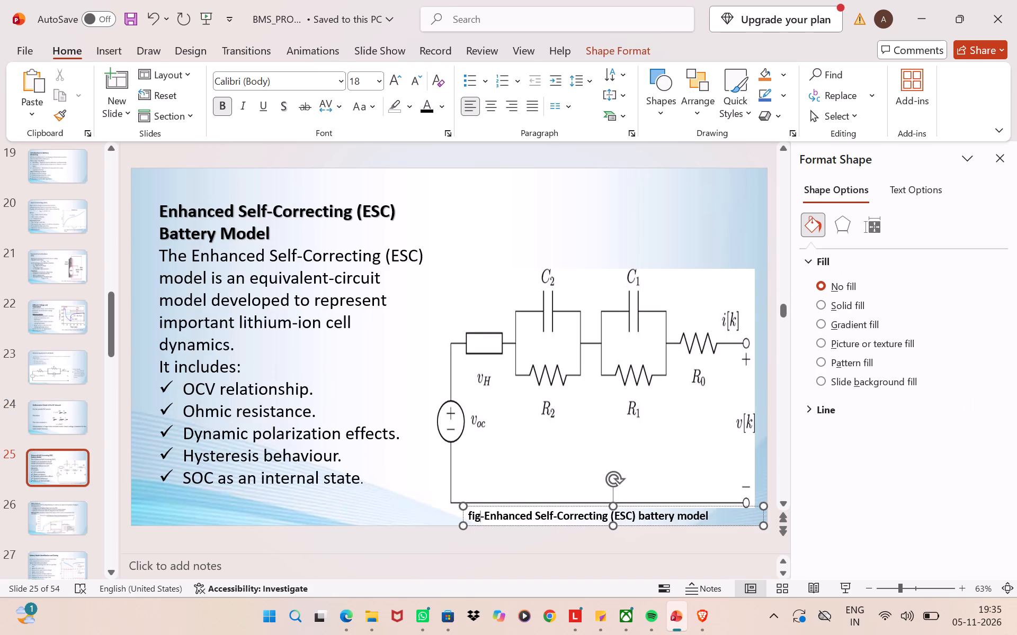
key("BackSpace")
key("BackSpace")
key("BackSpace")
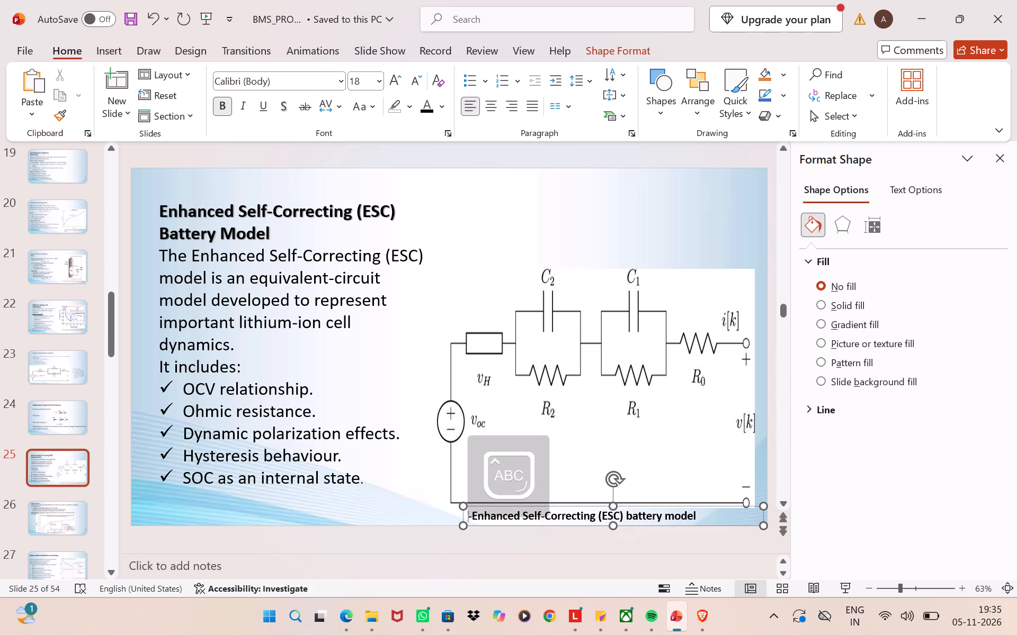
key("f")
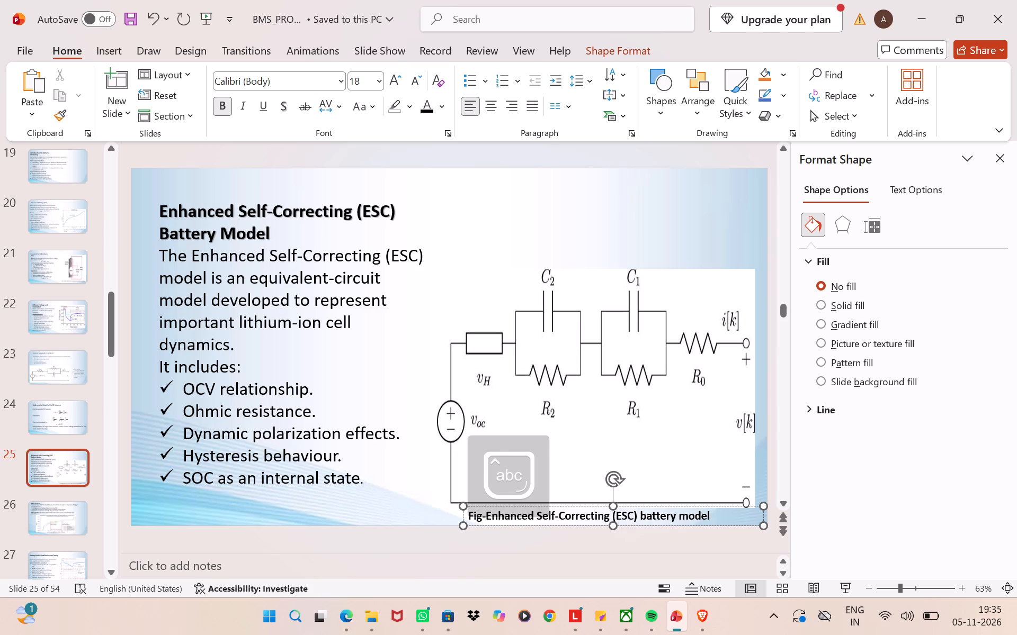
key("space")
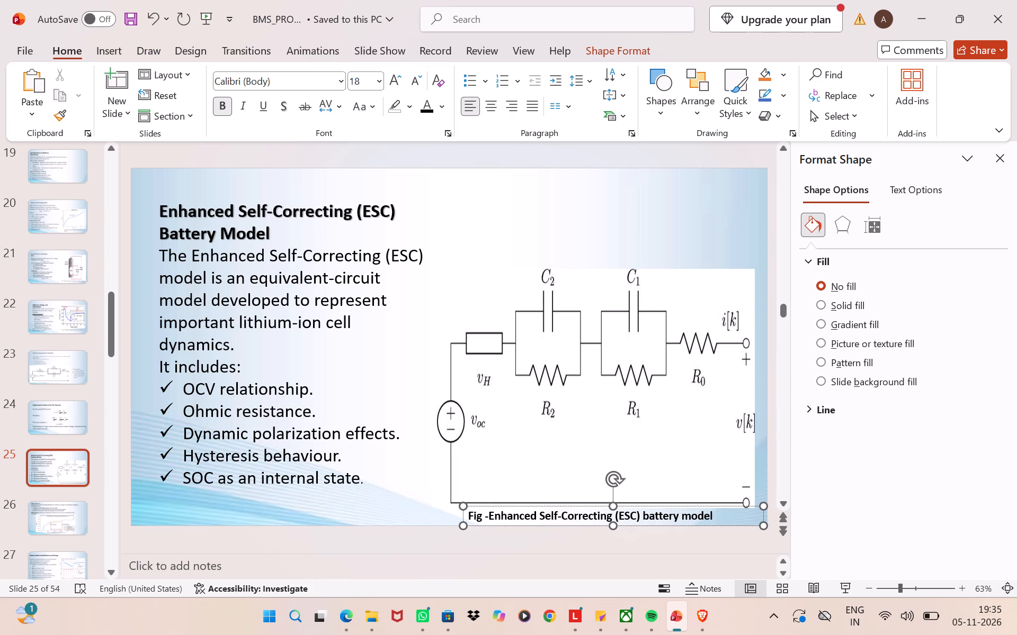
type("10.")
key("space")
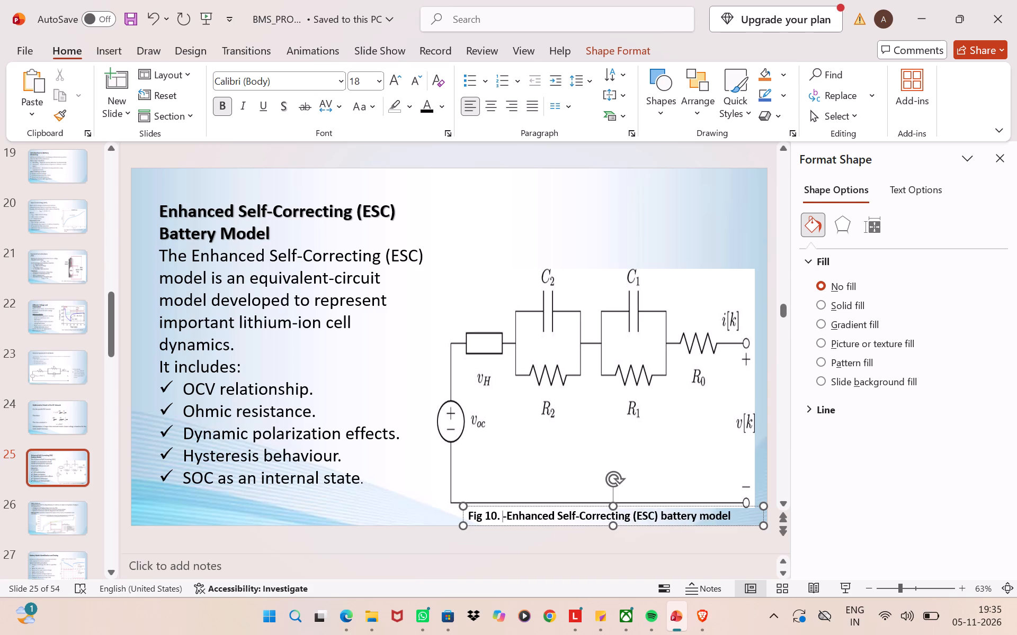
left_click(505, 517)
key("BackSpace")
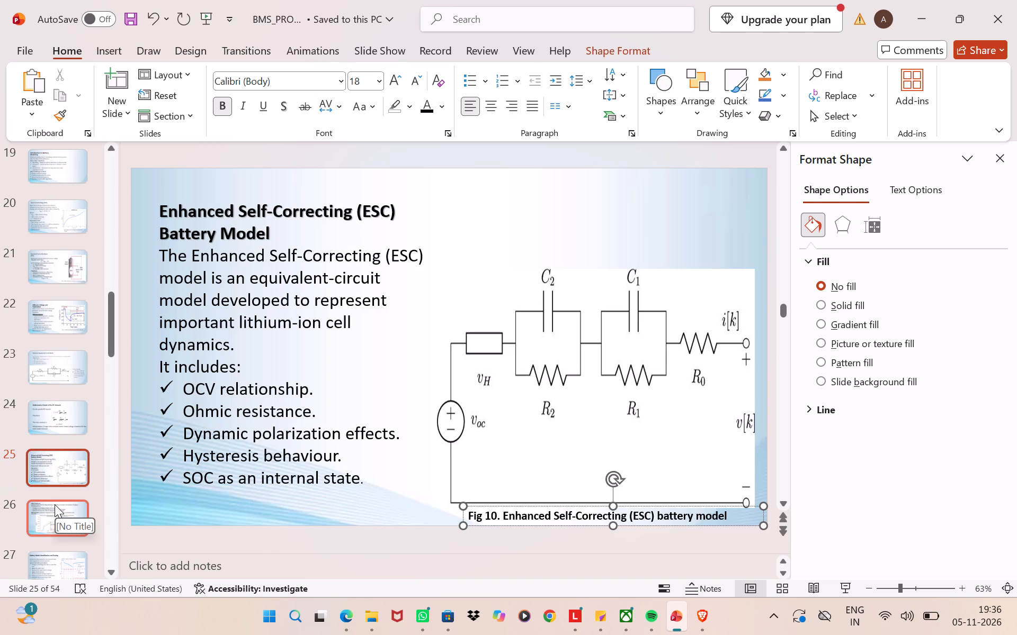
Prefix the battery voltage hysteresis characteristics caption on slide 26 with "Fig 11 .".
left_click(49, 520)
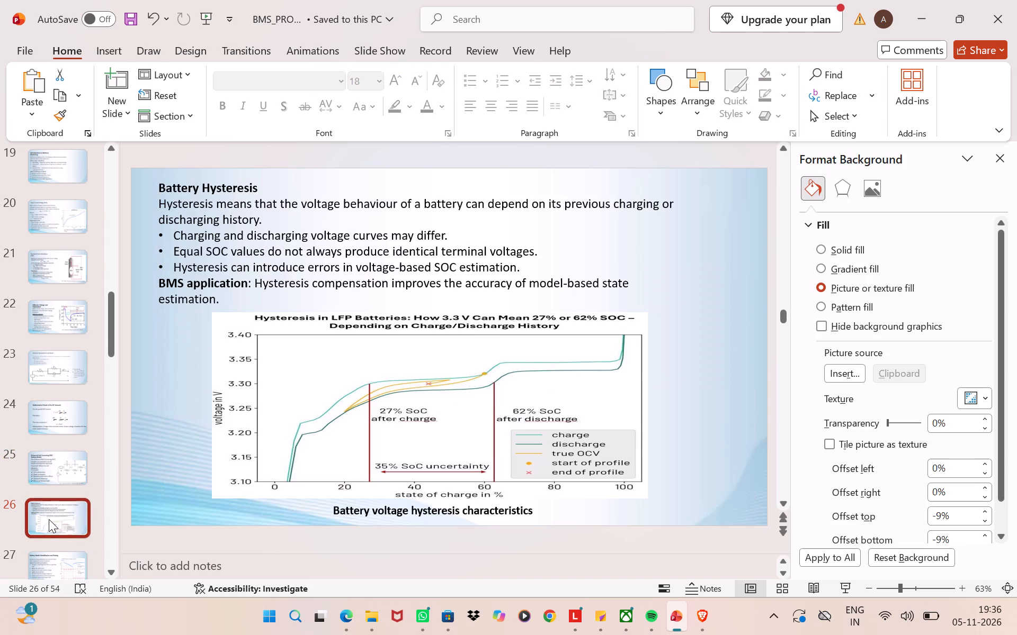
left_click(332, 511)
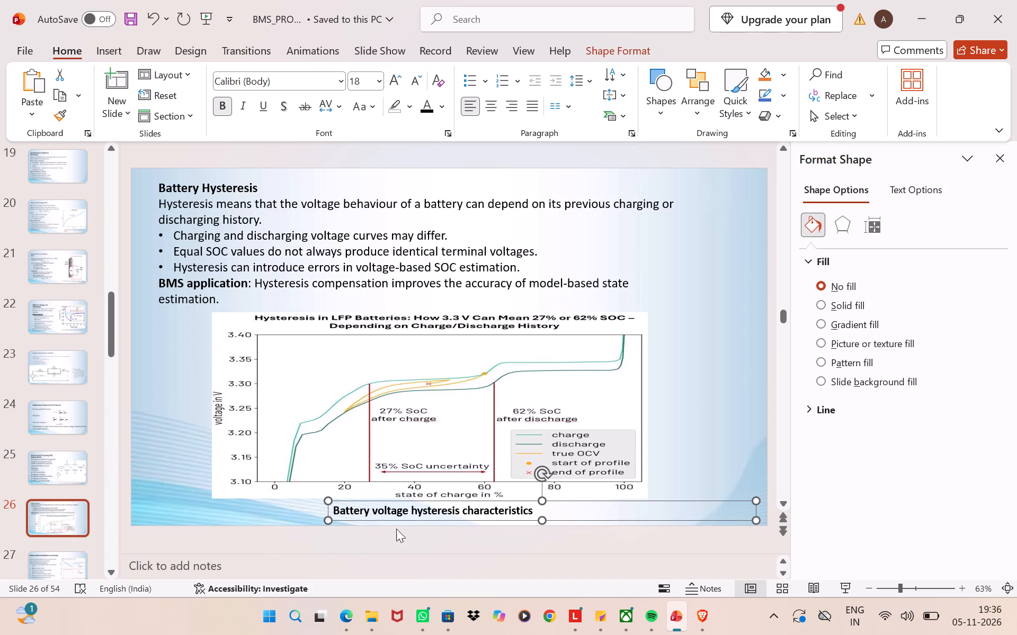
left_click(334, 507)
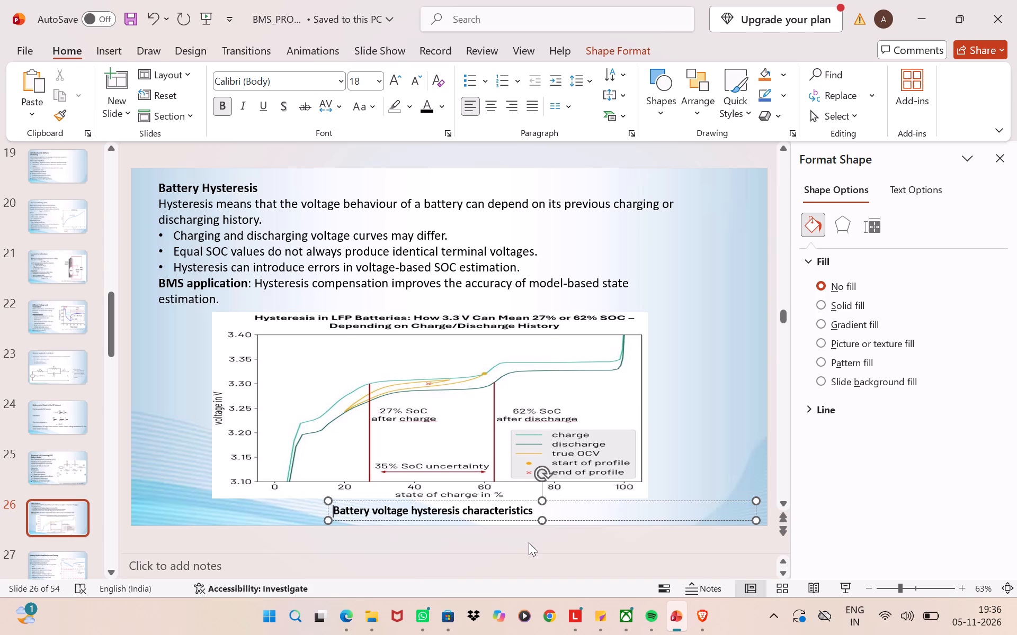
type("fi")
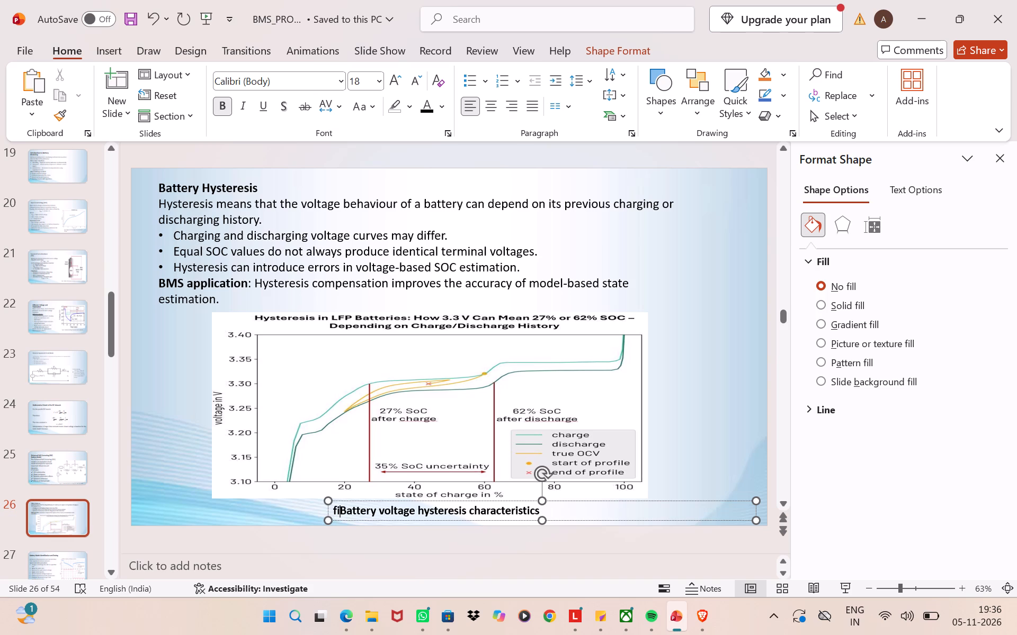
key("BackSpace")
key("BackSpace")
key("f")
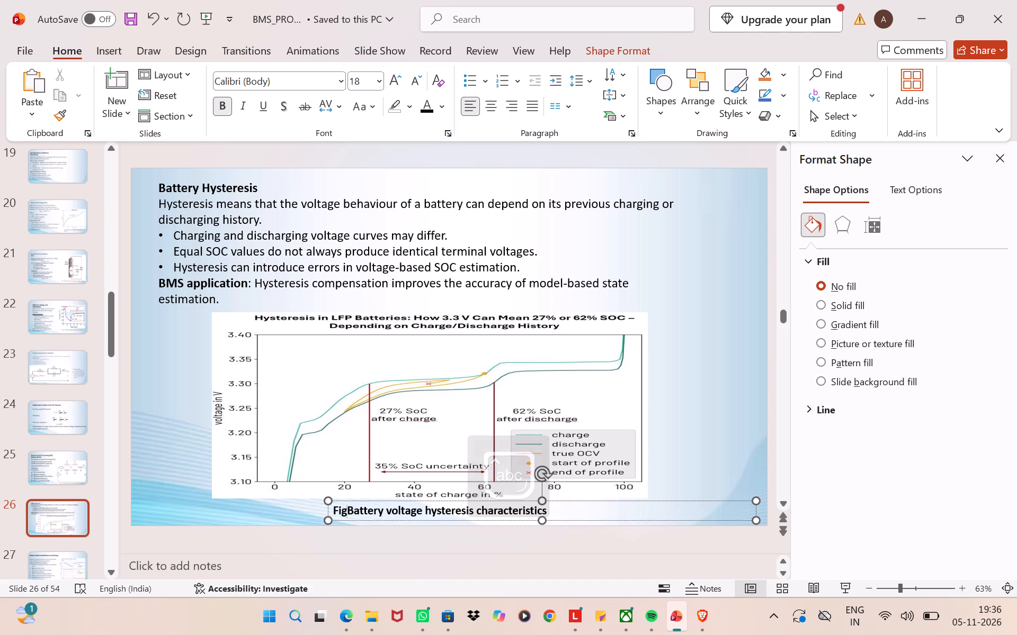
key("period")
key("space")
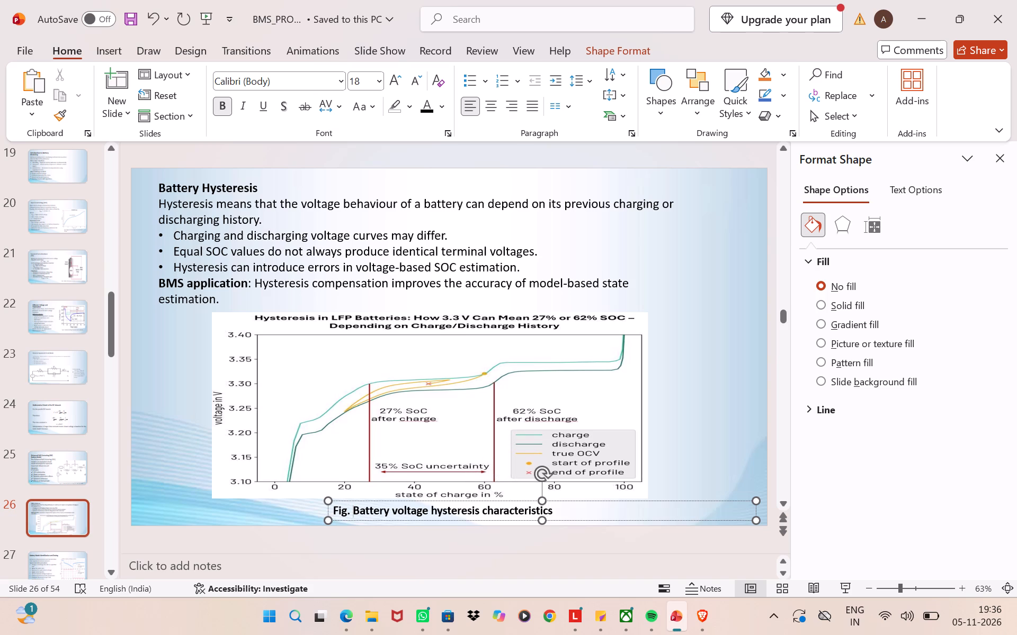
type("11")
key("space")
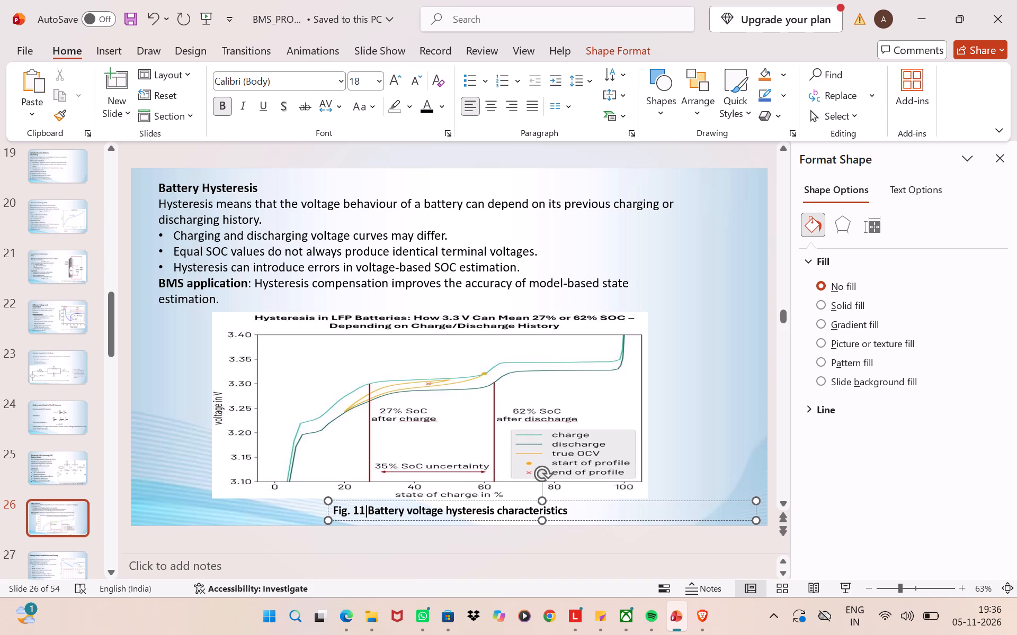
key("BackSpace")
key("BackSpace")
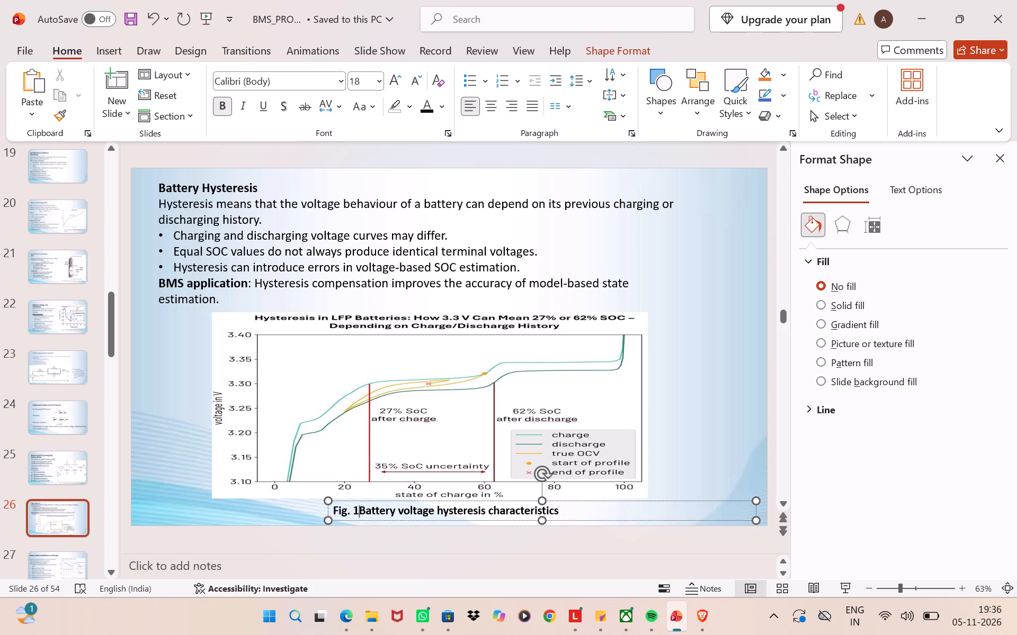
key("BackSpace")
key("BackSpace")
key("BackSpace")
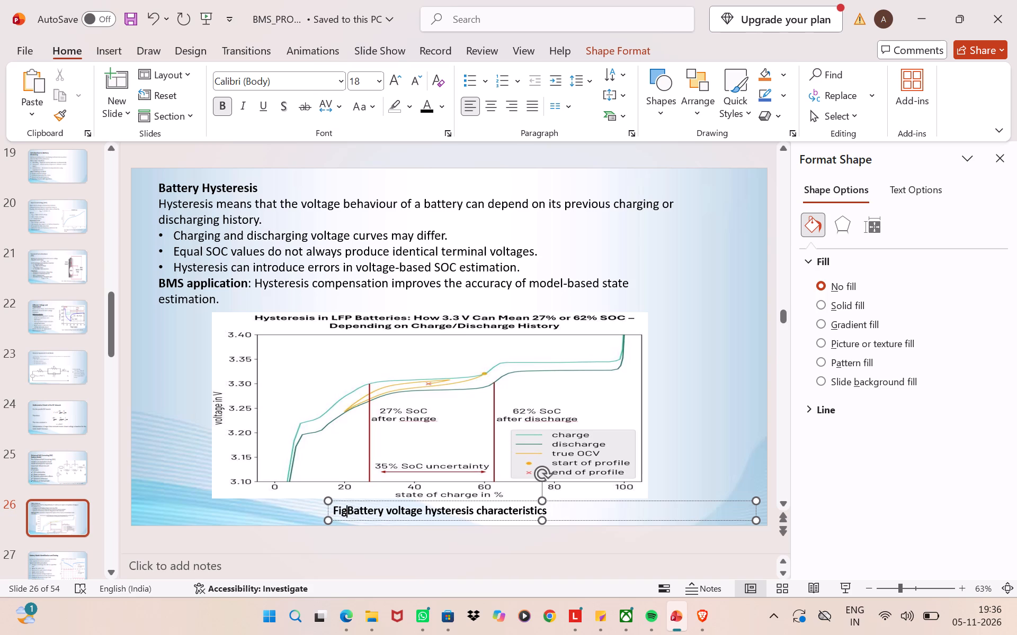
key("space")
type("11")
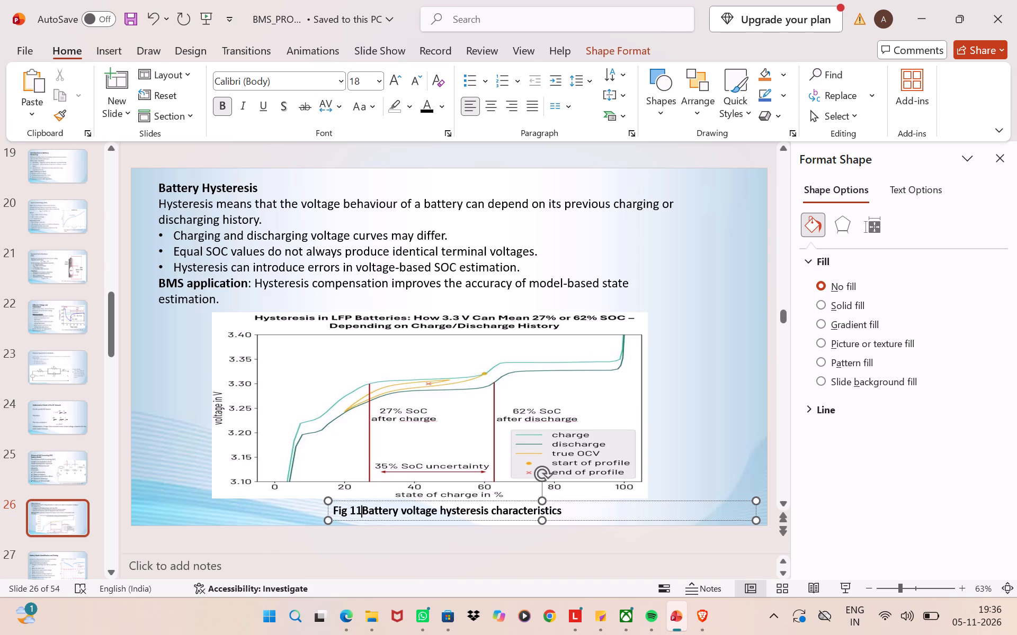
key("space")
key("period")
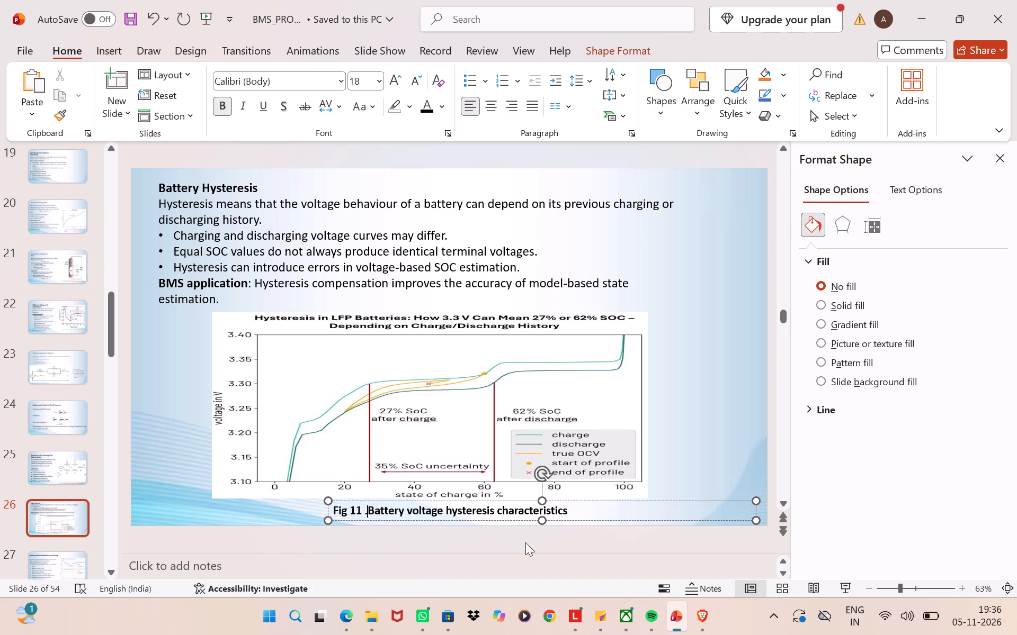
Prefix the caption about the experimental pulse test for battery model identification on slide 27 with "Fig 12 .".
left_click(52, 563)
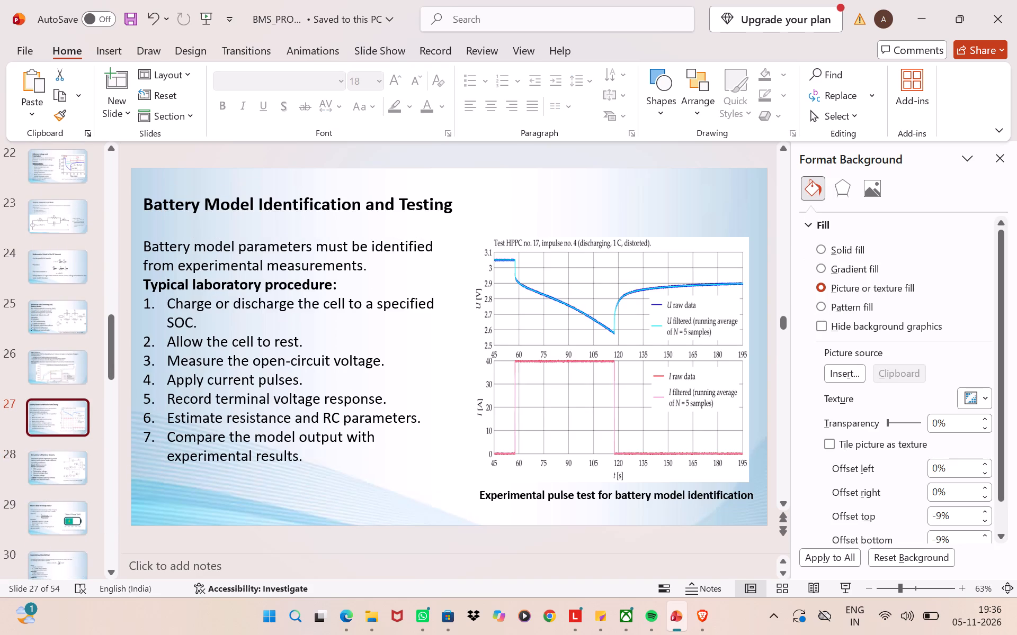
left_click(479, 496)
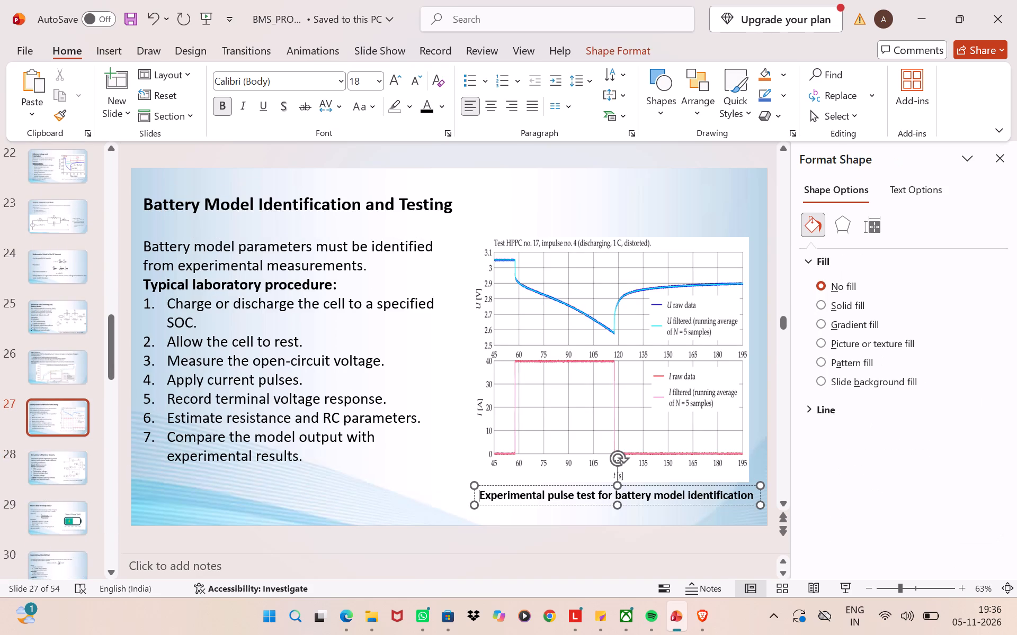
type("ig 12 .")
left_click(432, 486)
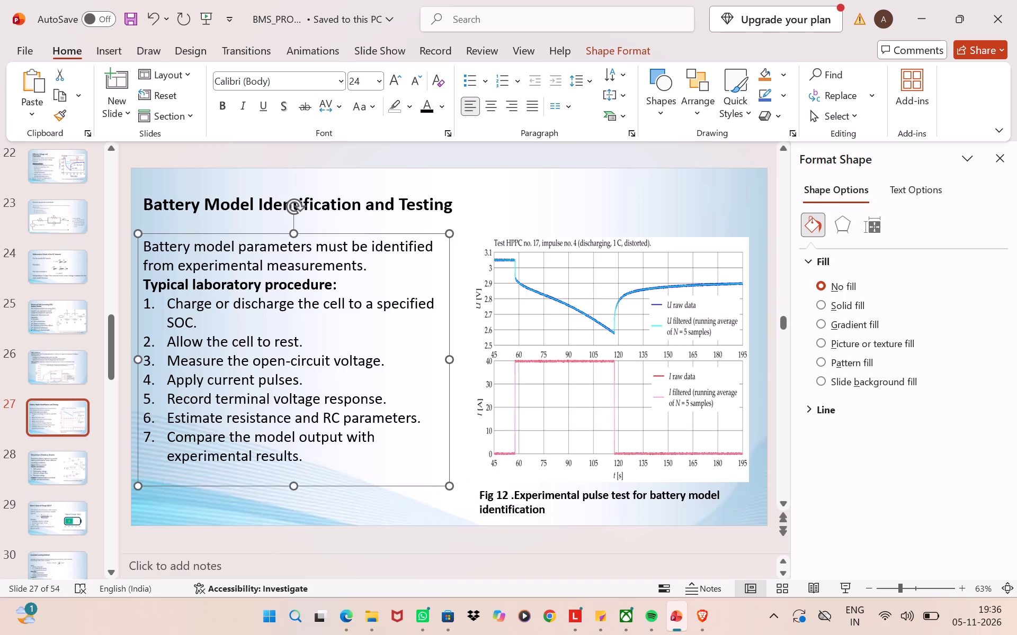
Prefix the simulation structure caption on slide 28 with "Fig 13." and check it against the caption on slide 27.
left_click(42, 475)
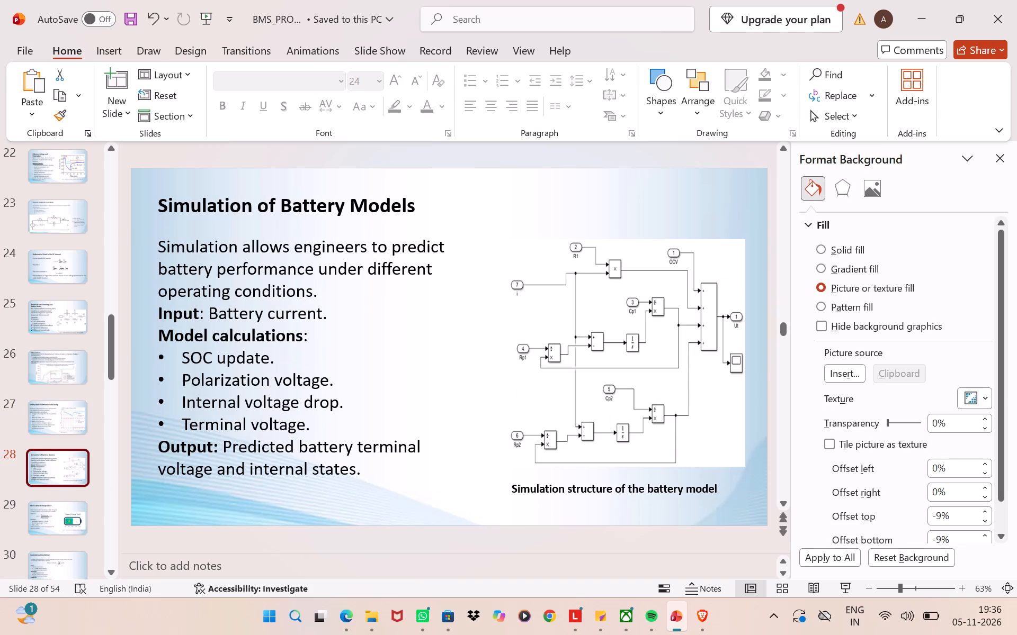
left_click(513, 487)
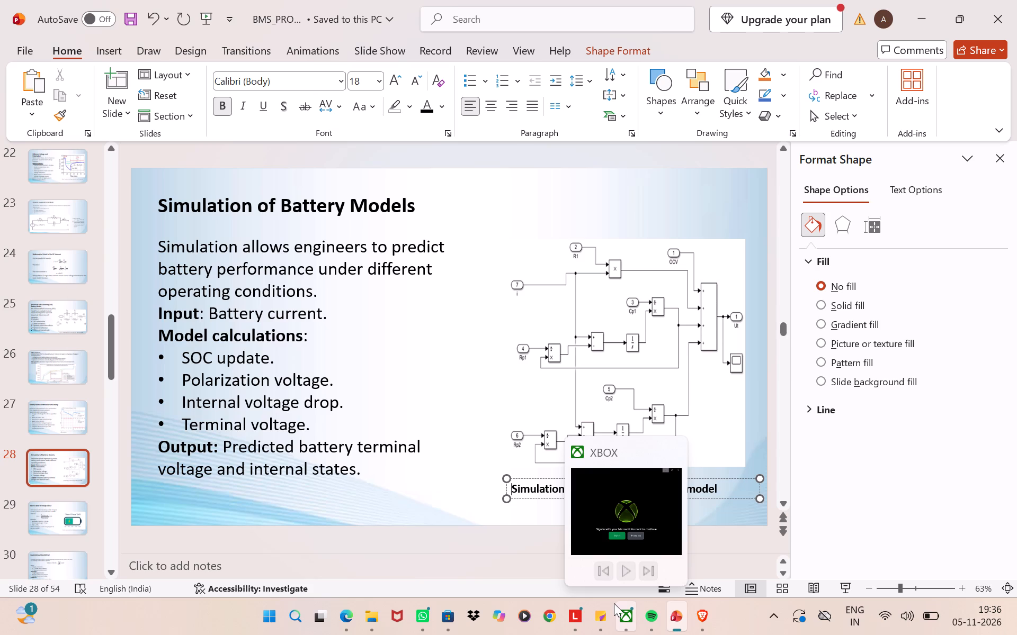
type("F I")
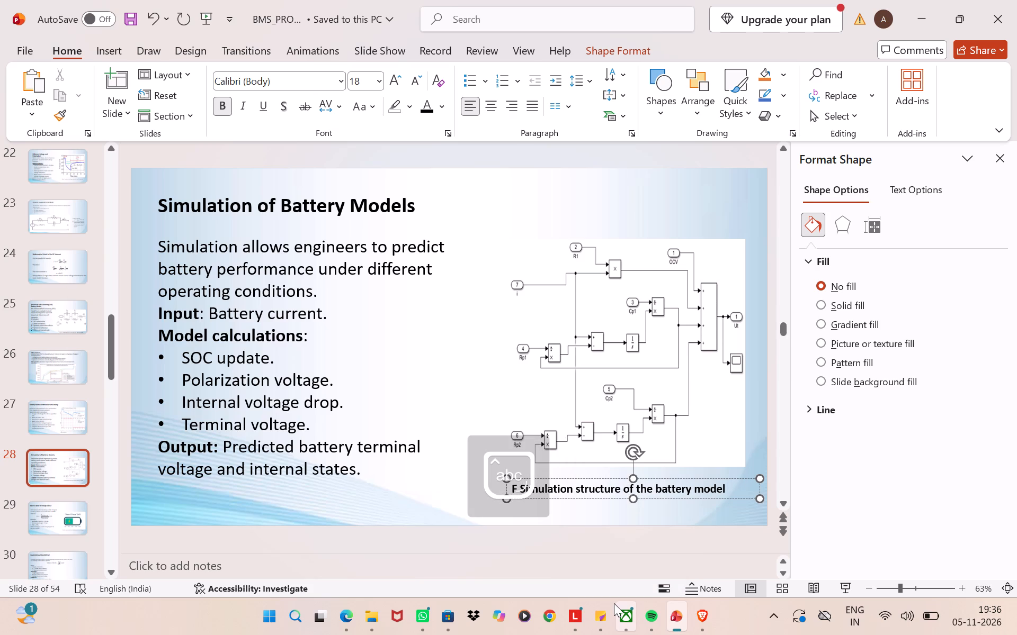
type("ig")
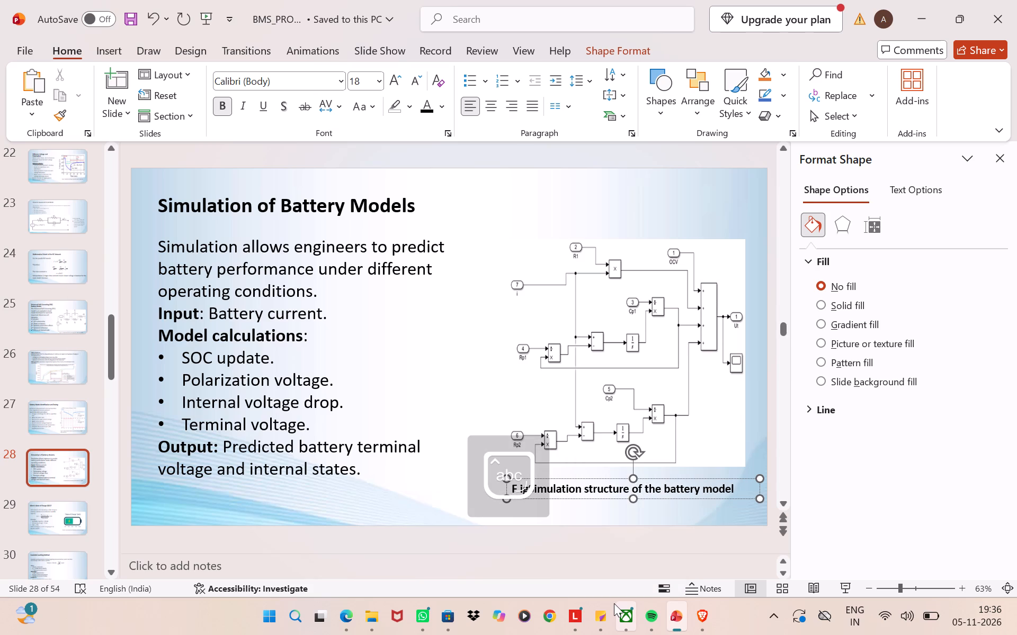
key("space")
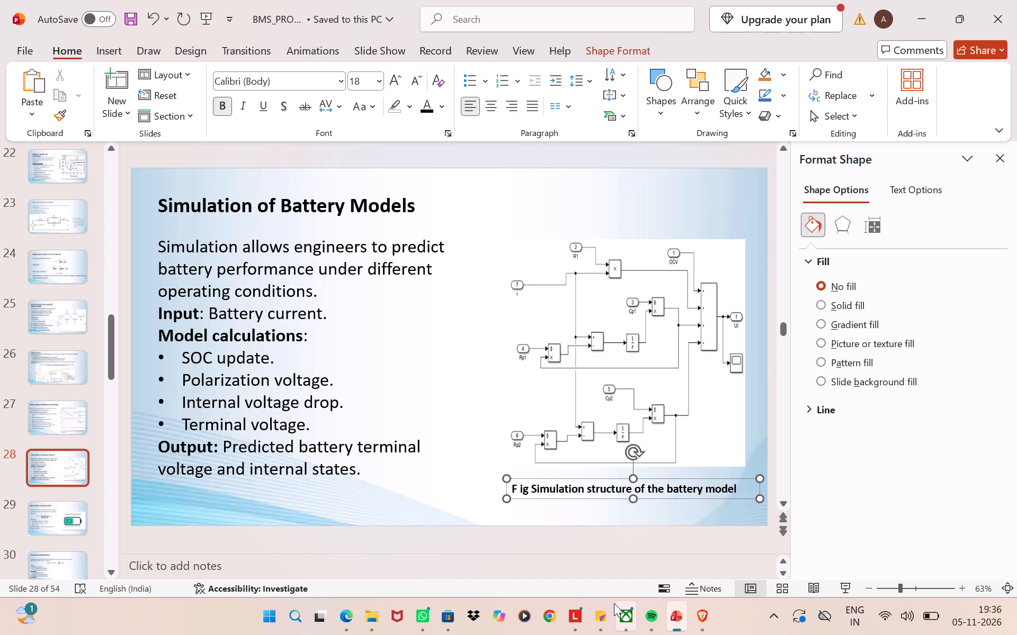
key("BackSpace")
key("BackSpace")
key("BackSpace")
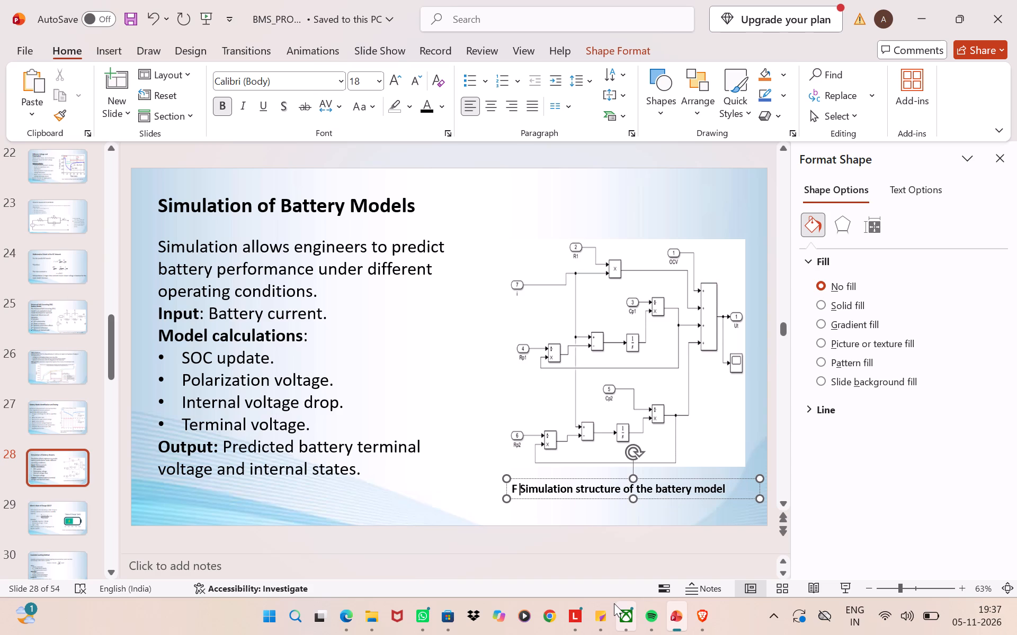
key("BackSpace")
type("ig")
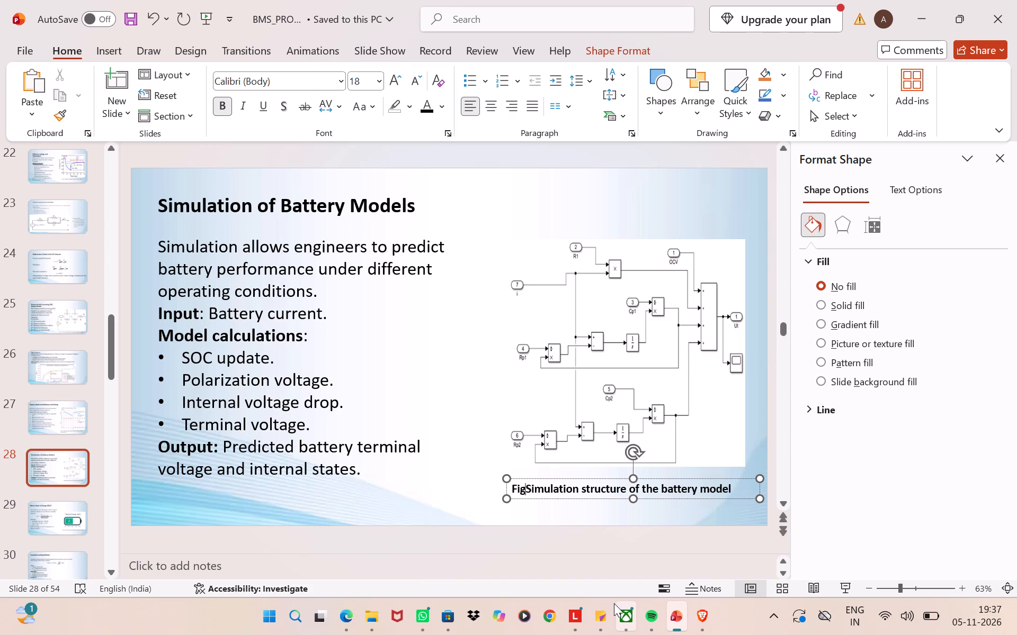
key("space")
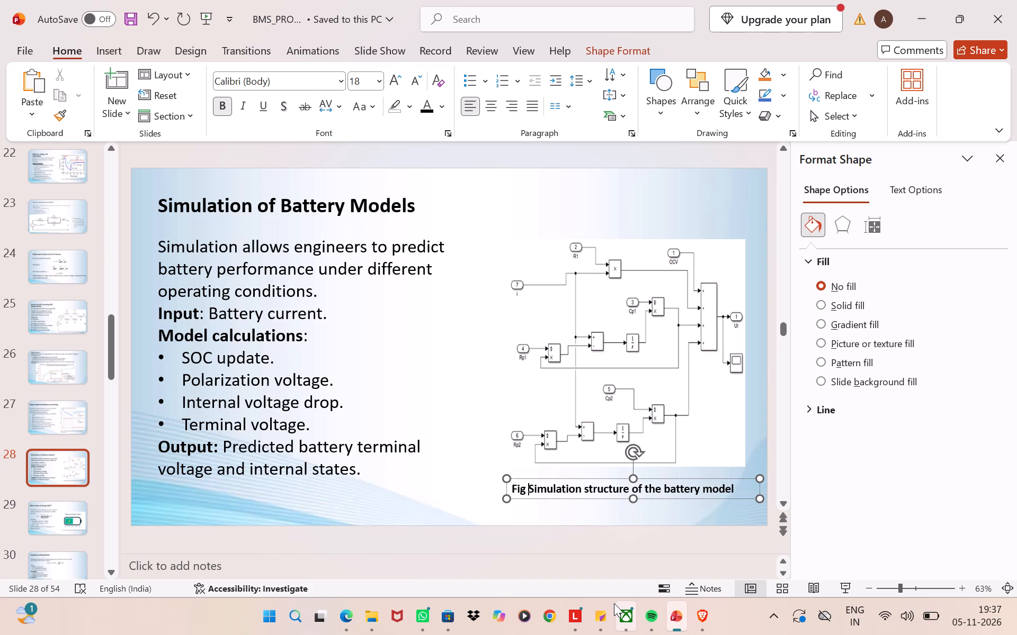
type("13.")
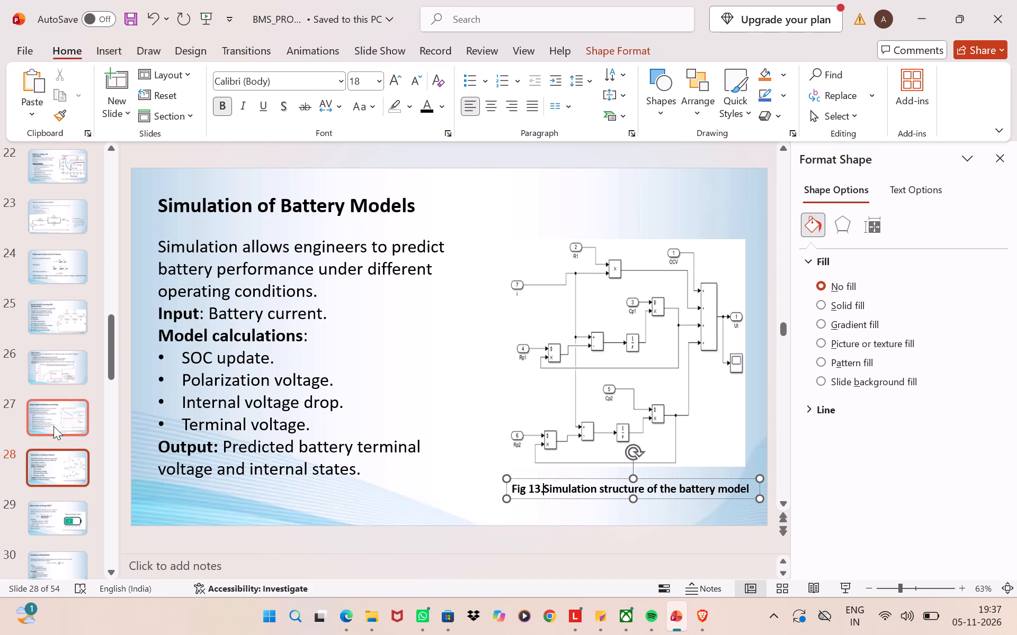
left_click(53, 426)
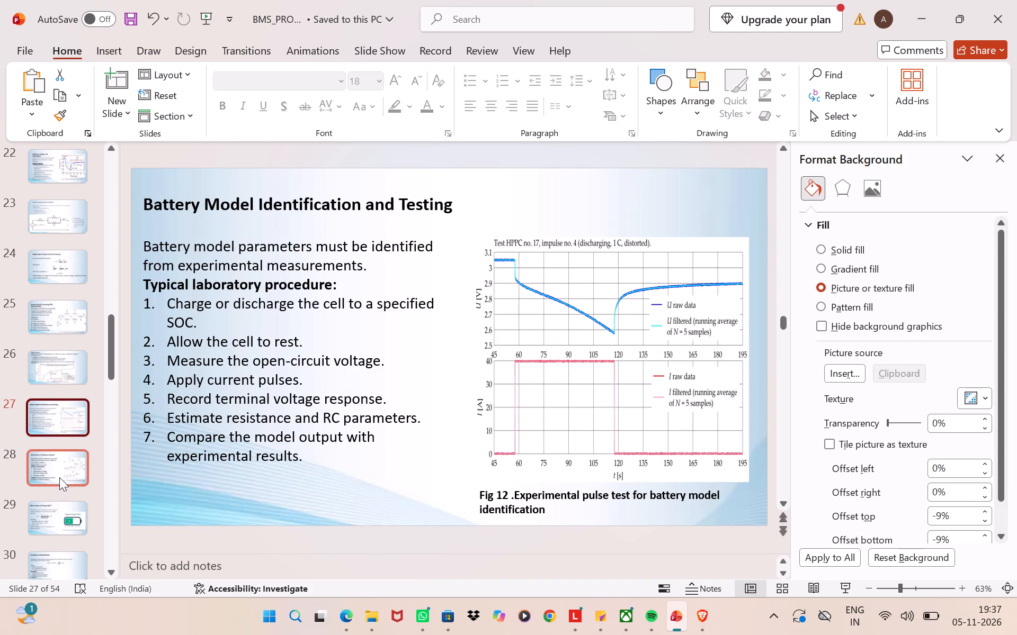
left_click(59, 473)
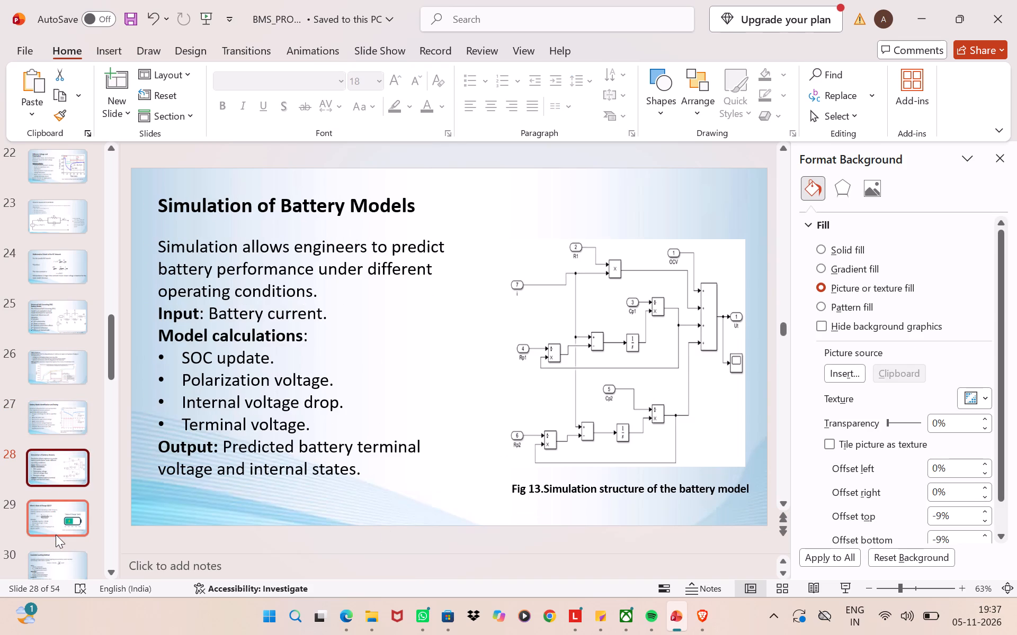
Prefix the caption about the visual representation of battery state of charge on slide 29 with "Fig 14. ".
left_click(56, 528)
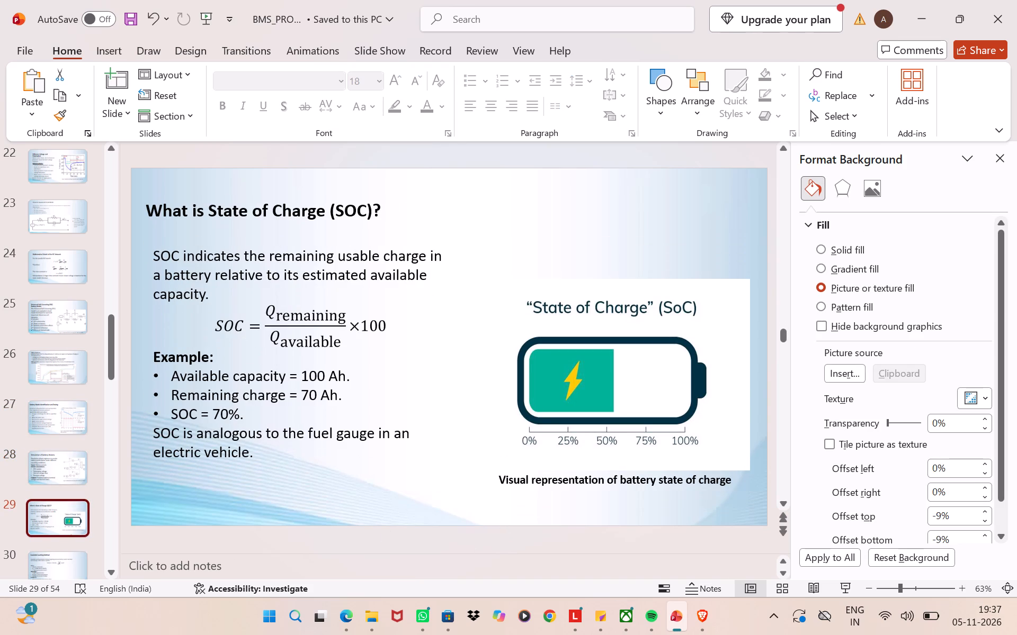
left_click(501, 478)
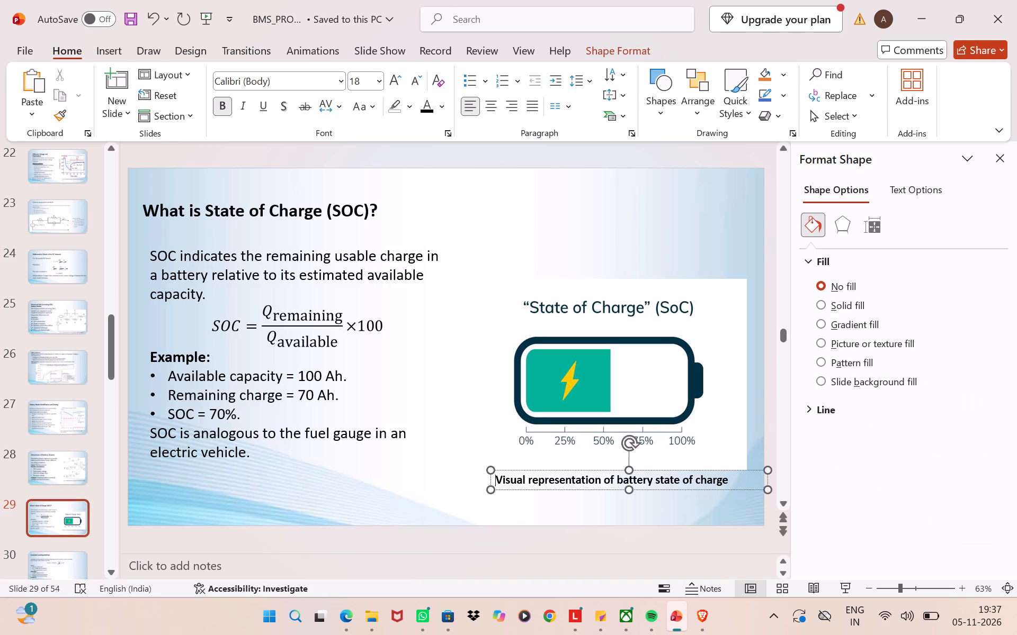
key("f")
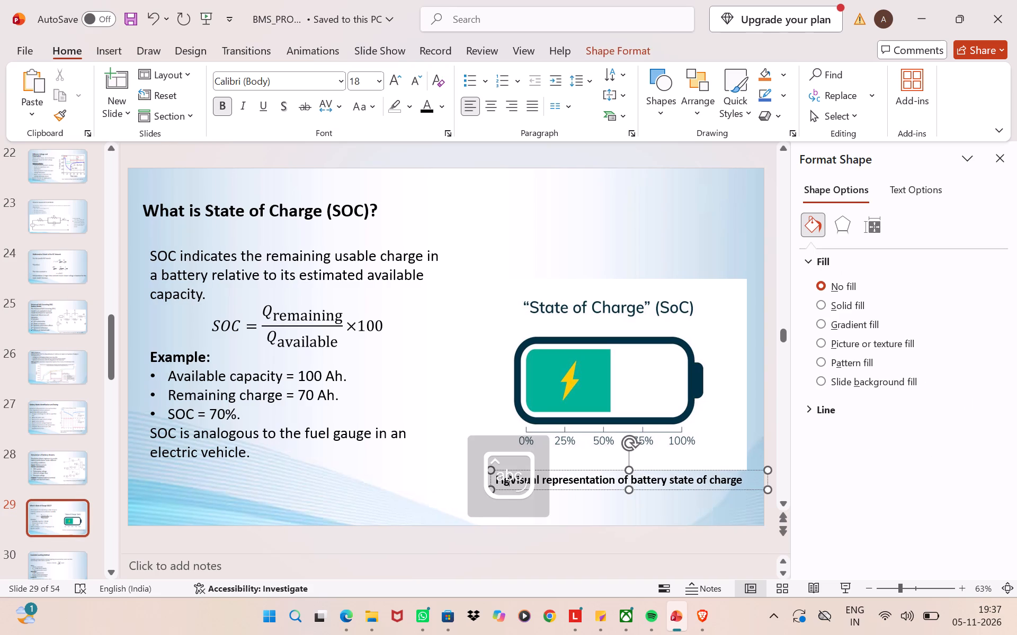
key("space")
type("14")
type(".")
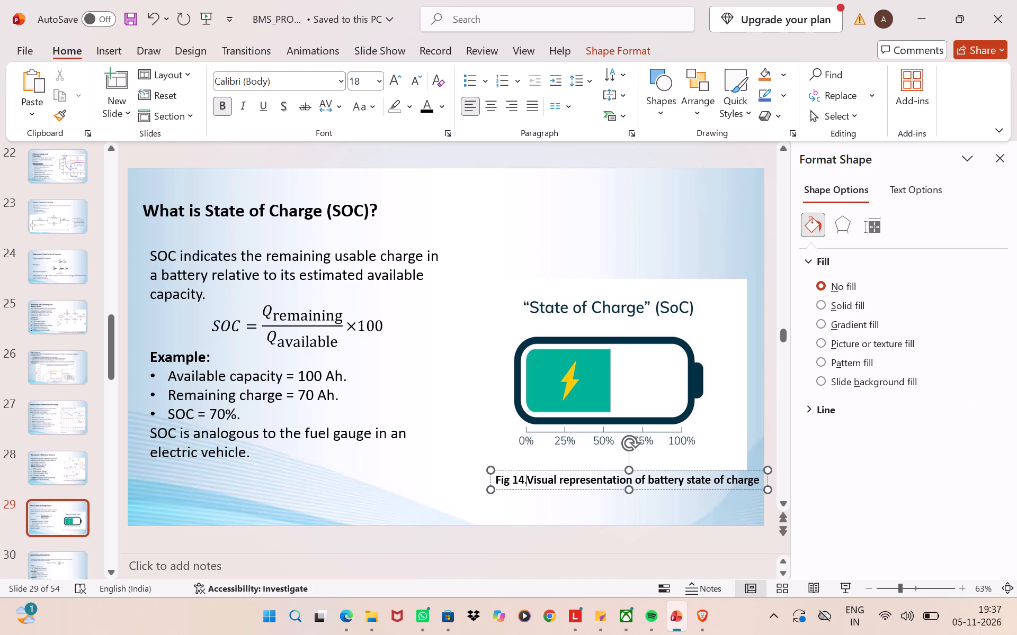
key("space")
left_click(452, 418)
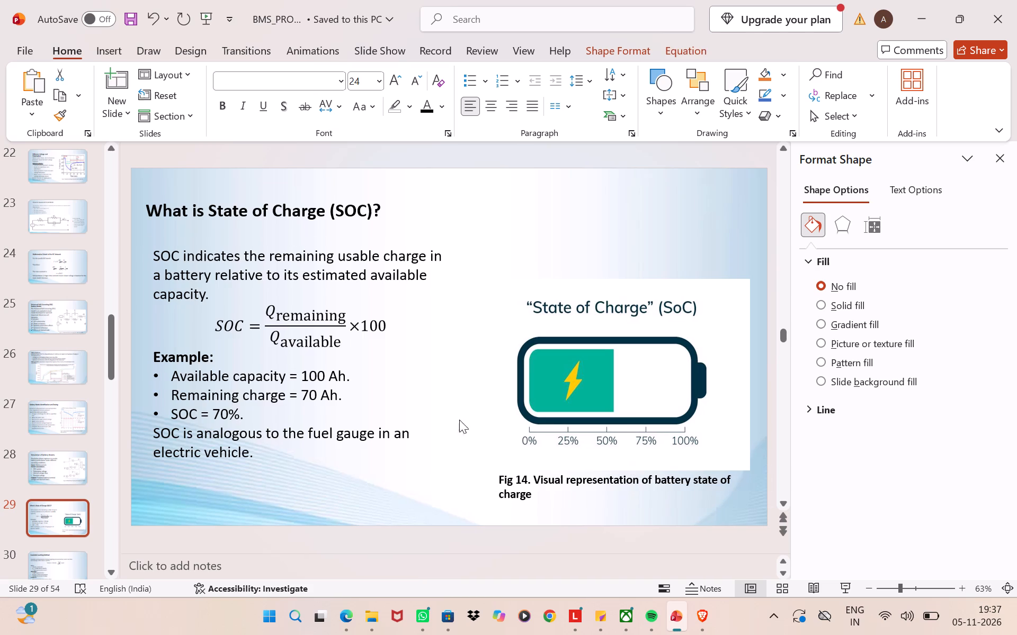
Prefix the caption about SOC estimation using the OCV–SOC relationship on slide 31 with "Fig 14. ".
left_click(67, 549)
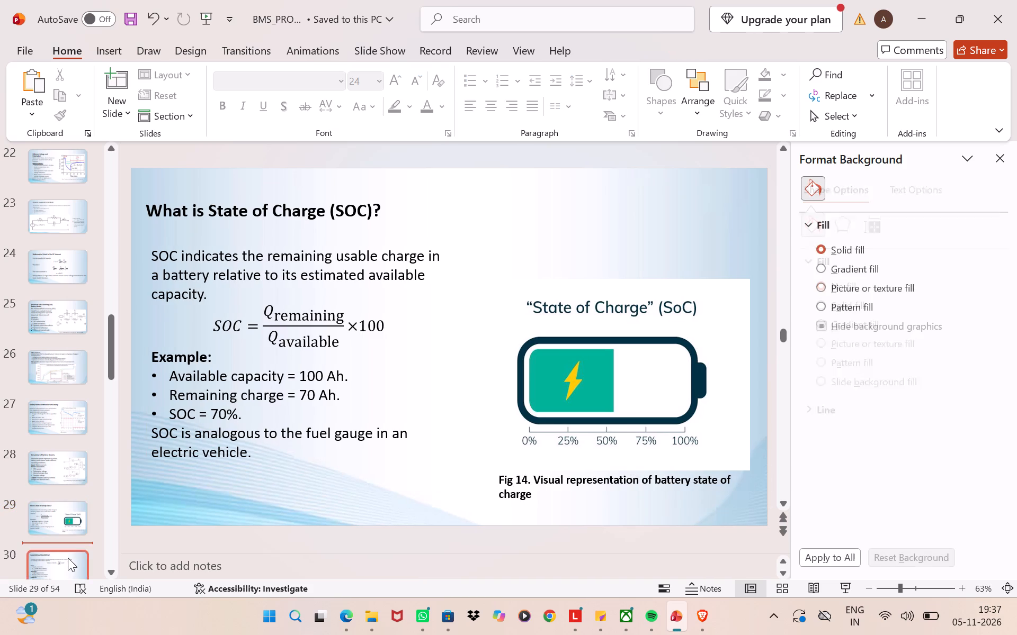
left_click(68, 558)
scroll(104, 449, "down", 1)
left_click(66, 432)
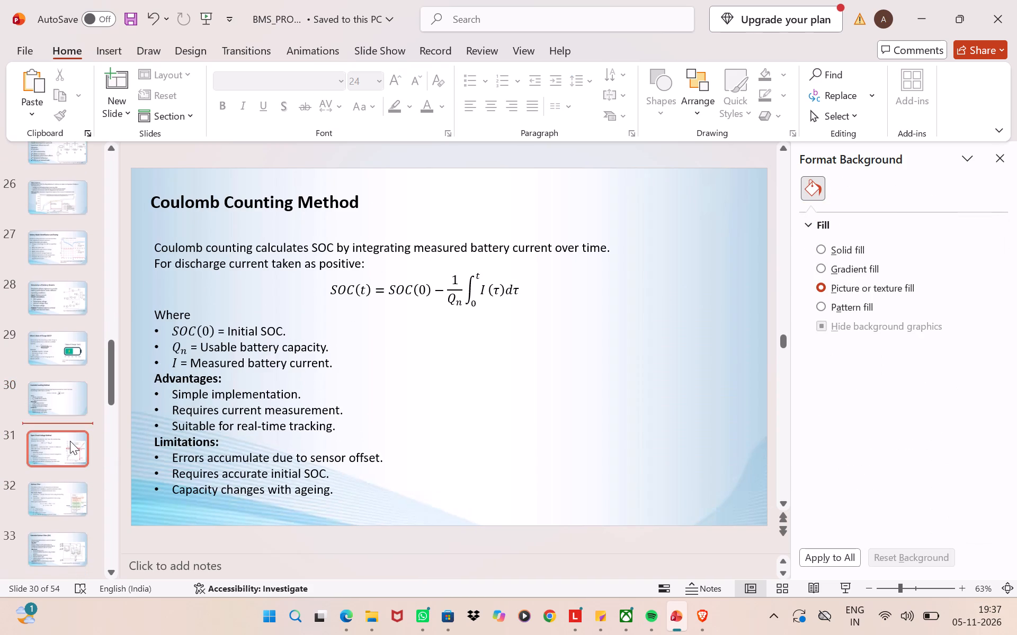
left_click(70, 441)
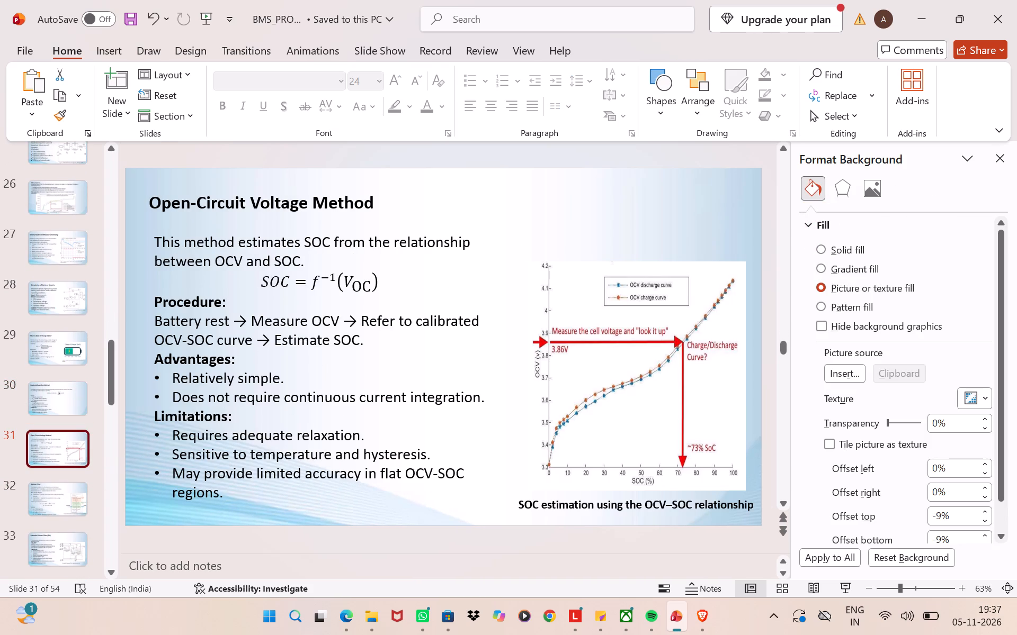
left_click(520, 506)
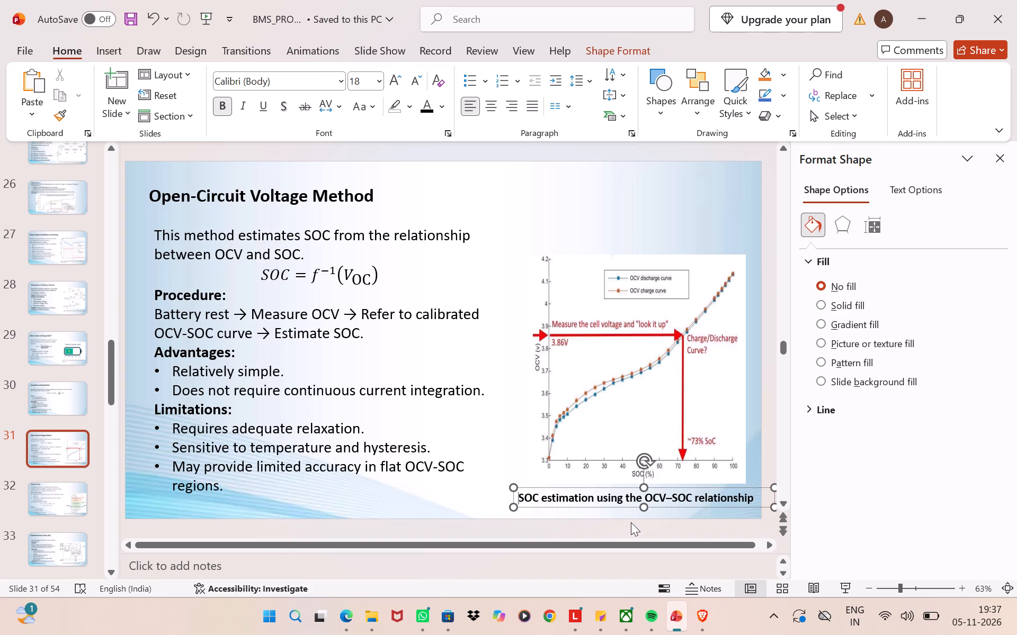
type("FIG")
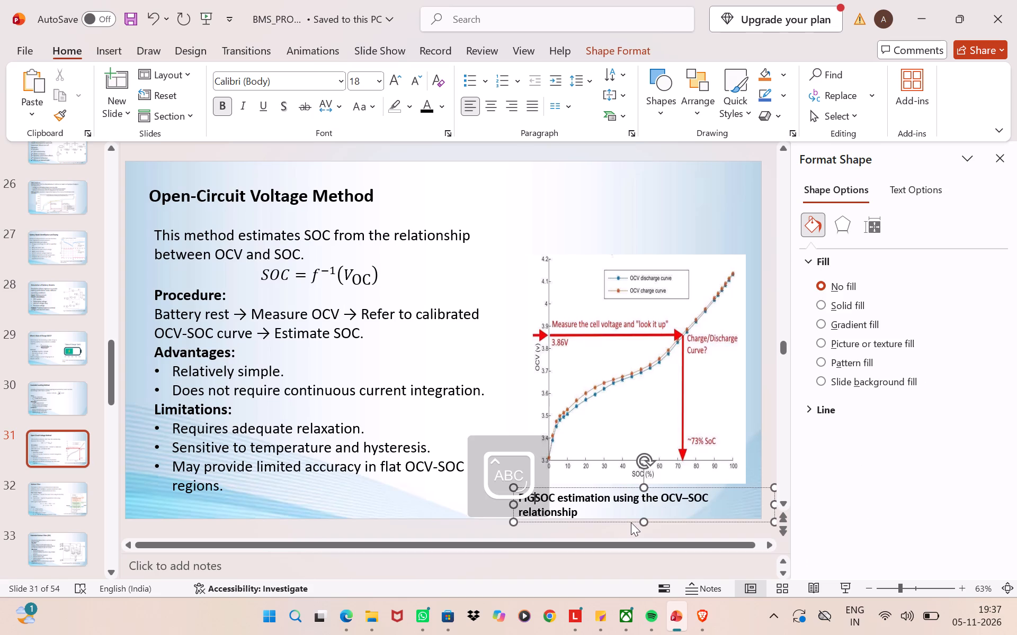
key("BackSpace")
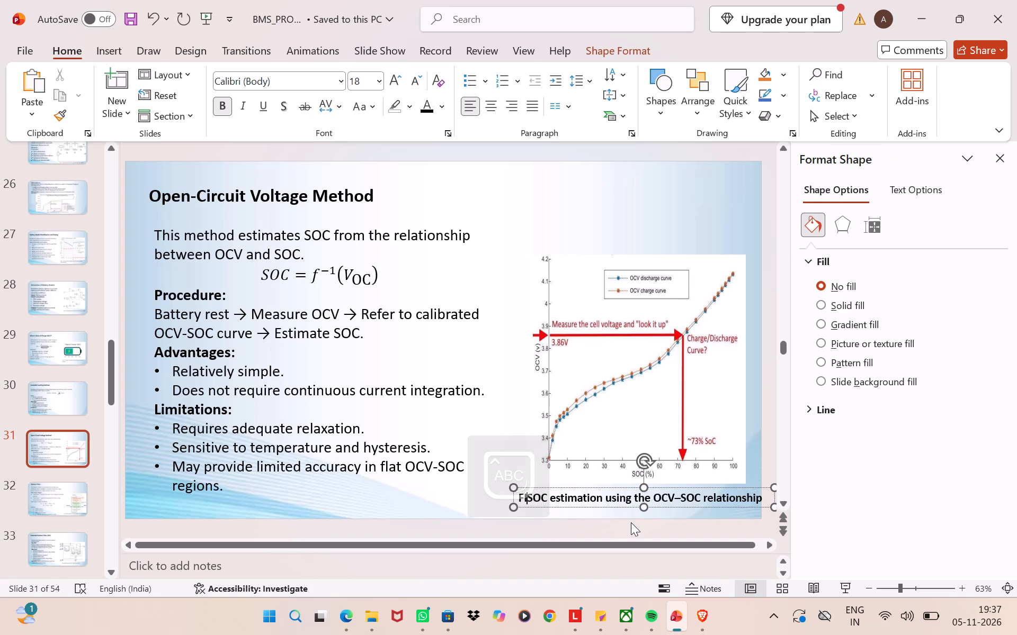
key("BackSpace")
type("ig")
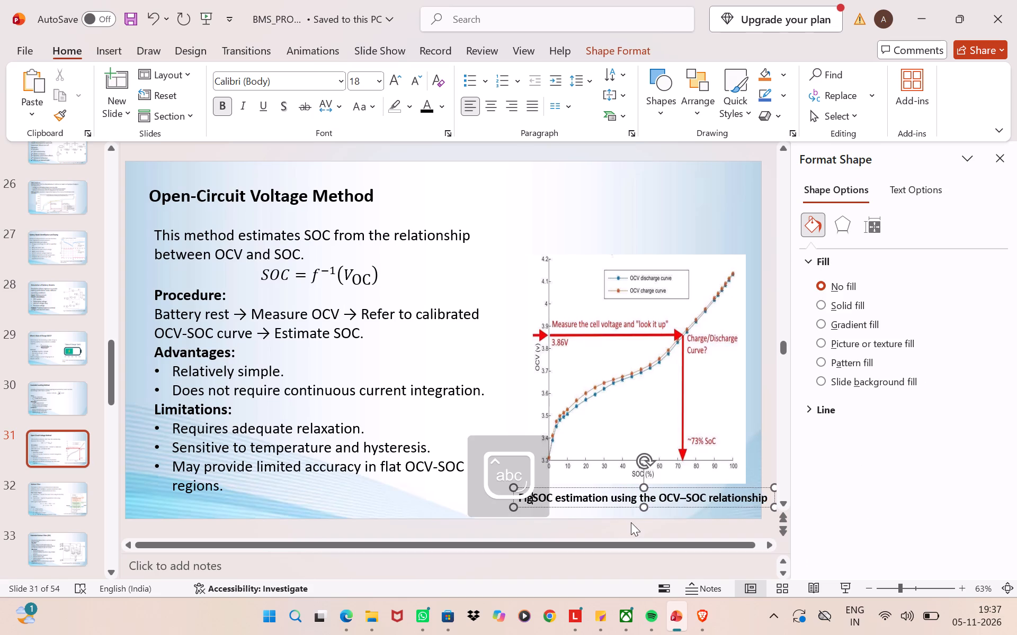
key("space")
key("1")
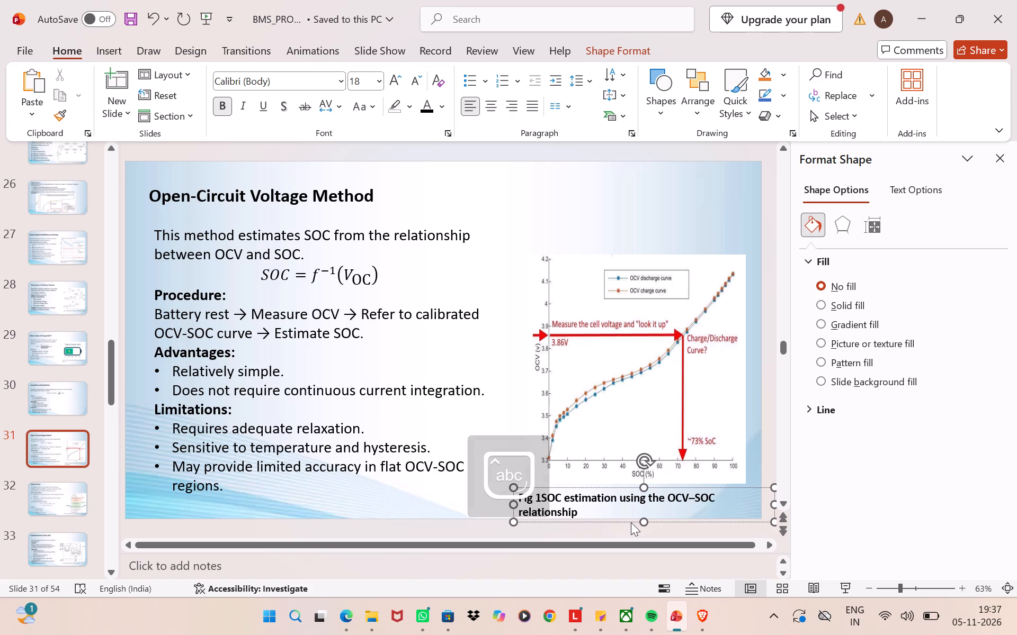
key("4")
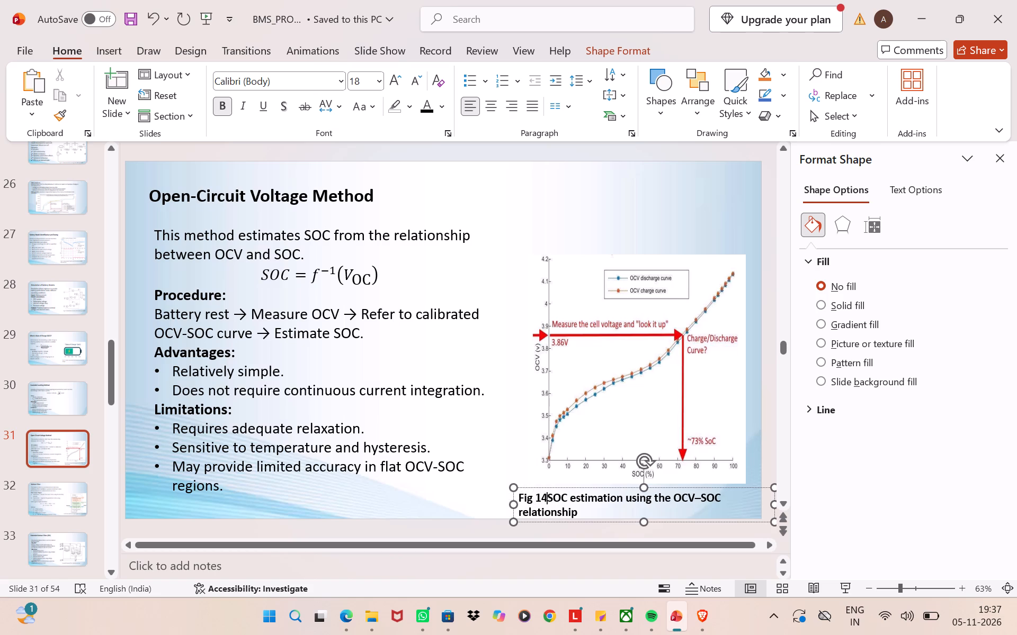
key("period")
key("space")
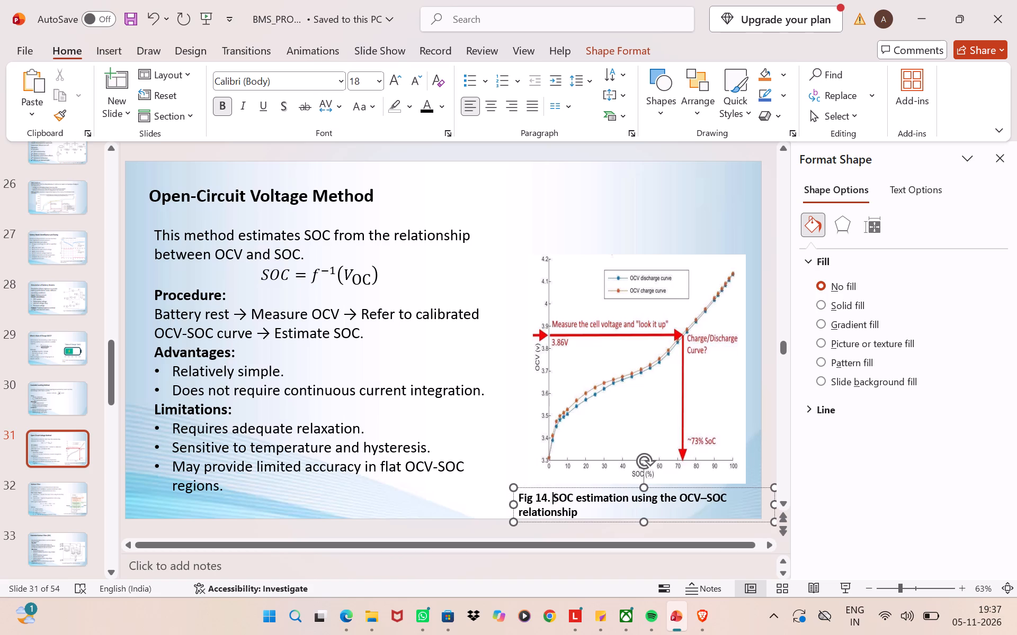
Move the OCV–SOC graph on slide 31 slightly up and left, and raise its caption so it sits fully on the slide.
left_click_drag(610, 359, 613, 339)
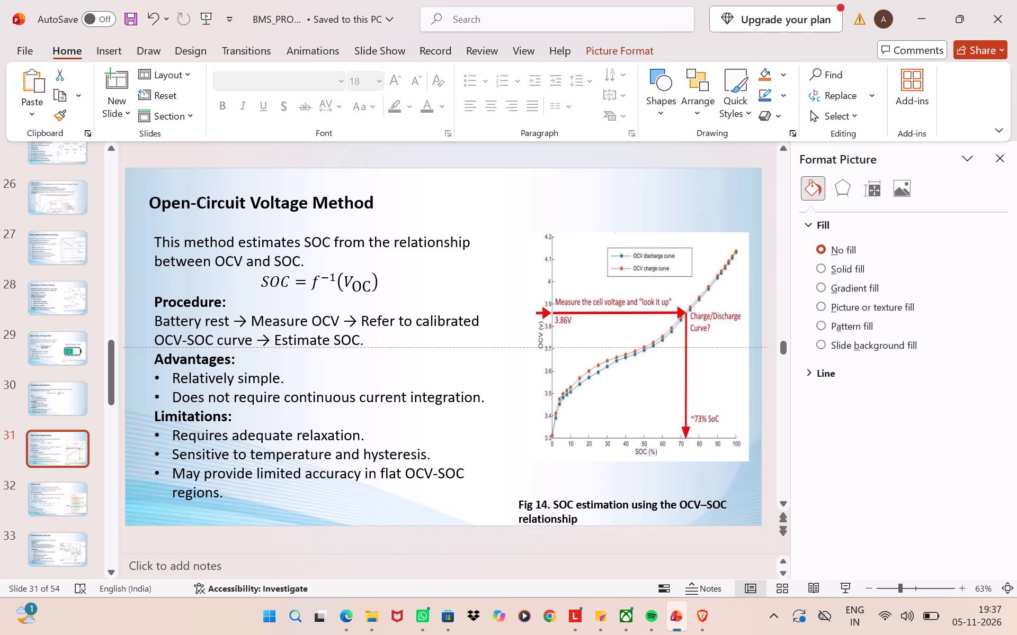
left_click_drag(613, 339, 599, 343)
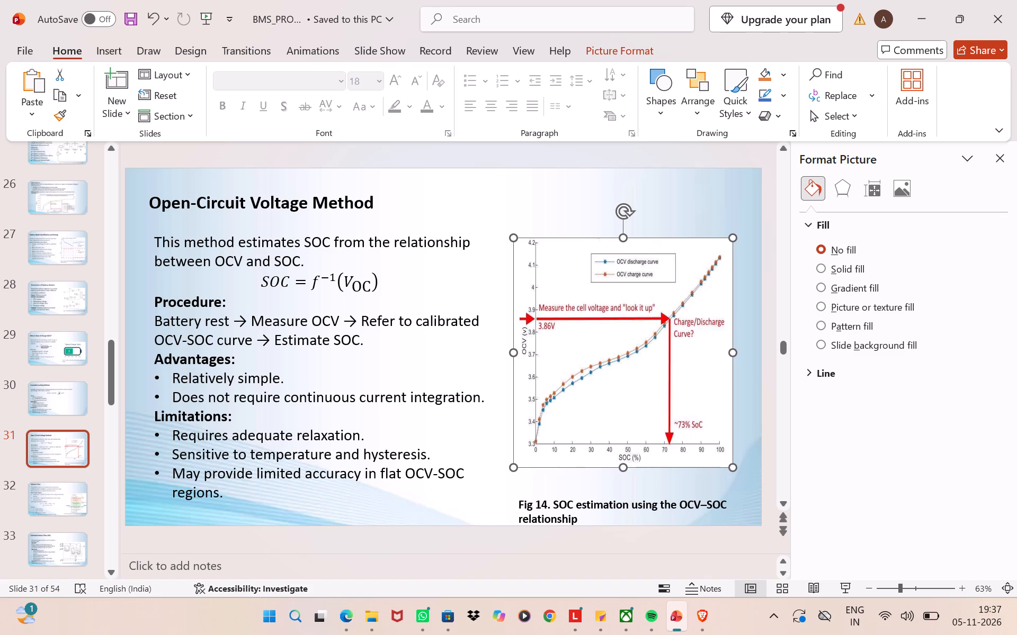
left_click(608, 506)
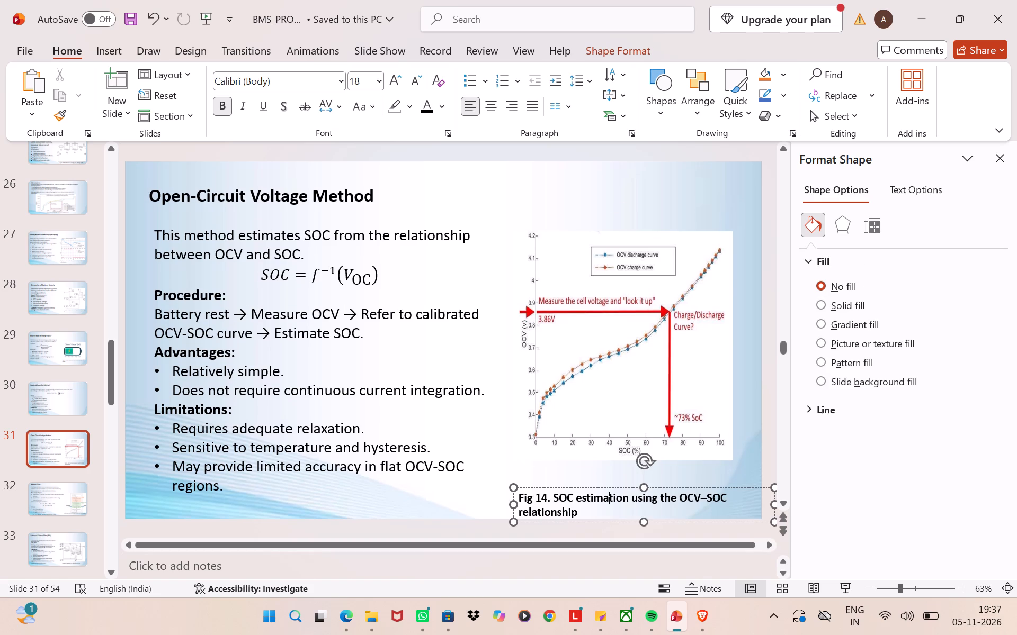
left_click_drag(613, 487, 610, 474)
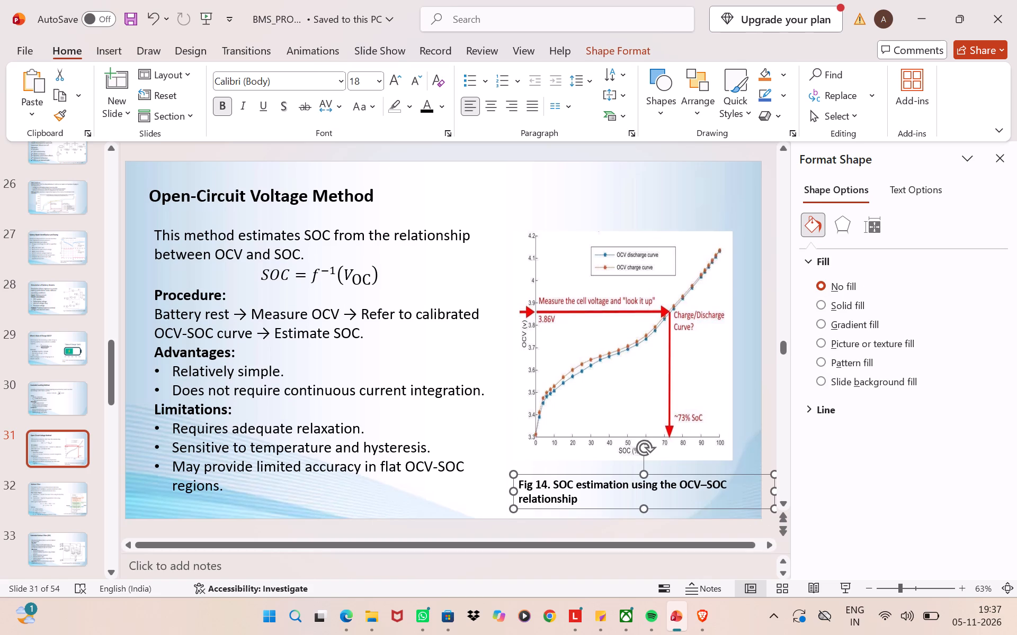
Check the figure number on slide 29 and change the slide 31 caption number to "Fig 15.".
left_click(63, 343)
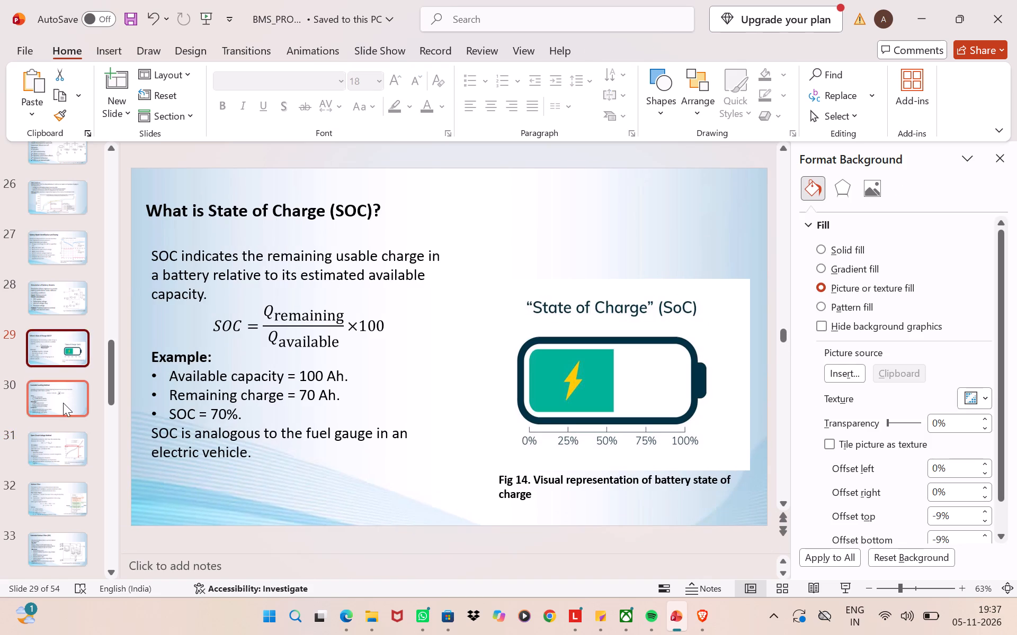
left_click(63, 403)
left_click(63, 459)
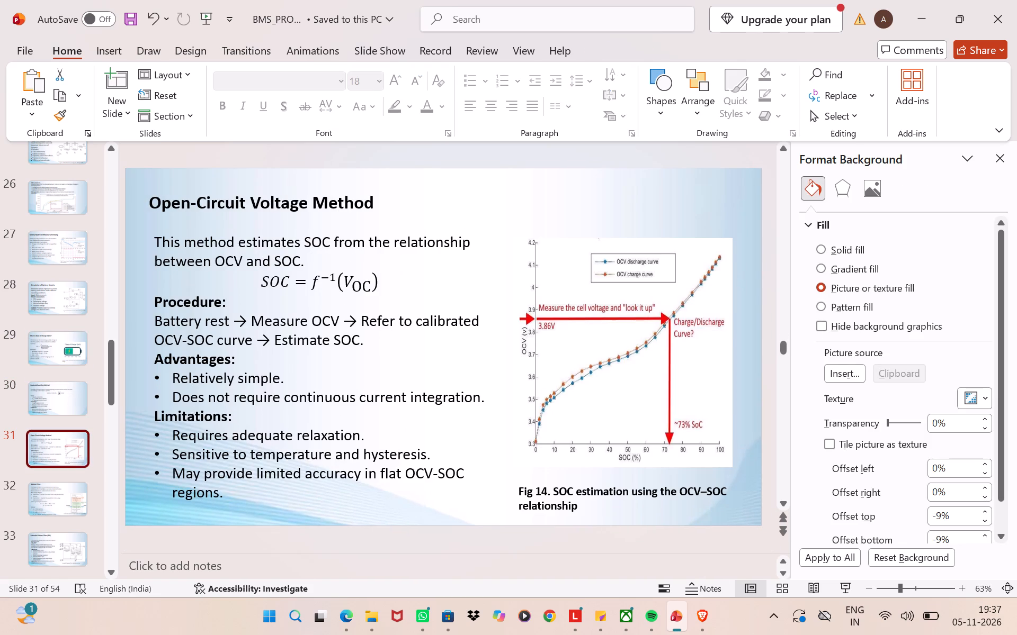
left_click(547, 489)
key("BackSpace")
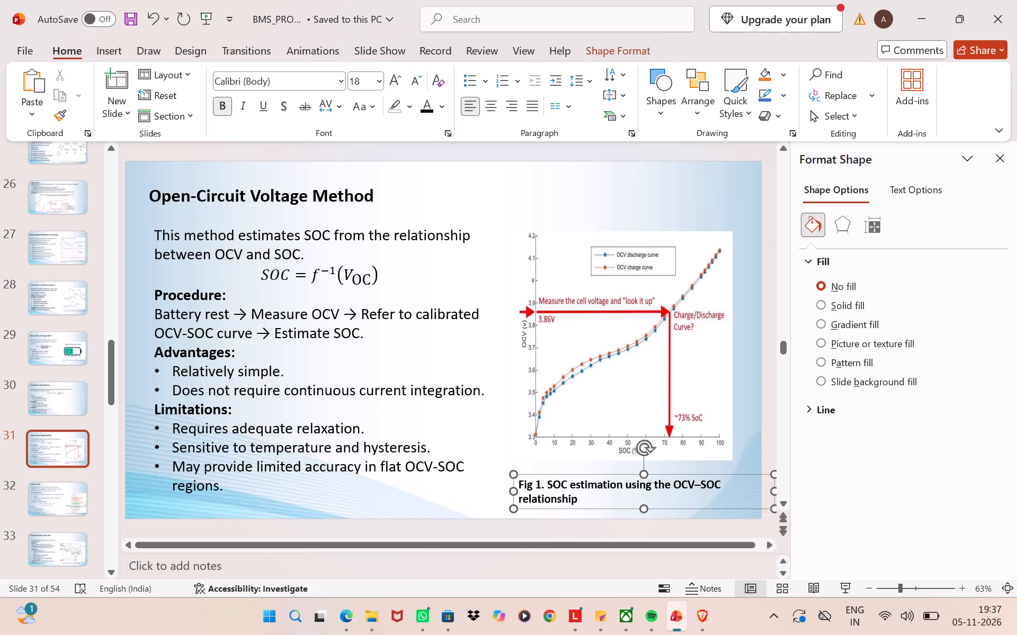
key("5")
Prefix the caption about the prediction and correction stages of a Kalman filter on slide 32 with "Fig16.".
left_click(79, 489)
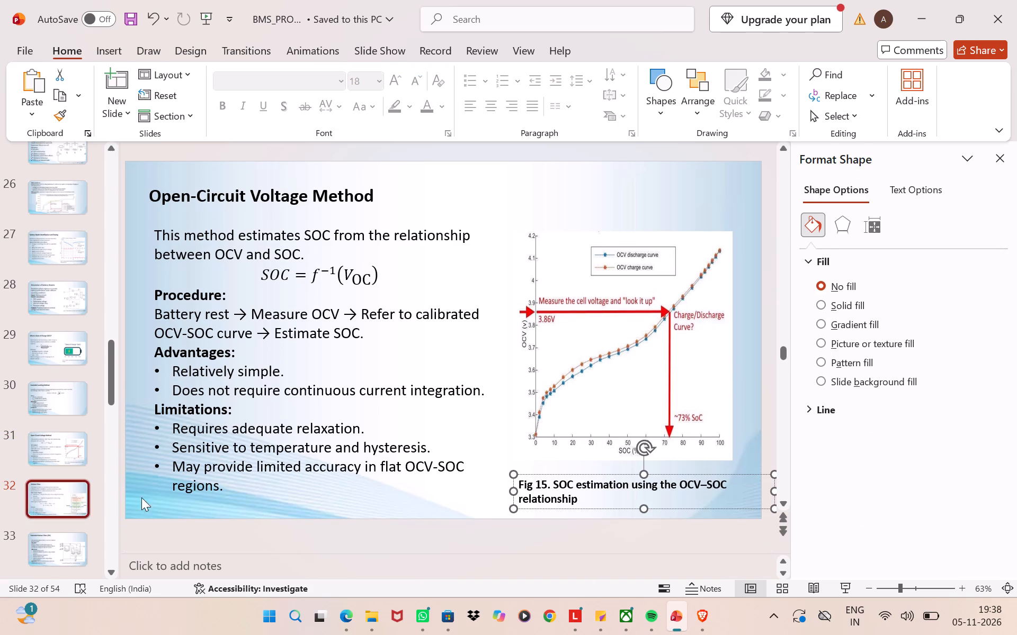
left_click(509, 503)
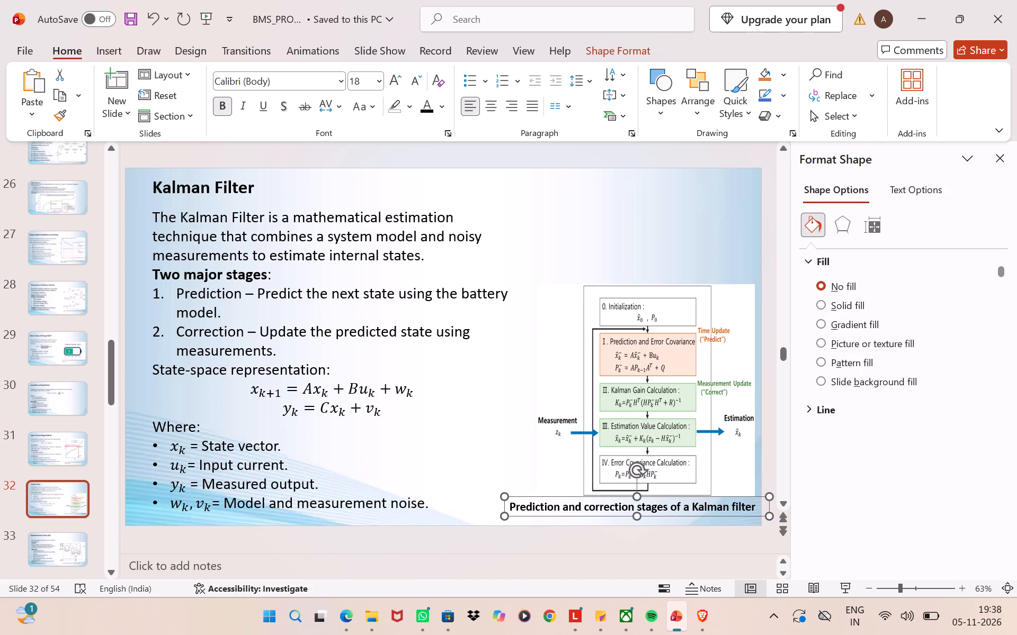
left_click(510, 505)
key("f")
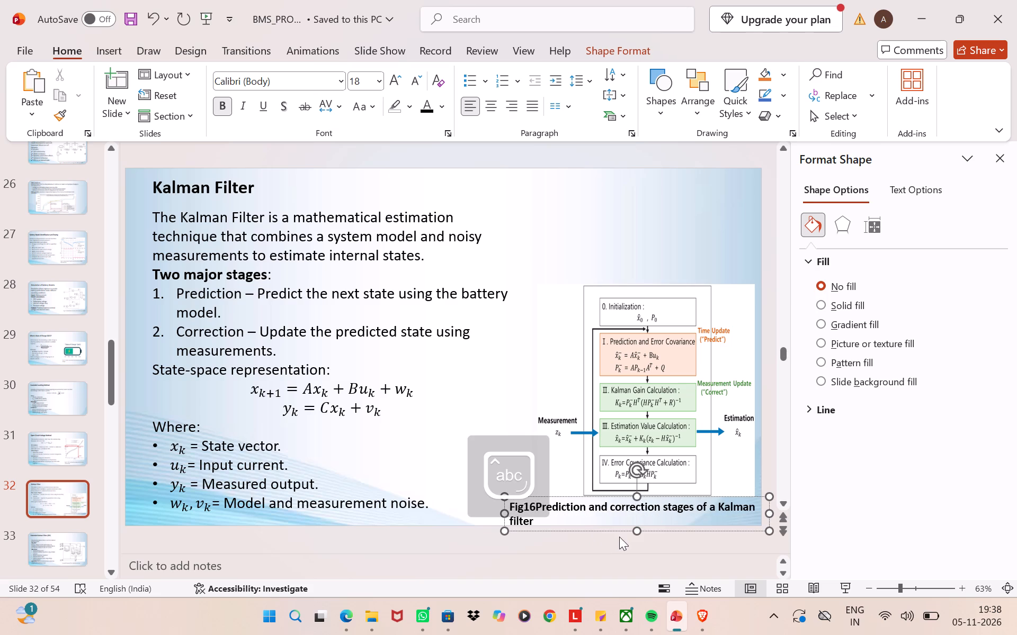
key("period")
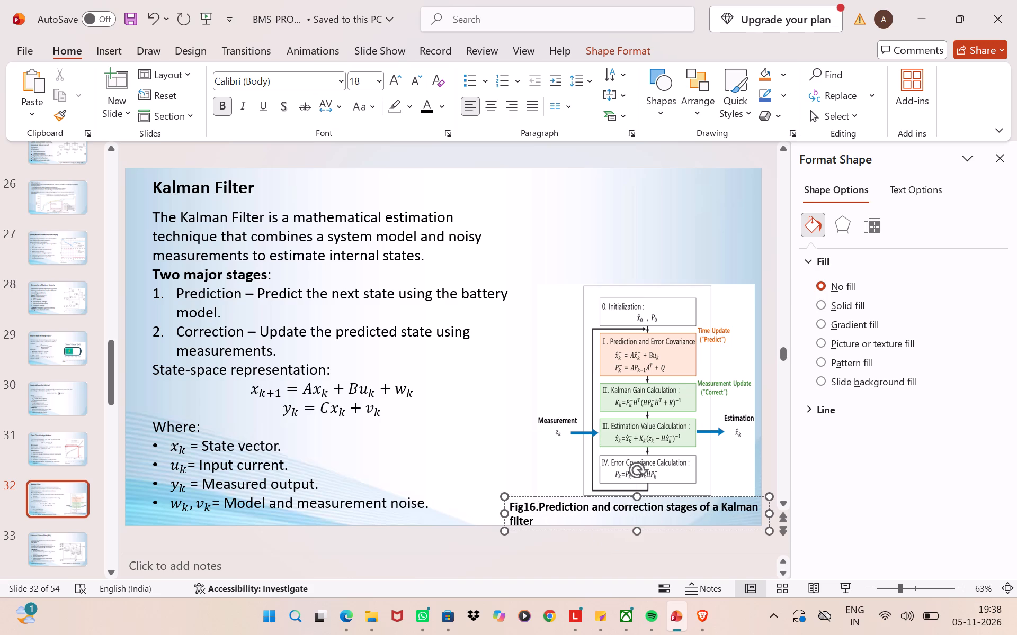
Move the Kalman filter diagram on slide 32 up and left, and raise its caption to just below the diagram.
left_click_drag(628, 389, 615, 375)
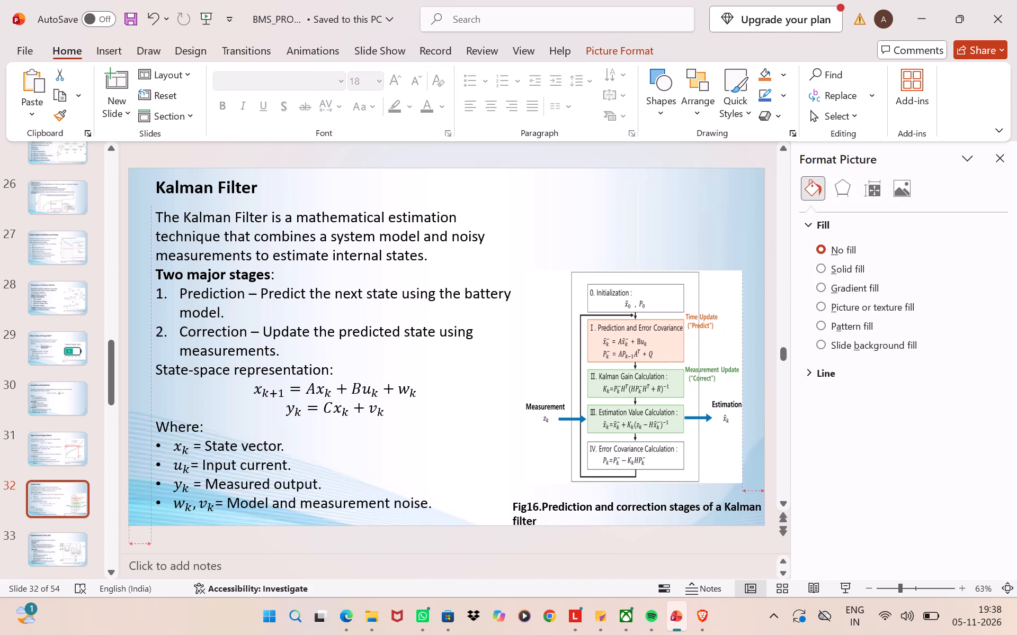
left_click_drag(615, 375, 605, 352)
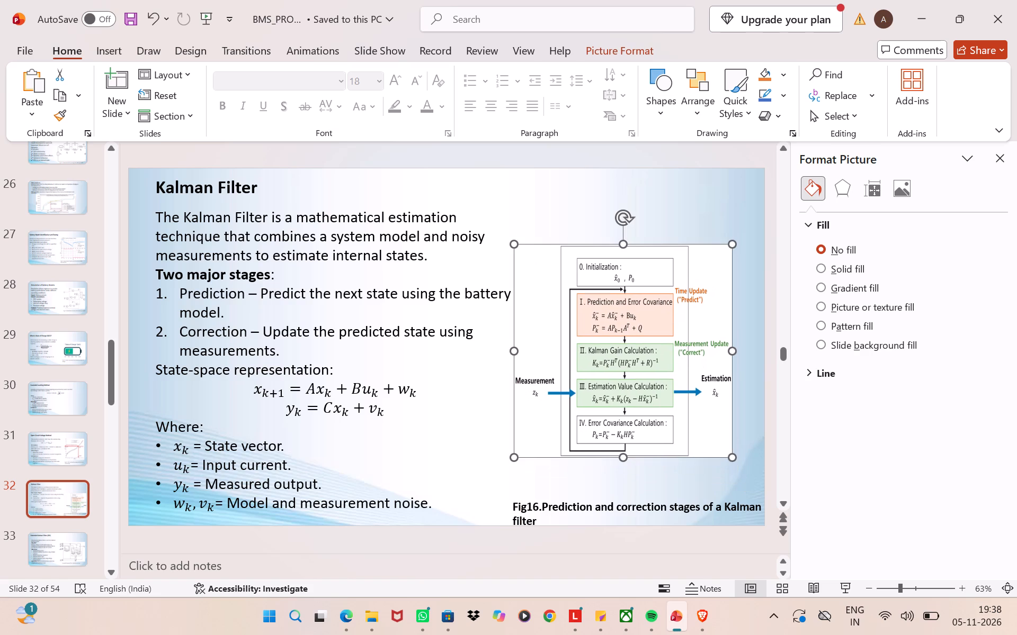
left_click(615, 504)
left_click_drag(615, 503, 609, 493)
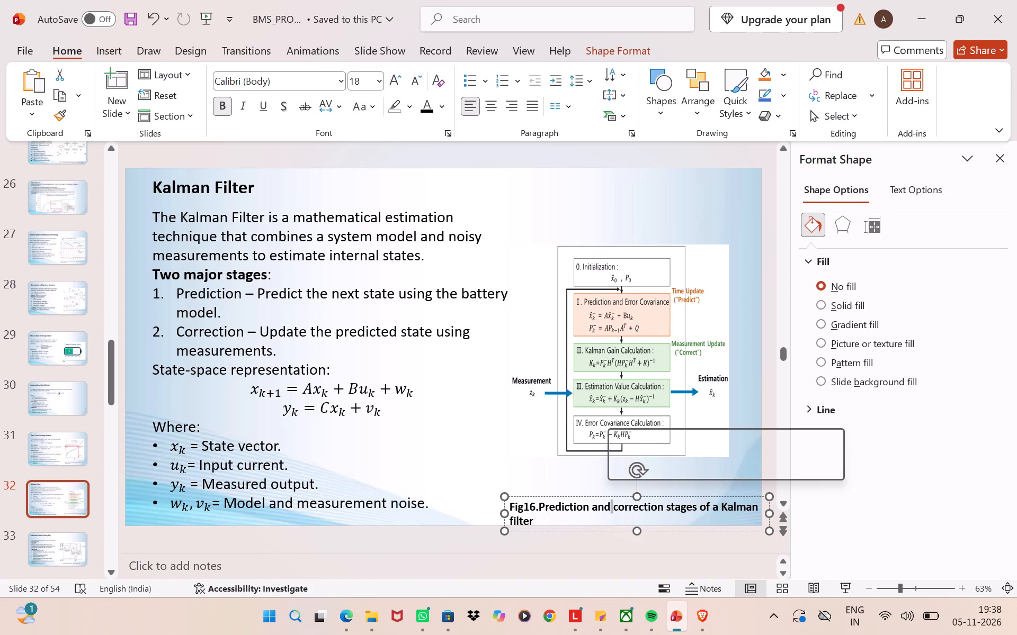
left_click_drag(603, 494, 596, 471)
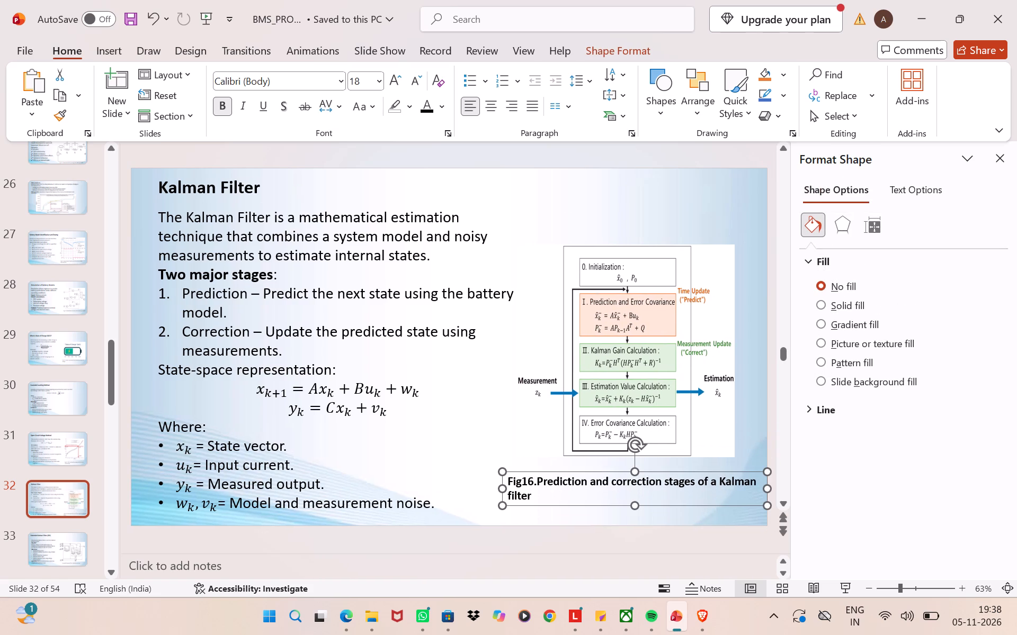
Add the missing spaces in the slide 32 caption prefix so it reads "Fig 16. ".
left_click(523, 481)
key("space")
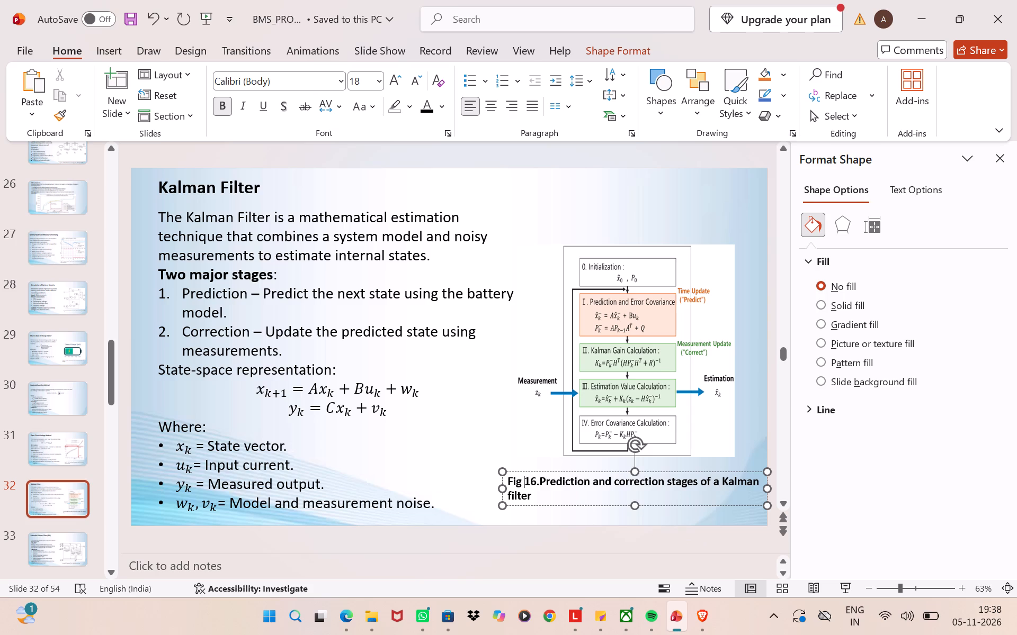
left_click(536, 482)
left_click(538, 483)
key("space")
left_click(521, 412)
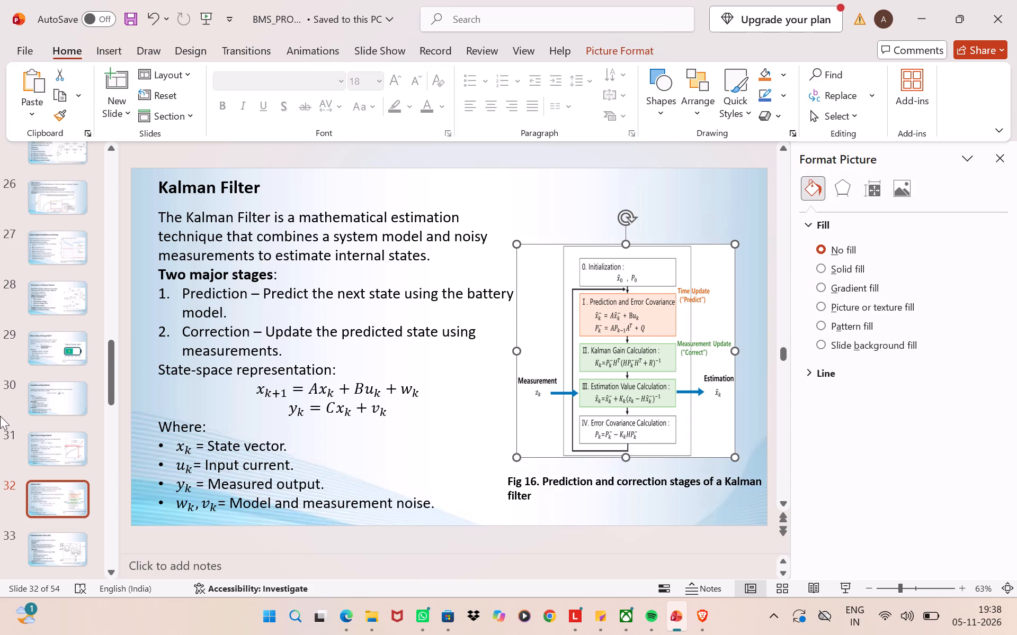
Prefix the Extended Kalman filter implementation caption on slide 33 with "Fig 17. ".
left_click(86, 557)
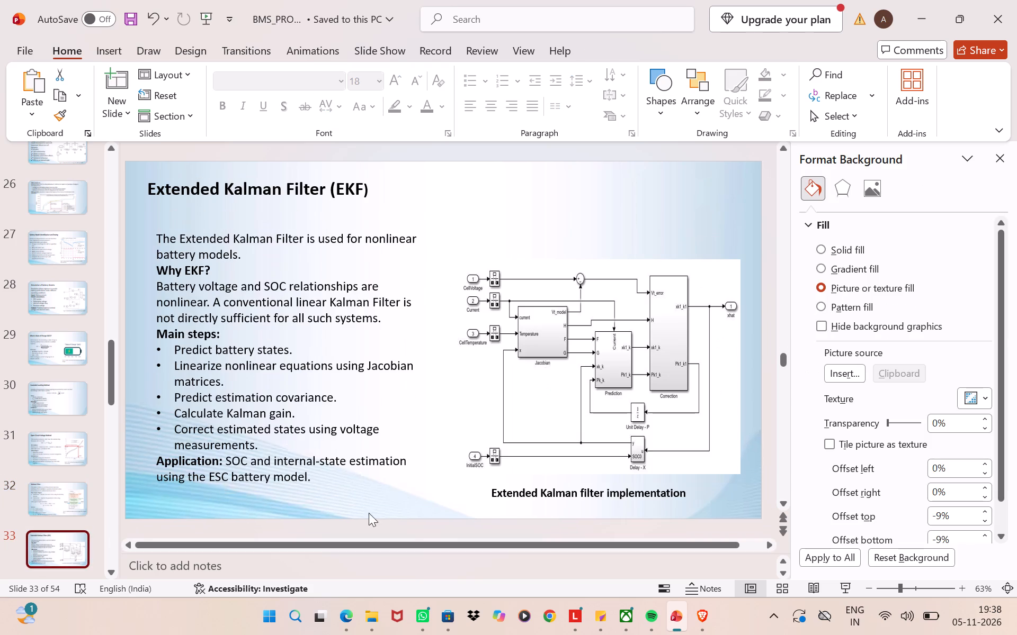
left_click(489, 492)
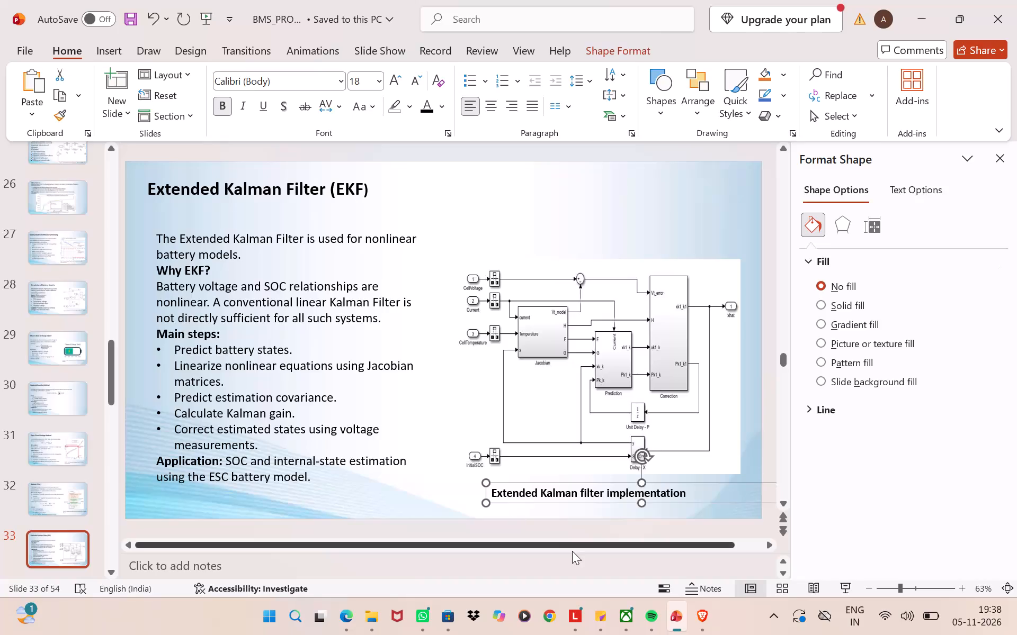
left_click(489, 493)
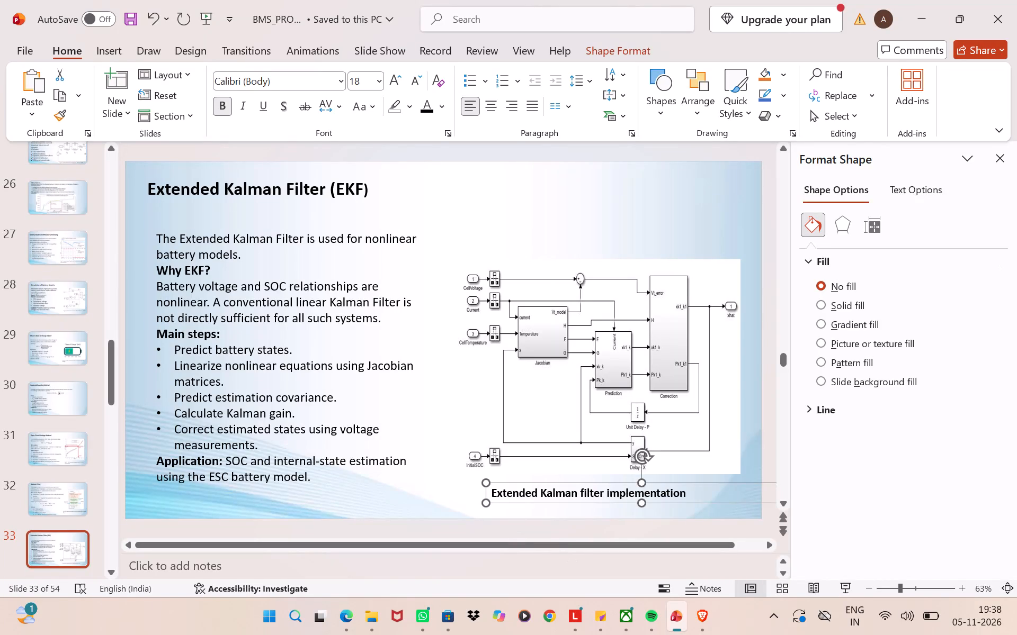
left_click(492, 496)
key("f")
type("ig 17.")
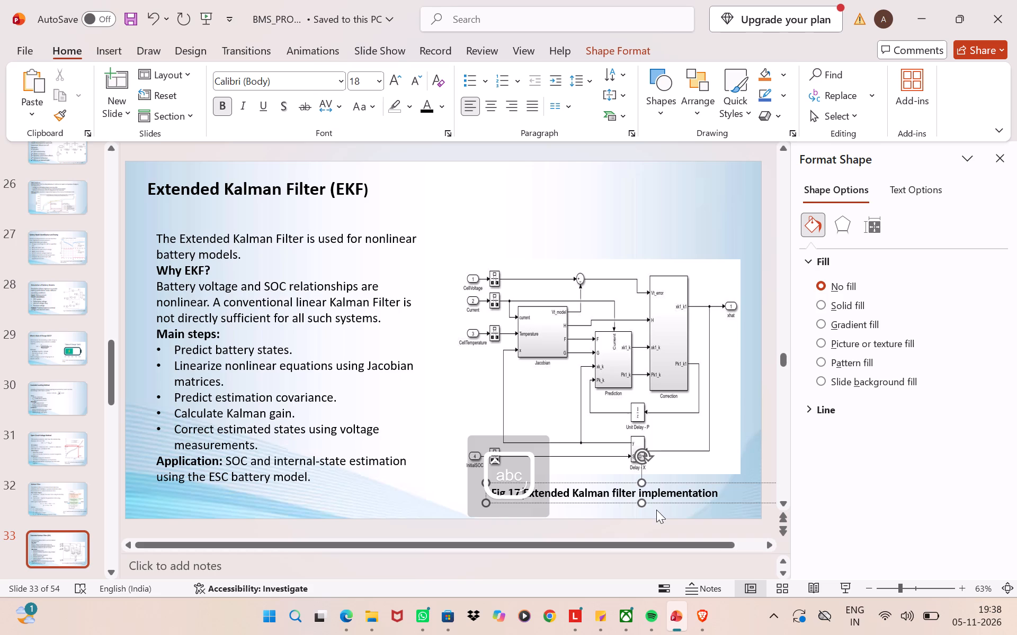
key("space")
Prefix the caption about structural changes during battery ageing on slide 37 with "Fig 18. ".
scroll(74, 525, "down", 3)
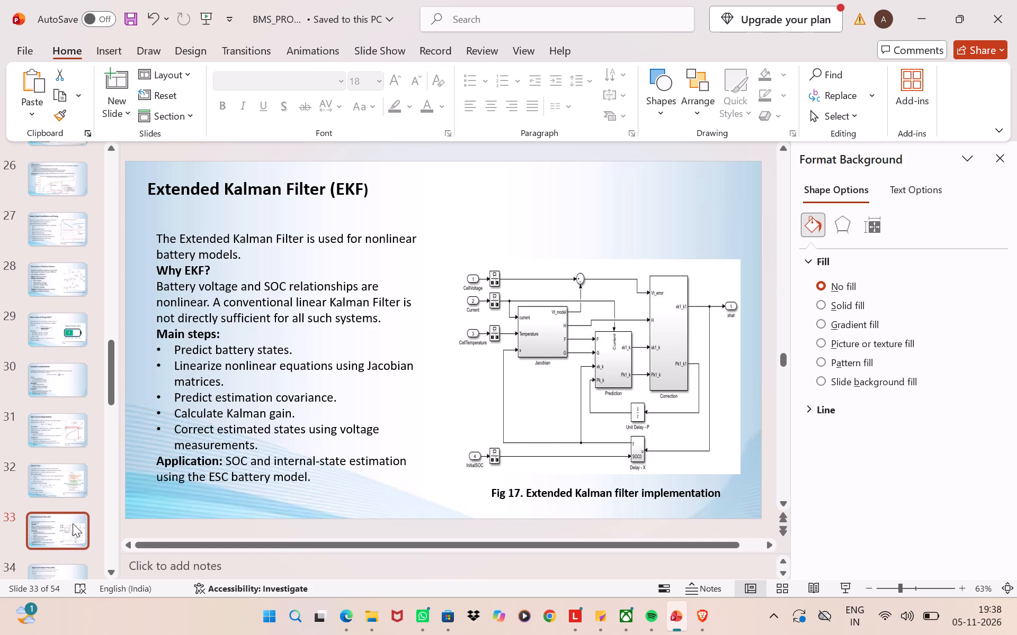
left_click(61, 546)
scroll(61, 546, "down", 2)
left_click(61, 546)
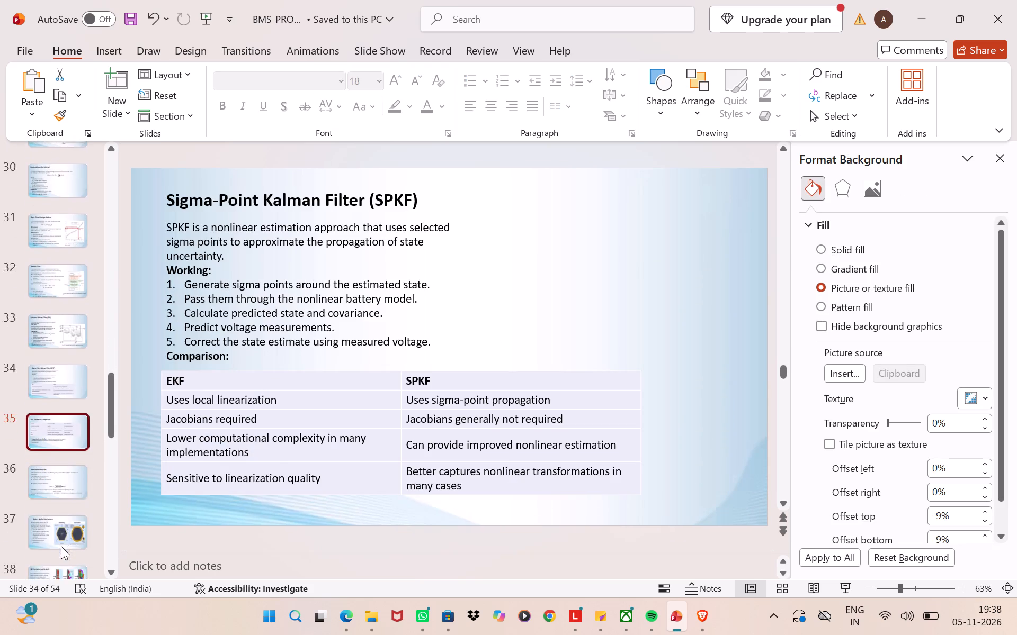
scroll(61, 546, "down", 3)
left_click(67, 425)
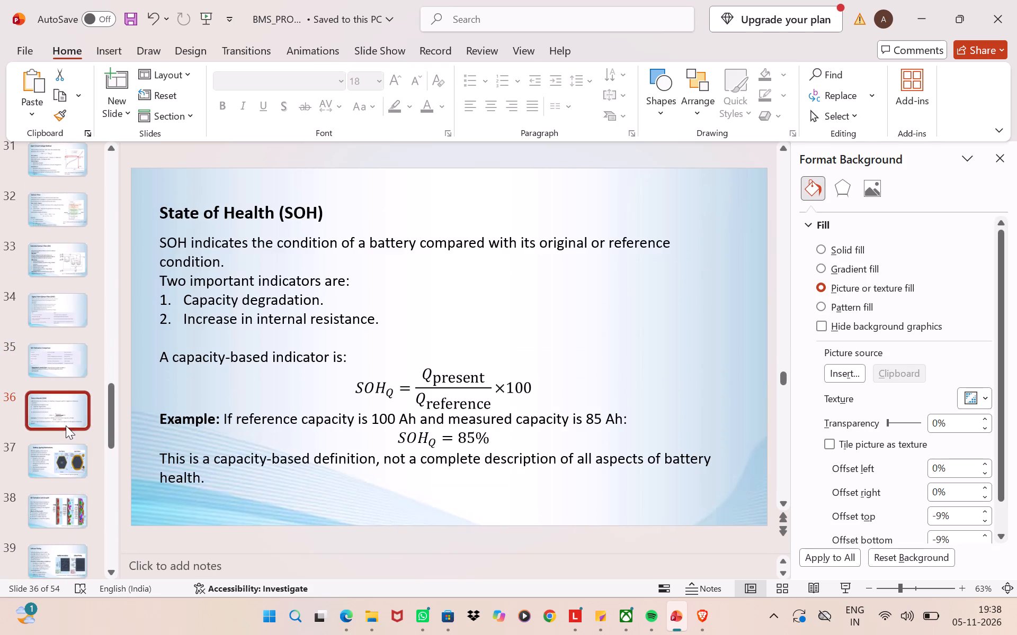
left_click(60, 449)
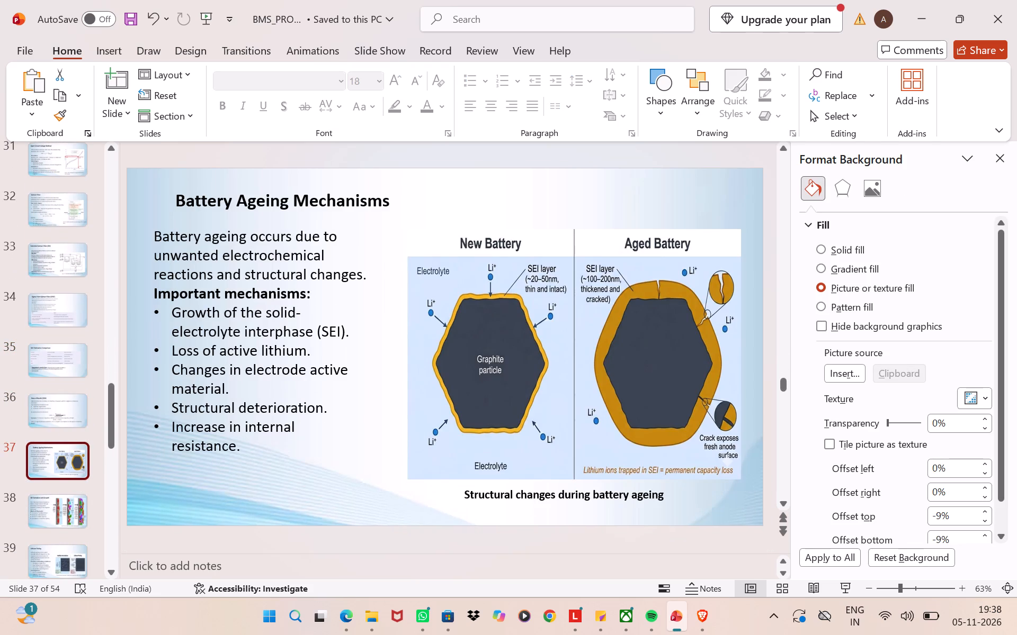
left_click(465, 495)
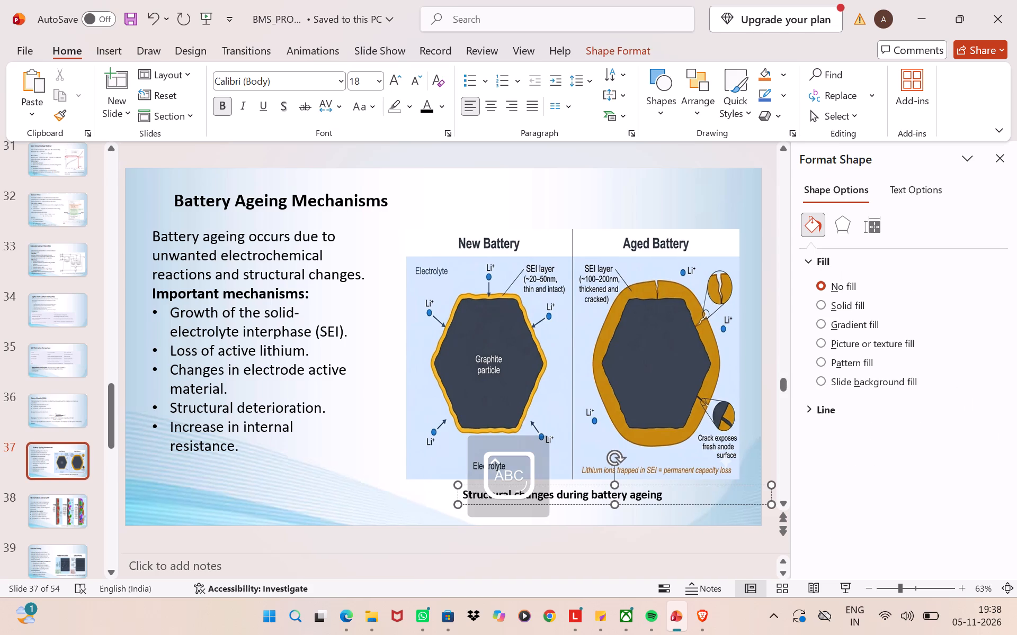
key("f")
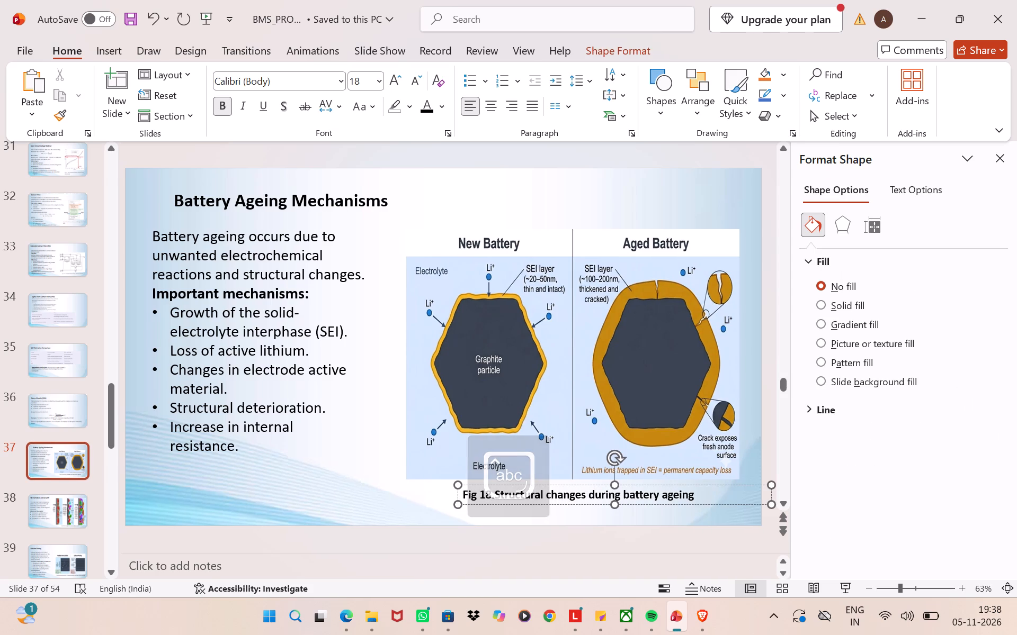
key("space")
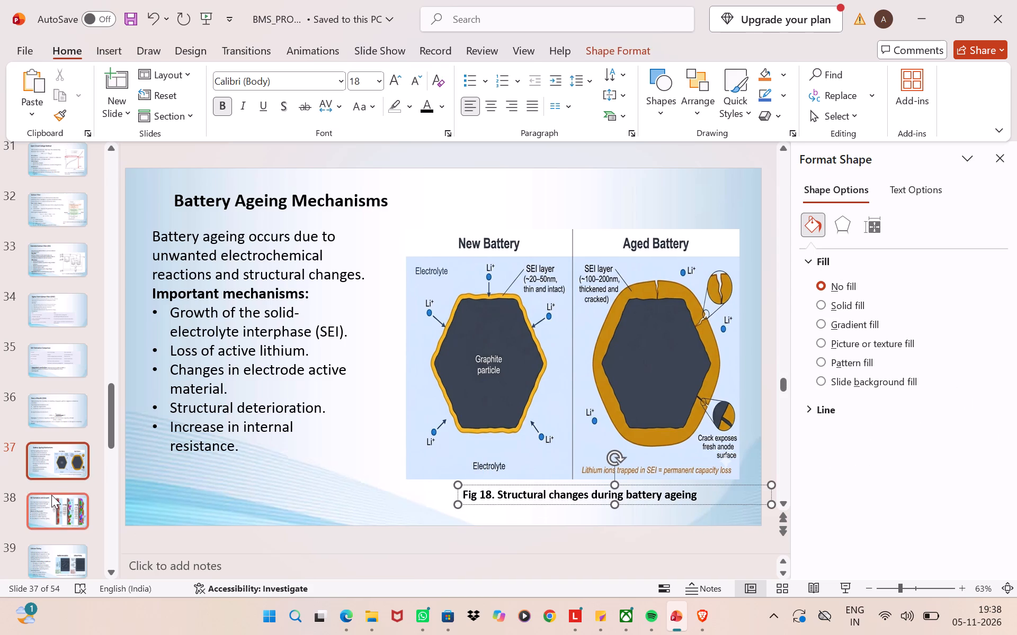
Prefix the Solid Electrolyte Interphase formation caption on slide 38 with "Fig 19. ".
left_click(52, 497)
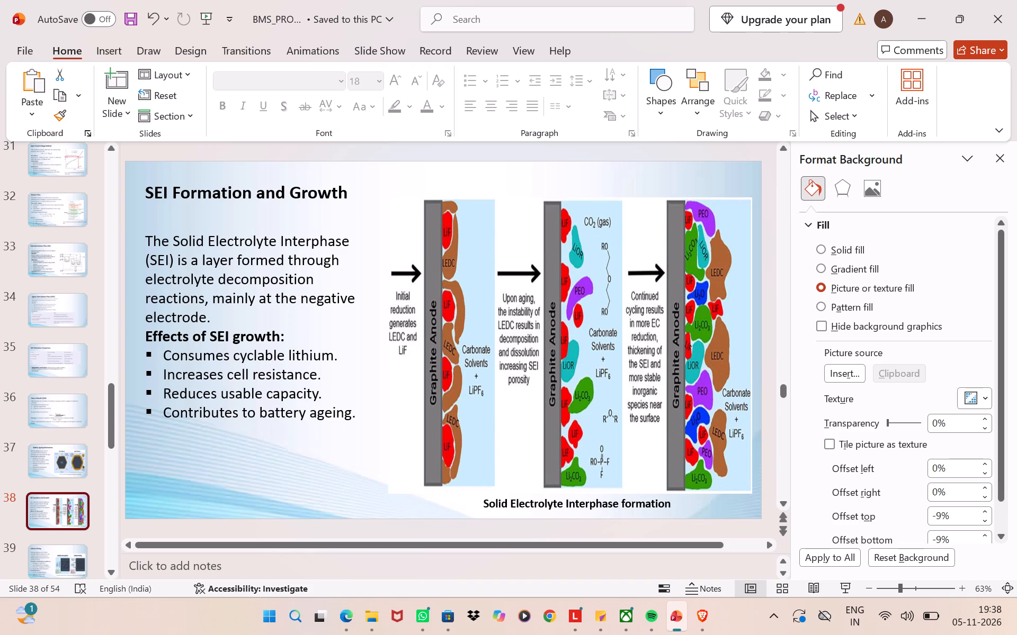
left_click(479, 497)
left_click(483, 504)
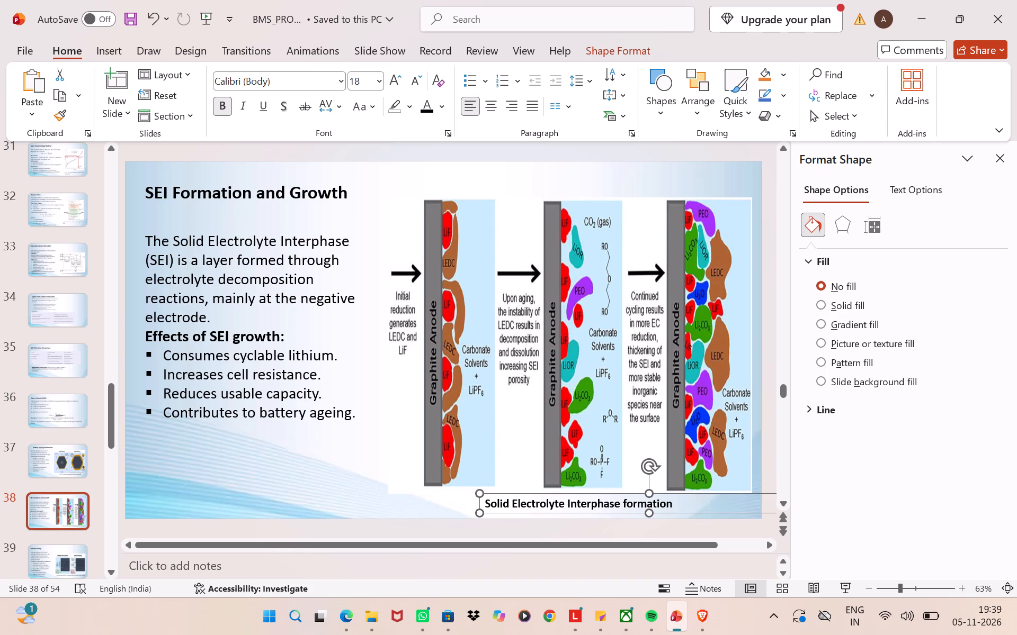
left_click(486, 502)
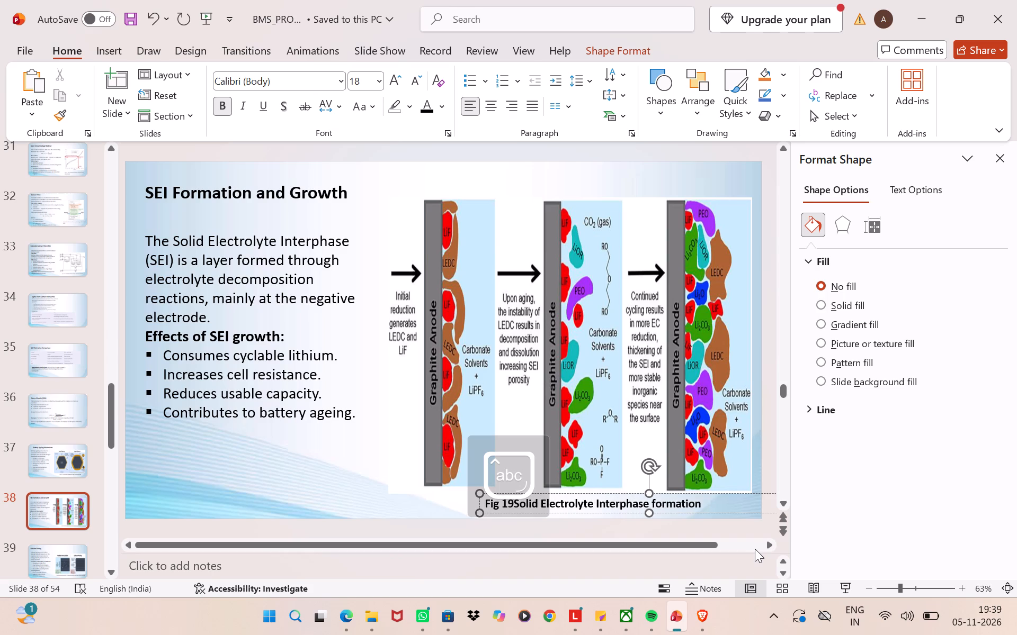
key("period")
key("space")
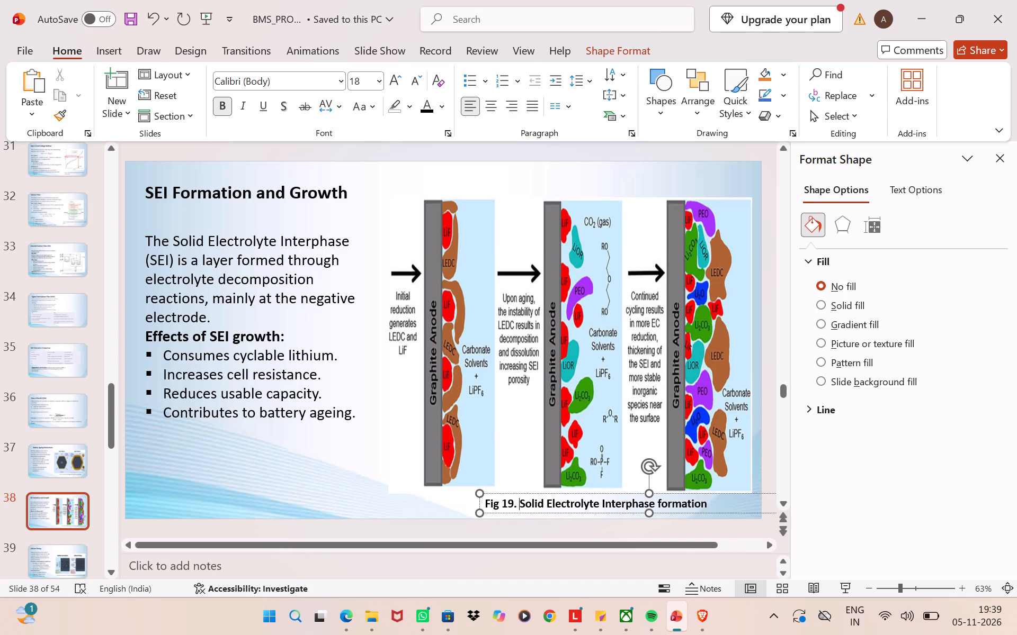
left_click(383, 457)
Prefix the caption comparing normal lithium intercalation and lithium plating on slide 39 with "Fig 20. ".
scroll(40, 524, "down", 2)
left_click(43, 528)
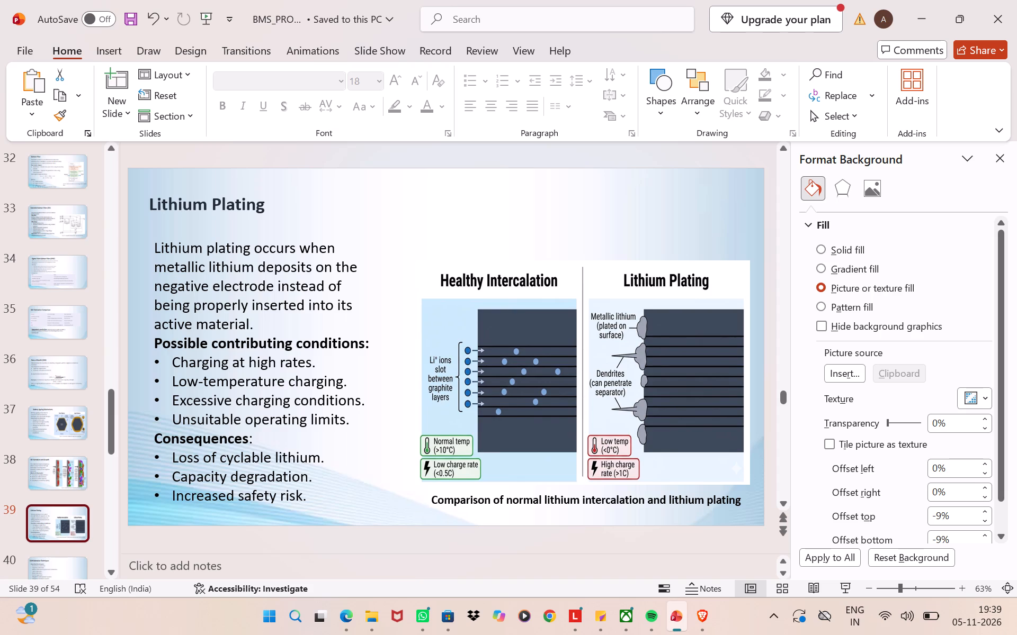
left_click(433, 498)
left_click(431, 498)
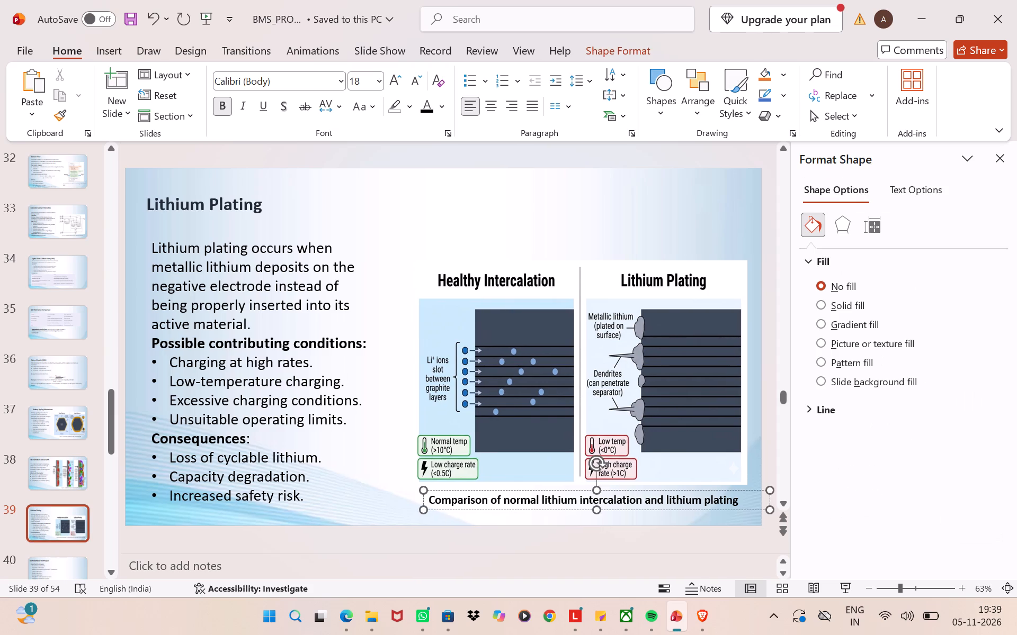
key("f")
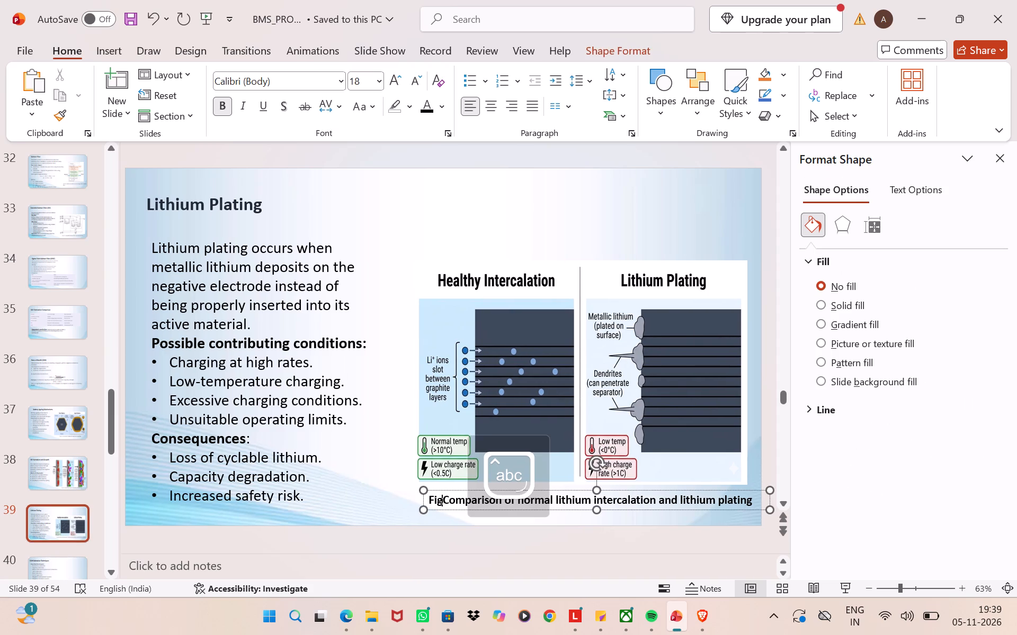
key("space")
type("20.")
key("space")
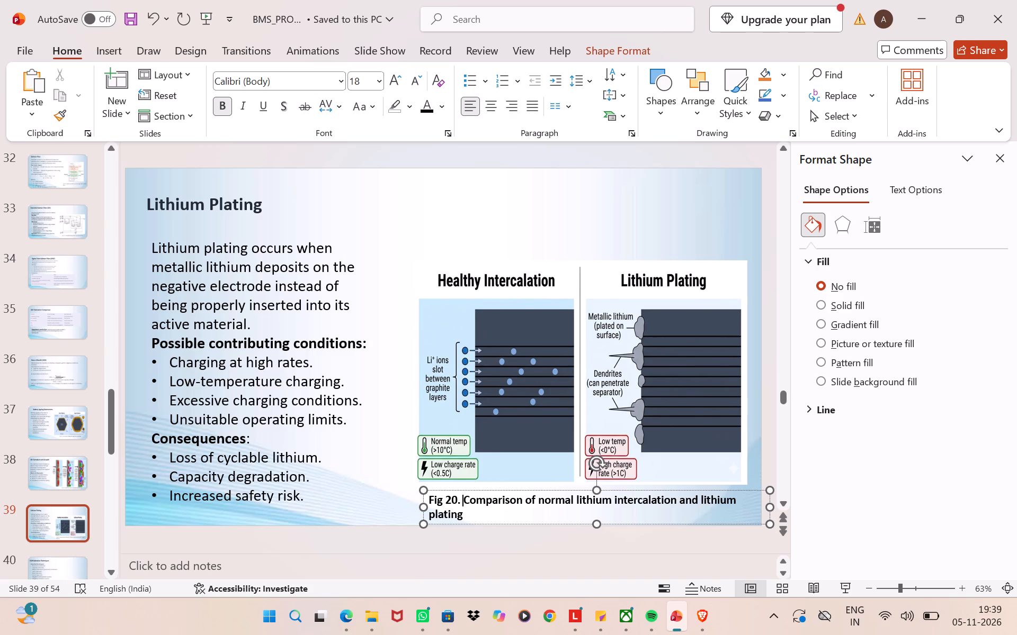
Move the lithium plating picture on slide 39 slightly up and raise its two-line caption to sit just below it.
left_click_drag(591, 317, 591, 310)
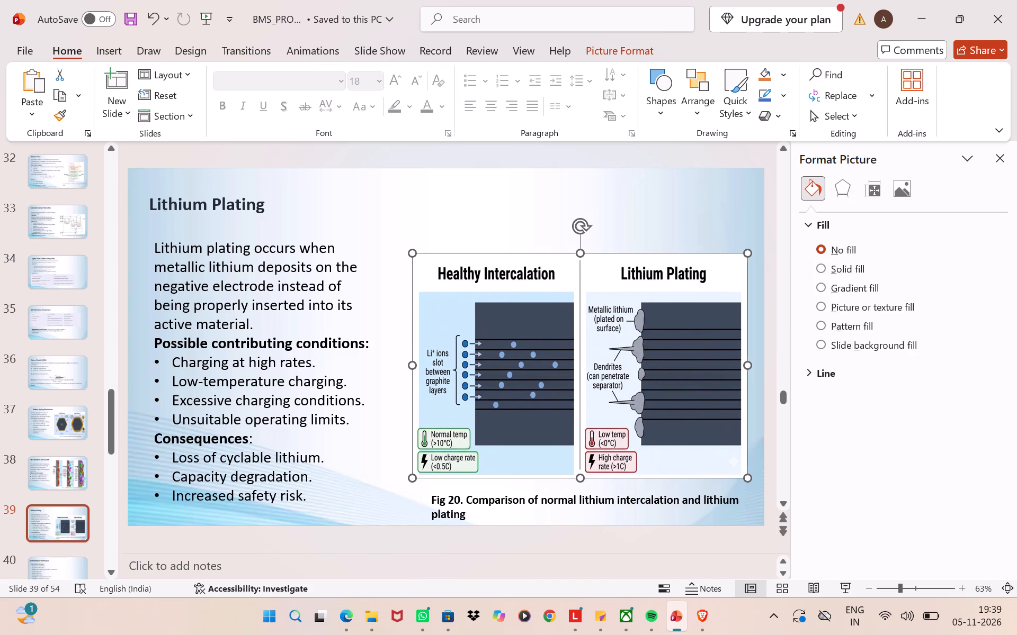
left_click(575, 500)
left_click(575, 500)
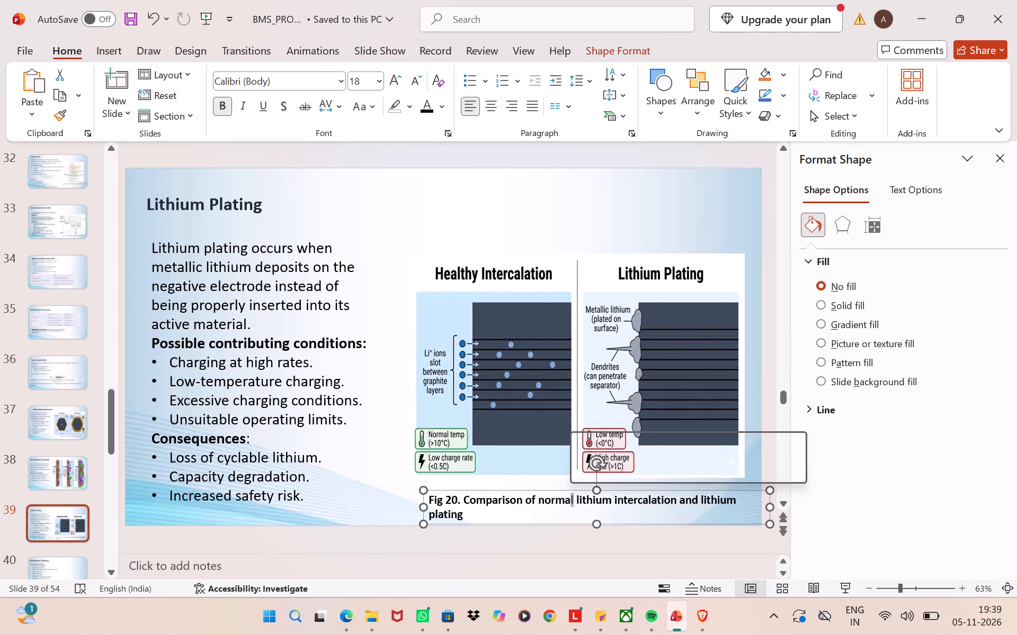
left_click_drag(564, 492, 561, 485)
left_click(530, 194)
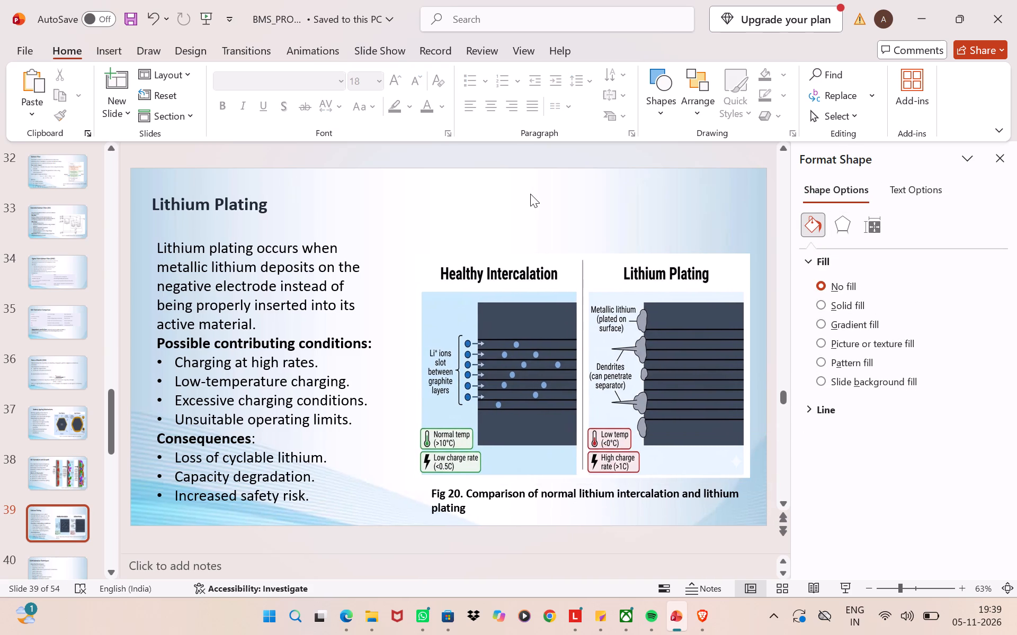
Check slides 40 to 42 for captions needing a number, examining the cell imbalance picture's built-in caption against slide 39's figure number.
left_click(36, 470)
left_click(66, 529)
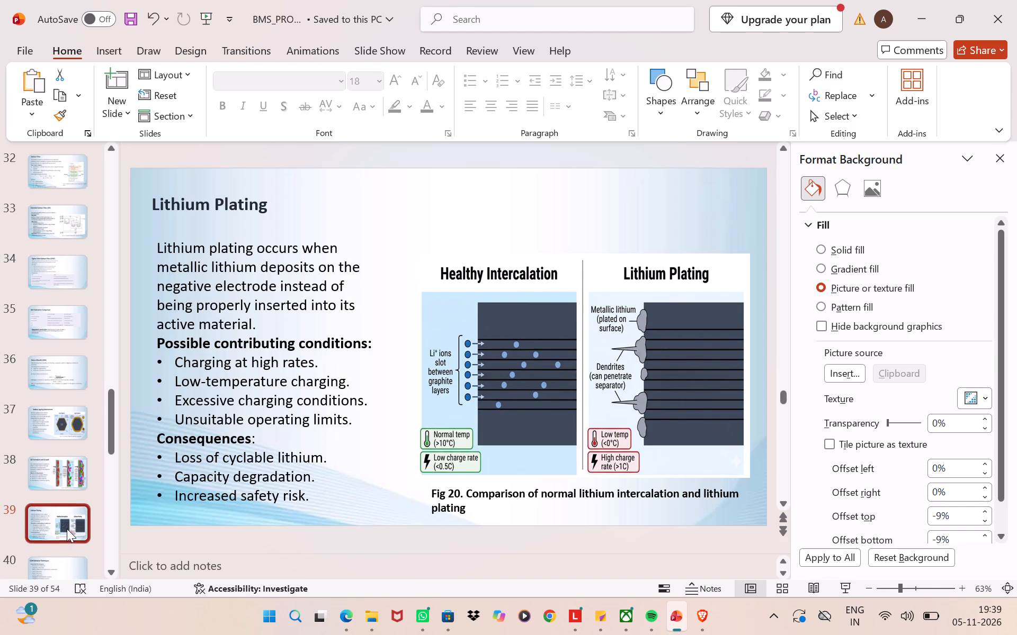
left_click(72, 570)
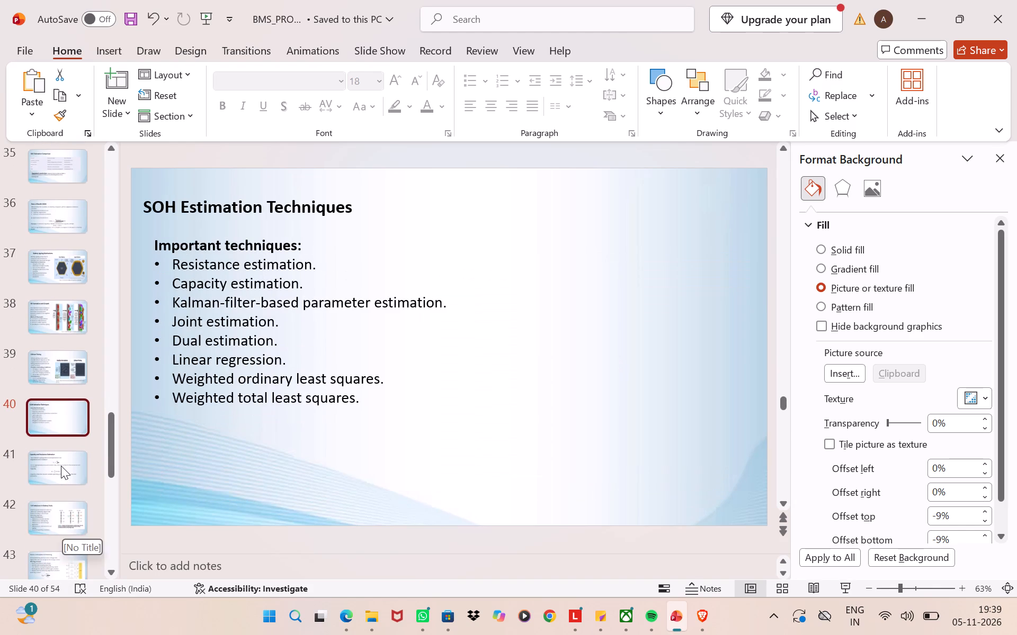
left_click(61, 464)
left_click(60, 510)
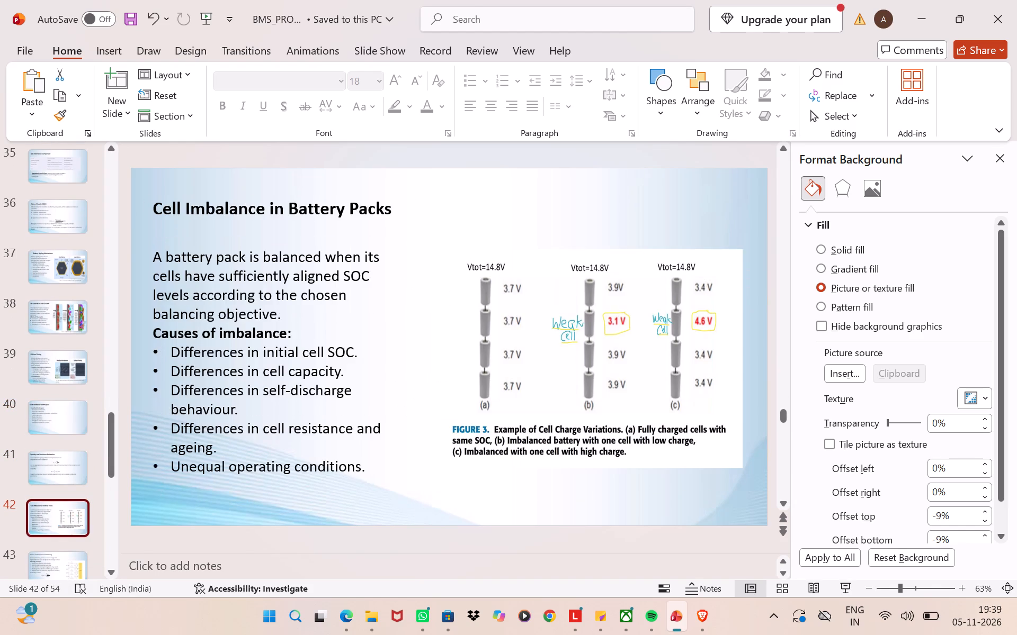
left_click(486, 429)
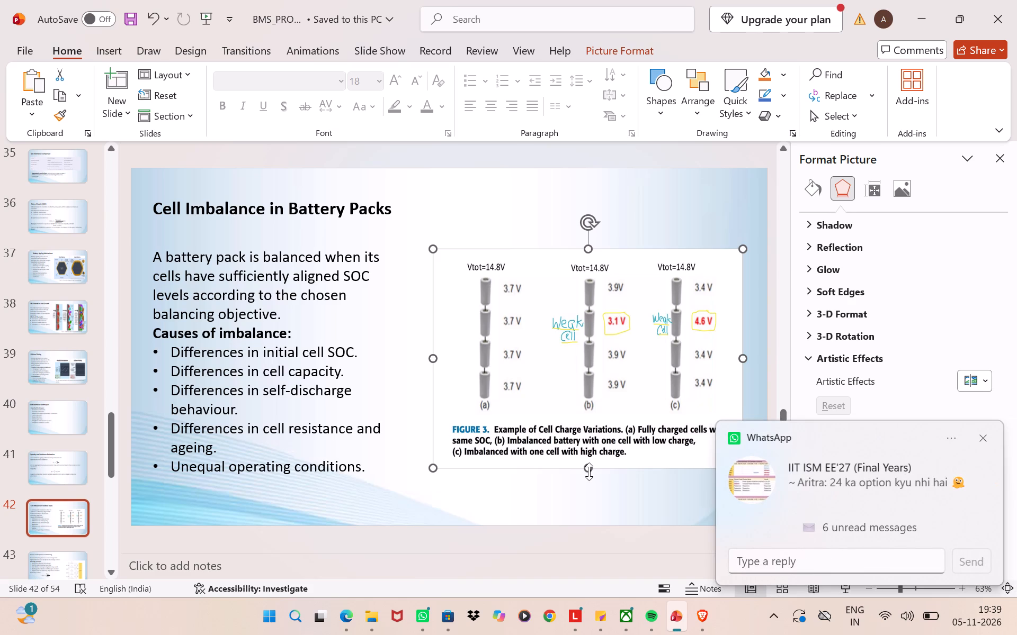
left_click(982, 444)
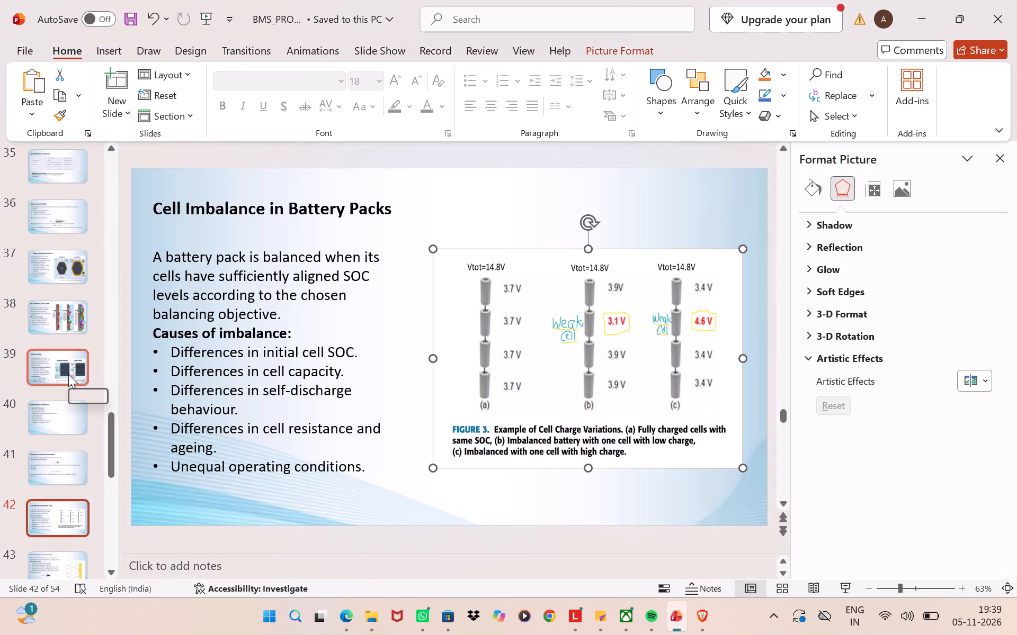
left_click(60, 368)
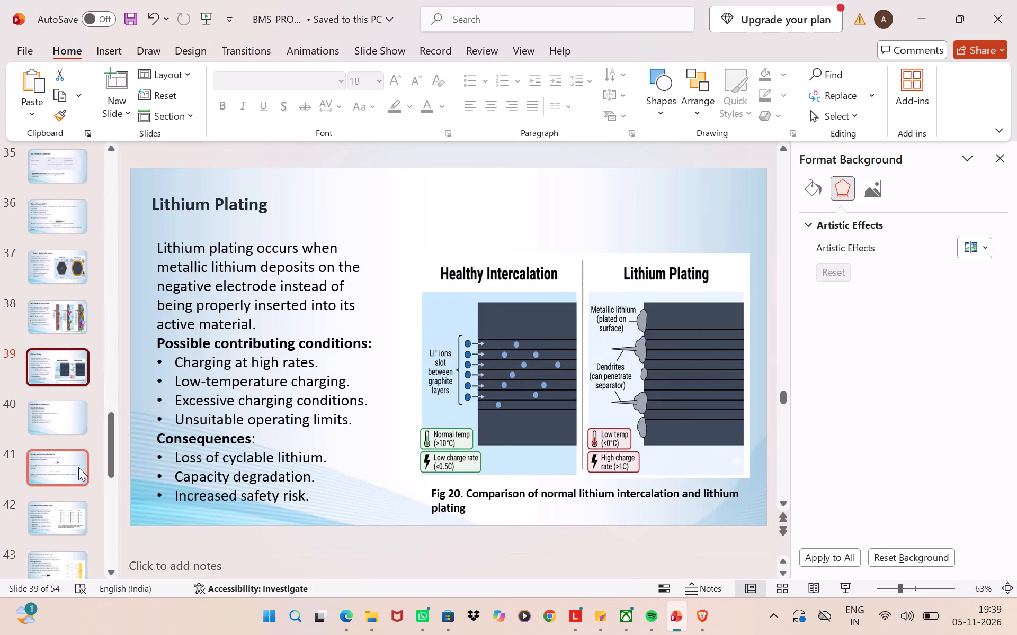
left_click(64, 519)
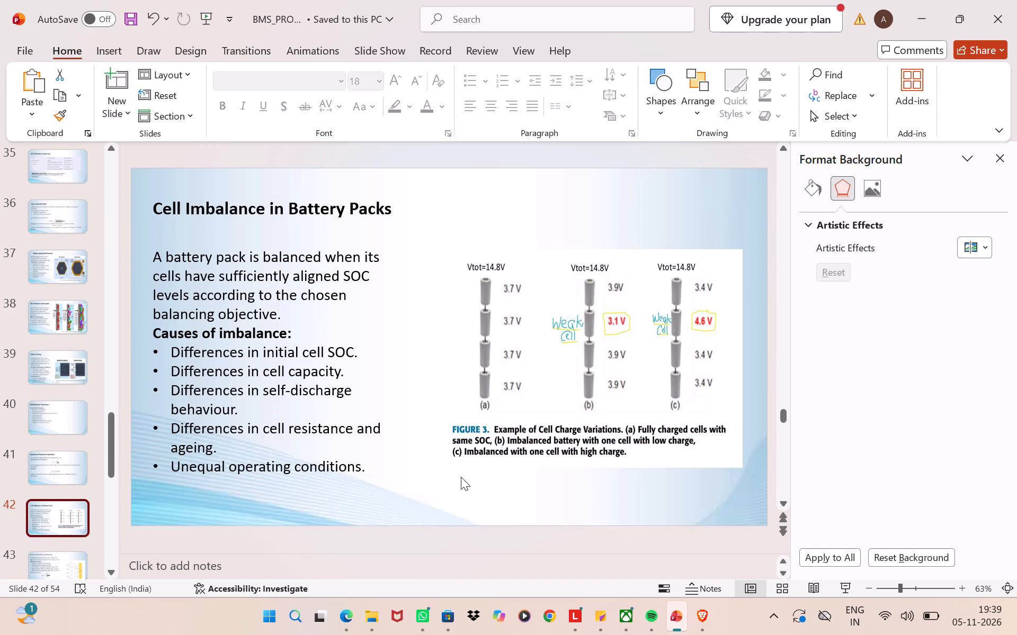
left_click(463, 471)
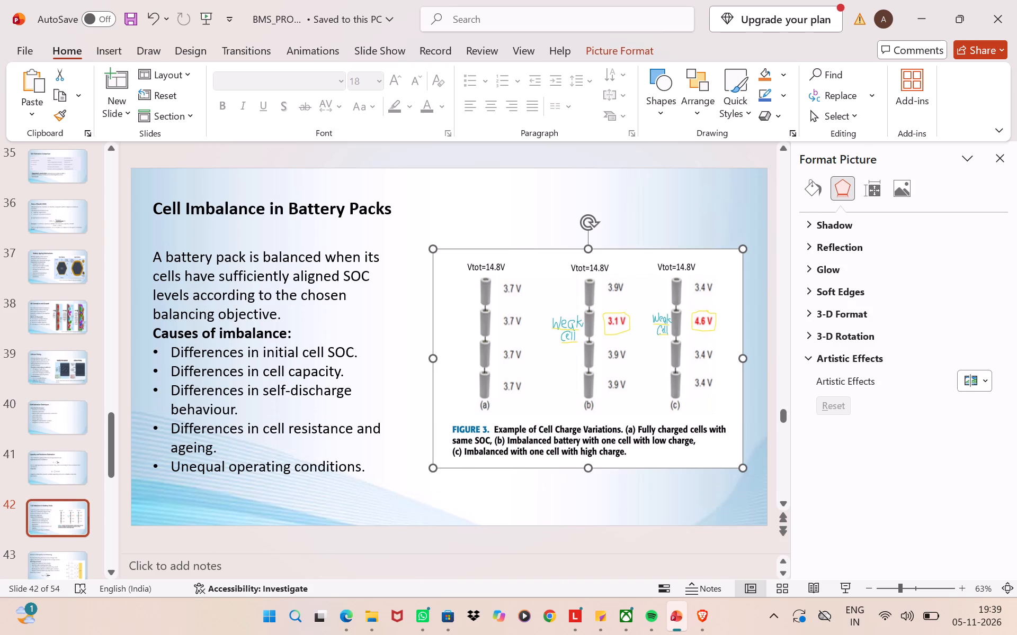
Prefix the passive cell balancing circuit caption on slide 43 with "Fig 21. ".
left_click(79, 569)
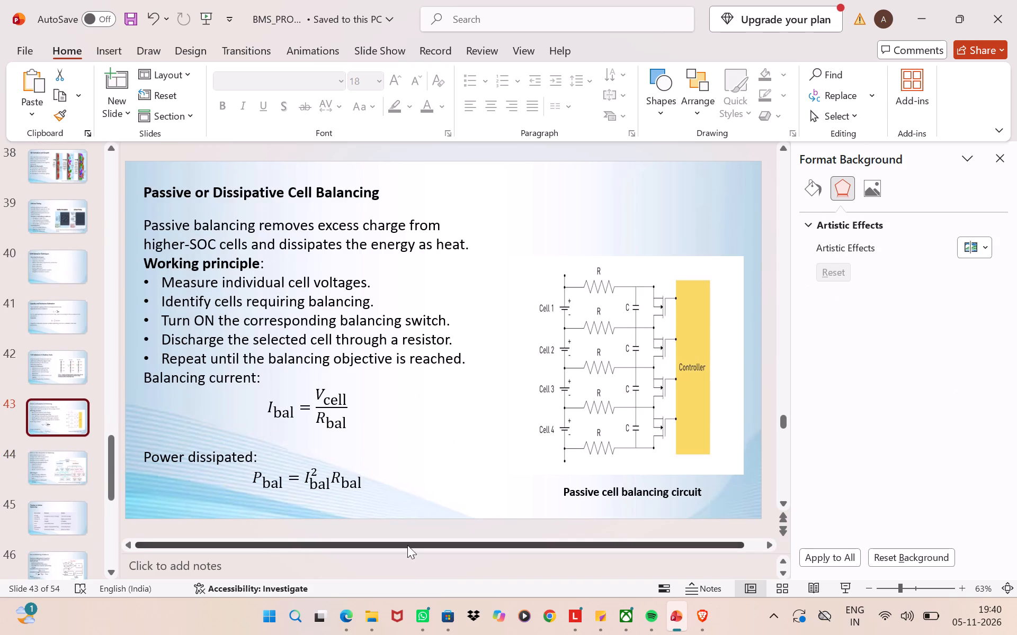
left_click(563, 491)
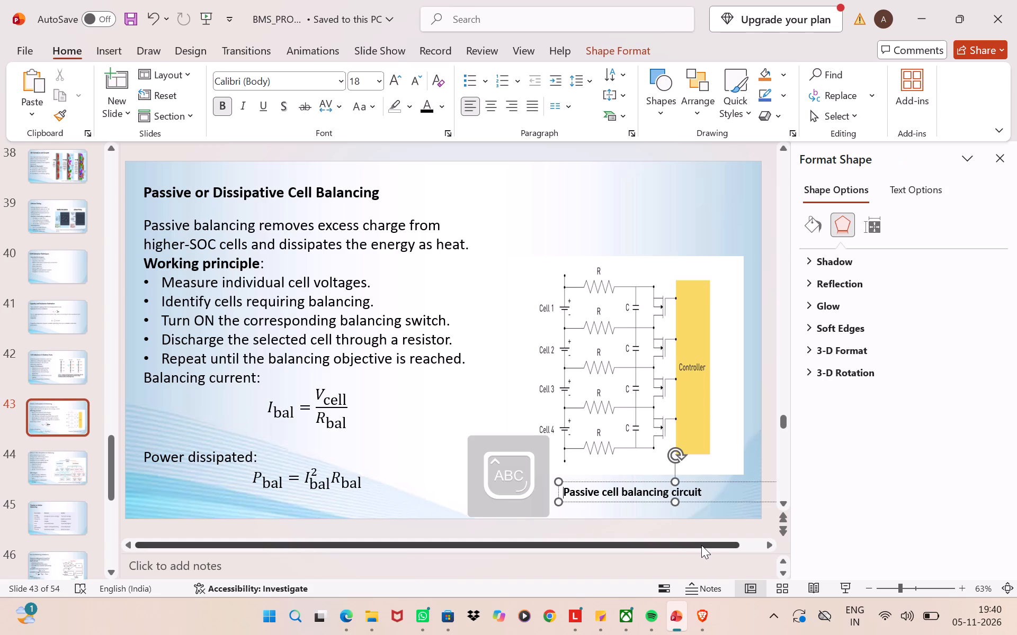
type("ig")
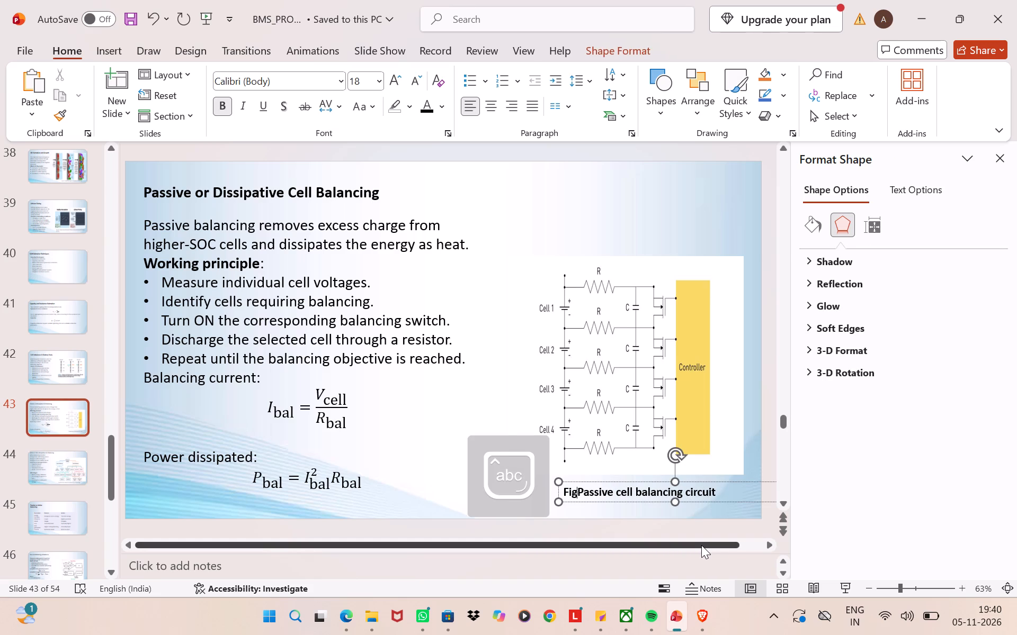
key("space")
type("21")
type(".")
key("space")
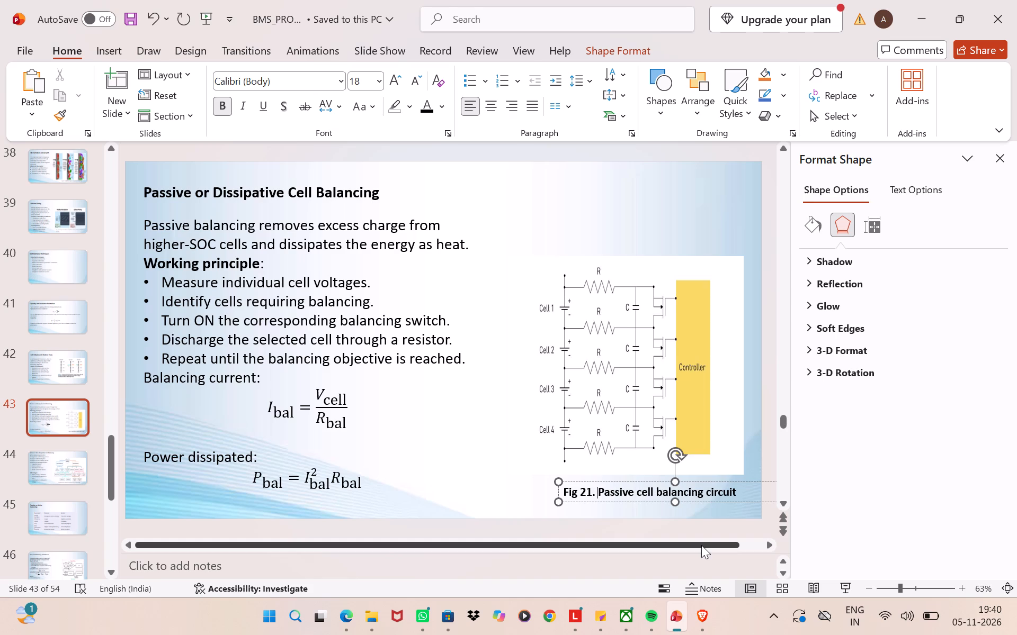
Prefix the caption about the classification of passive and active cell balancing on slide 44 with "Fig 22. ".
left_click(50, 475)
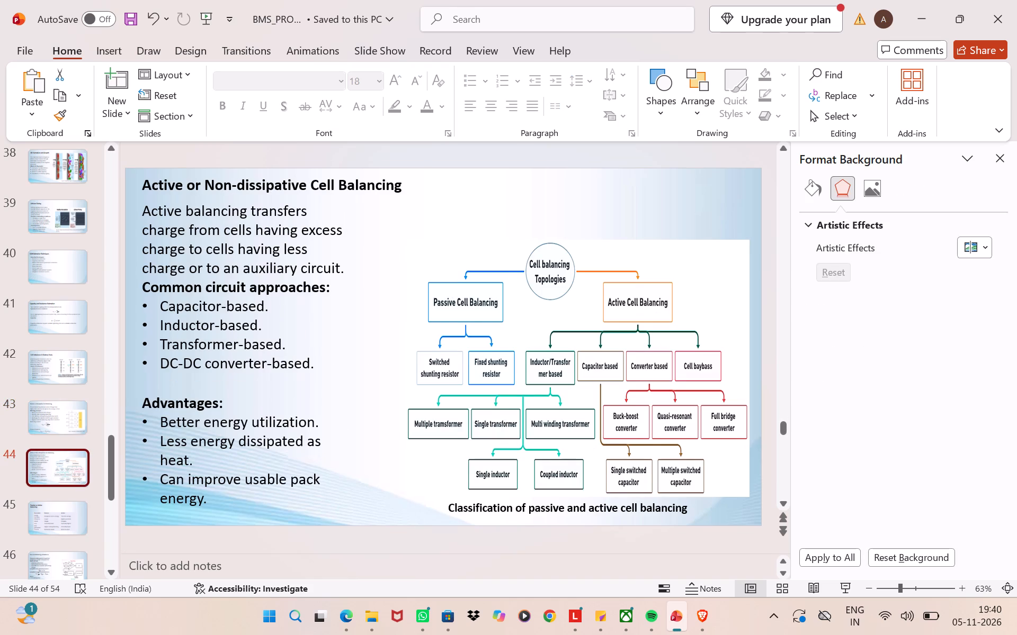
left_click(447, 507)
left_click(448, 501)
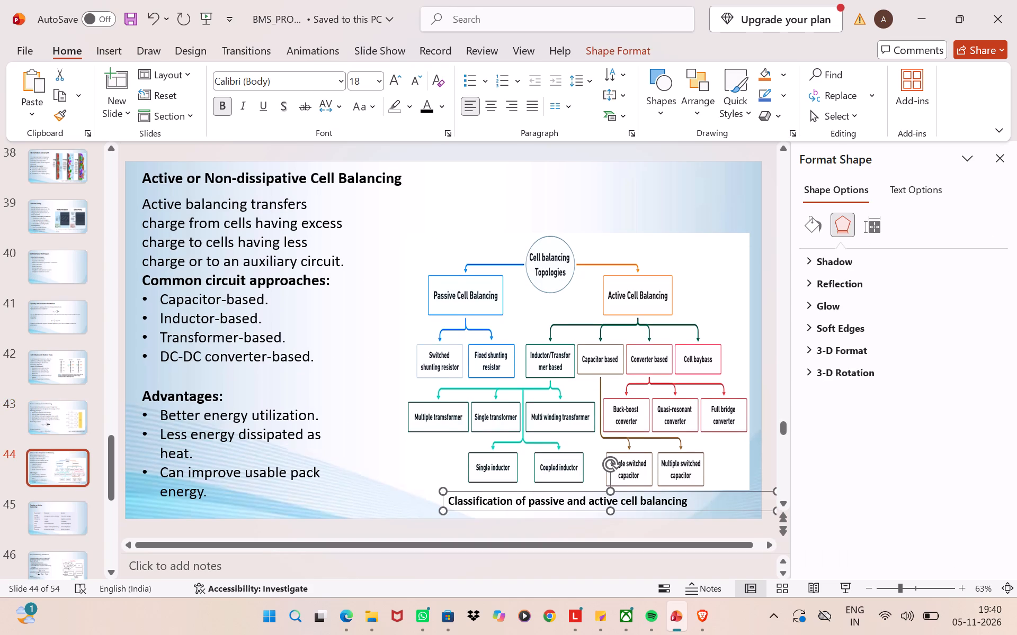
left_click(450, 496)
key("f")
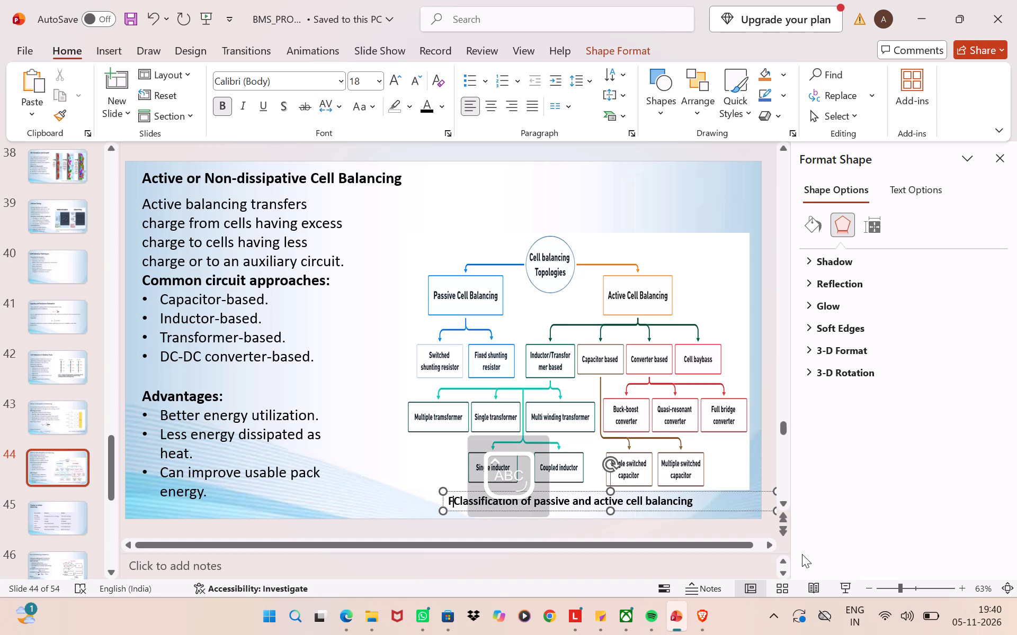
type("ig 2")
key("2")
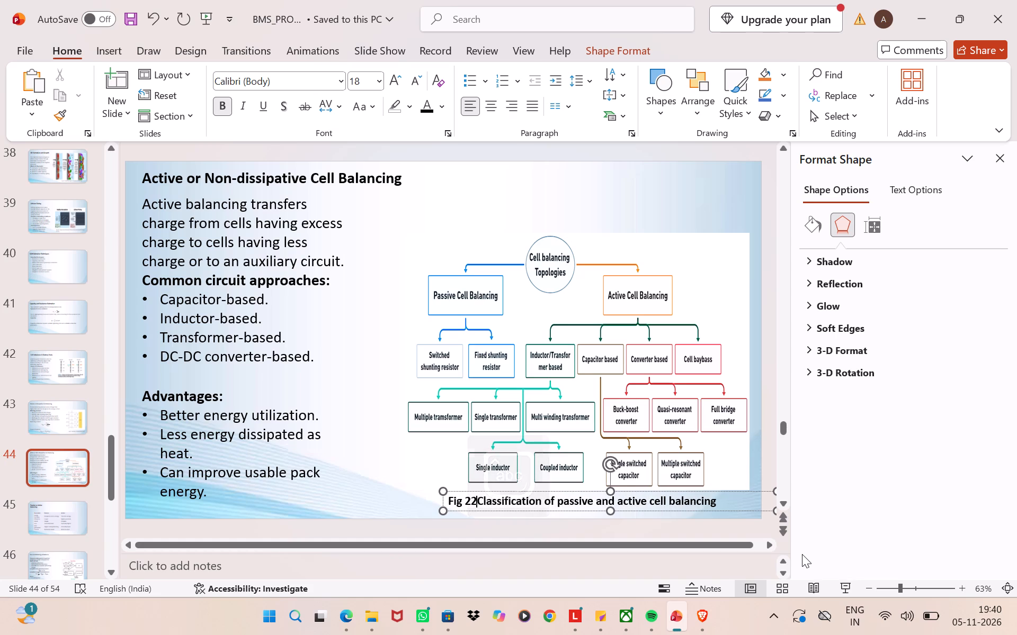
type(".")
key("space")
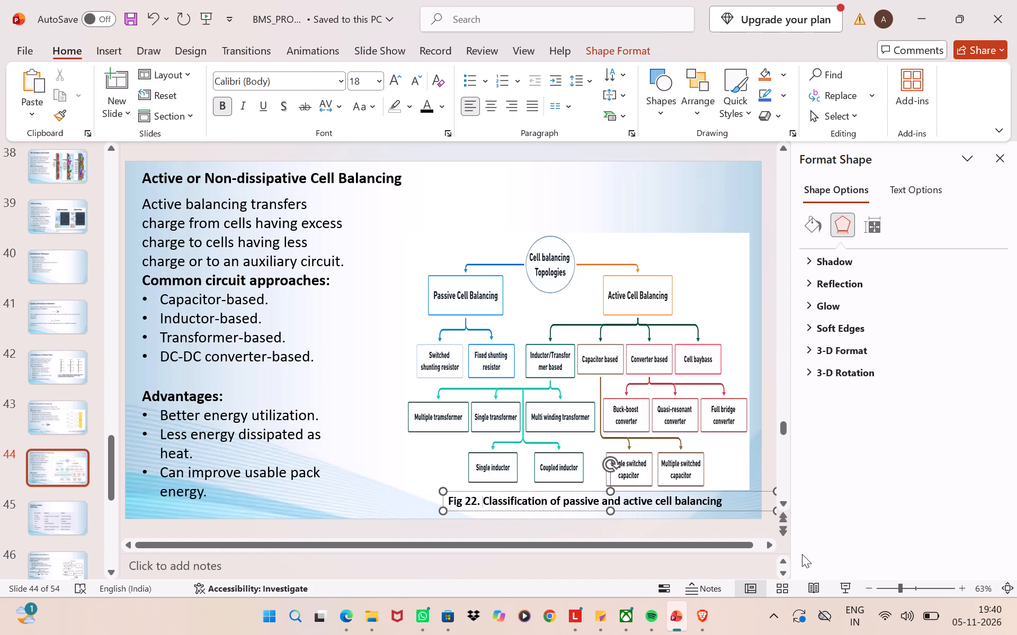
Prefix the coupled electrical and thermal battery model caption on slide 46 with "Fig 23. ".
left_click(57, 524)
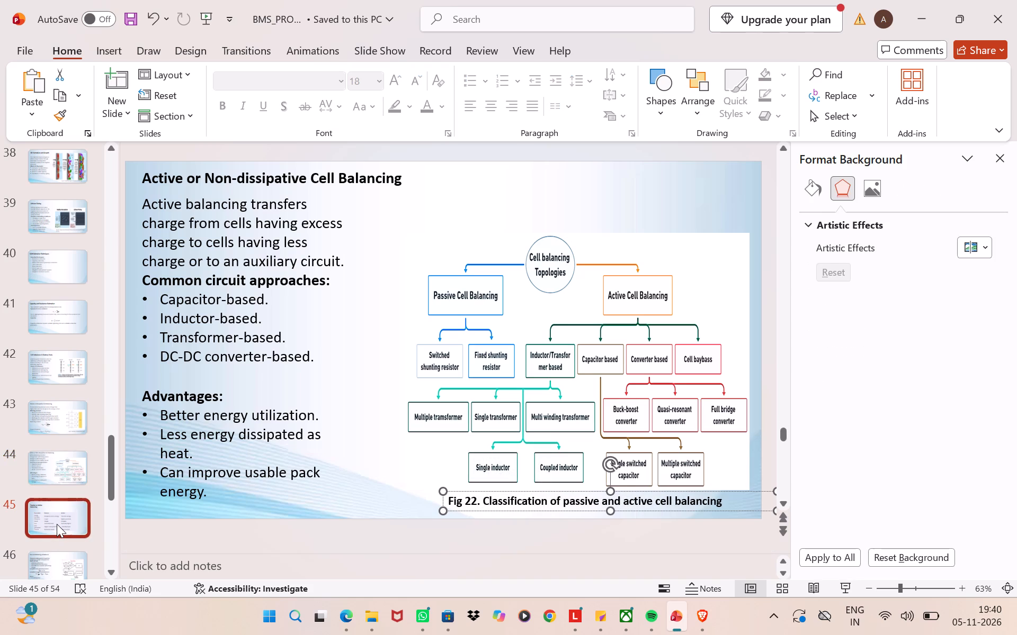
left_click(55, 564)
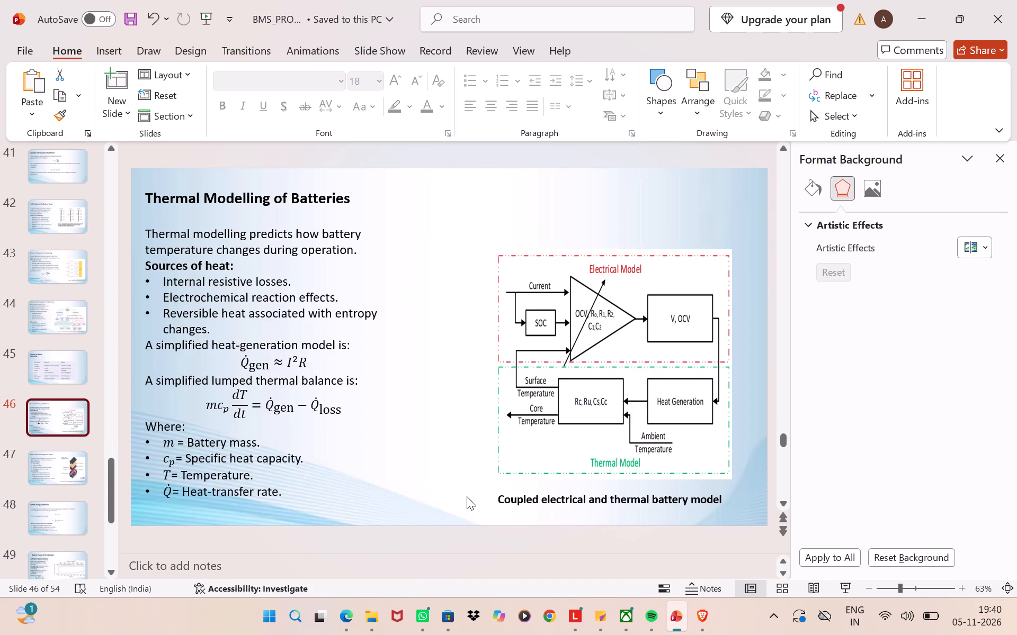
left_click(500, 496)
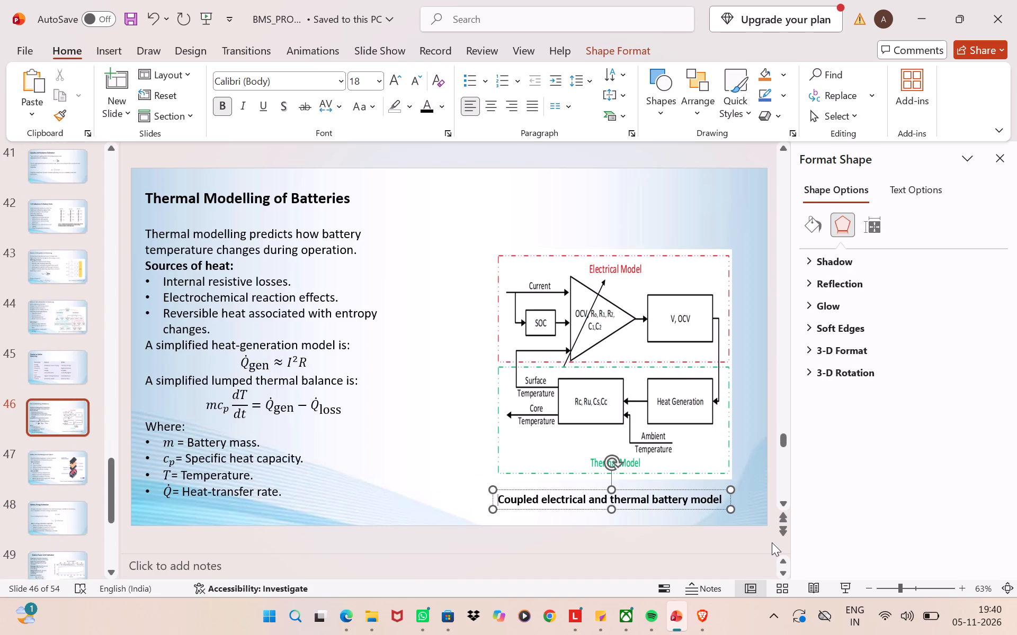
key("f")
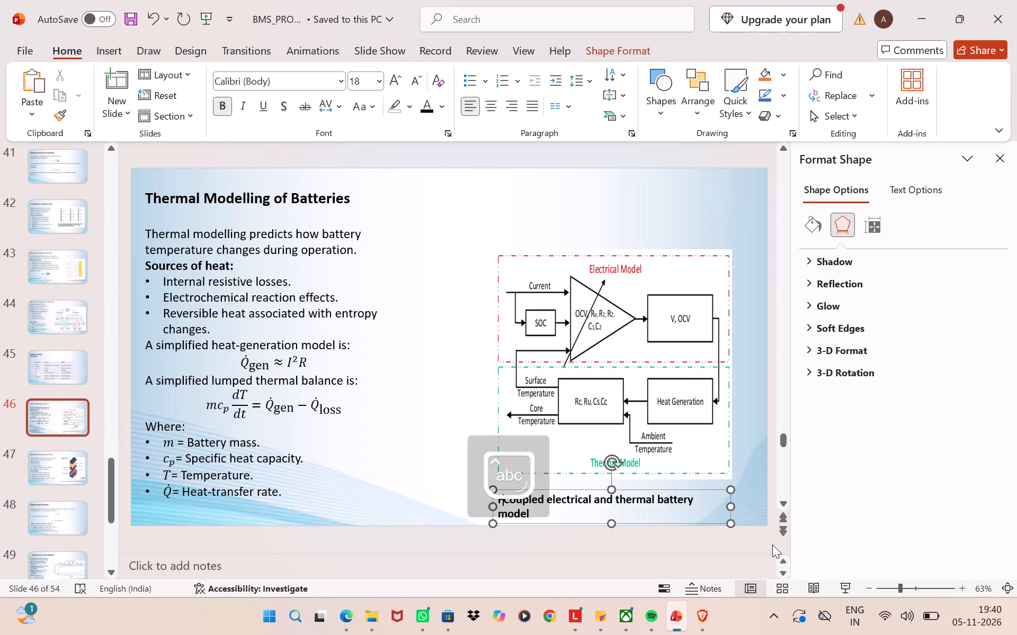
type("ig 23.")
key("space")
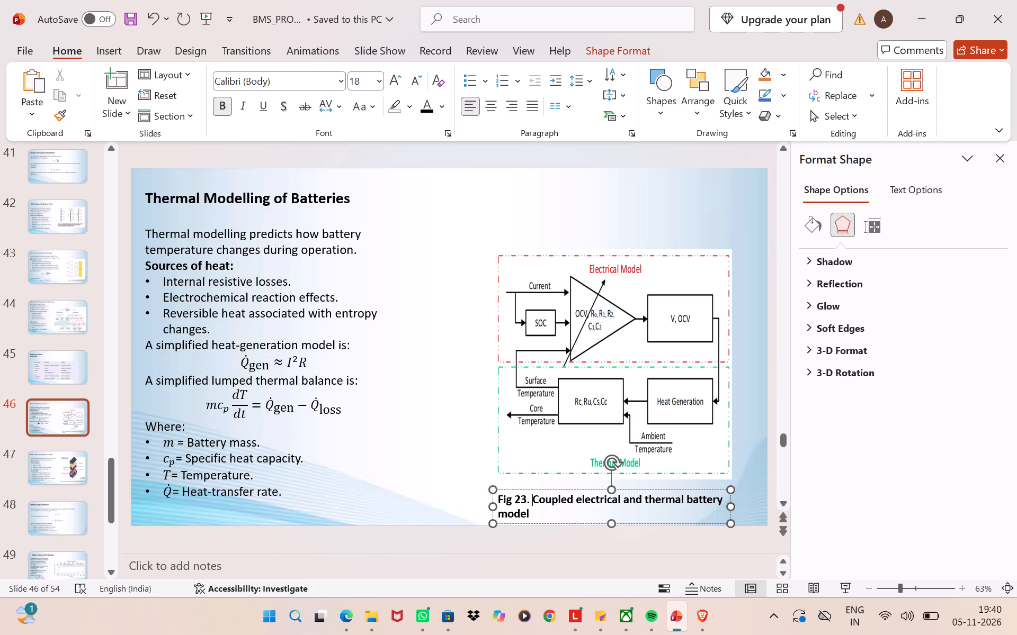
Move the electrical and thermal model picture on slide 46 slightly up and raise its two-line caption to sit just below it.
left_click_drag(557, 491, 558, 486)
left_click_drag(574, 437, 574, 427)
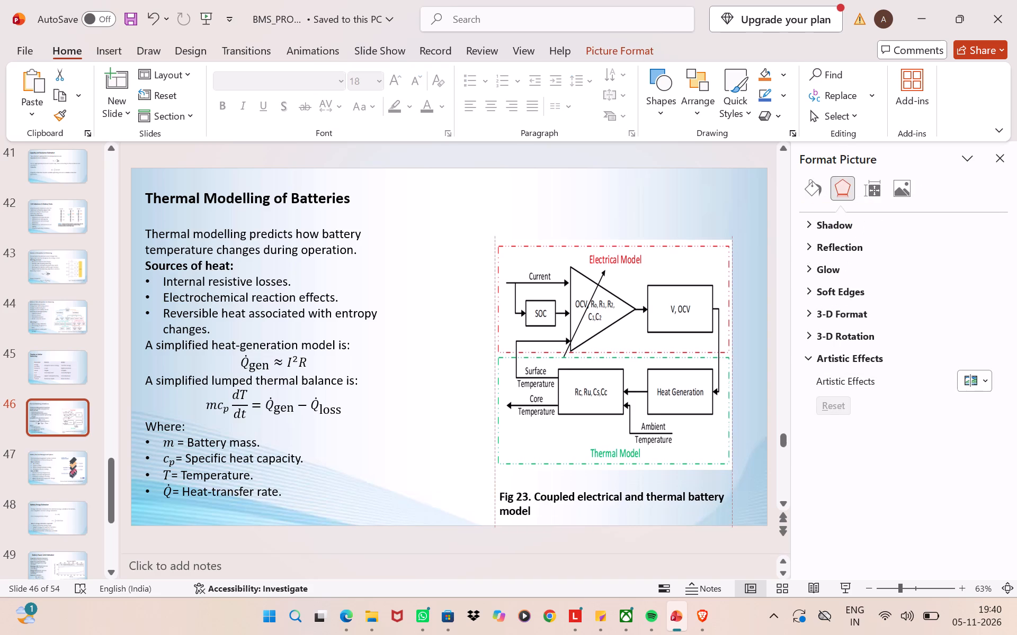
left_click_drag(574, 427, 575, 427)
left_click(573, 494)
left_click_drag(576, 488, 576, 488)
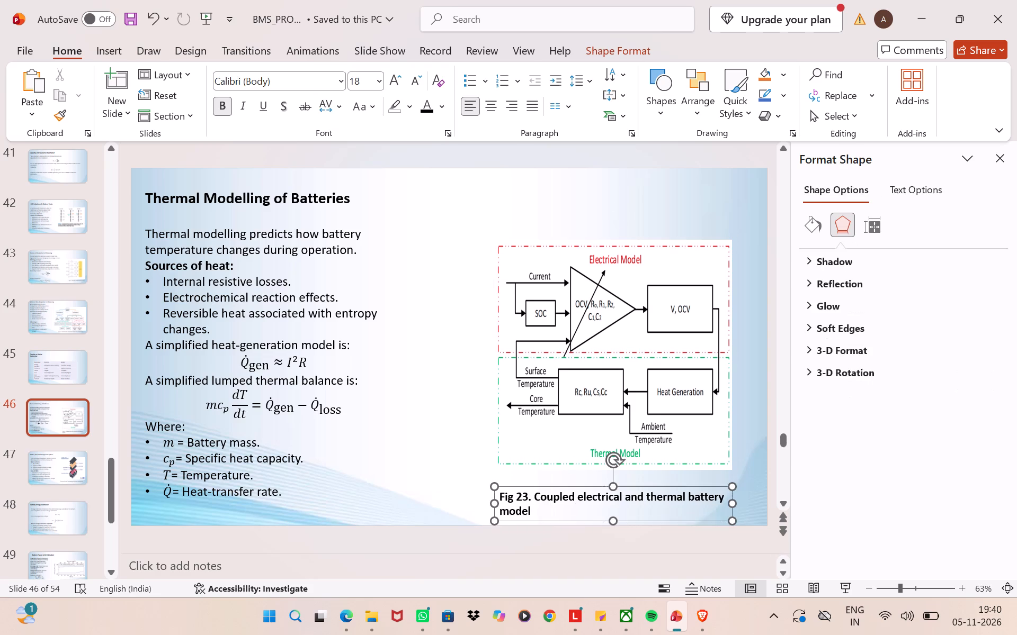
left_click_drag(576, 488, 576, 480)
Prefix the battery thermal management system components caption on slide 47 with "Fig 24. ".
left_click(68, 475)
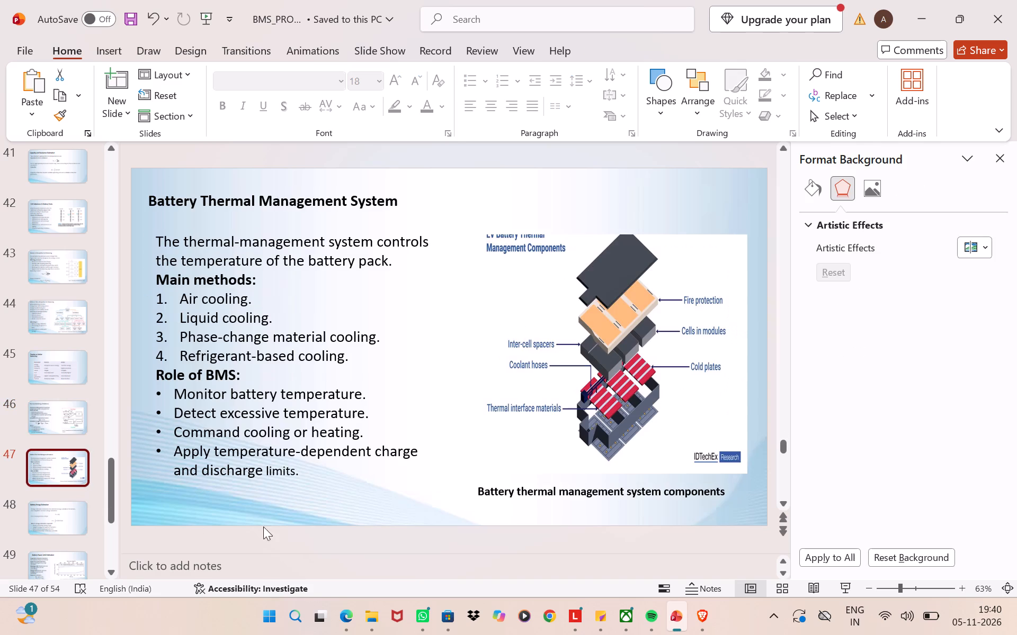
left_click(477, 492)
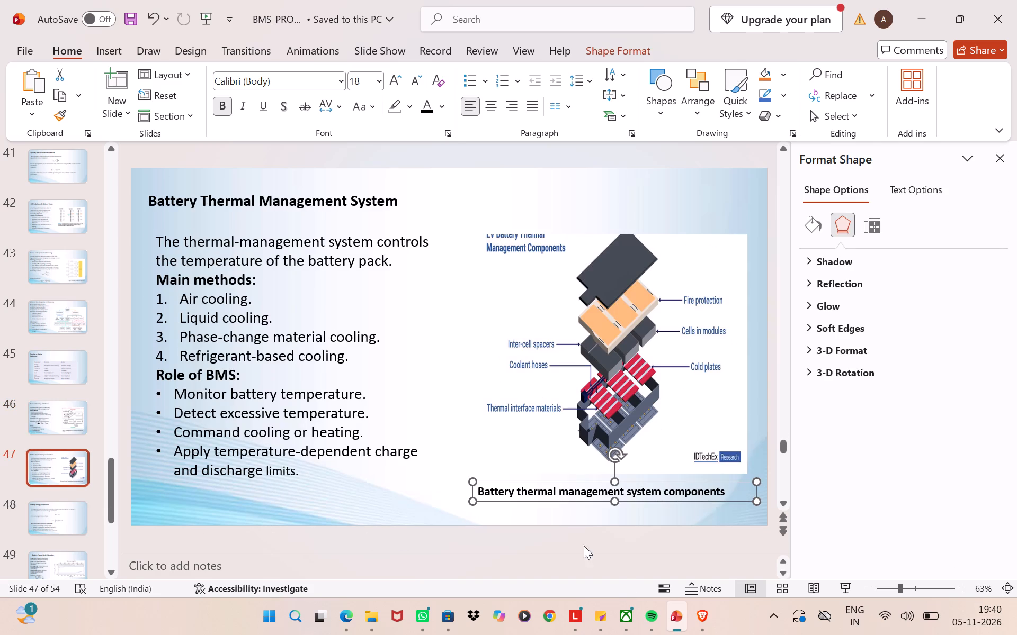
left_click(479, 491)
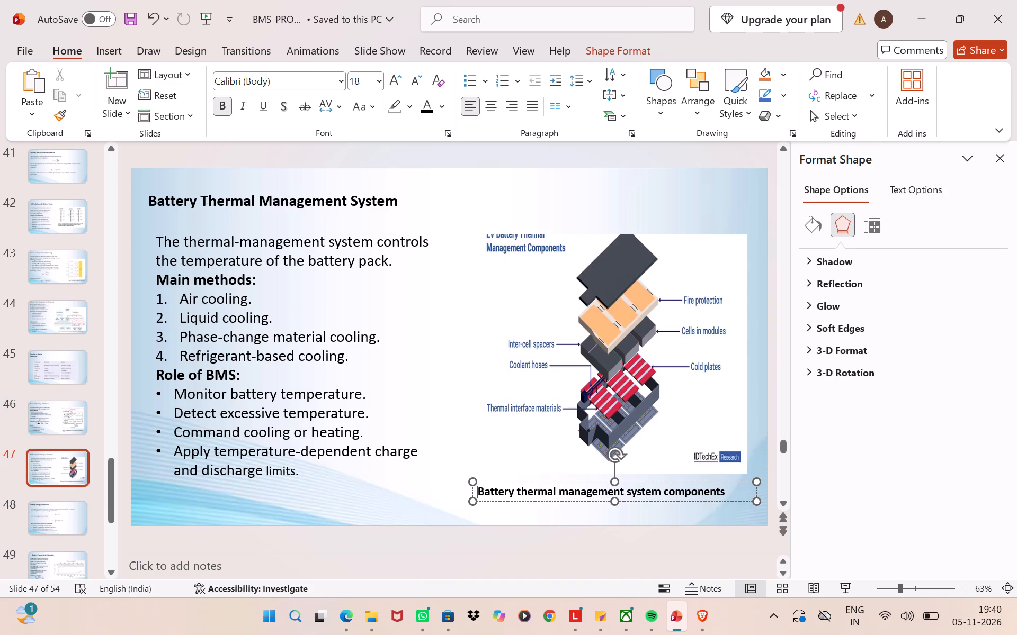
key("f")
type("ig")
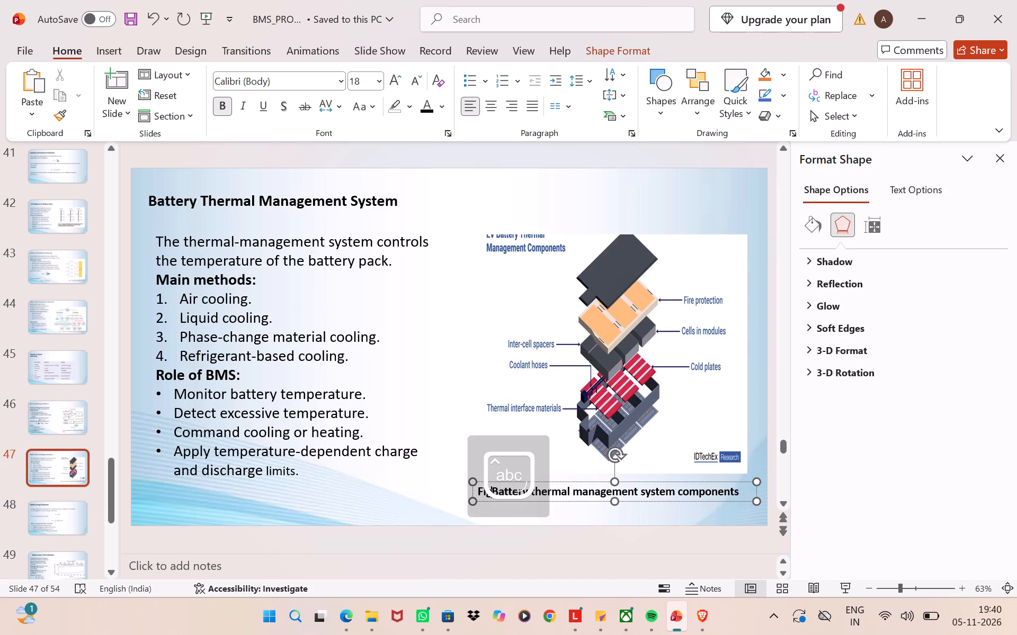
key("space")
type("24")
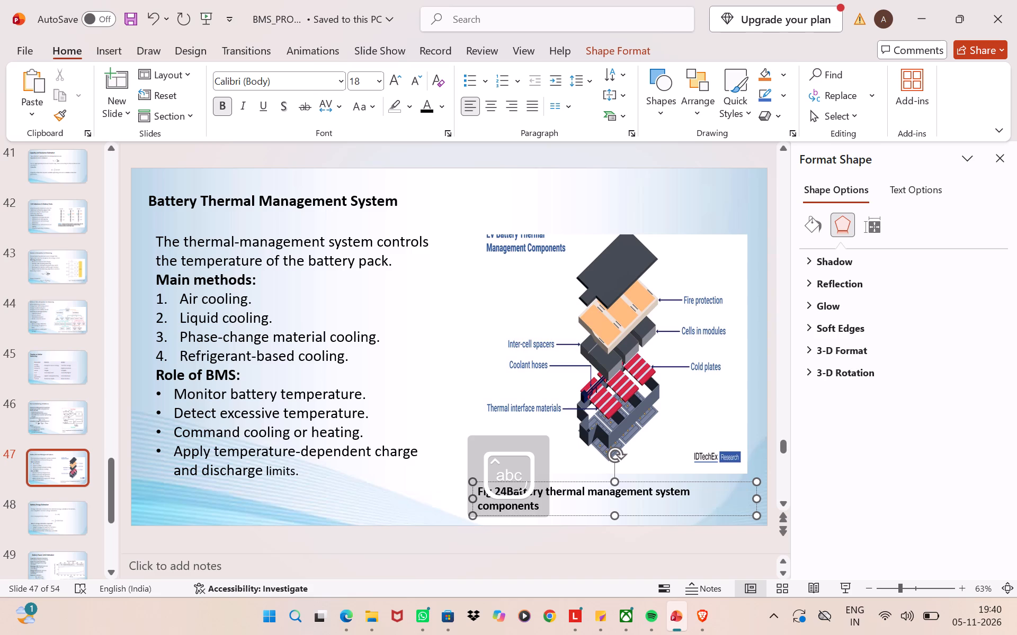
type(".")
key("space")
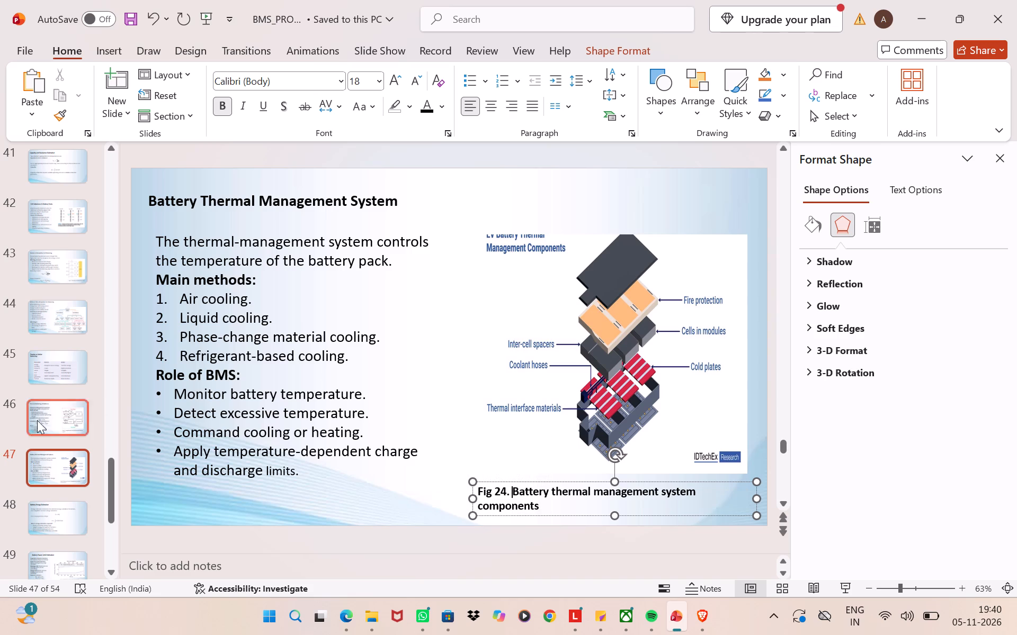
Recheck slide 46's figure number, and prefix the battery discharge power limits caption on slide 49 with "Fig 25. ".
left_click(69, 423)
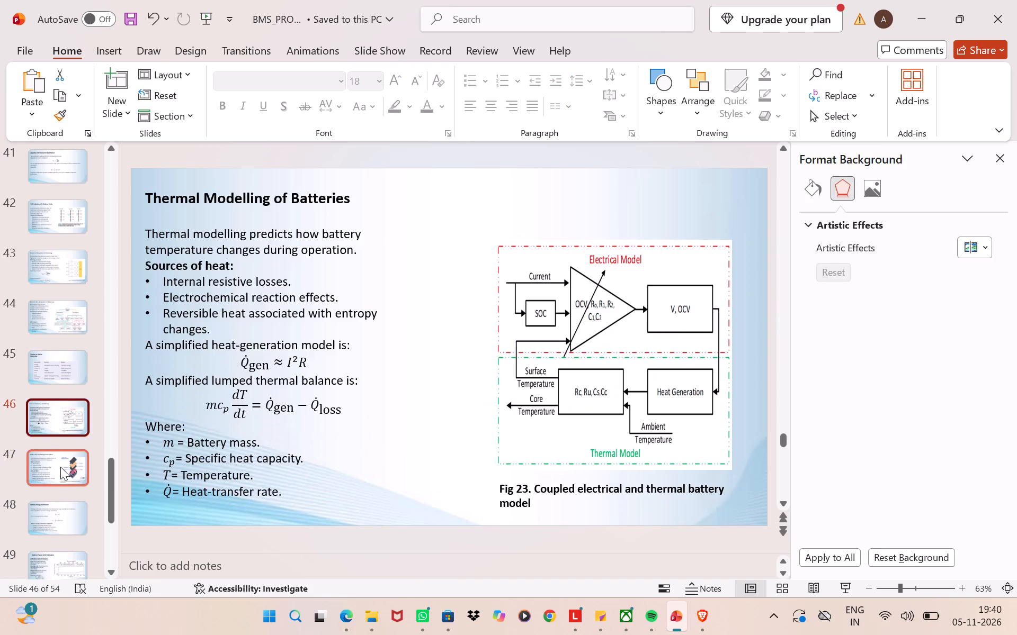
left_click(60, 469)
left_click(62, 532)
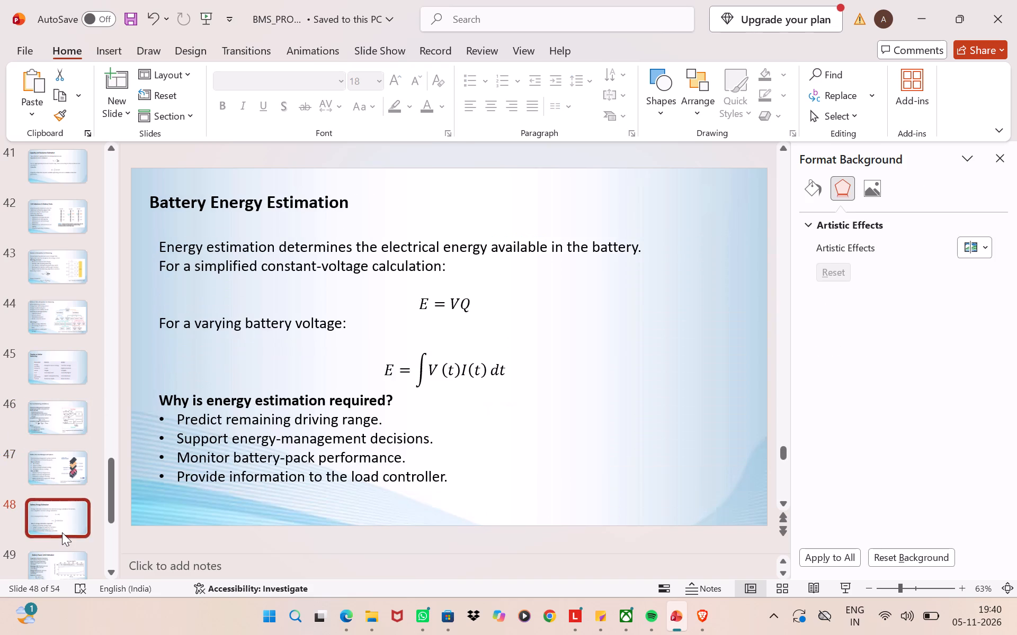
left_click(71, 573)
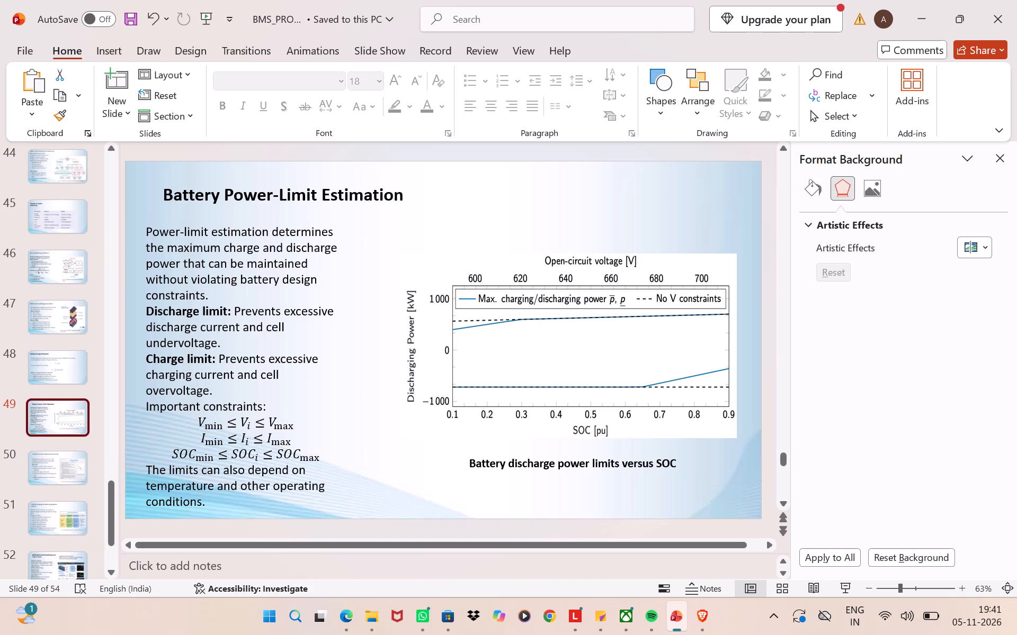
left_click(470, 461)
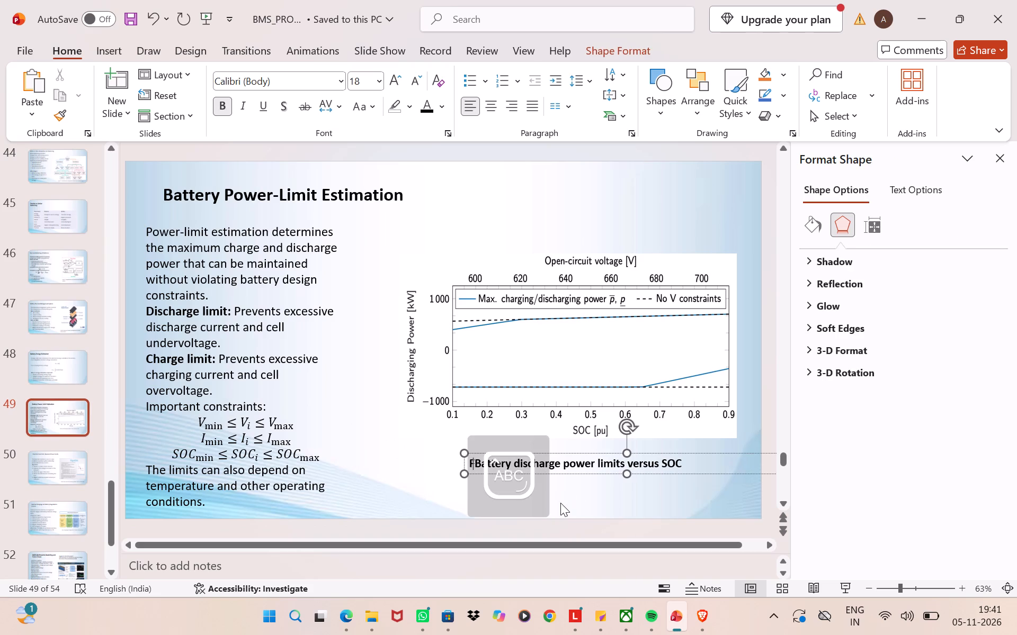
type("ig")
key("space")
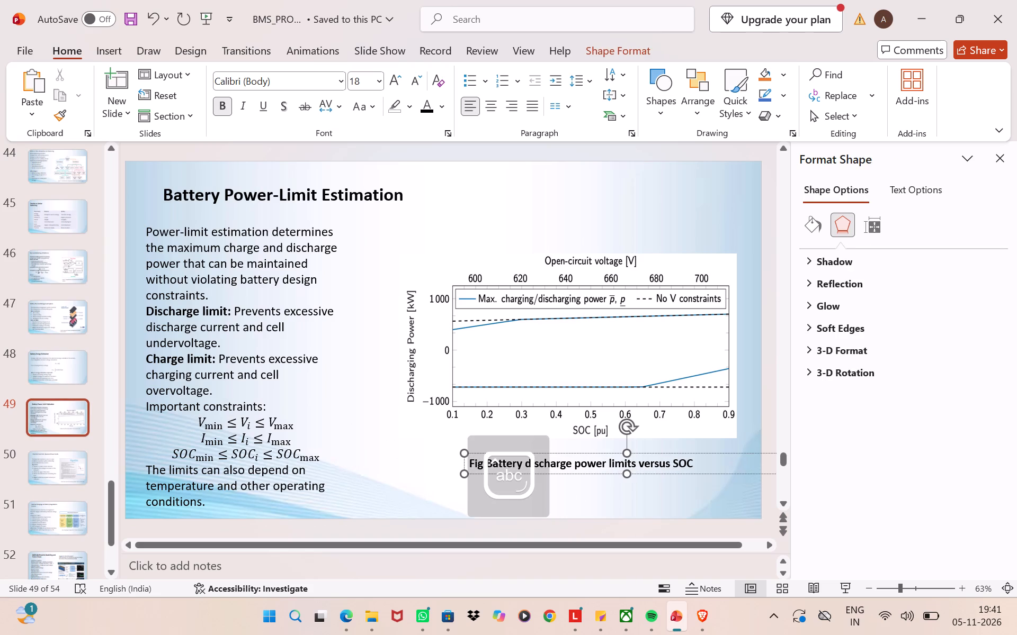
key("2")
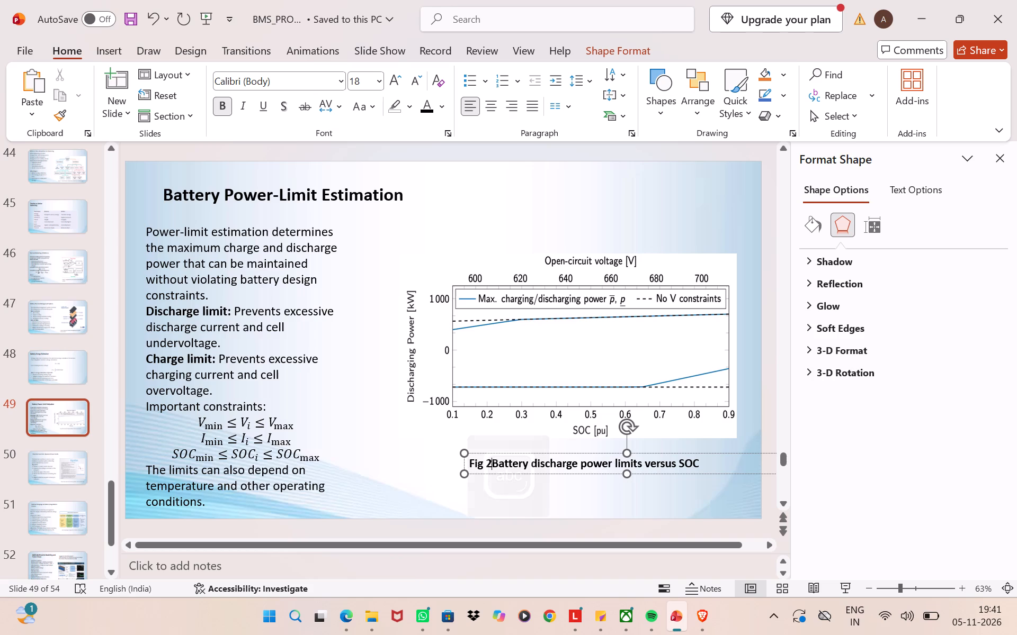
key("5")
type(".")
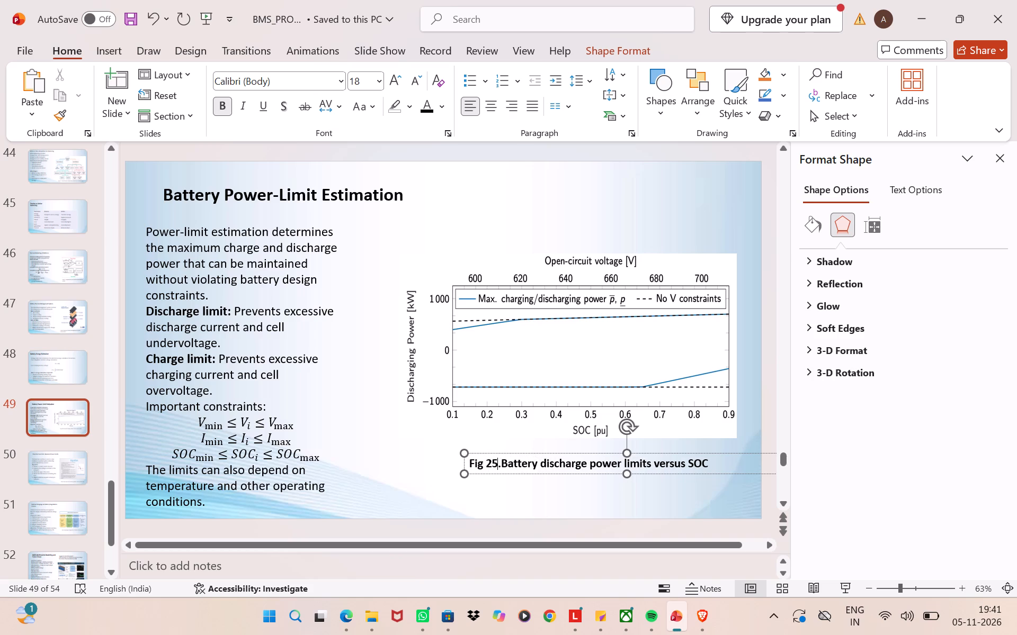
key("space")
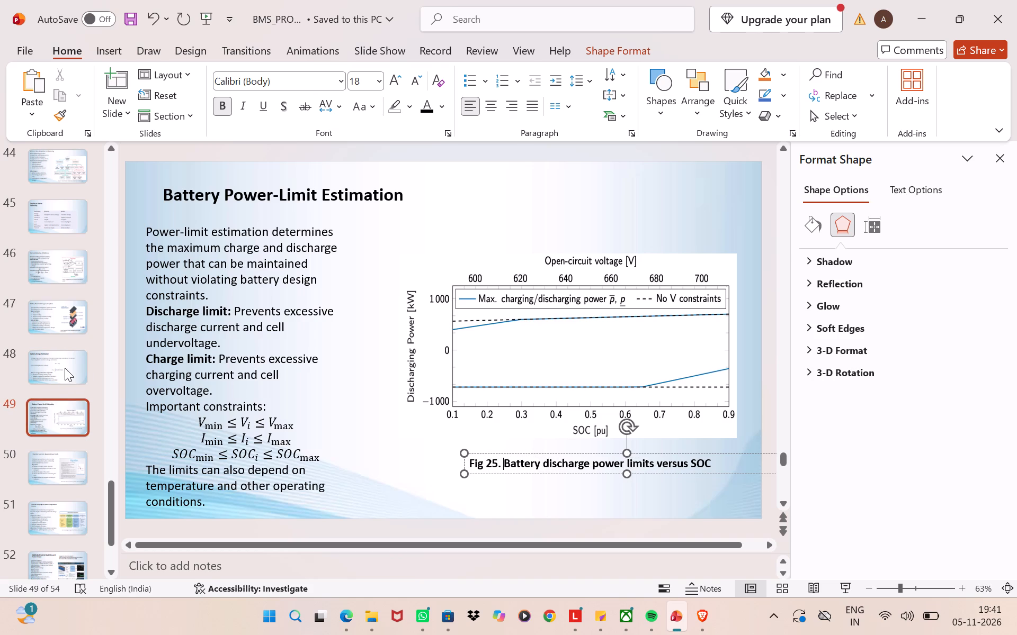
Recheck the figure numbers on slides 47 and 49, and prefix the bisection search caption on slide 50 with "Fig 26. ".
left_click(65, 368)
left_click(47, 321)
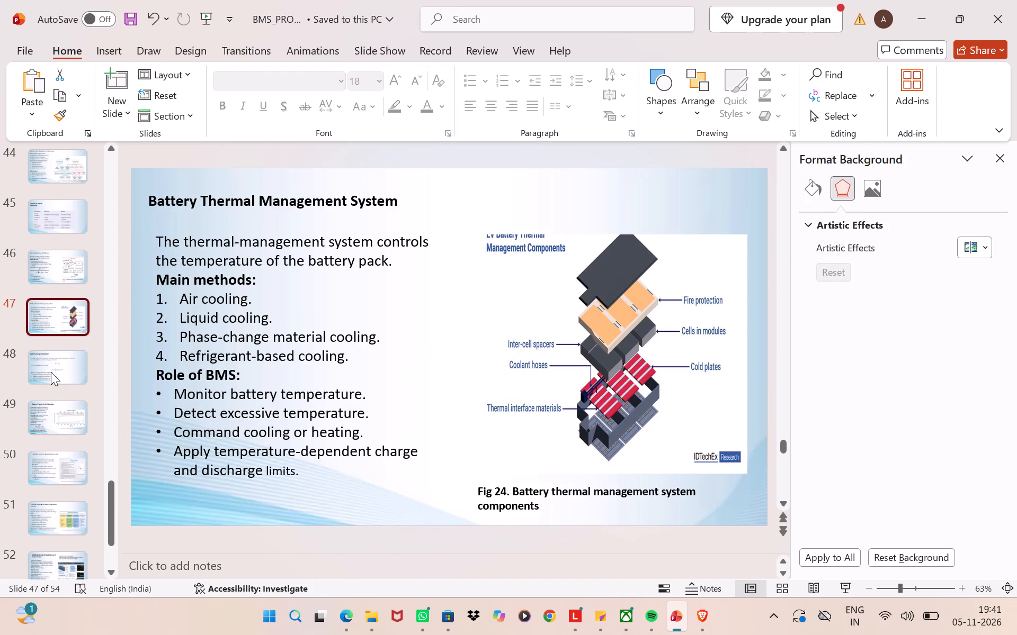
left_click(52, 379)
left_click(65, 419)
left_click(69, 449)
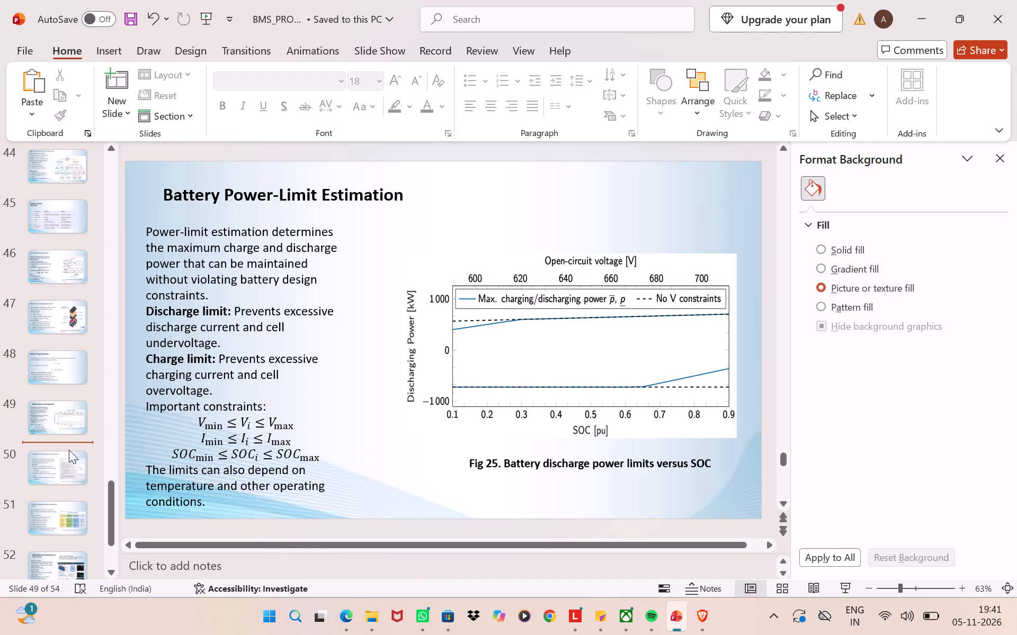
left_click(69, 481)
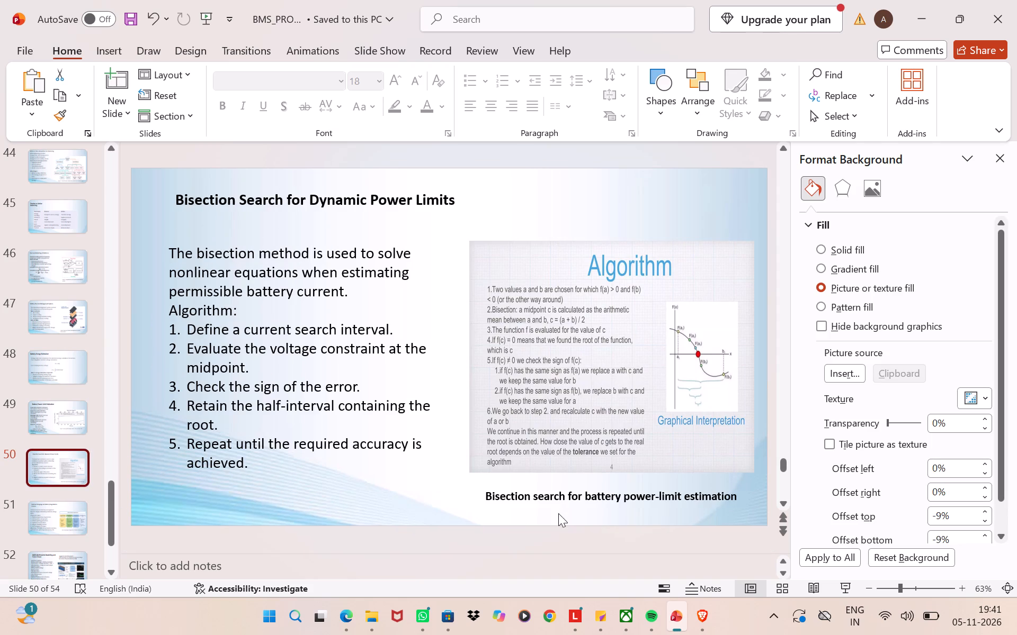
left_click(489, 499)
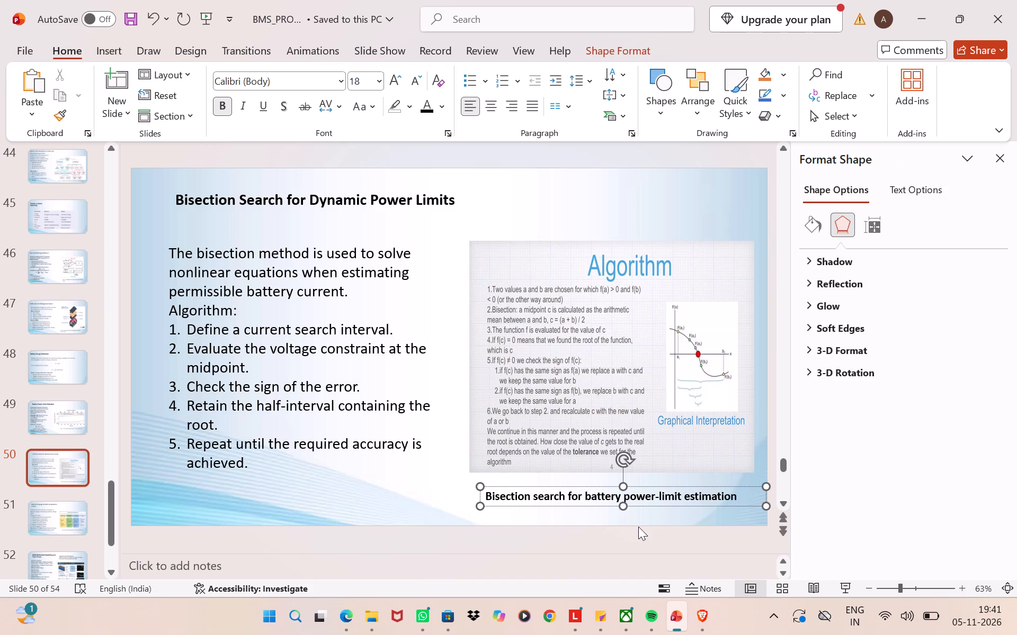
left_click(486, 492)
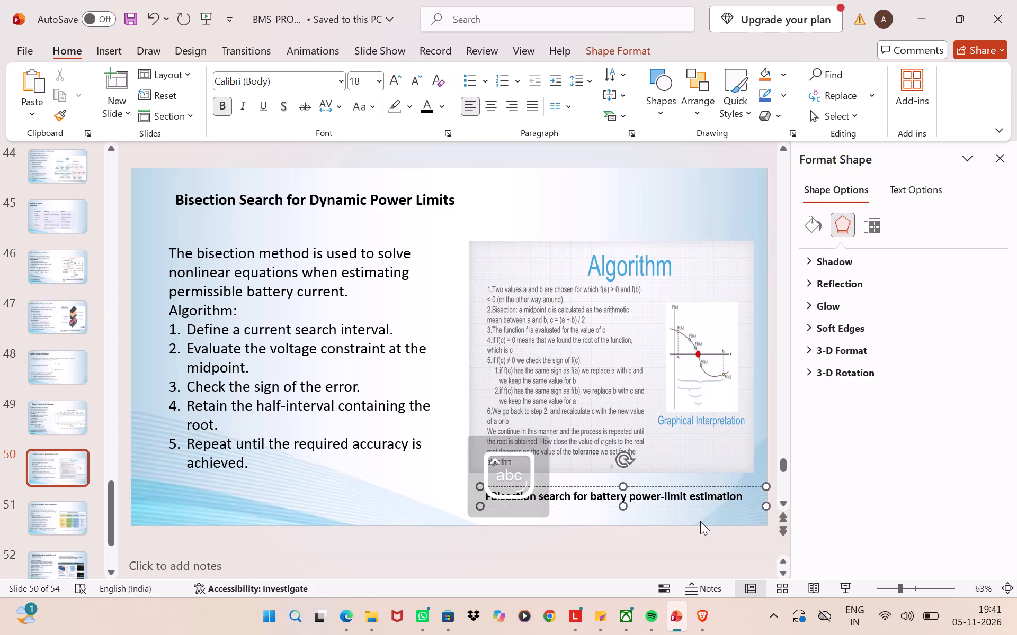
type("ig 26")
type(".")
key("space")
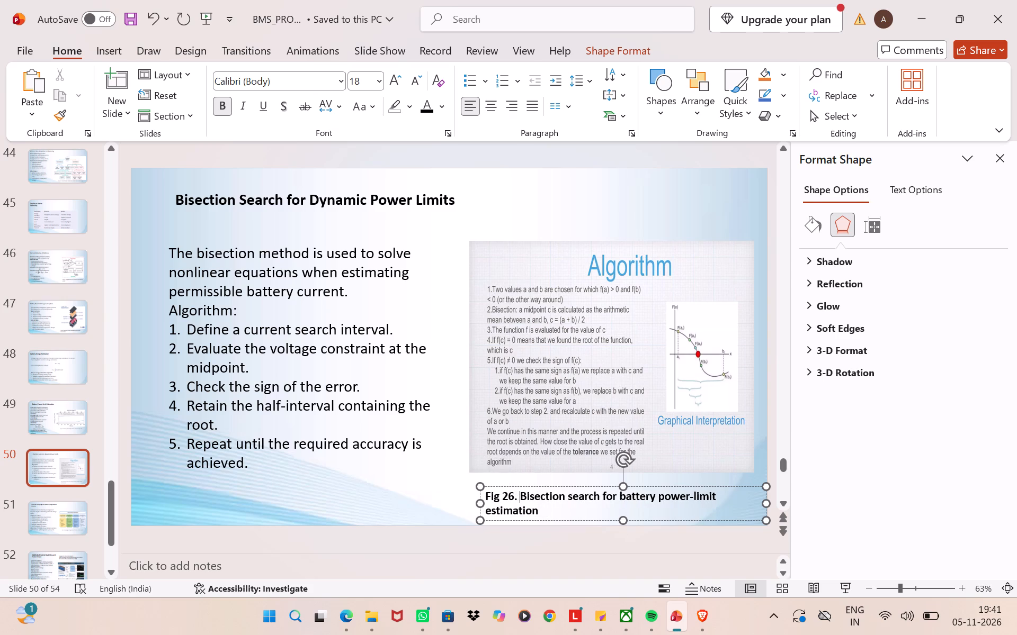
Move the bisection algorithm picture on slide 50 slightly up and raise its two-line caption closer beneath it.
left_click_drag(618, 434, 618, 425)
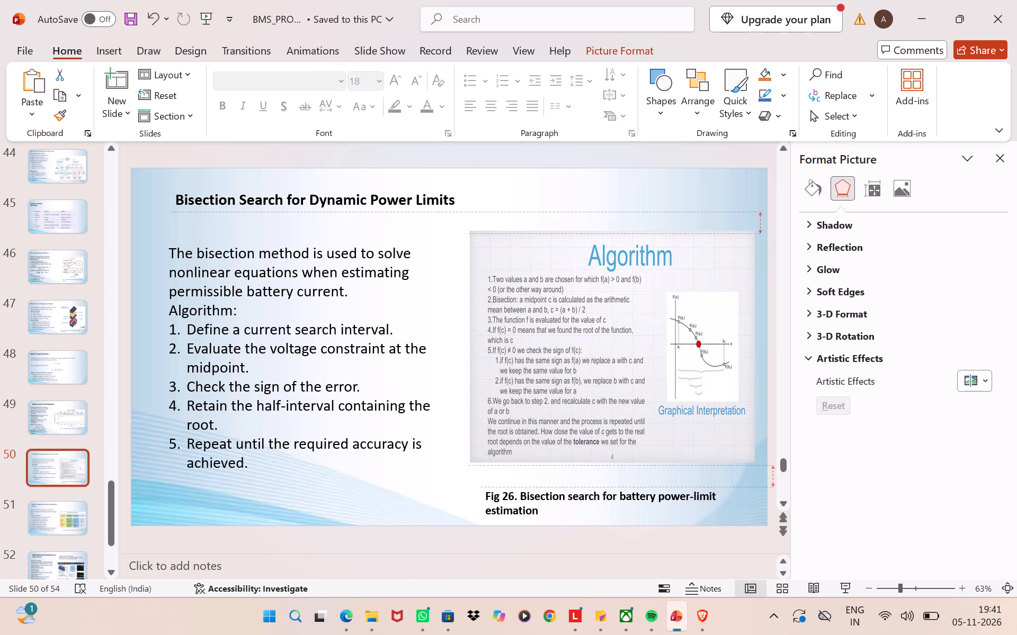
left_click_drag(618, 425, 618, 424)
left_click(618, 492)
left_click(610, 480)
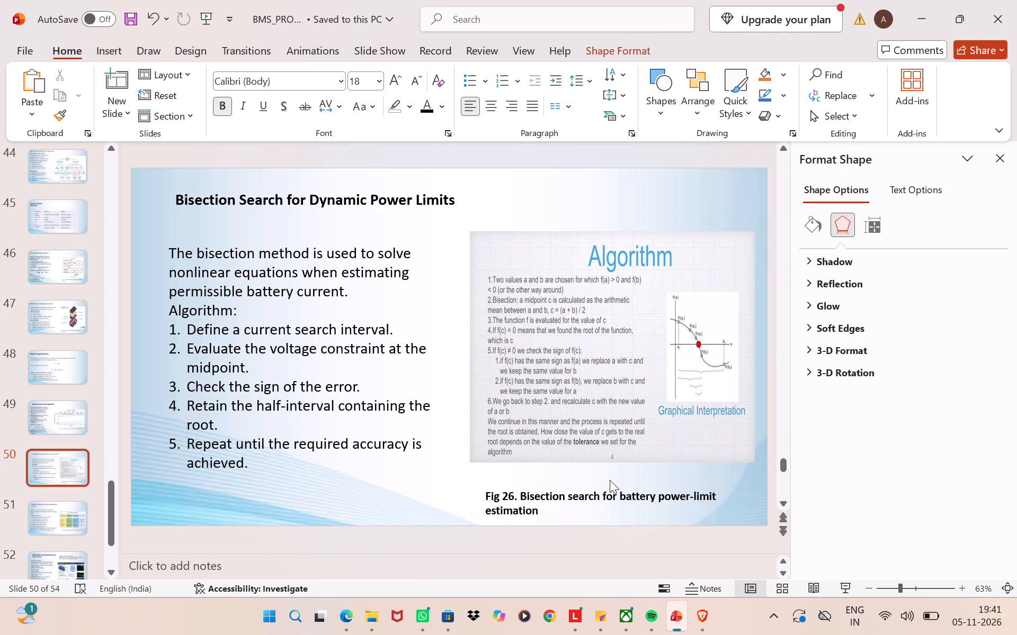
left_click(609, 488)
left_click_drag(609, 488, 606, 483)
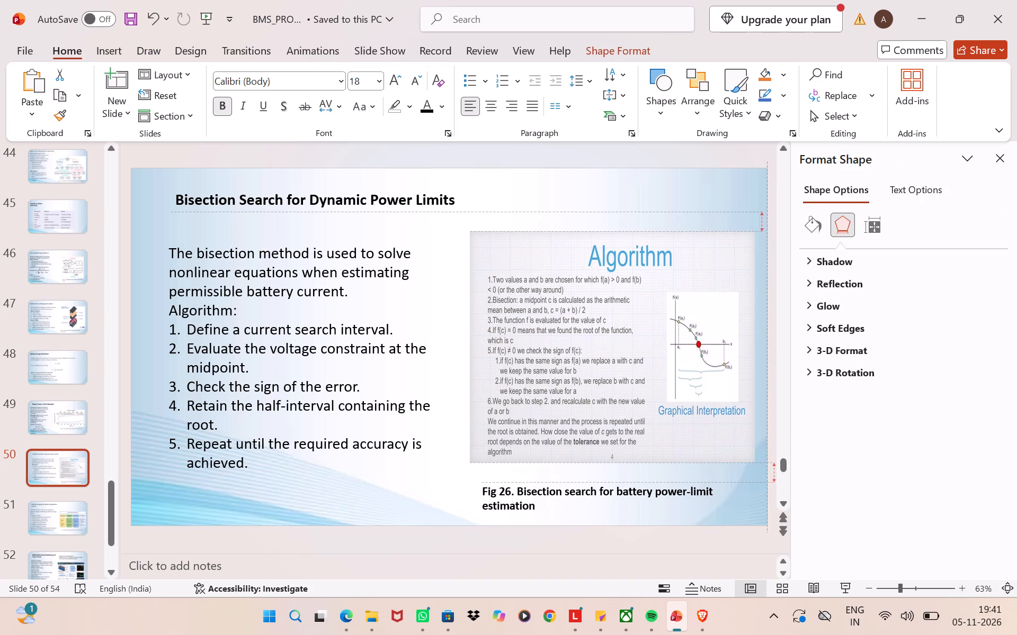
left_click_drag(606, 483, 605, 478)
Prefix the fast-charging strategies caption on slide 51 with "Fig 27. ".
left_click(49, 512)
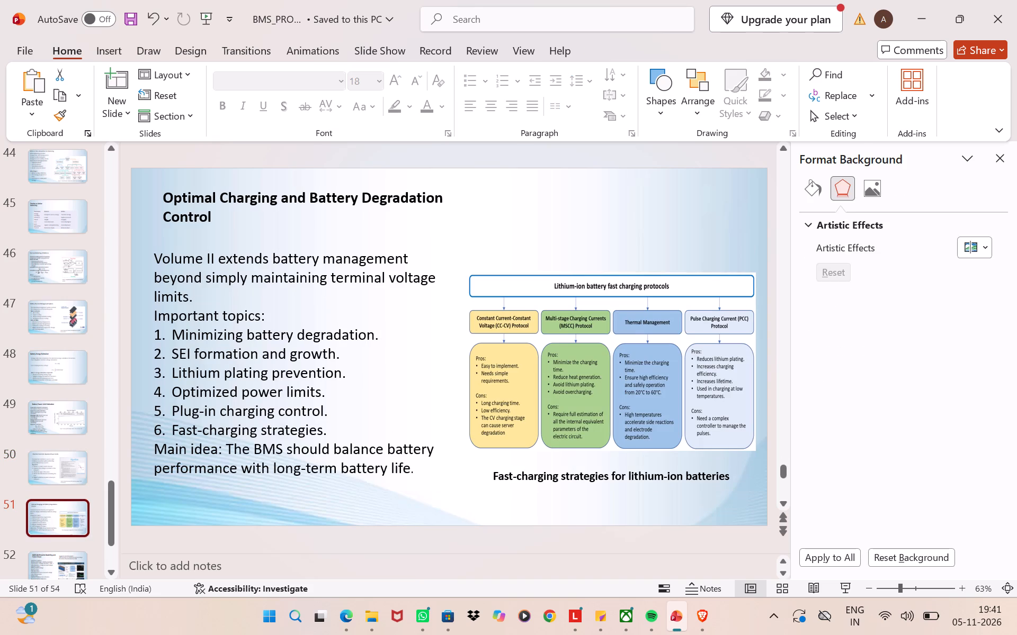
left_click(491, 476)
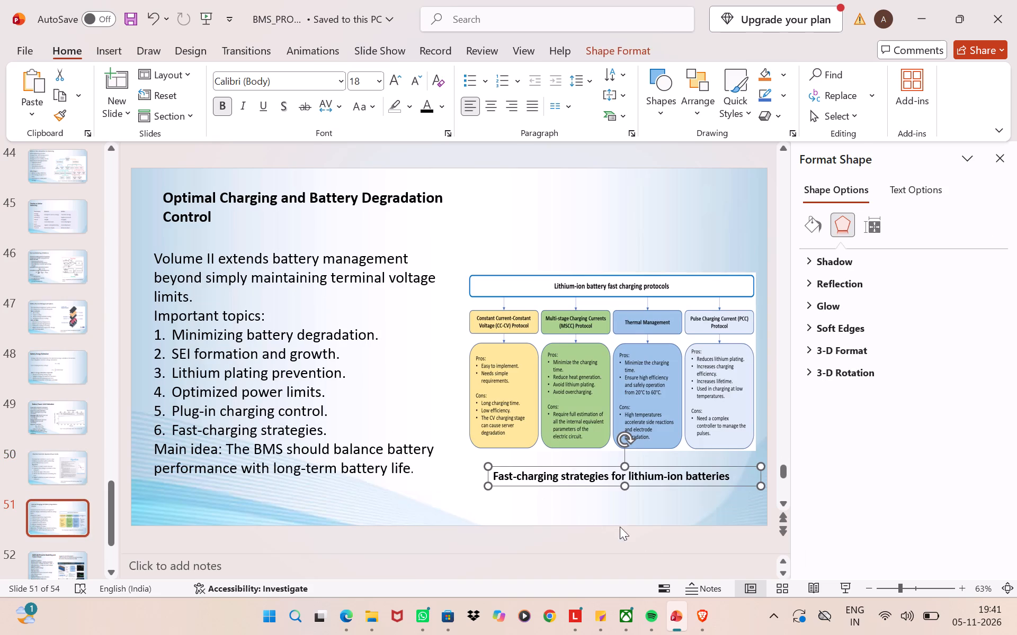
left_click(494, 476)
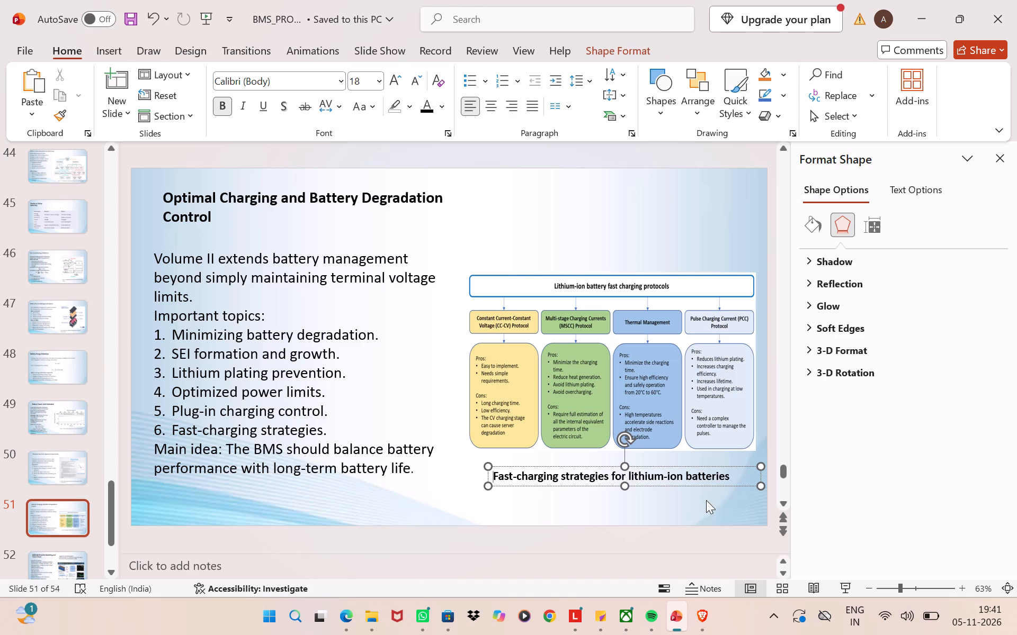
key("g")
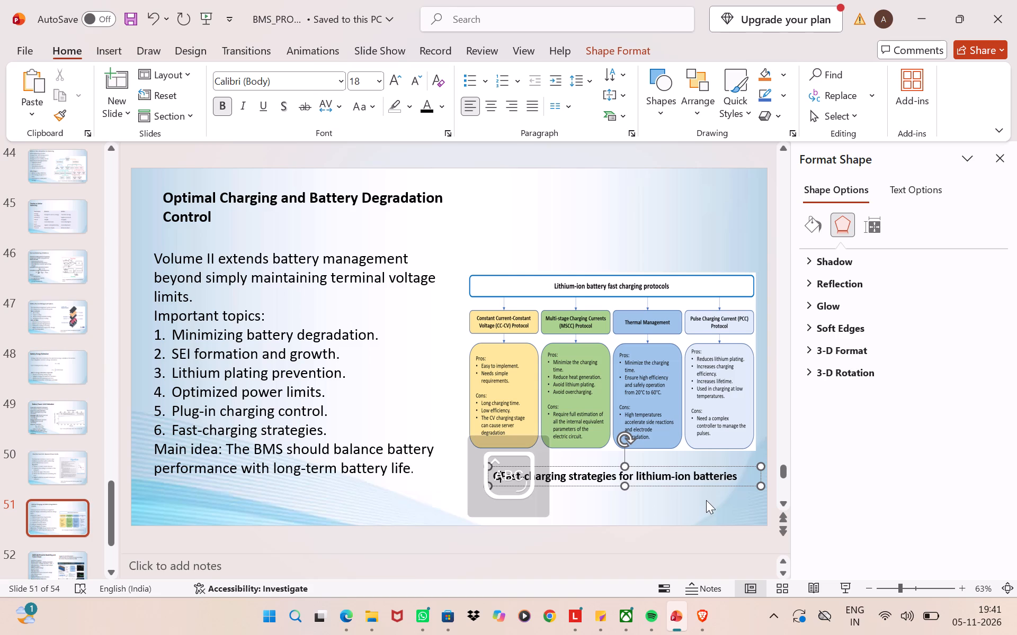
key("BackSpace")
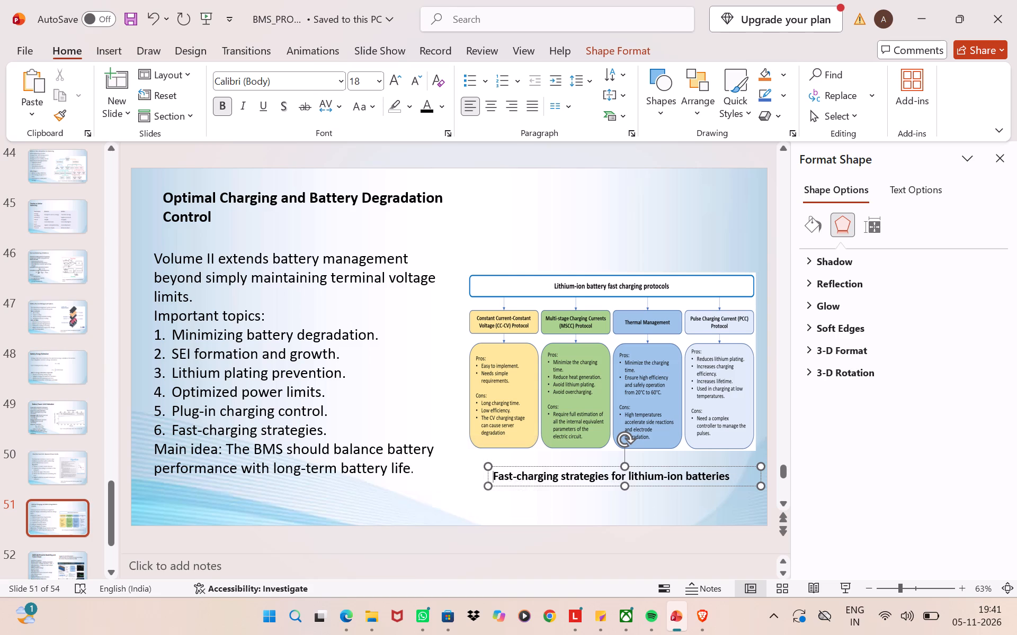
key("f")
type("ig")
key("space")
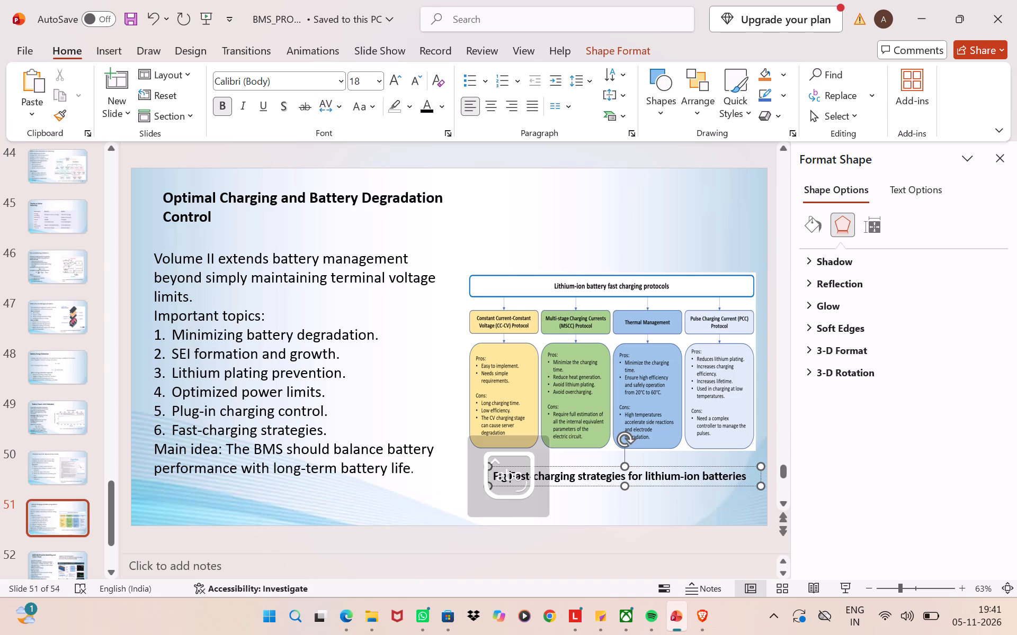
key("2")
key("7")
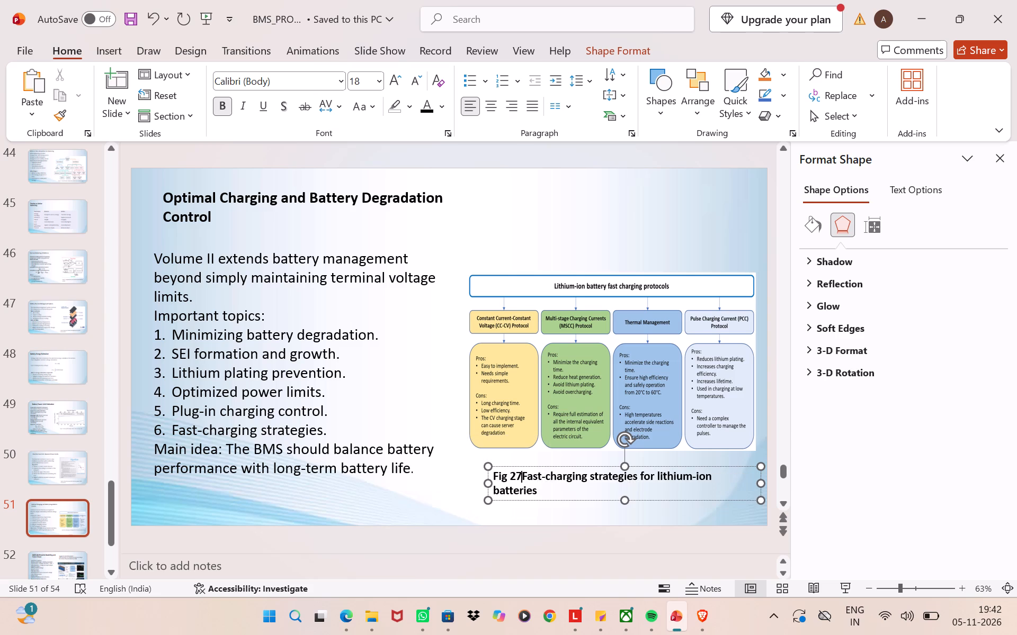
type(".")
key("space")
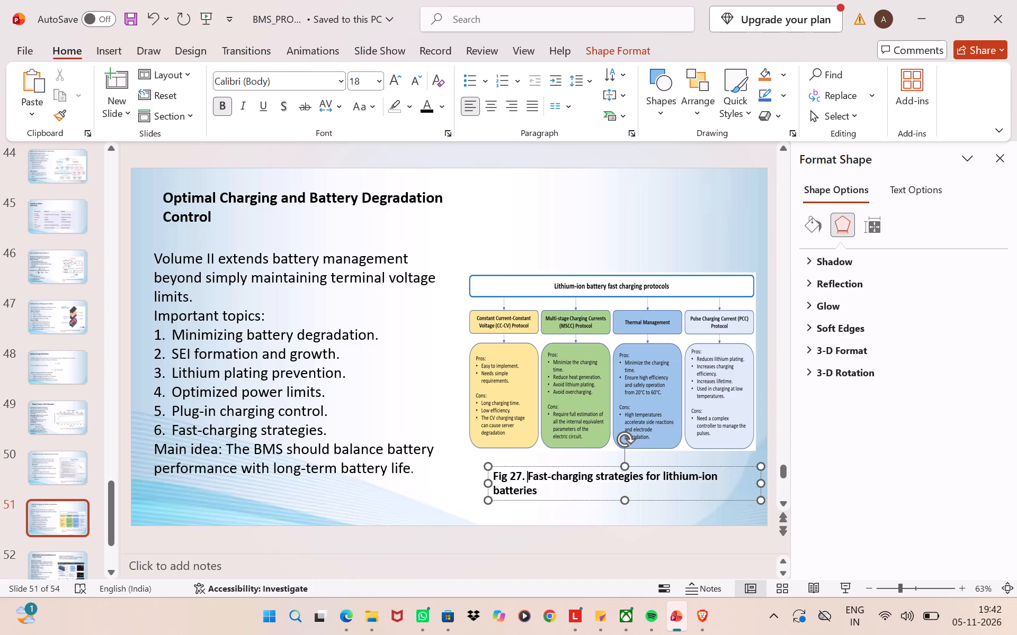
Recheck slide 50's figure number, and prefix the MATLAB/Simulink implementation caption on slide 52 with "Fig 28. ".
left_click(37, 479)
left_click(48, 509)
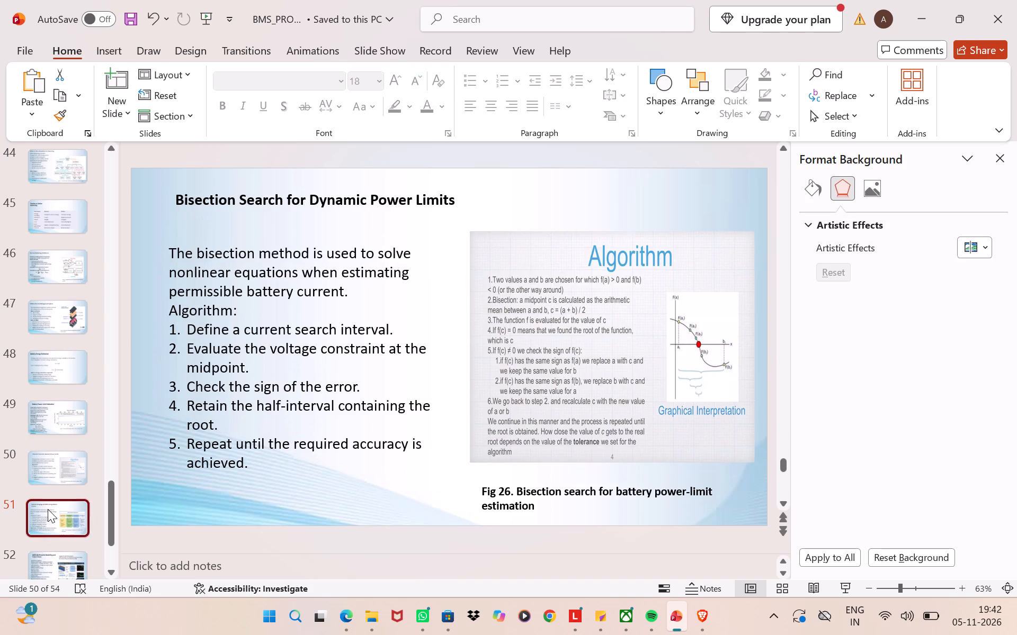
scroll(48, 509, "down", 2)
left_click(56, 524)
scroll(55, 522, "down", 4)
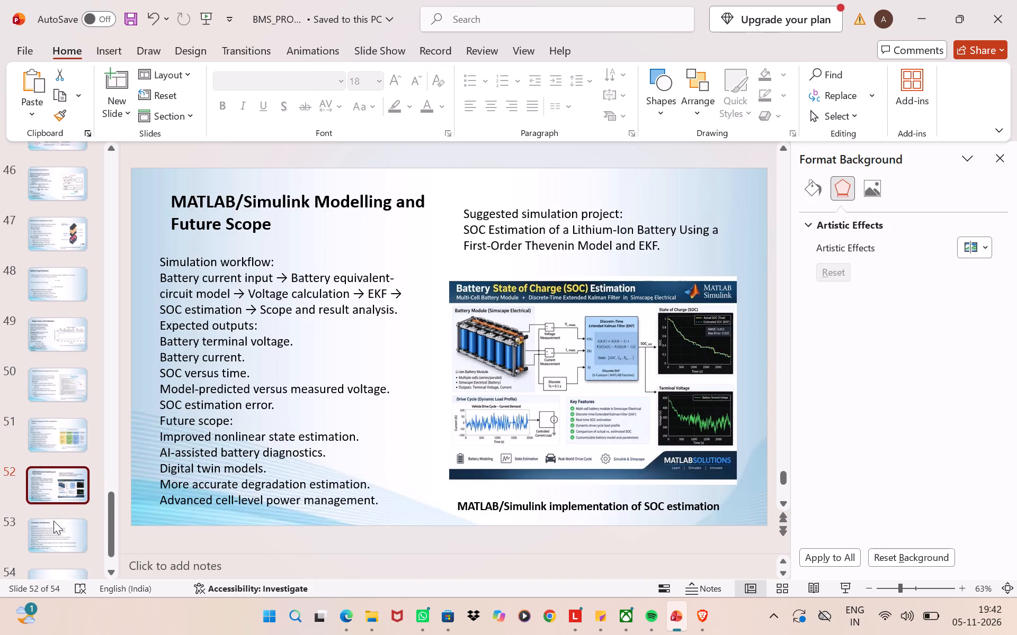
left_click(458, 505)
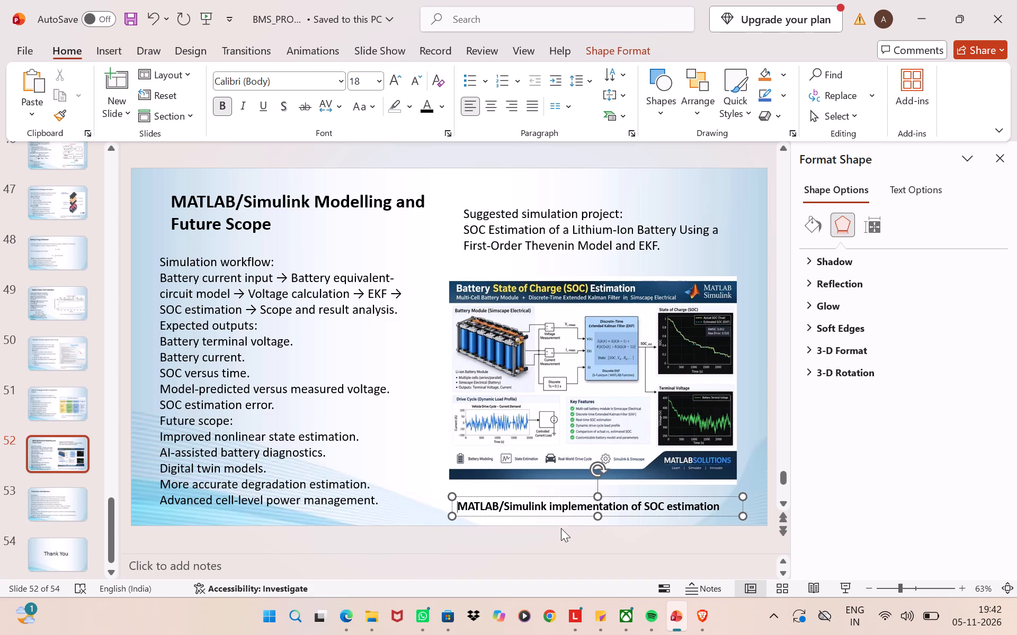
type("F I")
key("BackSpace")
key("BackSpace")
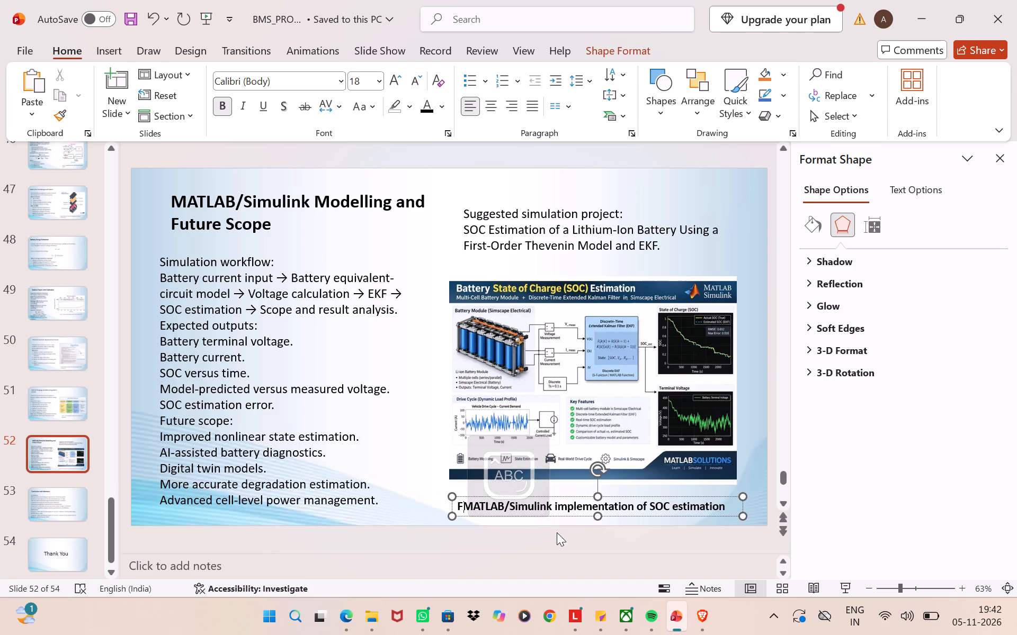
type("ig 28.")
key("space")
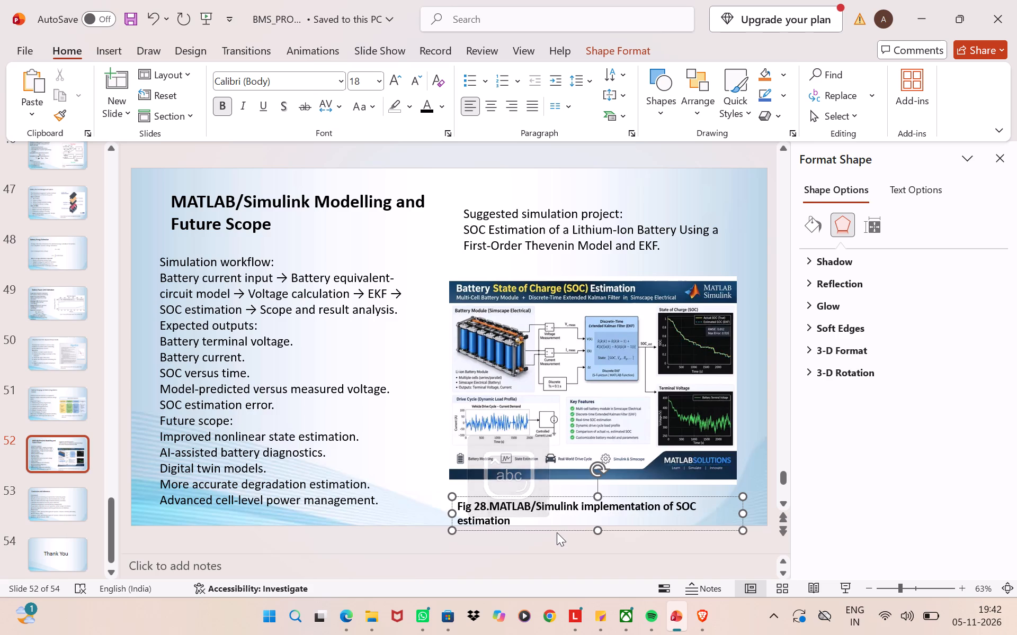
Move the SOC estimation picture on slide 52 slightly up and raise its two-line caption closer beneath it.
left_click_drag(561, 498, 560, 488)
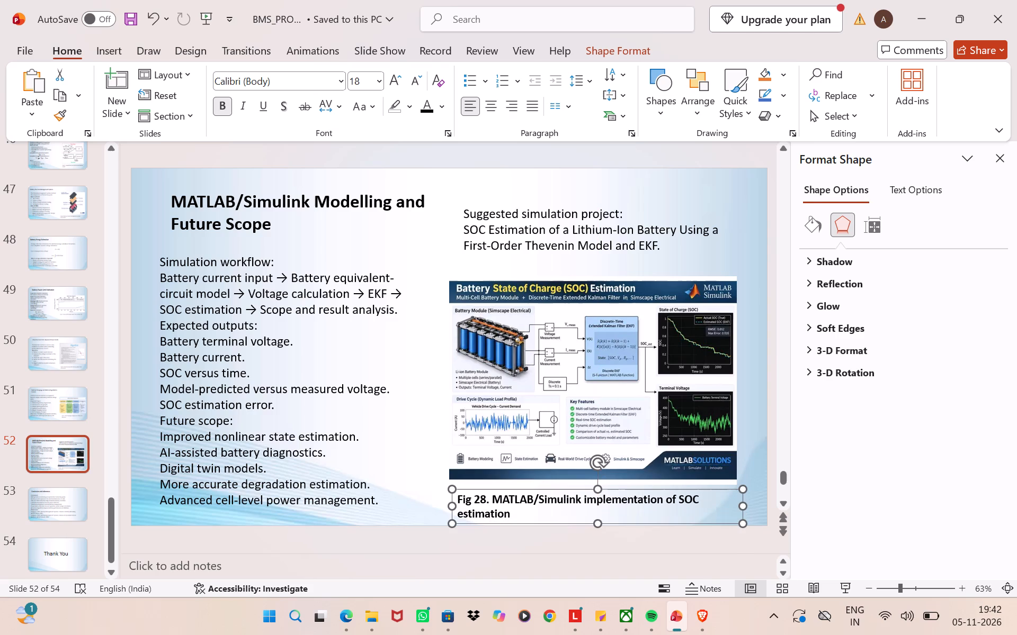
left_click_drag(557, 418, 559, 411)
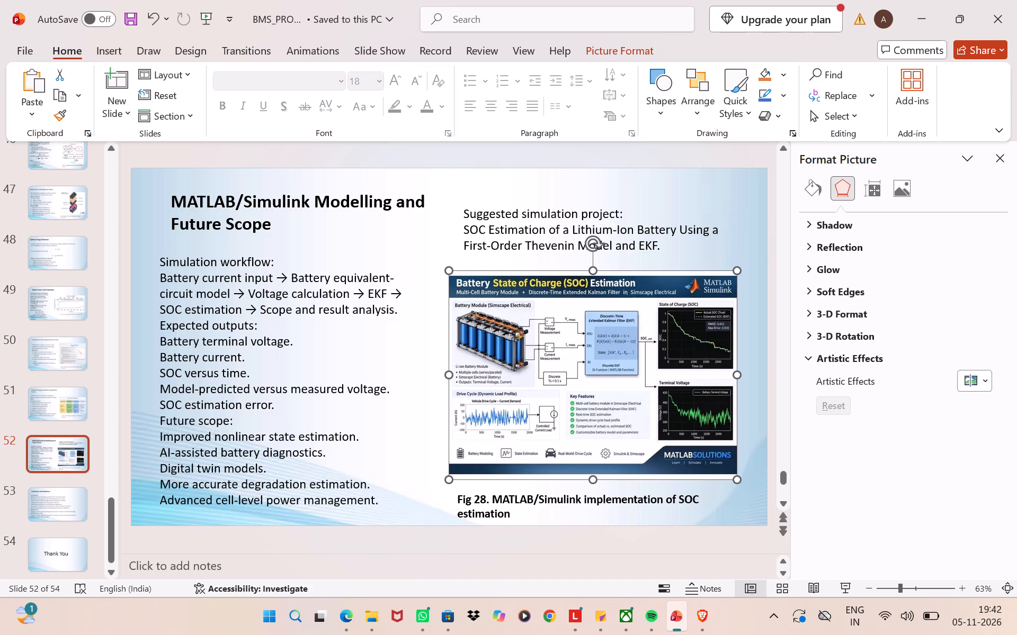
left_click(545, 502)
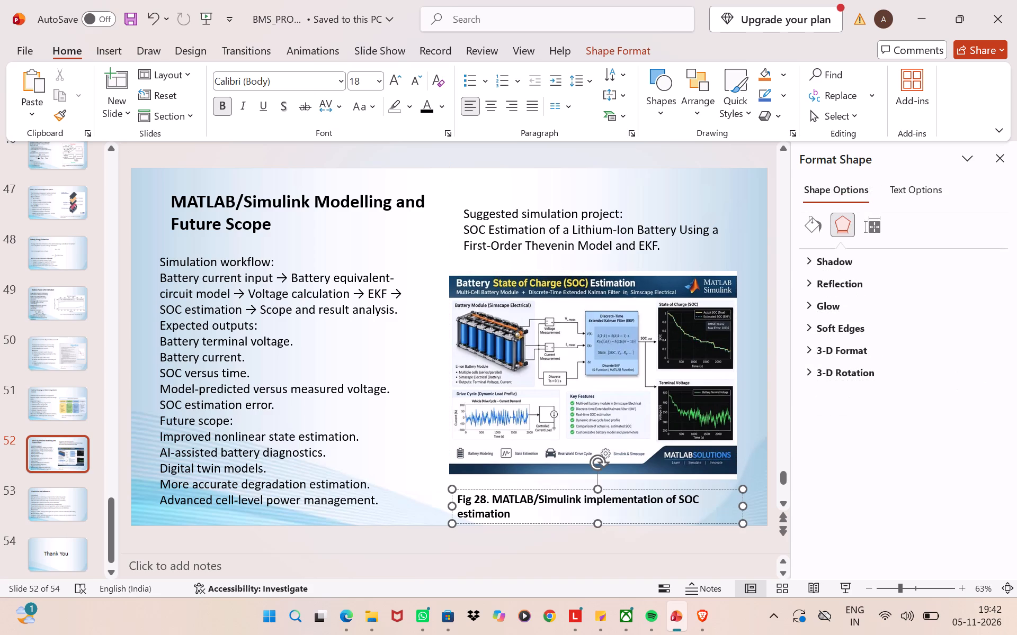
left_click_drag(546, 490, 546, 485)
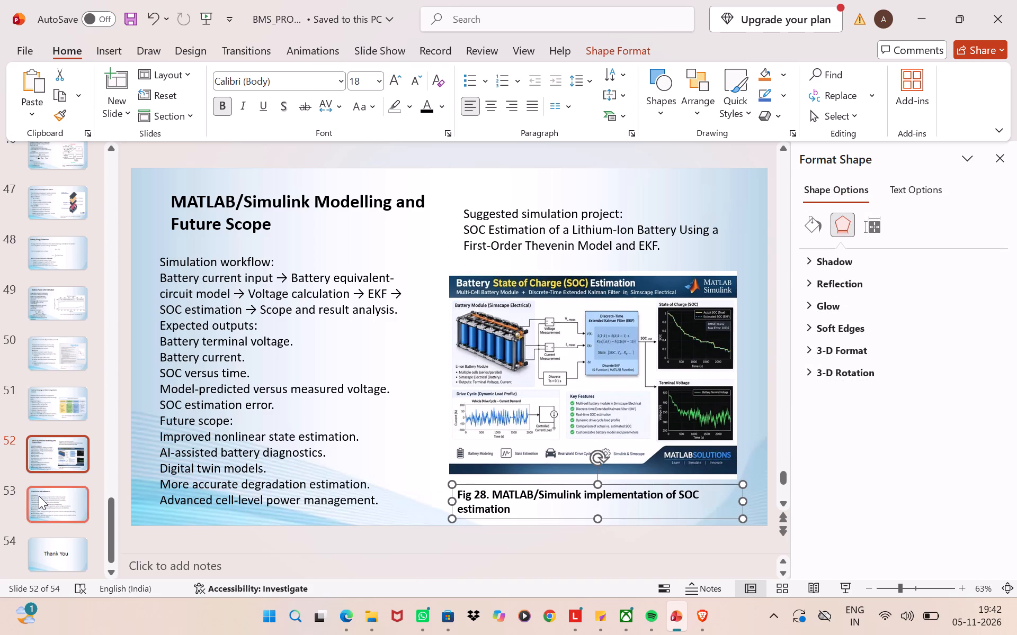
Look over the conclusion slide, and return to the start to review the title slide and the contents list on slides 2 to 4.
left_click(39, 496)
scroll(55, 363, "up", 2)
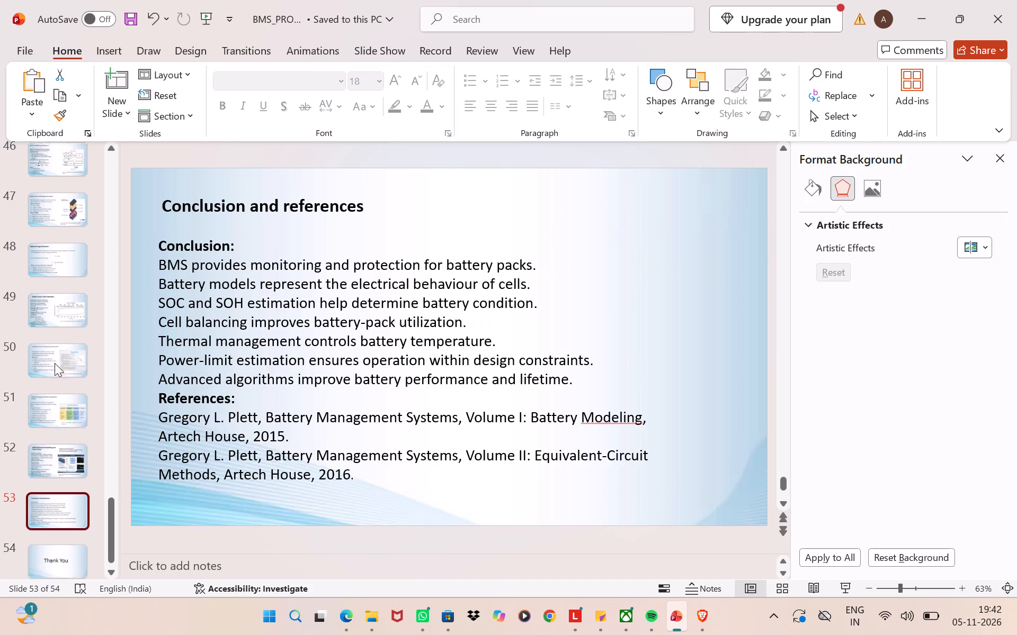
scroll(55, 363, "up", 8)
left_click_drag(113, 502, 140, 348)
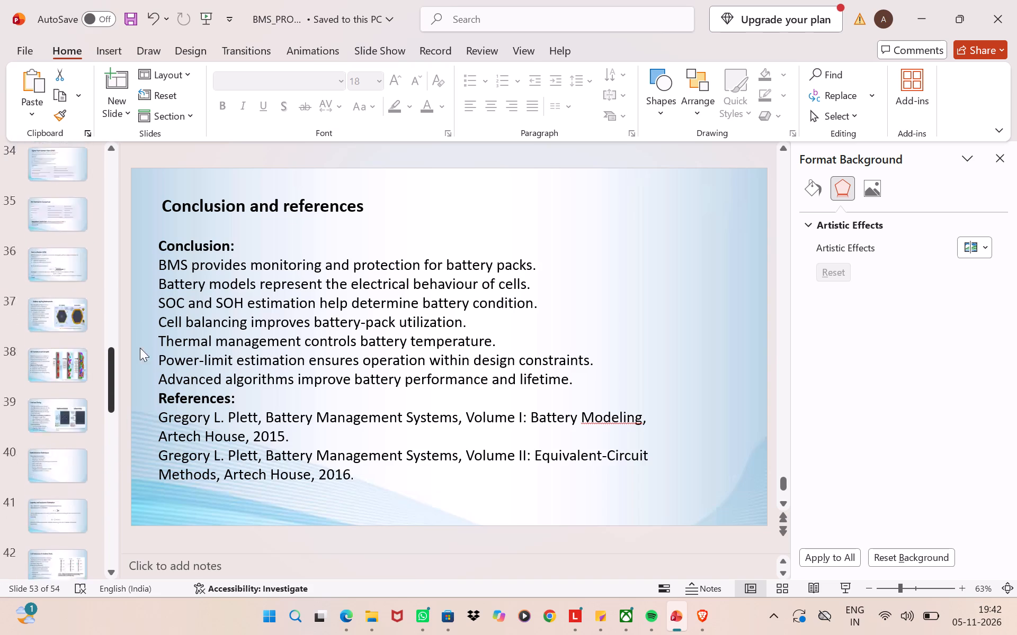
left_click_drag(140, 348, 165, 180)
left_click(62, 171)
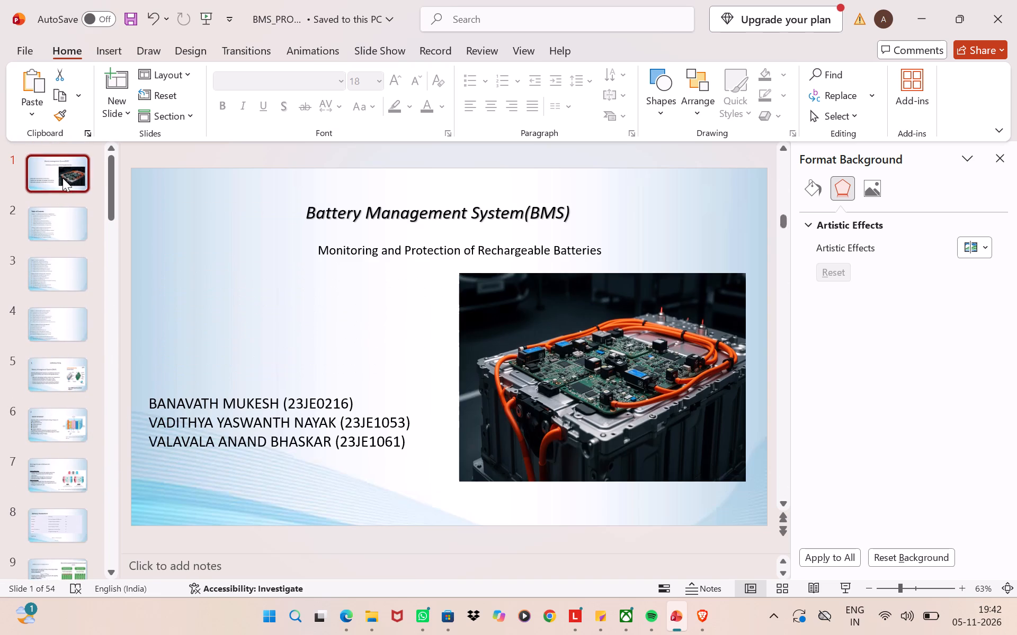
left_click(57, 214)
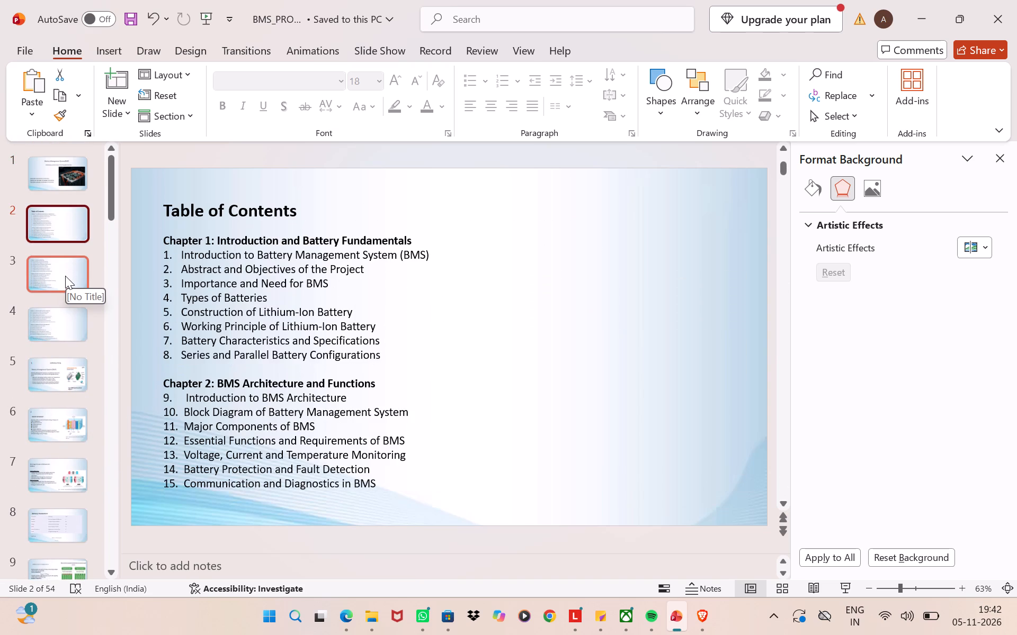
left_click(67, 278)
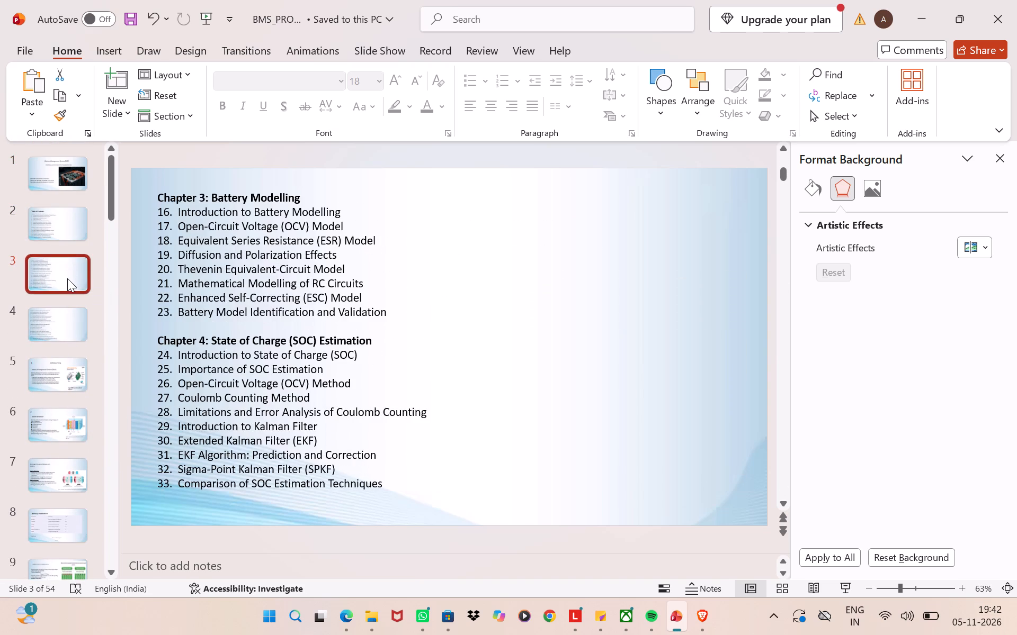
left_click(75, 337)
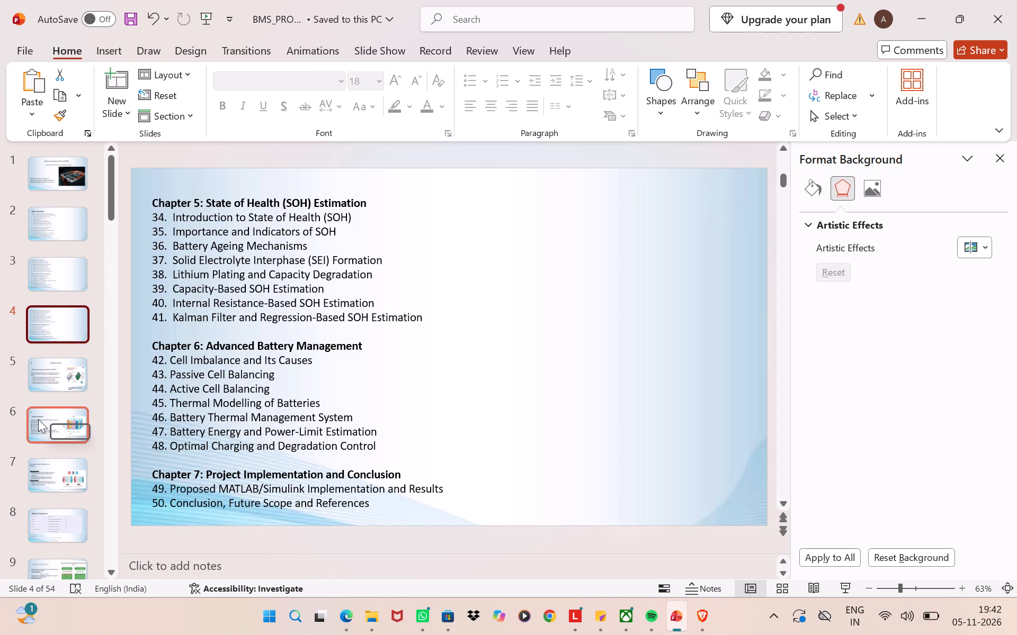
Review slides 5 to 9 for page numbers, figure caption numbering and picture placement.
left_click(53, 387)
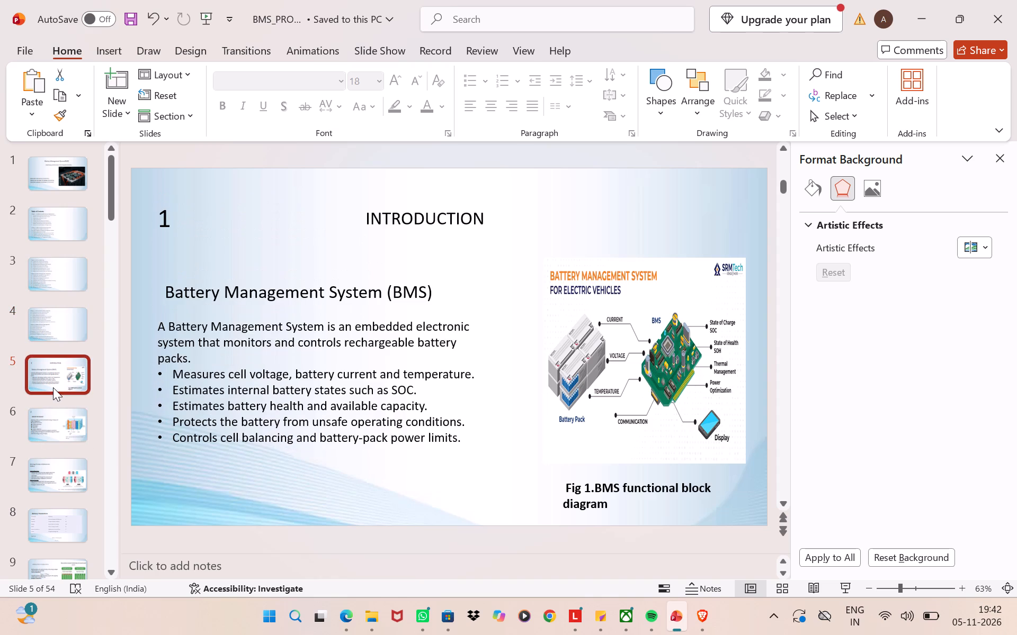
scroll(53, 387, "down", 1)
left_click(53, 390)
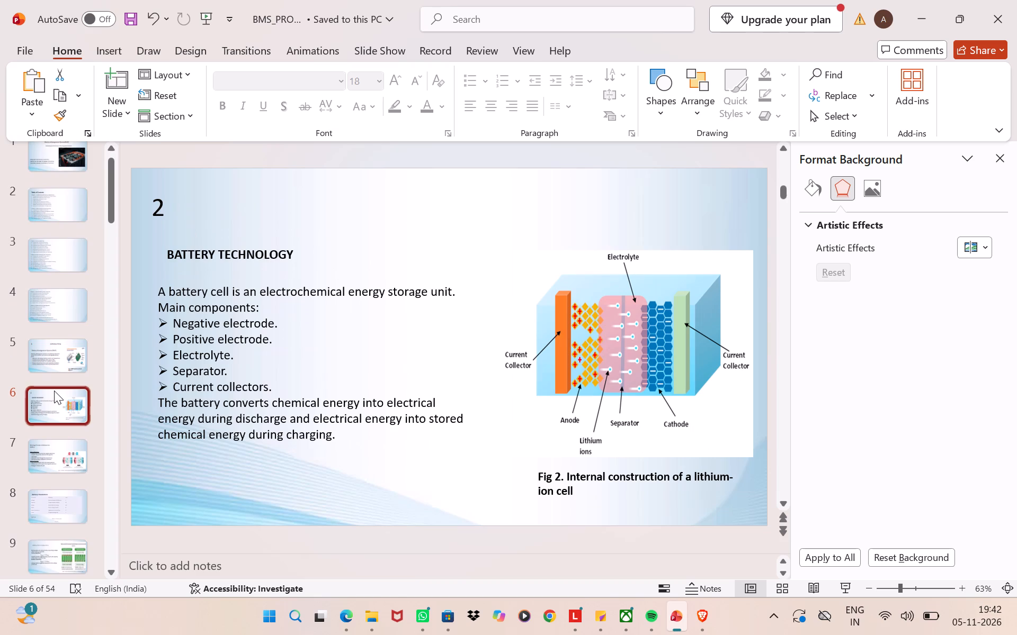
scroll(54, 391, "down", 2)
left_click(59, 432)
scroll(59, 432, "down", 3)
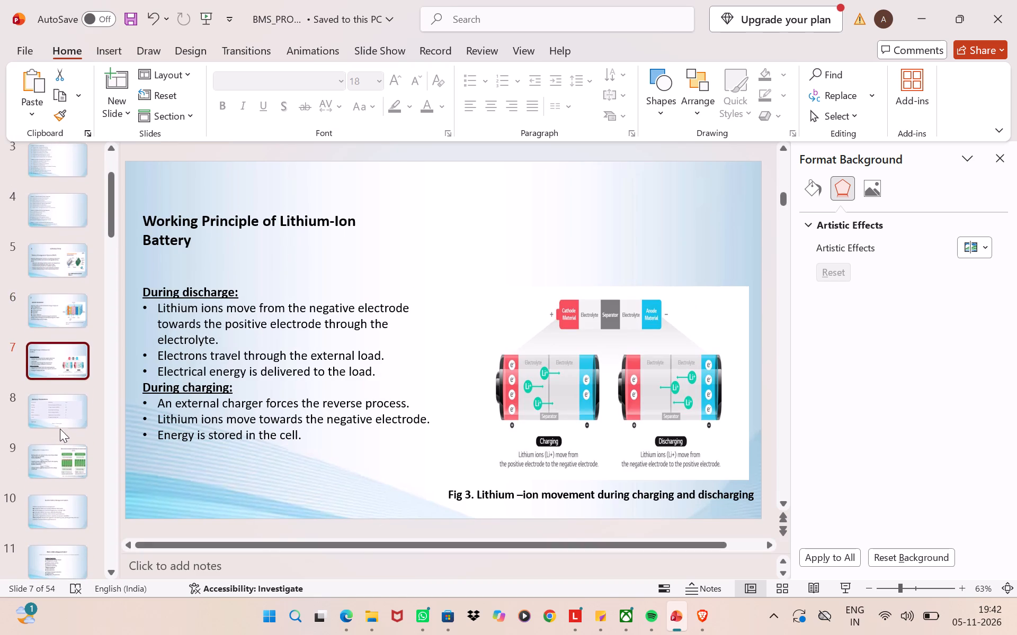
left_click(65, 415)
scroll(65, 418, "down", 3)
scroll(65, 418, "up", 4)
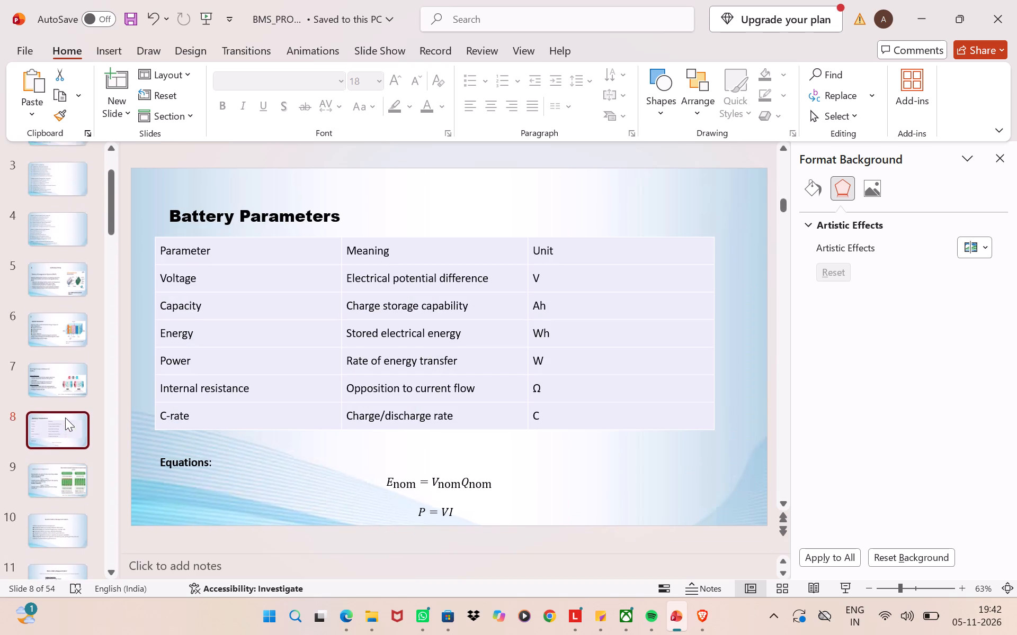
scroll(65, 418, "up", 9)
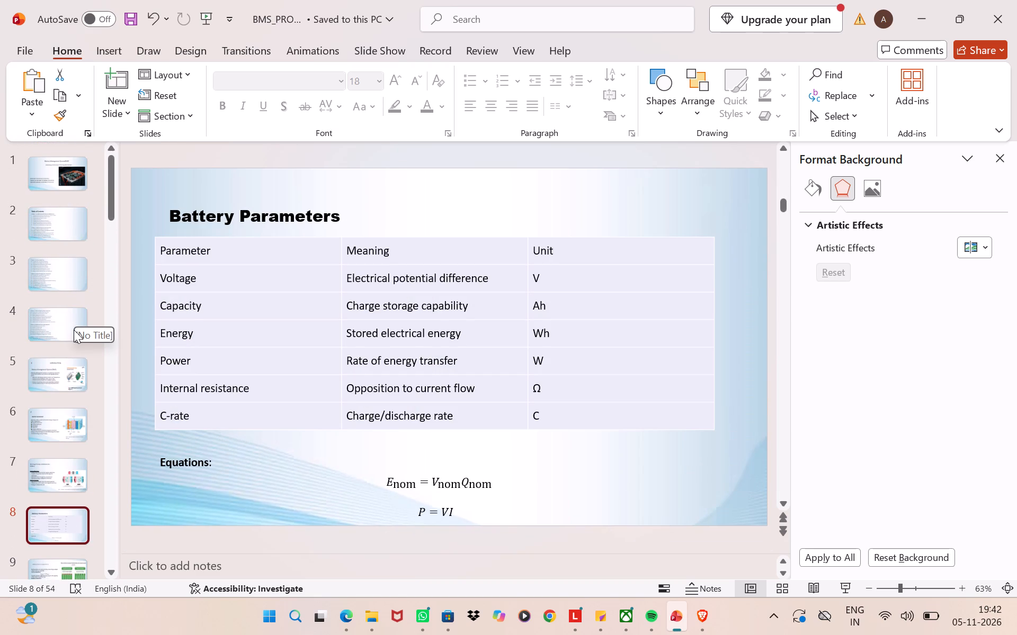
scroll(72, 338, "down", 5)
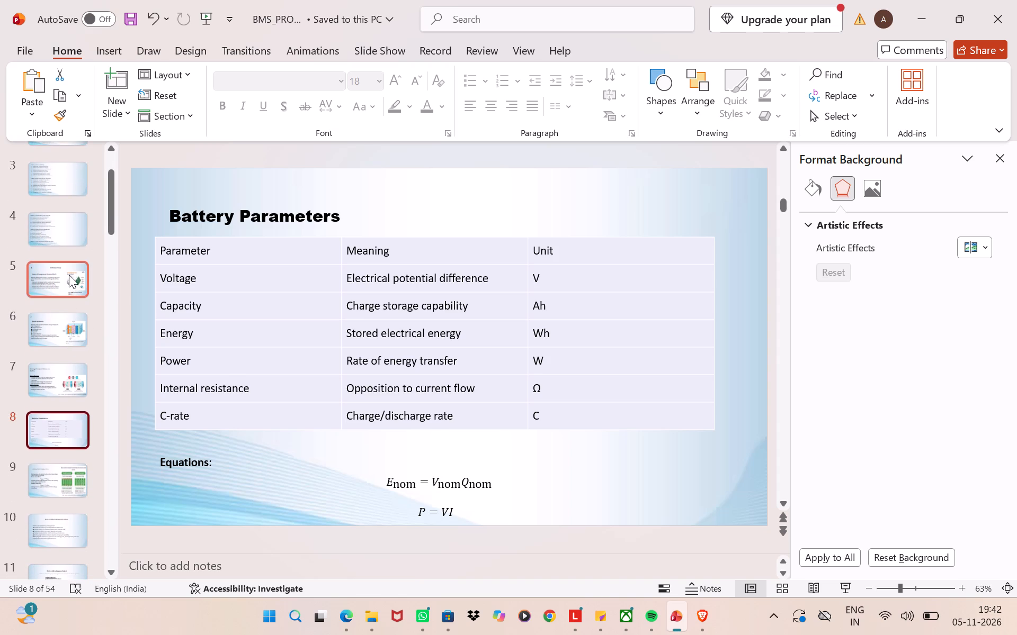
left_click(69, 275)
left_click(65, 326)
left_click(66, 371)
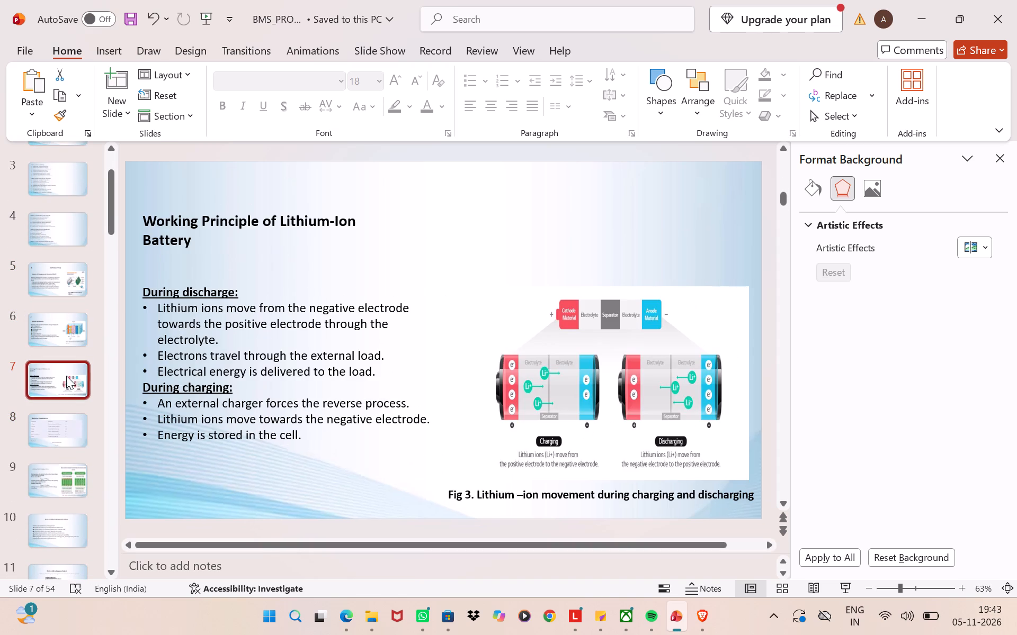
left_click(73, 442)
left_click(73, 472)
scroll(73, 469, "down", 4)
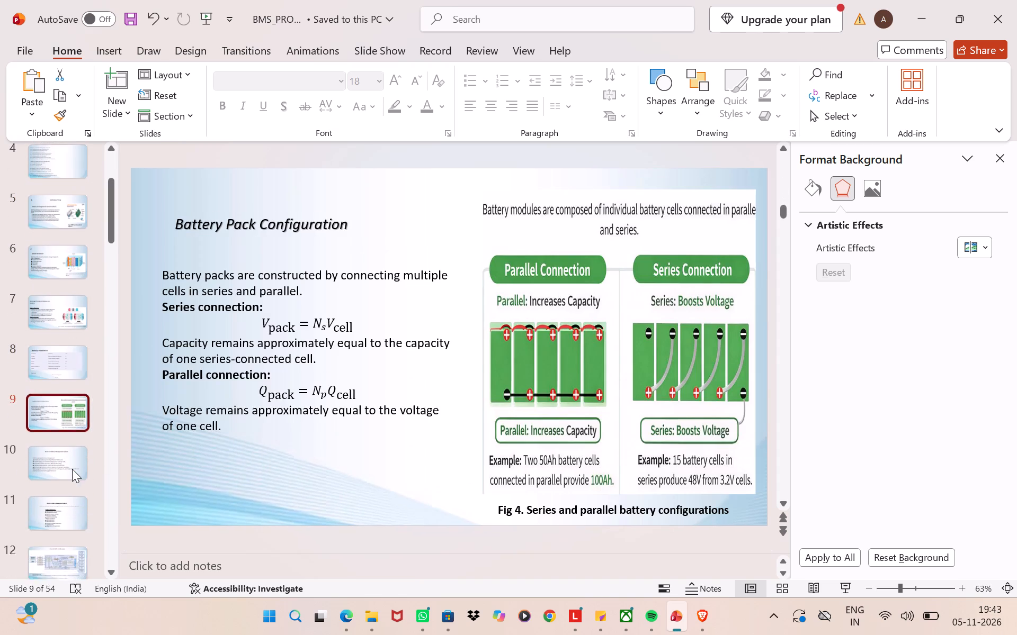
Review slides 10 to 15 for page numbers, missing figure captions and layout.
left_click(72, 469)
left_click(64, 491)
scroll(63, 487, "down", 2)
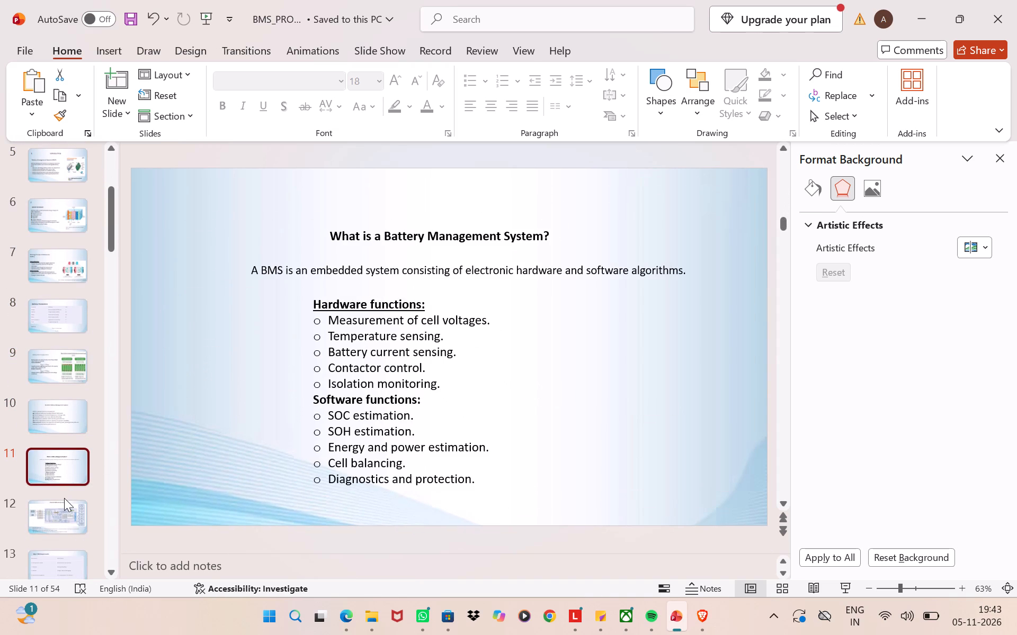
left_click(65, 498)
left_click(67, 514)
scroll(67, 507, "down", 2)
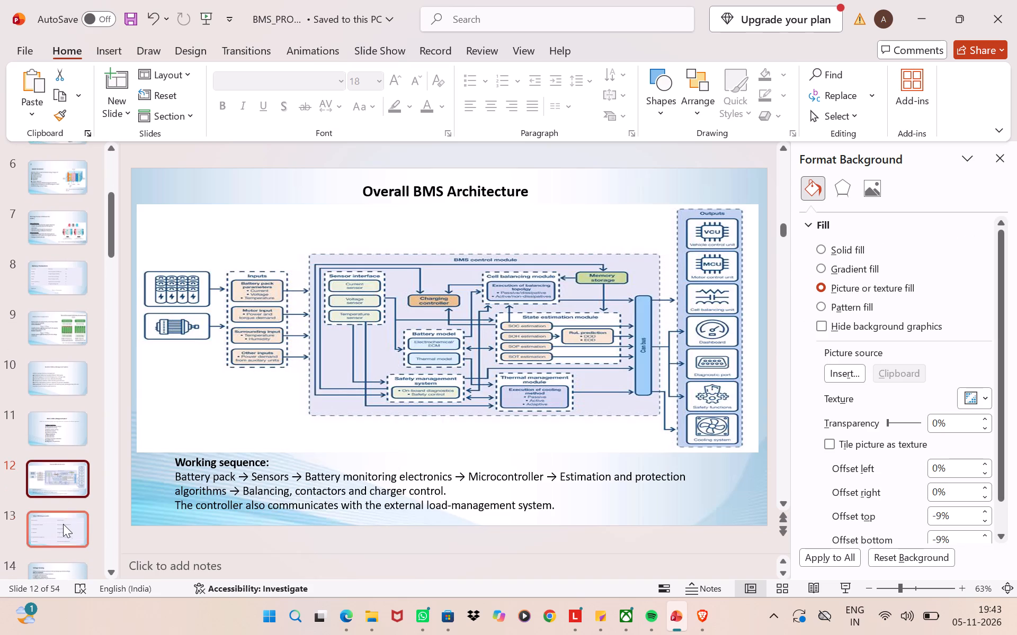
left_click(63, 524)
scroll(61, 515, "down", 3)
left_click(61, 515)
scroll(61, 514, "down", 3)
left_click(61, 518)
scroll(60, 516, "down", 2)
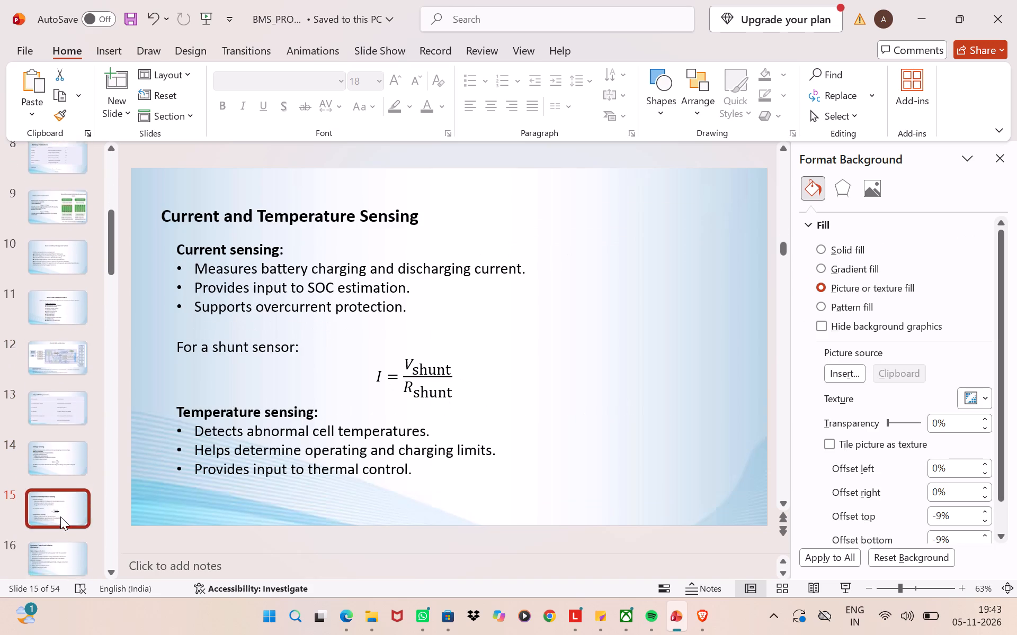
Check figure caption numbering and picture placement on slides 16 to 21, going back over slides 17 and 18.
scroll(60, 516, "down", 1)
left_click(60, 516)
scroll(60, 515, "down", 3)
left_click(60, 515)
scroll(60, 513, "down", 4)
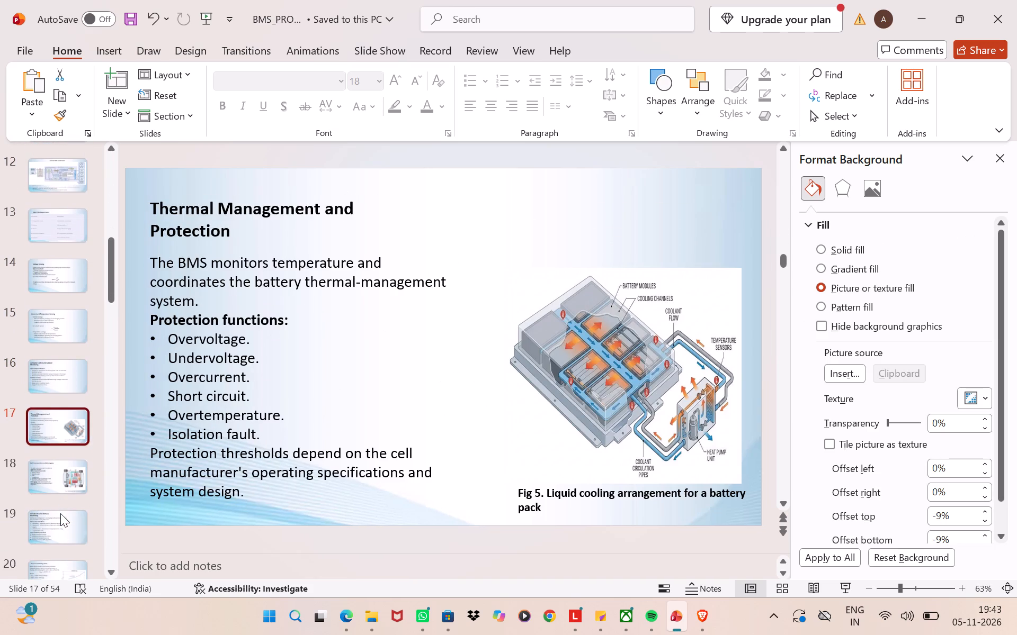
left_click(62, 489)
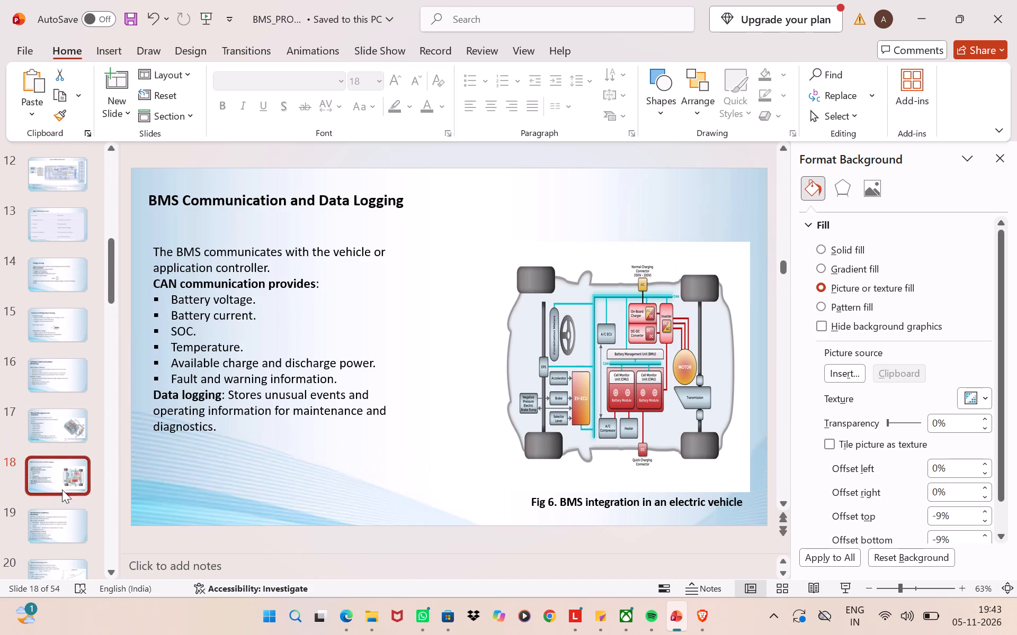
scroll(62, 489, "down", 2)
left_click(62, 489)
scroll(62, 489, "down", 3)
left_click(62, 488)
scroll(62, 488, "down", 2)
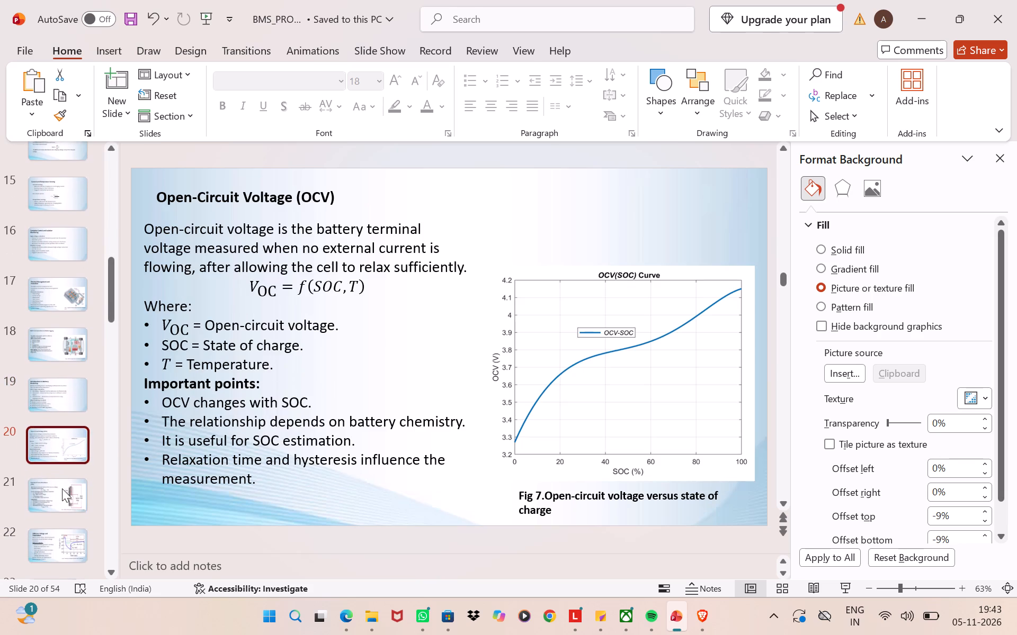
left_click(62, 489)
left_click(68, 293)
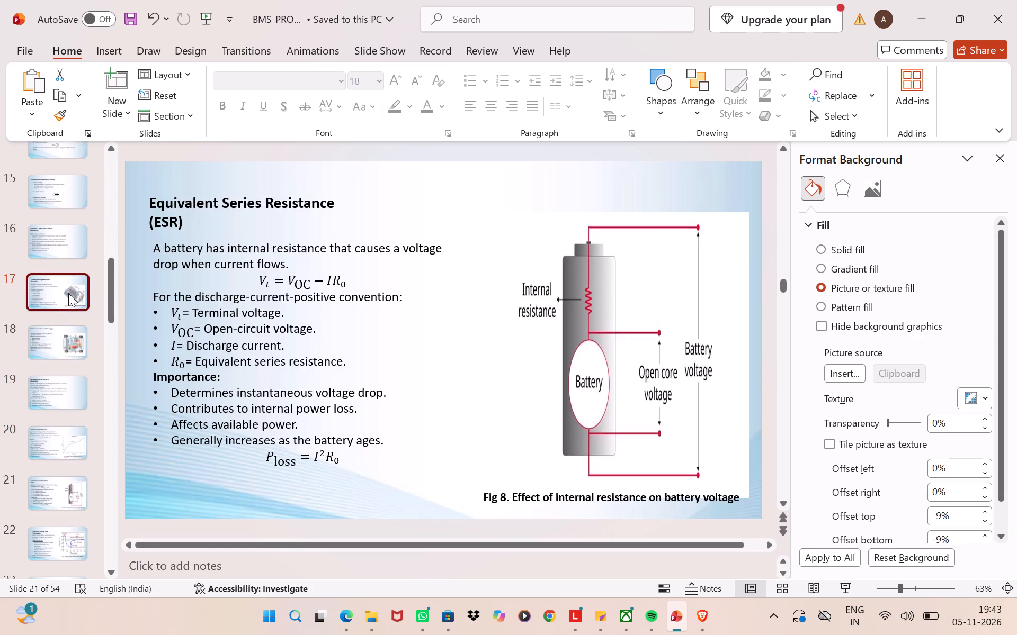
left_click(67, 339)
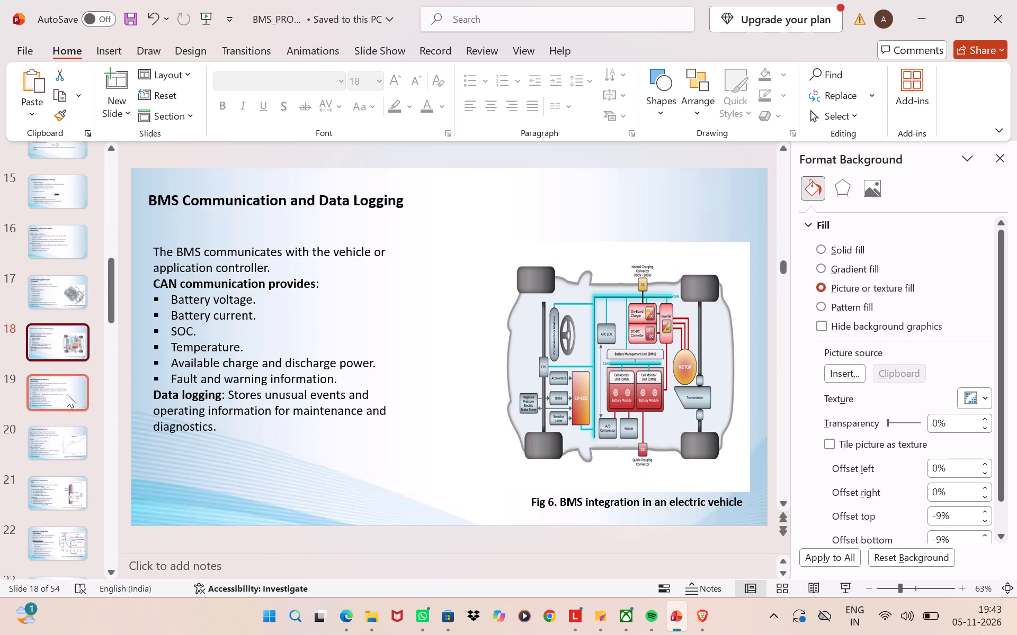
left_click(61, 456)
left_click(61, 485)
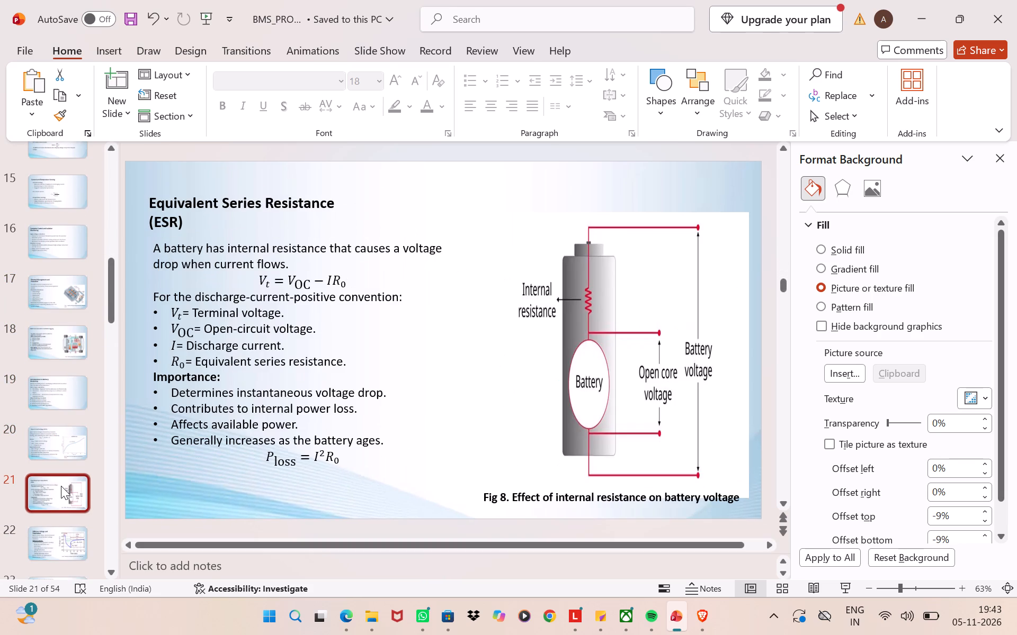
Check caption numbering and picture placement on slides 22 to 25, going back over slides 22 to 24.
scroll(61, 485, "down", 1)
left_click(65, 511)
scroll(61, 508, "down", 2)
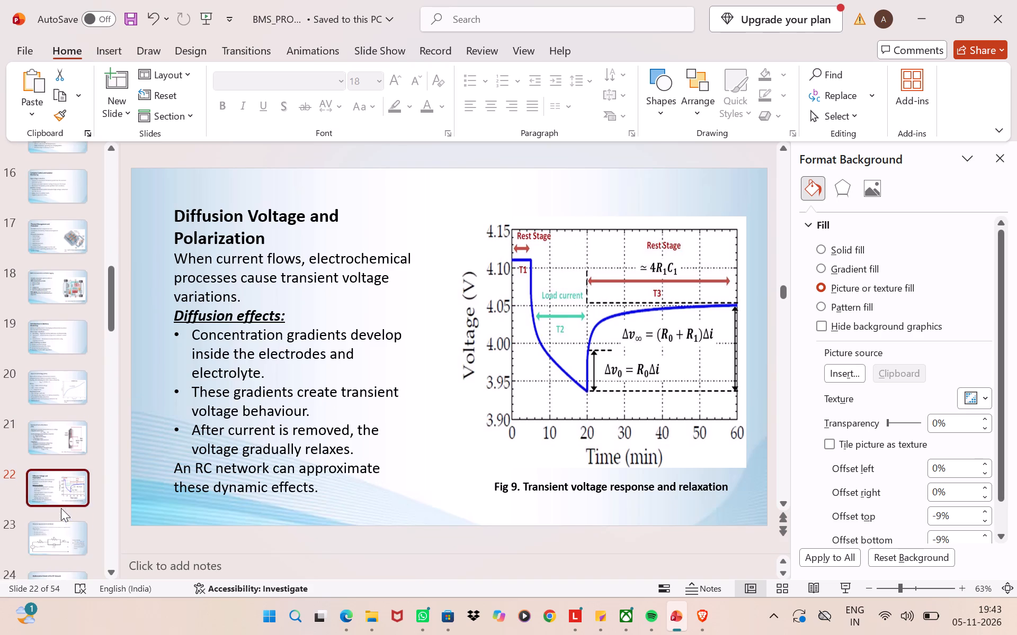
left_click(60, 523)
scroll(58, 518, "down", 3)
left_click(58, 529)
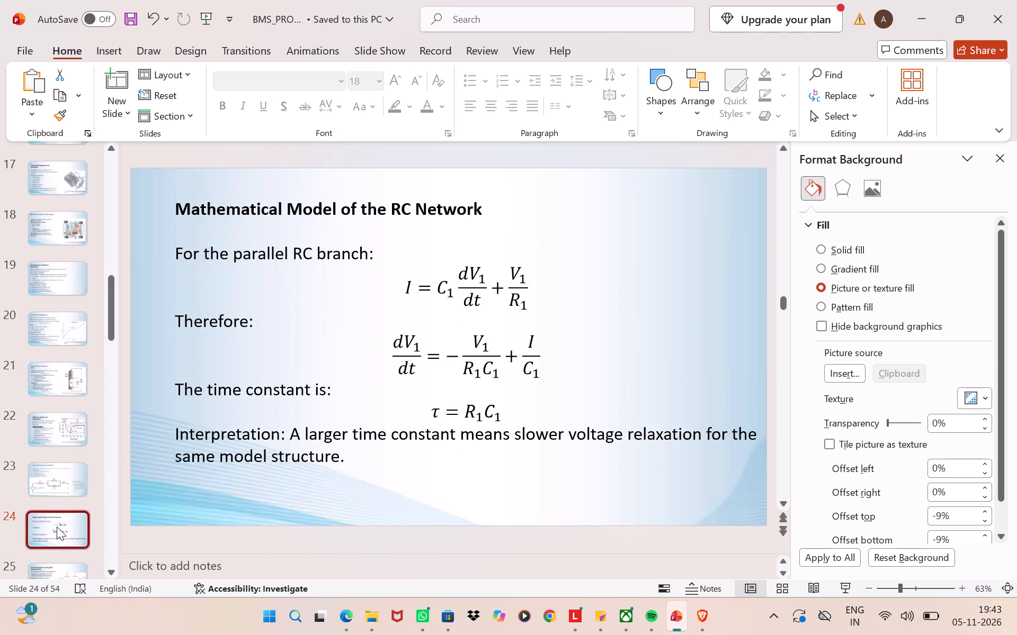
scroll(57, 524, "down", 5)
left_click(58, 498)
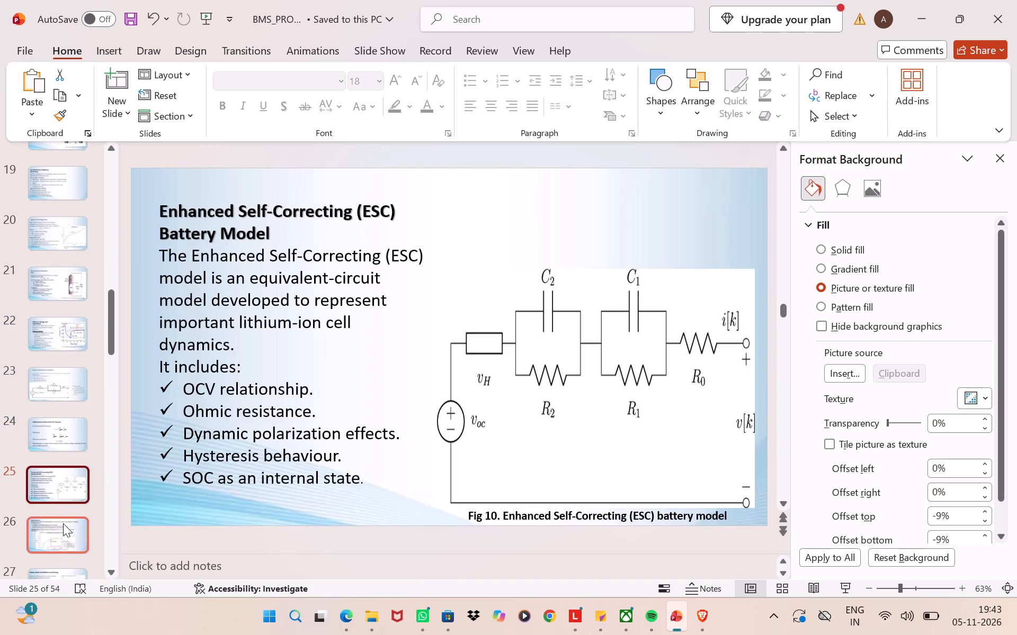
left_click(65, 334)
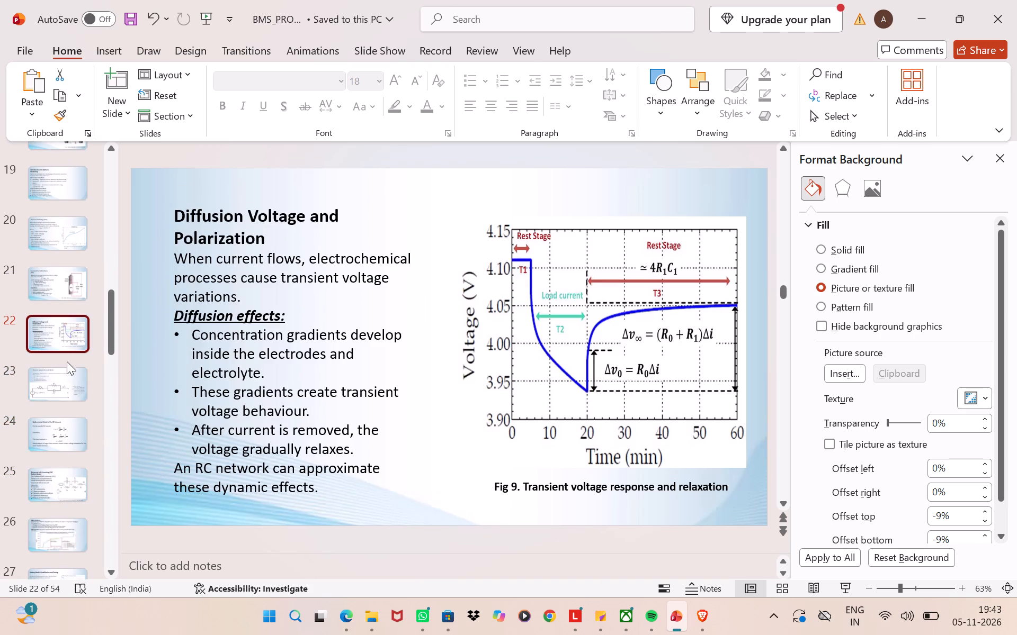
left_click(67, 379)
left_click(59, 428)
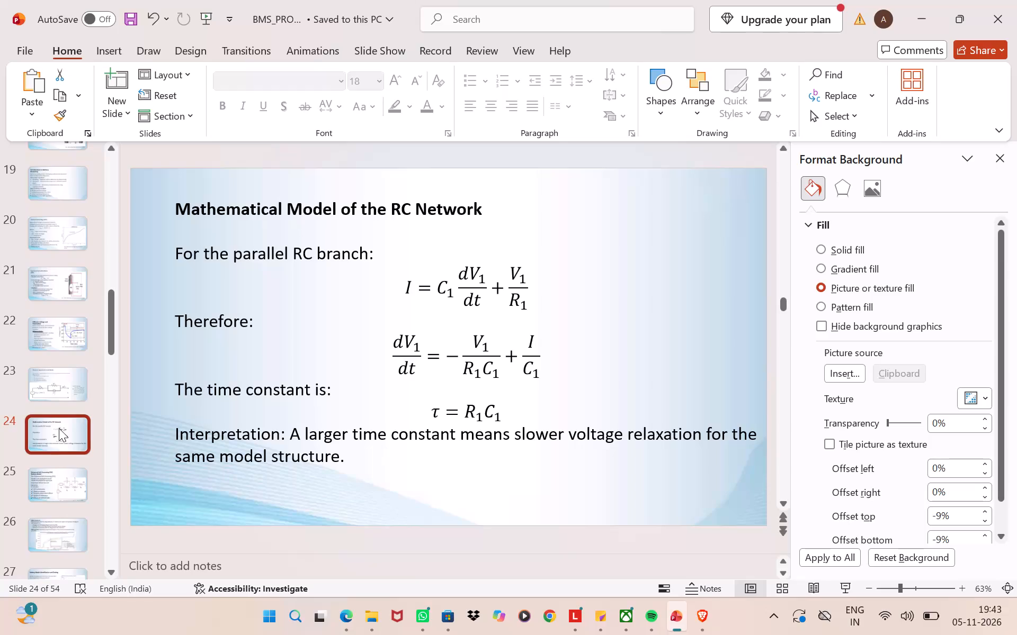
Move the ESC battery model circuit picture on slide 25 slightly up and raise its caption to just beneath it.
left_click(60, 460)
left_click(60, 475)
scroll(59, 476, "down", 3)
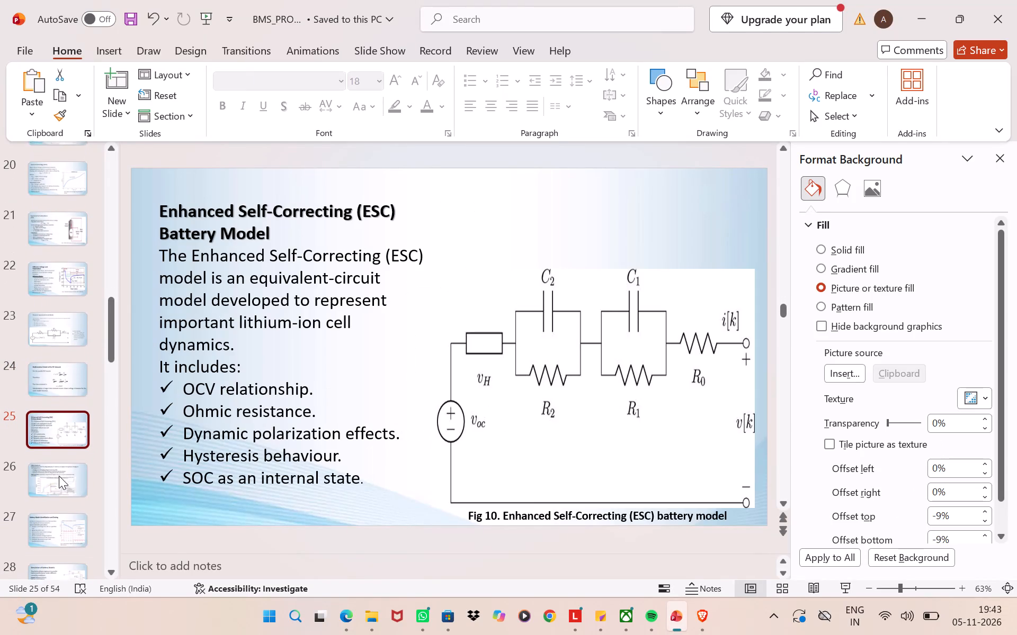
left_click_drag(565, 396, 564, 379)
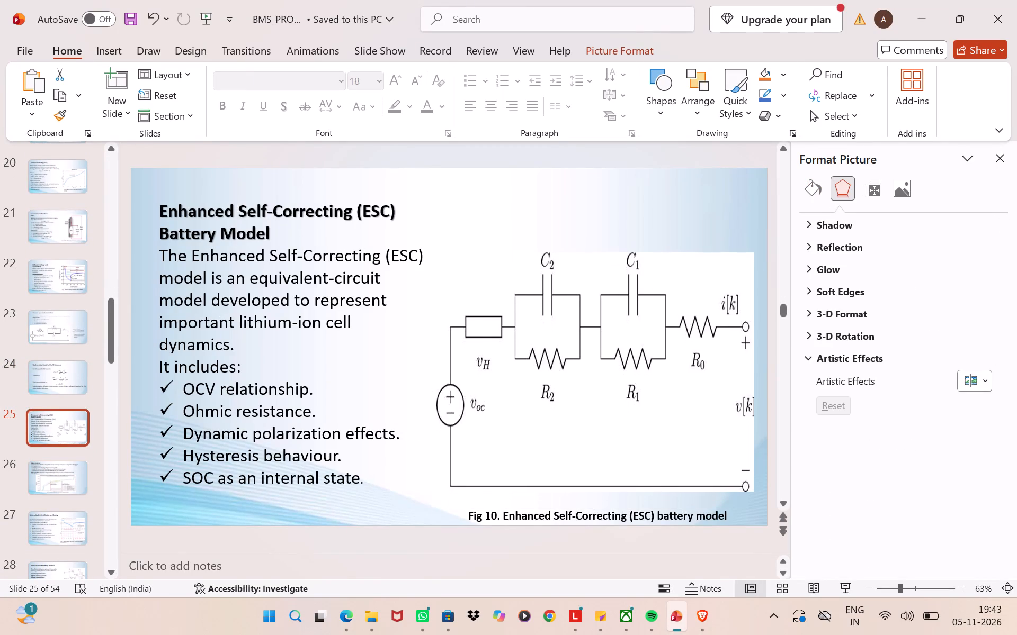
left_click_drag(564, 379, 563, 382)
left_click(573, 514)
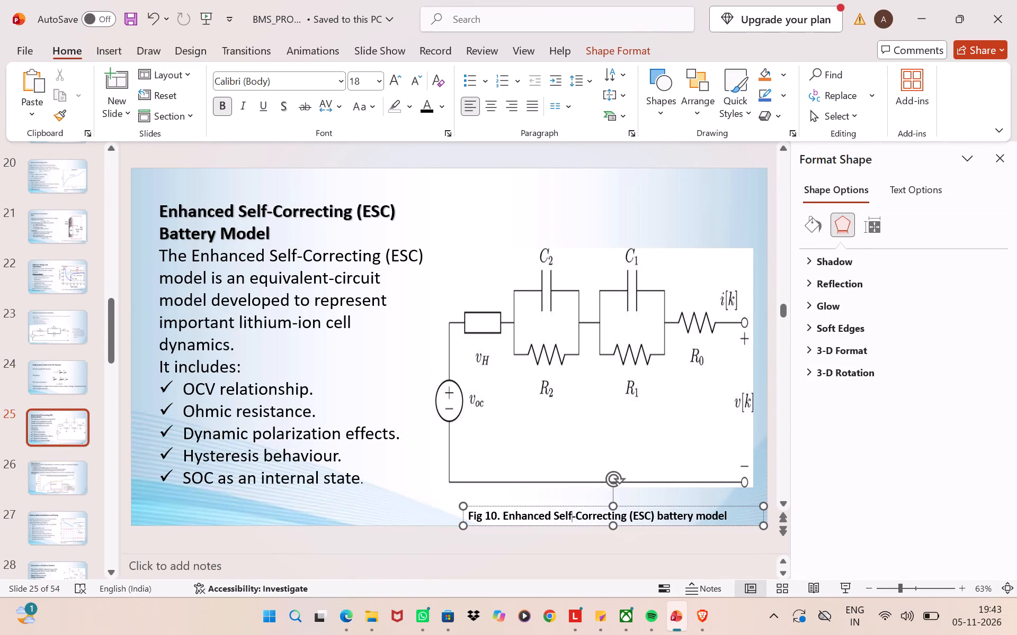
left_click_drag(573, 505, 568, 489)
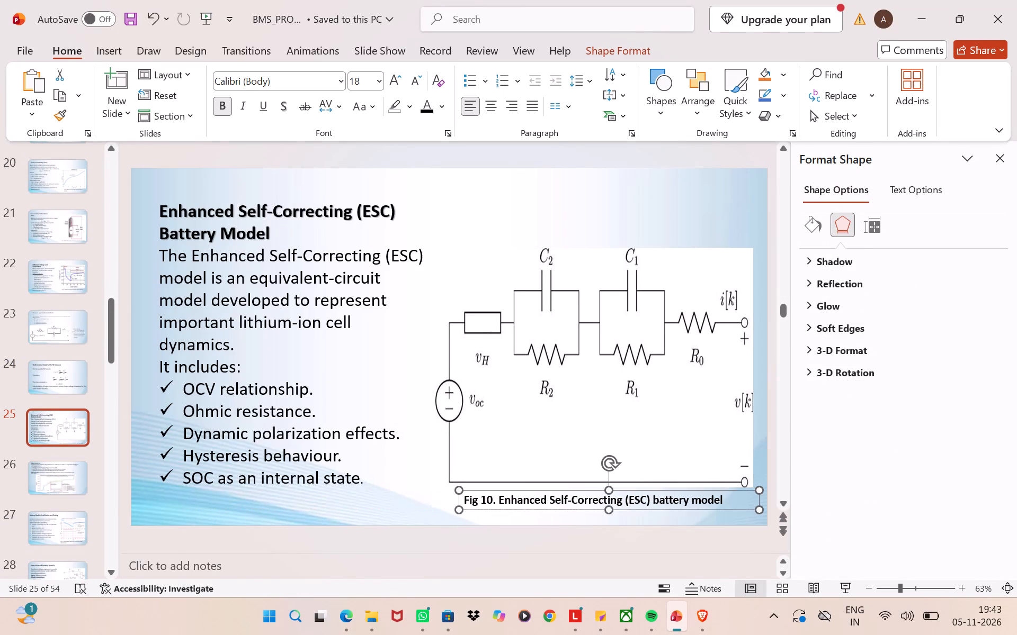
Review slides 26 to 35 for page numbers, figure caption numbering and picture placement.
left_click(53, 473)
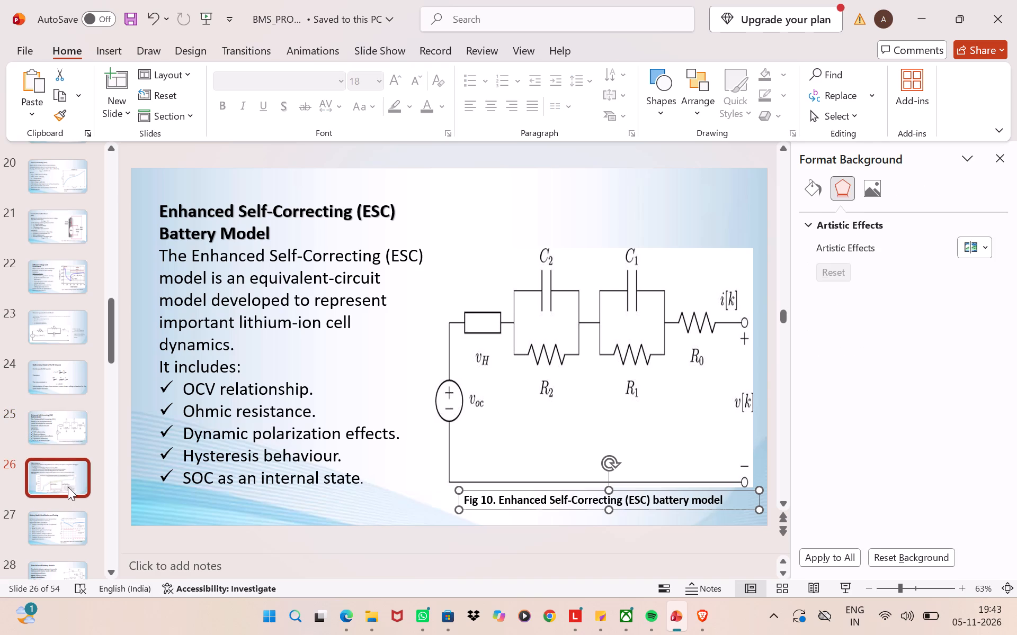
left_click(68, 524)
scroll(68, 522, "down", 4)
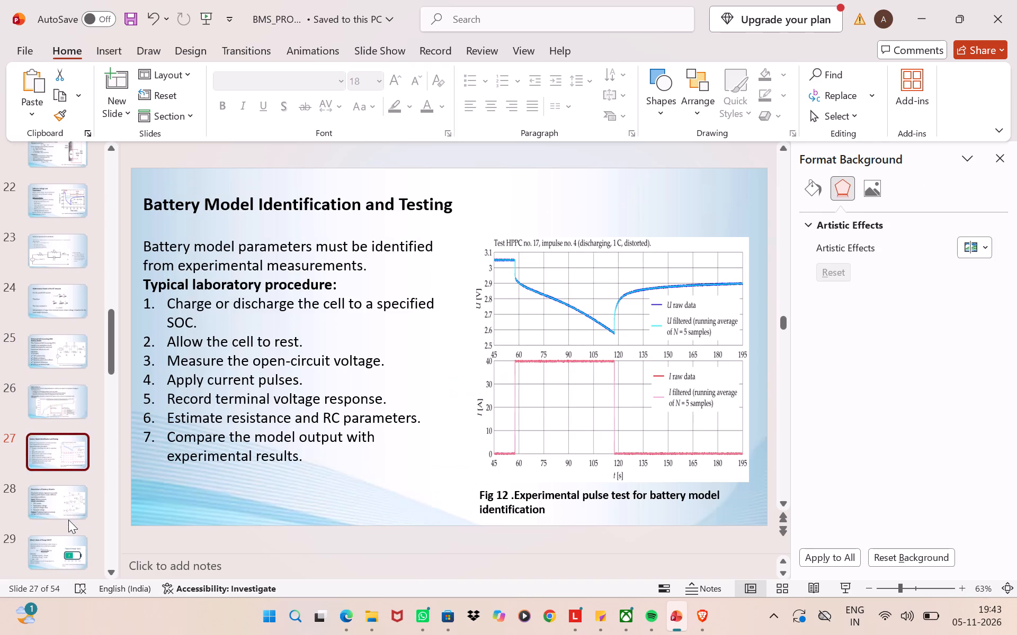
left_click(69, 519)
scroll(71, 512, "down", 4)
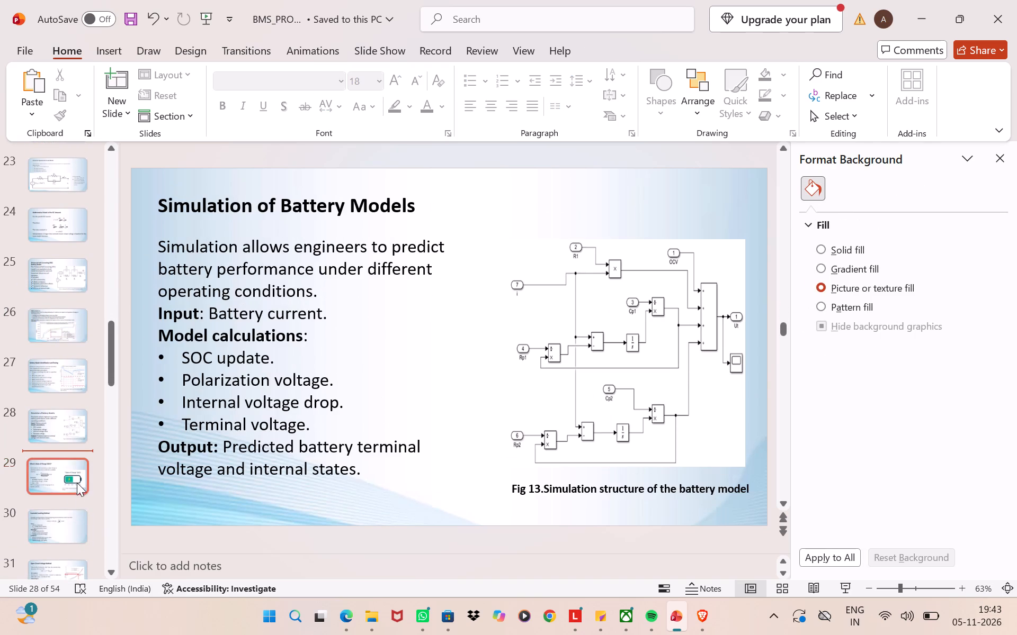
left_click(77, 483)
left_click(76, 527)
scroll(75, 522, "down", 3)
left_click(75, 522)
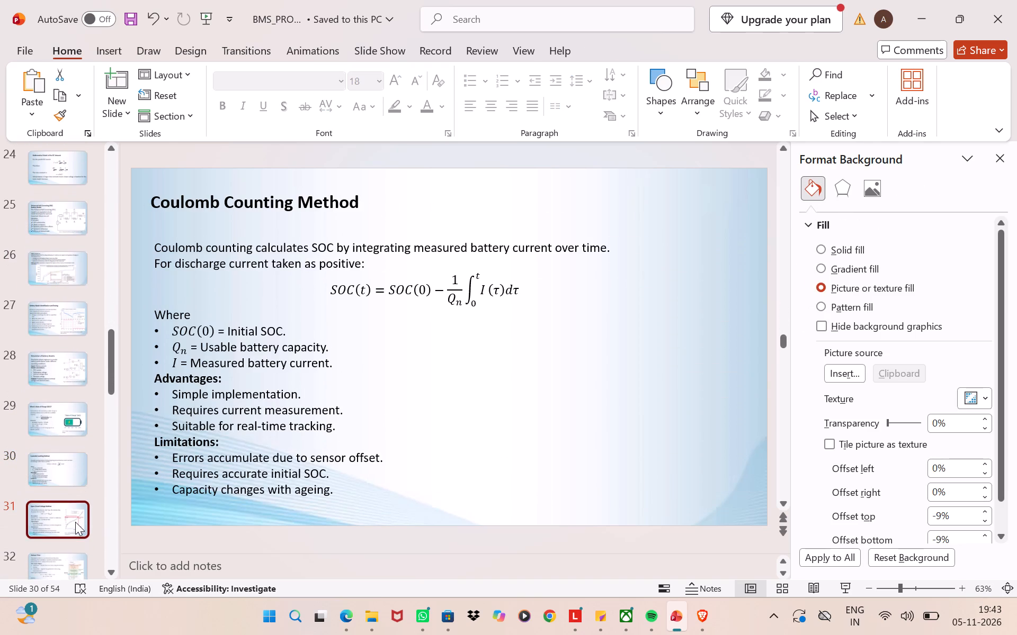
scroll(75, 522, "down", 2)
left_click(75, 524)
scroll(75, 524, "down", 4)
left_click(75, 519)
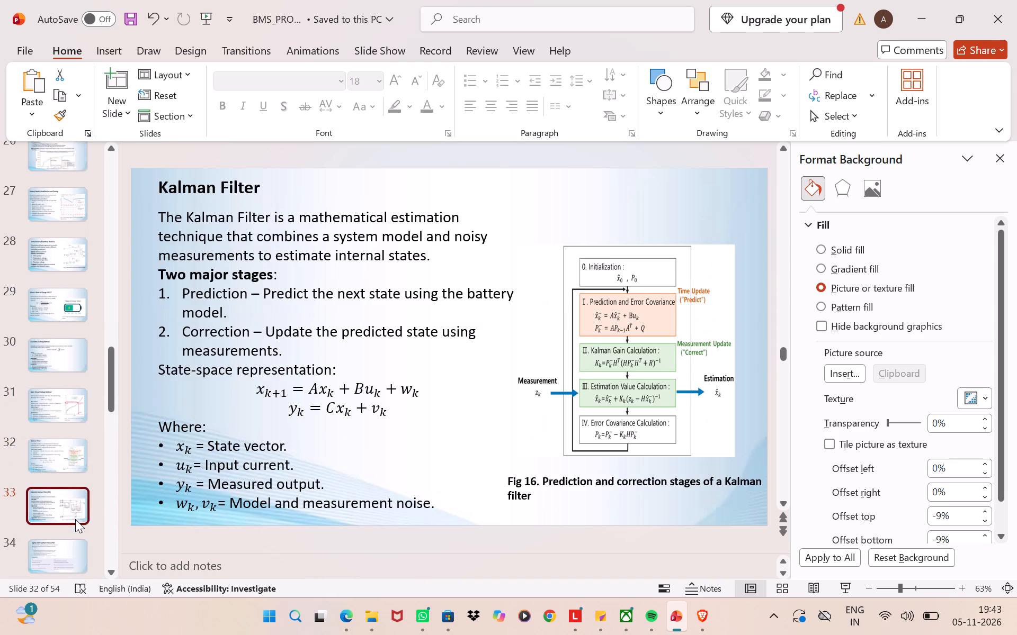
scroll(75, 519, "down", 3)
left_click(77, 505)
scroll(77, 505, "down", 3)
left_click(77, 505)
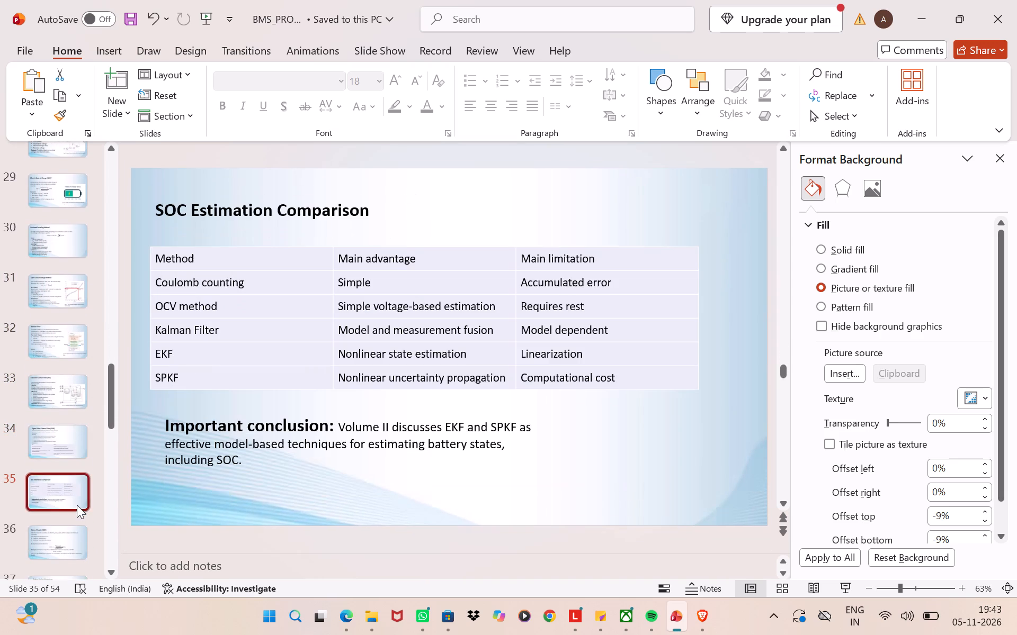
Review slides 36 to 44 for page numbers, sequential figure captions and picture placement.
scroll(77, 505, "down", 3)
left_click(77, 505)
scroll(77, 505, "down", 3)
left_click(78, 486)
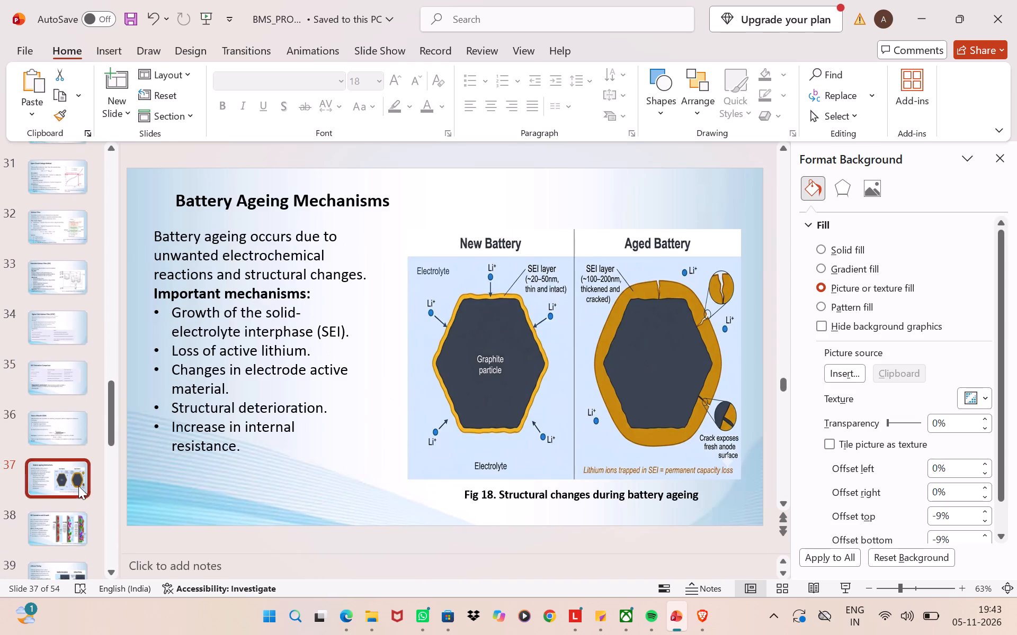
scroll(78, 486, "down", 2)
left_click(78, 486)
scroll(78, 486, "down", 3)
left_click(78, 486)
scroll(78, 486, "down", 3)
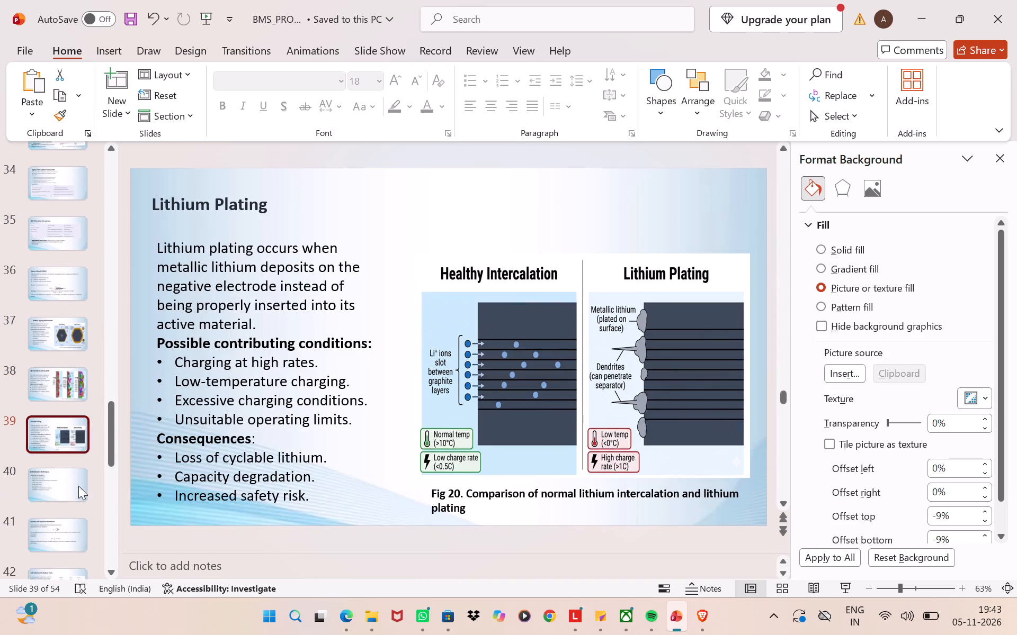
left_click(78, 486)
scroll(78, 486, "down", 2)
left_click(78, 486)
scroll(78, 486, "down", 3)
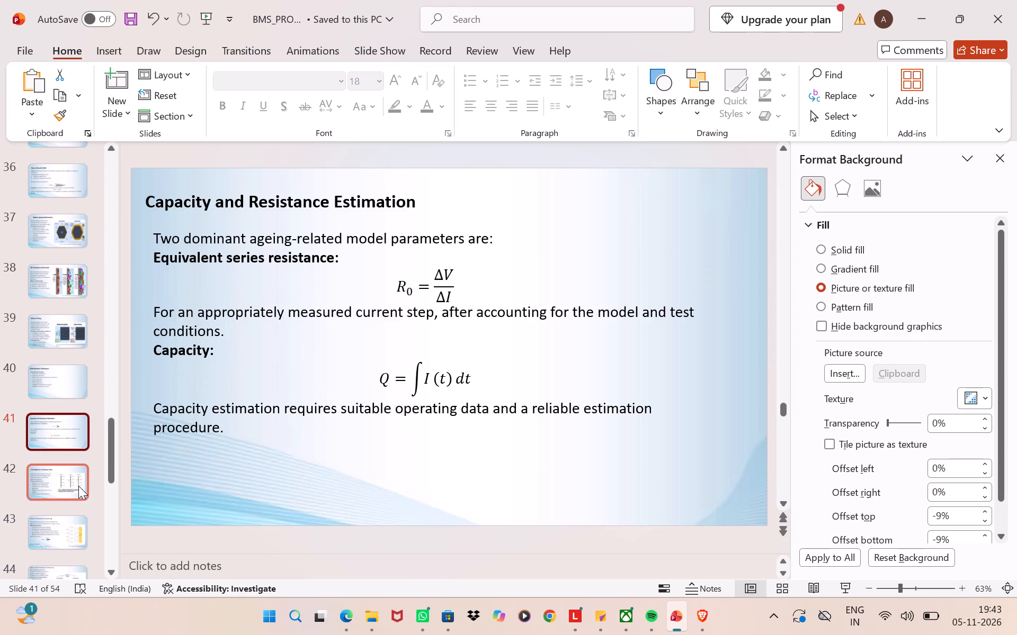
left_click(78, 486)
scroll(78, 486, "down", 2)
left_click(78, 486)
scroll(78, 486, "down", 3)
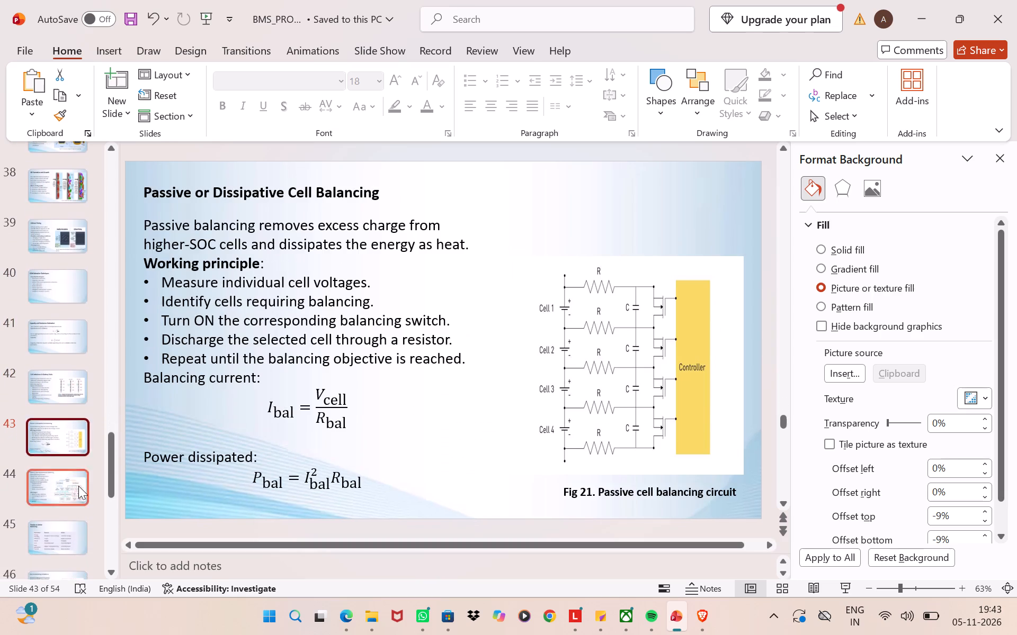
left_click(78, 486)
scroll(78, 486, "down", 2)
Review slides 45 to 53, from the balancing comparison to the conclusion, for page numbers, figure captions and picture placement.
left_click(78, 486)
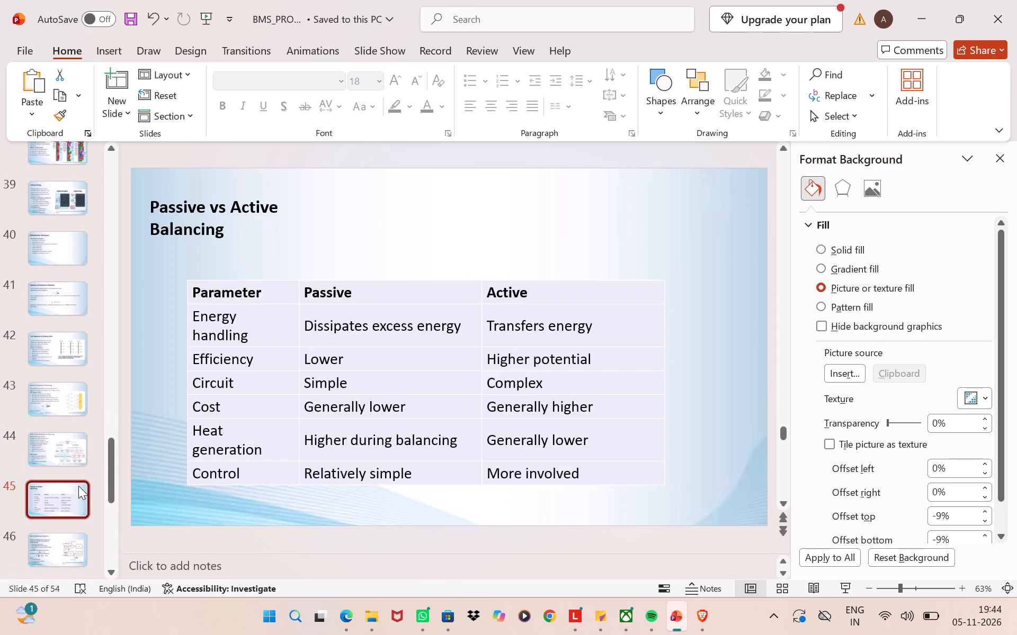
scroll(78, 486, "down", 2)
left_click(78, 486)
left_click(78, 509)
scroll(78, 509, "down", 2)
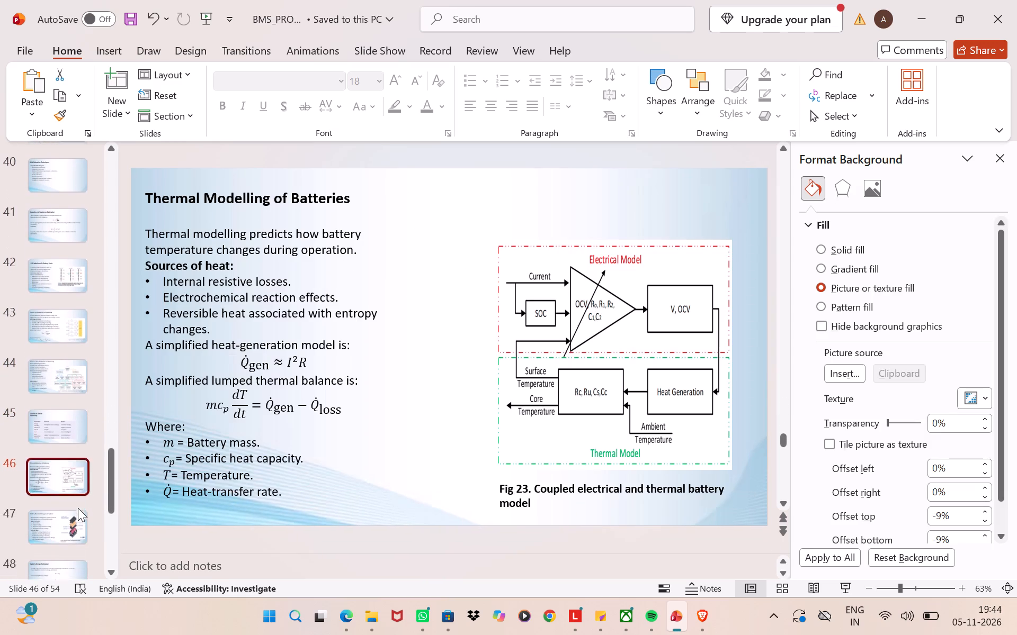
left_click(78, 508)
scroll(78, 508, "down", 3)
left_click(77, 507)
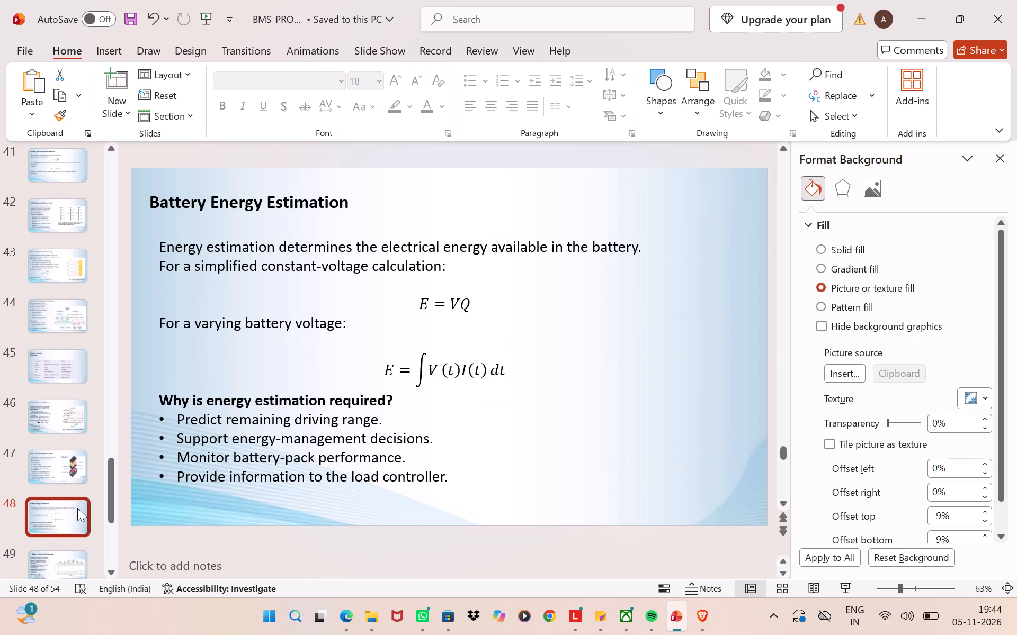
scroll(77, 508, "down", 2)
left_click(77, 508)
left_click(78, 519)
scroll(77, 518, "down", 3)
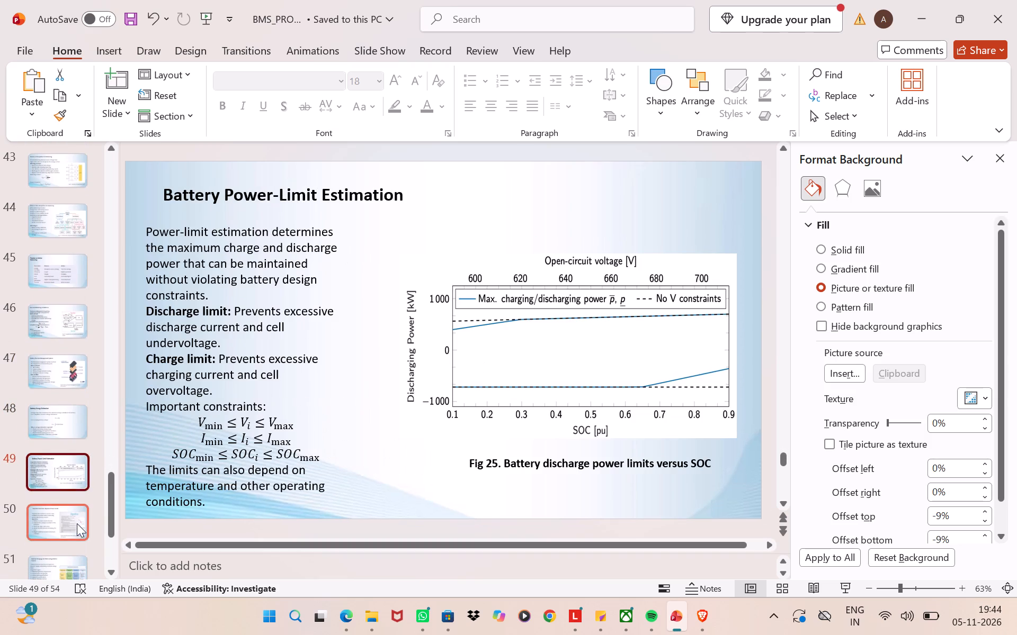
left_click(77, 531)
scroll(75, 527, "down", 3)
left_click(75, 527)
scroll(75, 527, "down", 3)
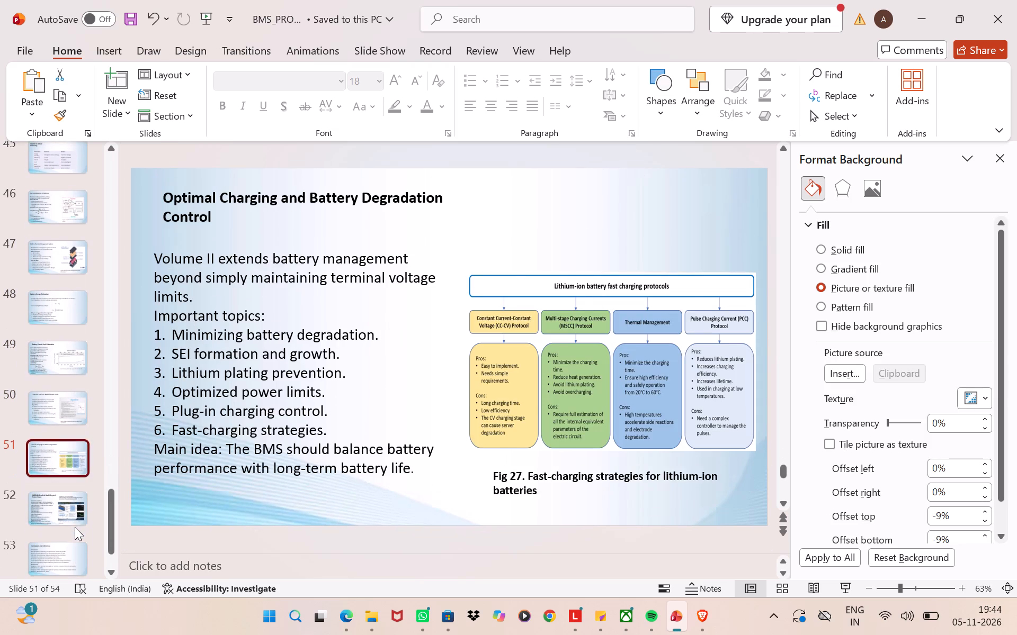
left_click(75, 527)
scroll(75, 522, "down", 3)
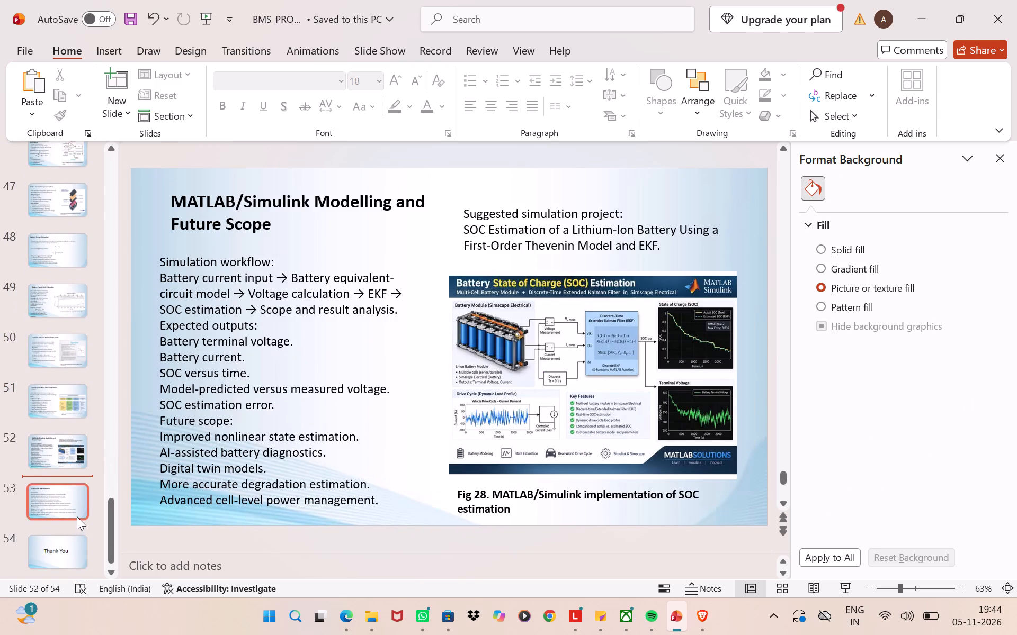
left_click(74, 516)
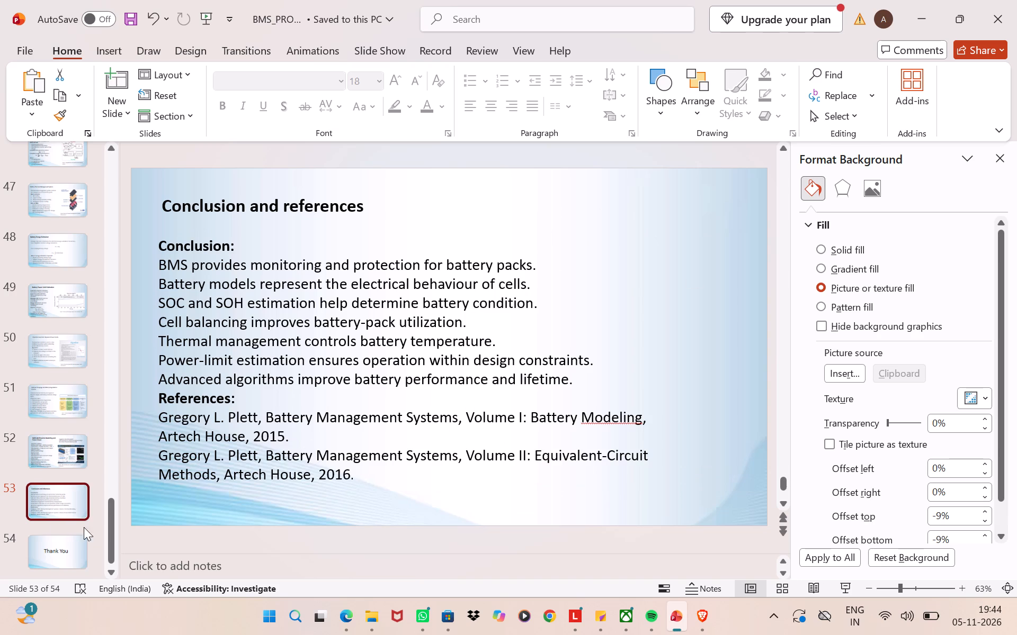
Review slides 1 to 5 and the conclusion slide 53, checking where the page numbering begins and ends.
left_click_drag(112, 511, 171, 130)
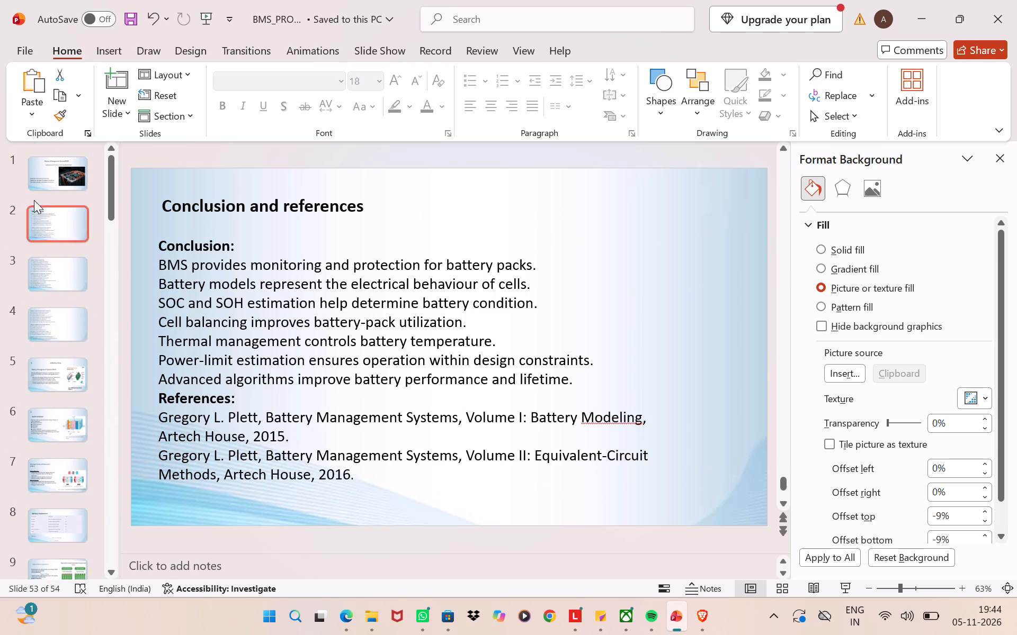
left_click(45, 182)
left_click(44, 215)
left_click(45, 285)
left_click(48, 341)
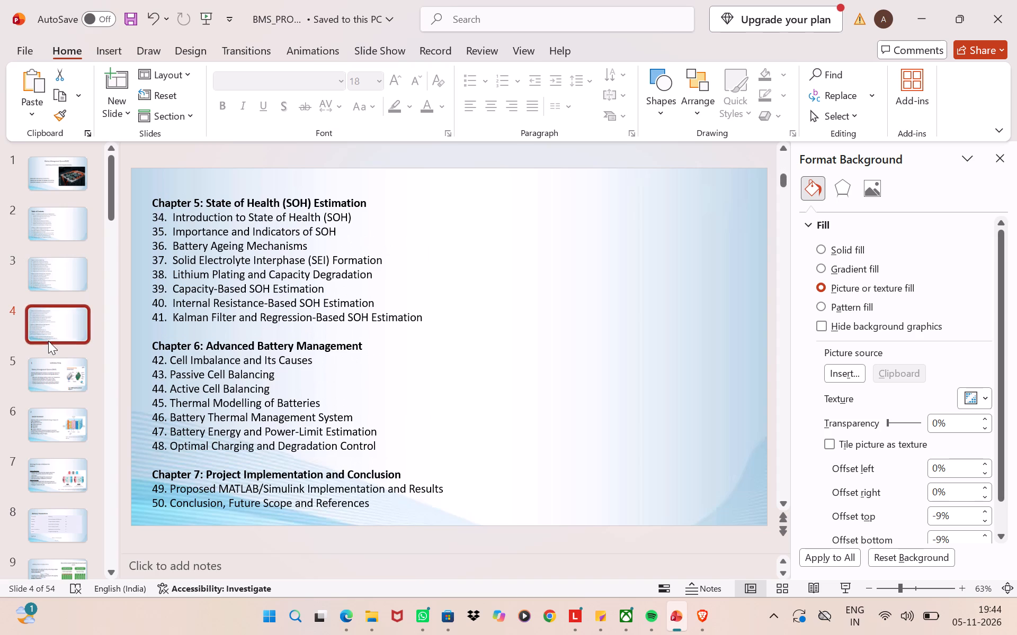
left_click(61, 374)
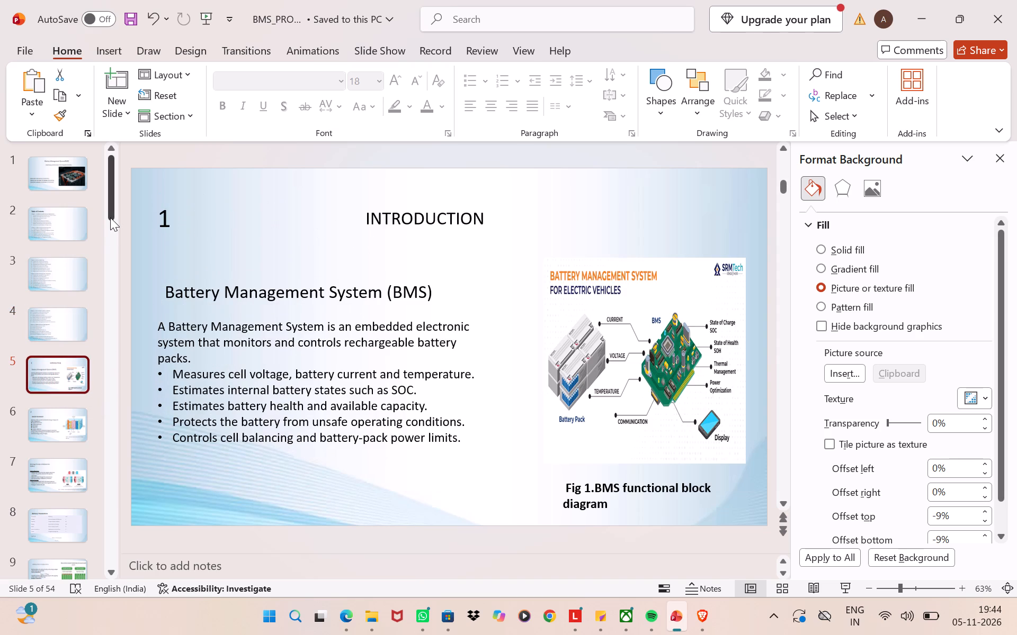
left_click_drag(110, 217, 120, 491)
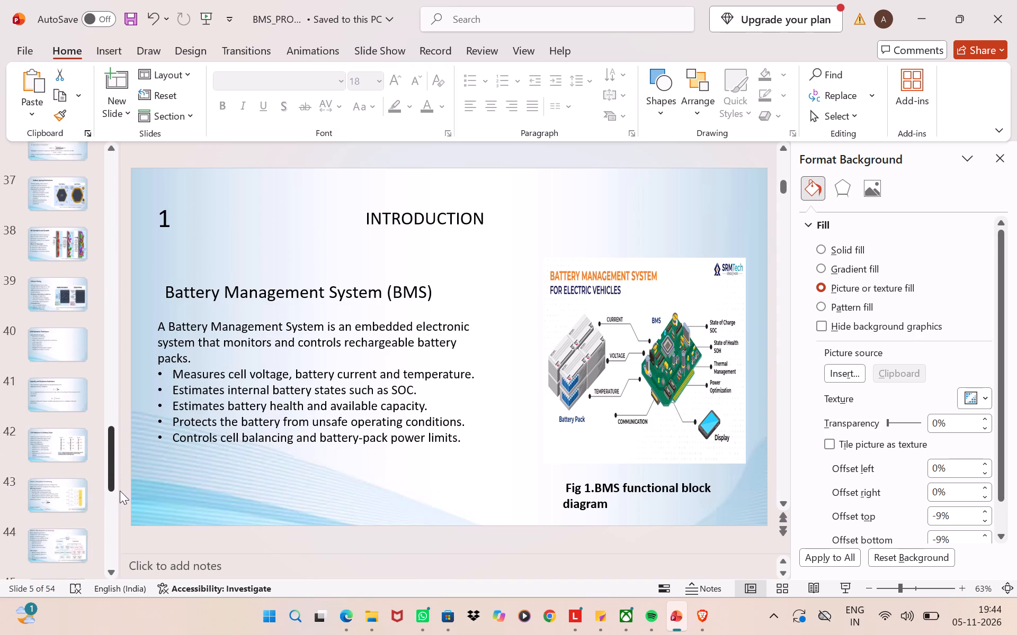
left_click_drag(120, 491, 99, 580)
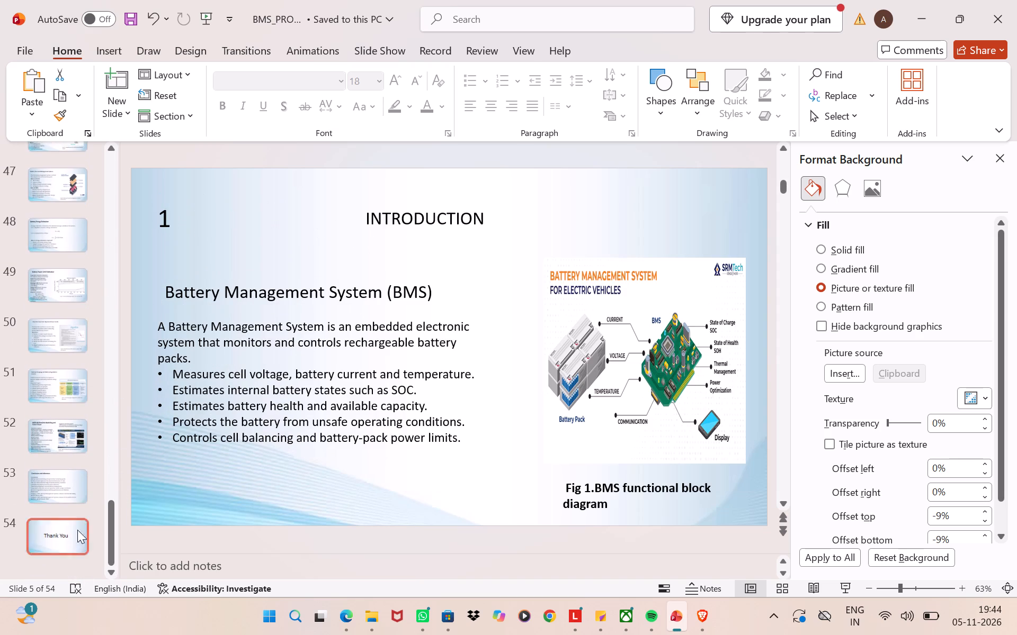
left_click(73, 496)
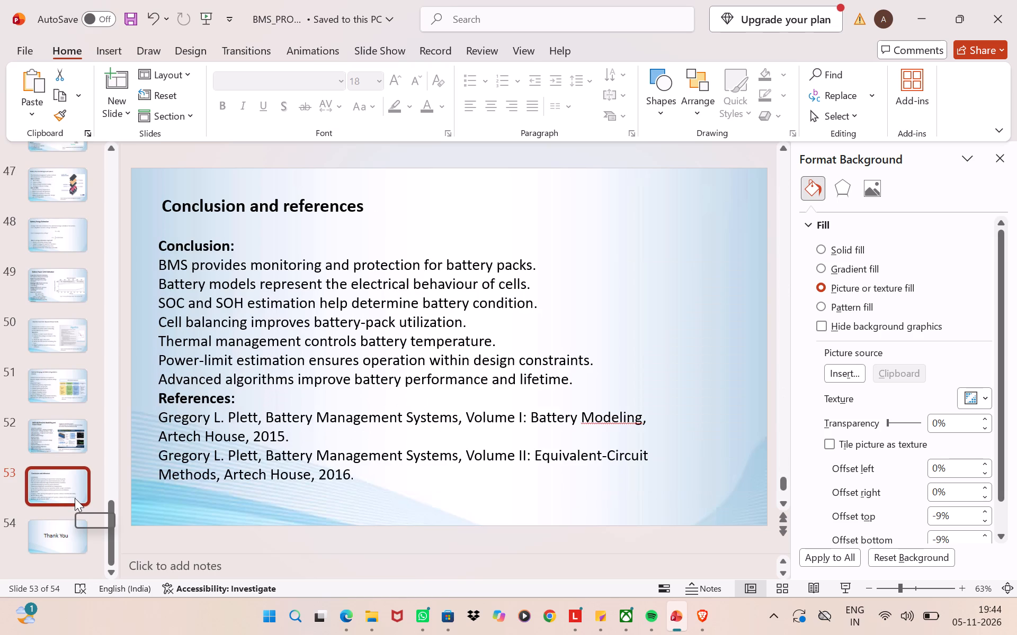
left_click_drag(109, 508, 117, 223)
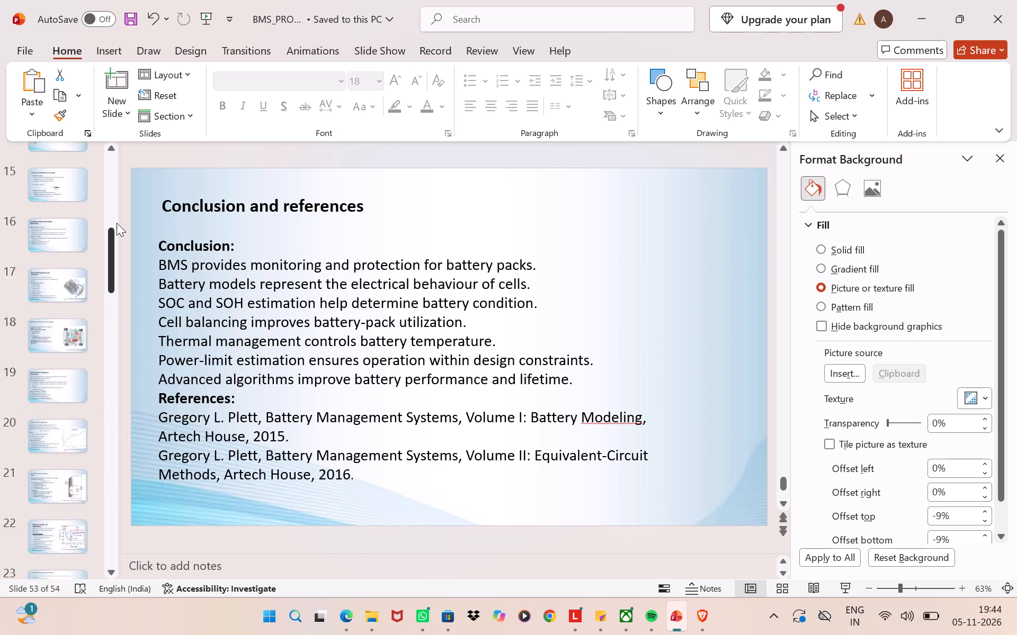
left_click_drag(117, 223, 114, 182)
left_click(44, 248)
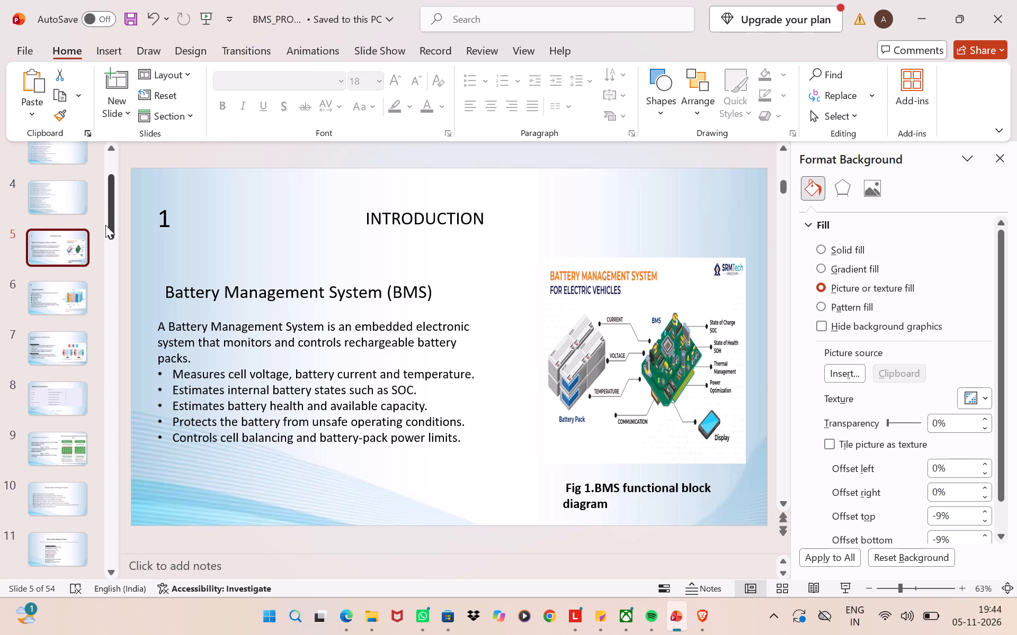
left_click_drag(109, 233, 114, 278)
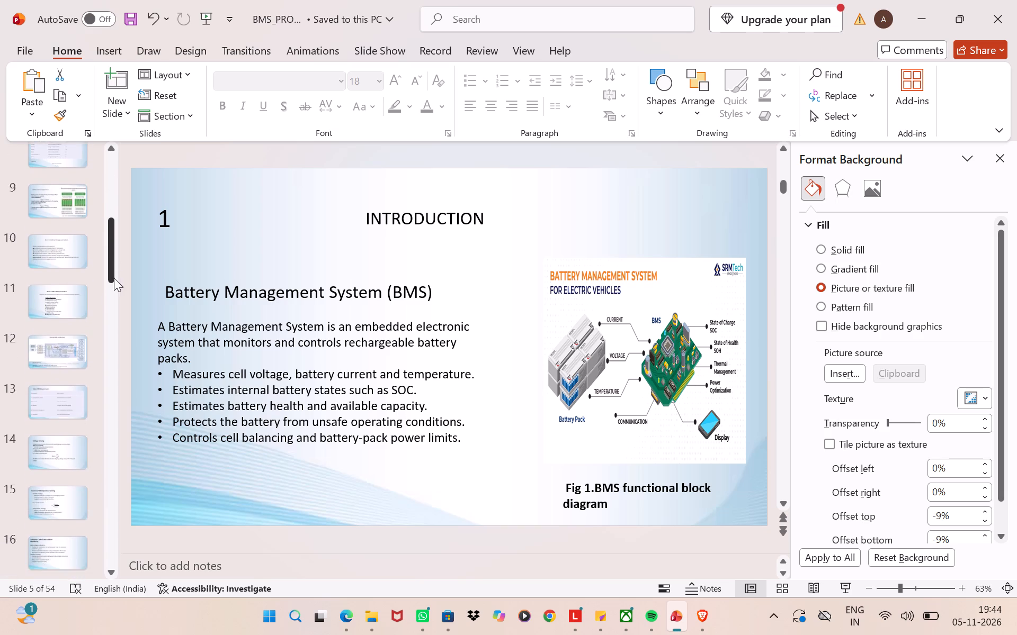
left_click_drag(114, 278, 129, 537)
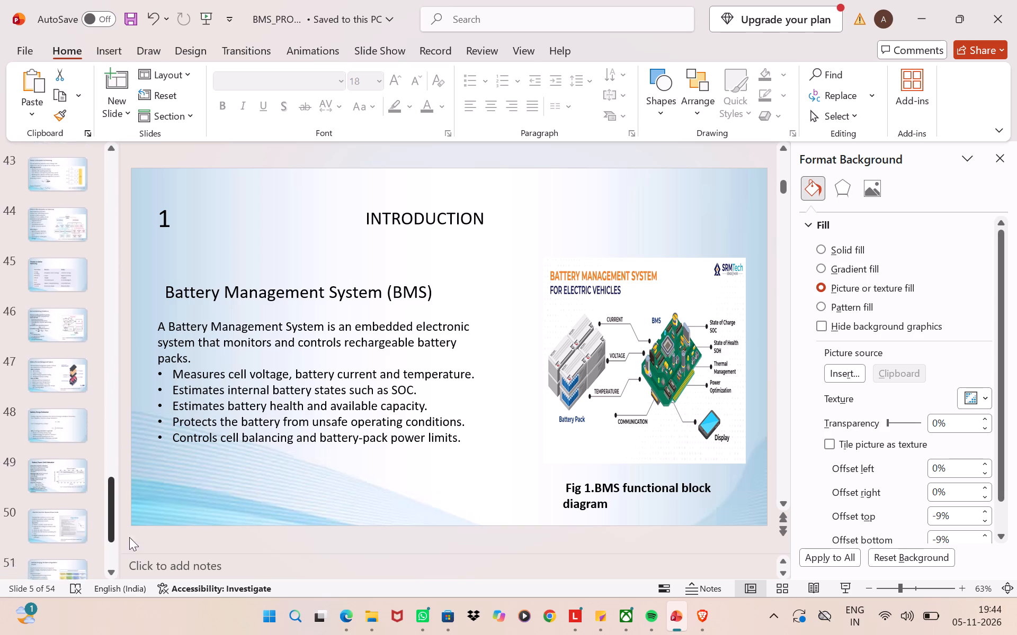
left_click_drag(129, 537, 131, 556)
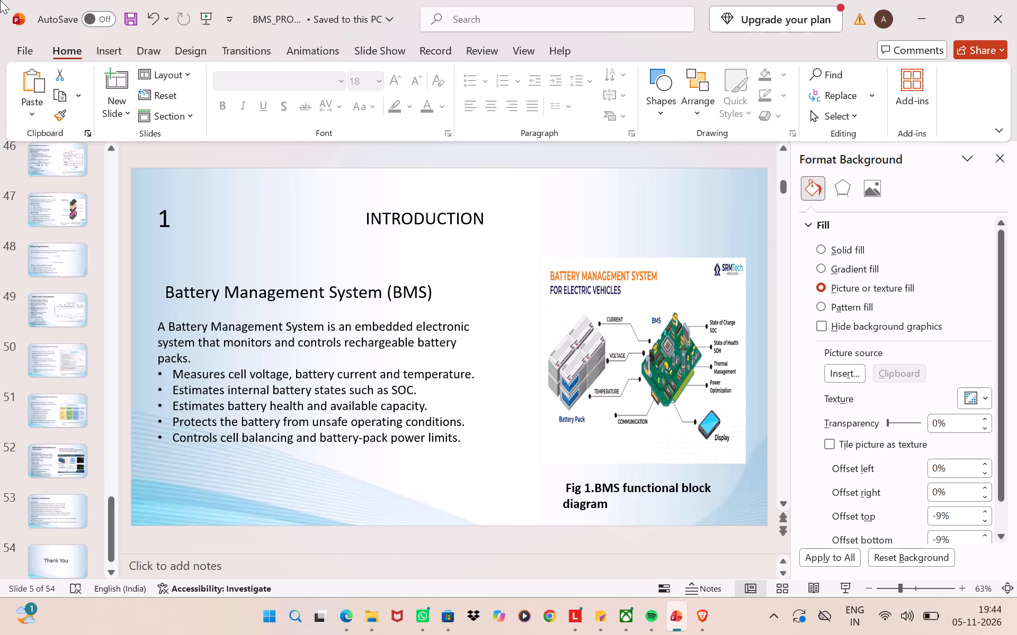
left_click(17, 51)
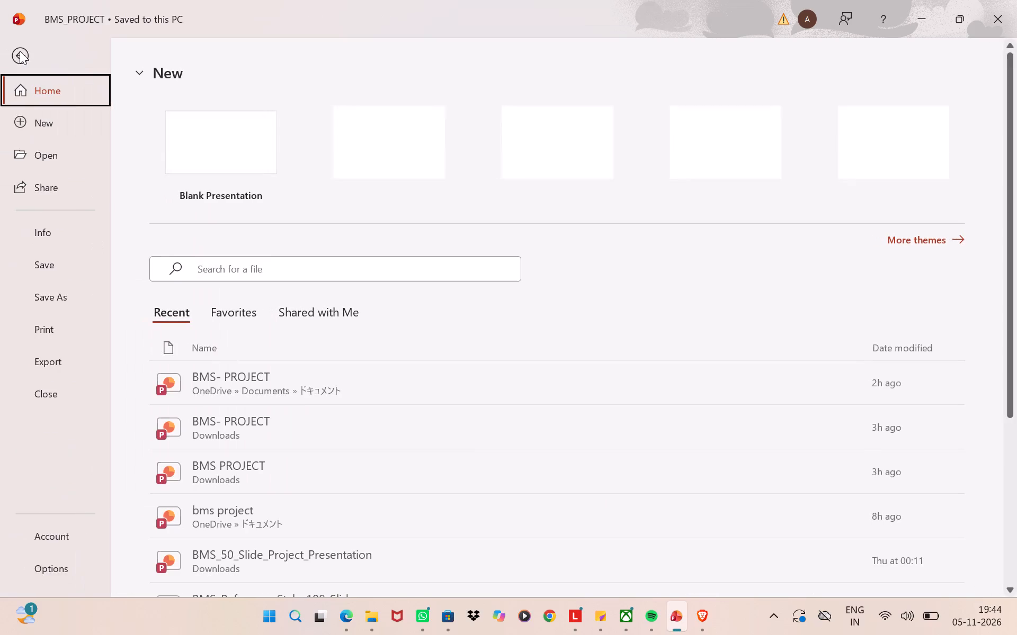
left_click(74, 295)
left_click(236, 332)
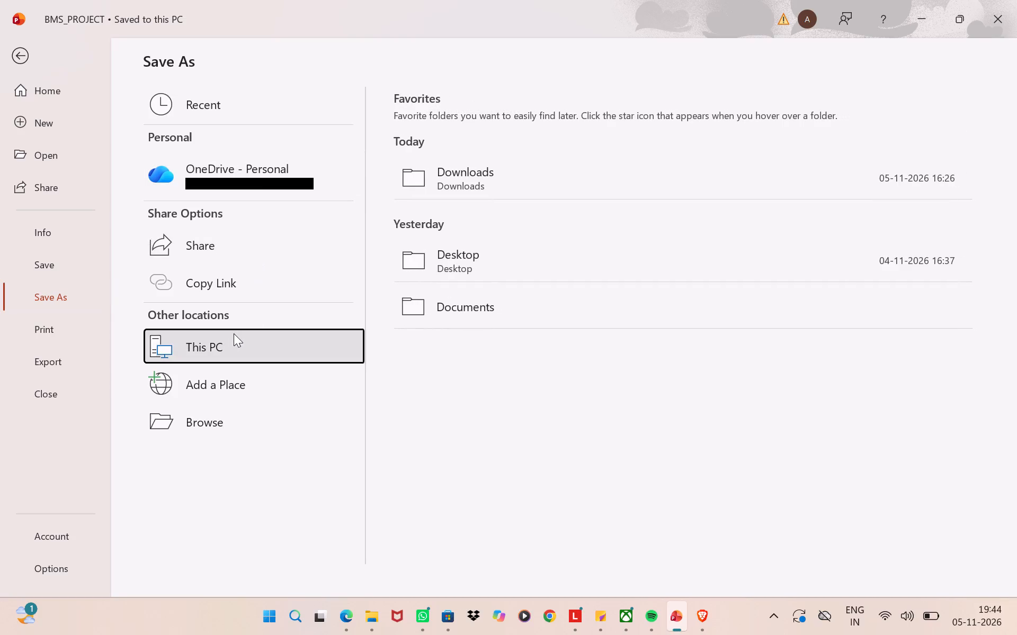
left_click(516, 173)
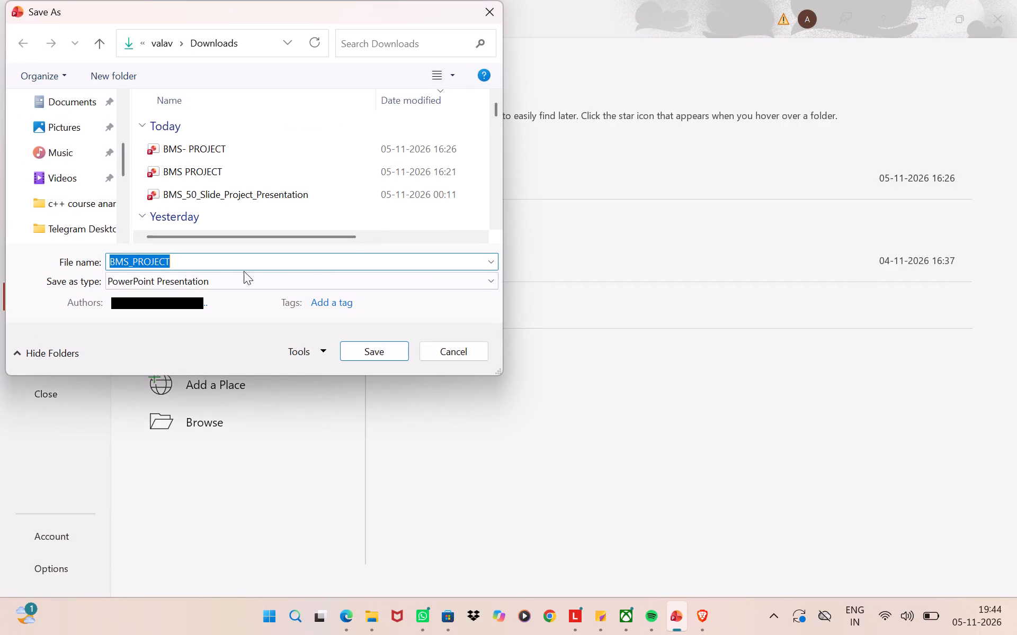
left_click(192, 264)
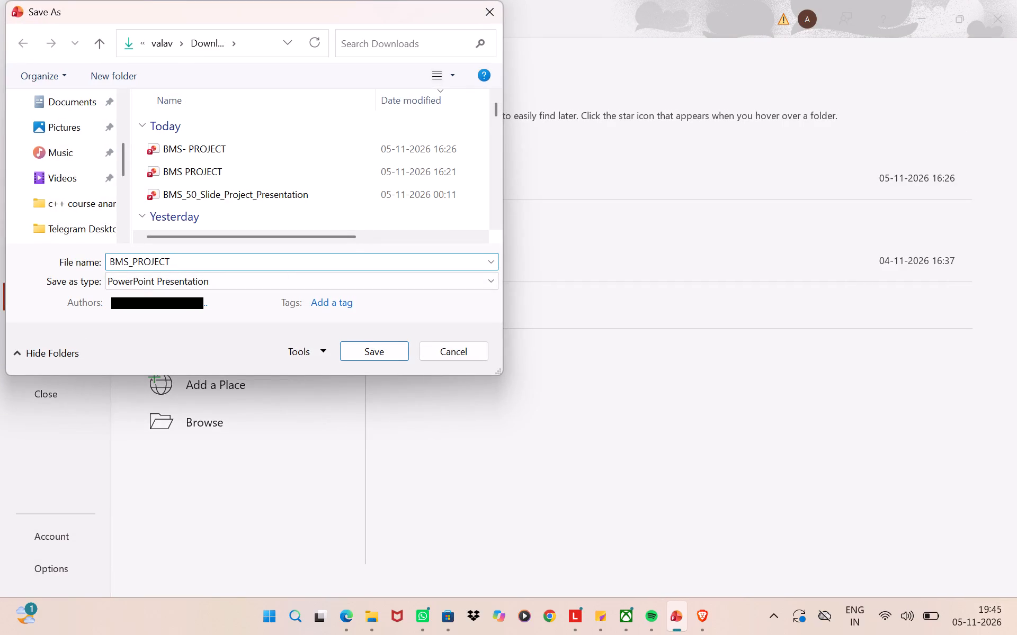
key("space")
type("1")
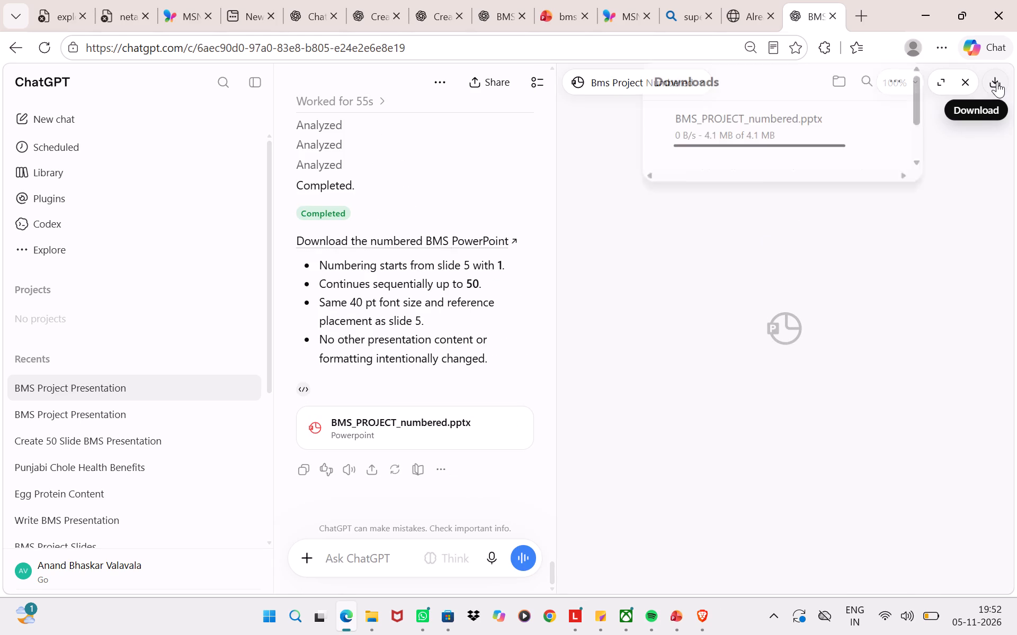
left_click(997, 81)
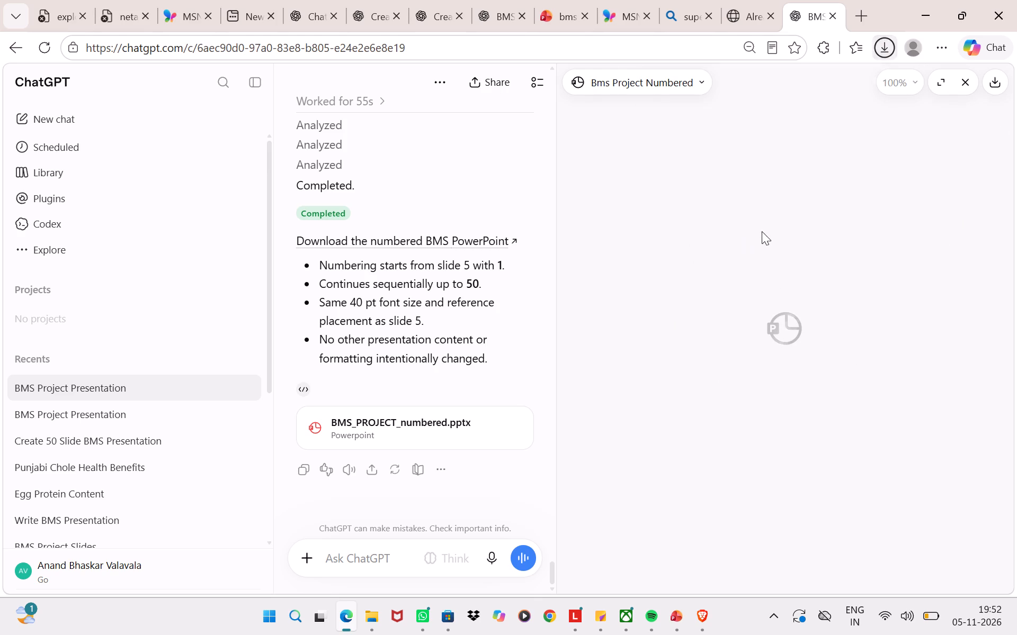
left_click(882, 48)
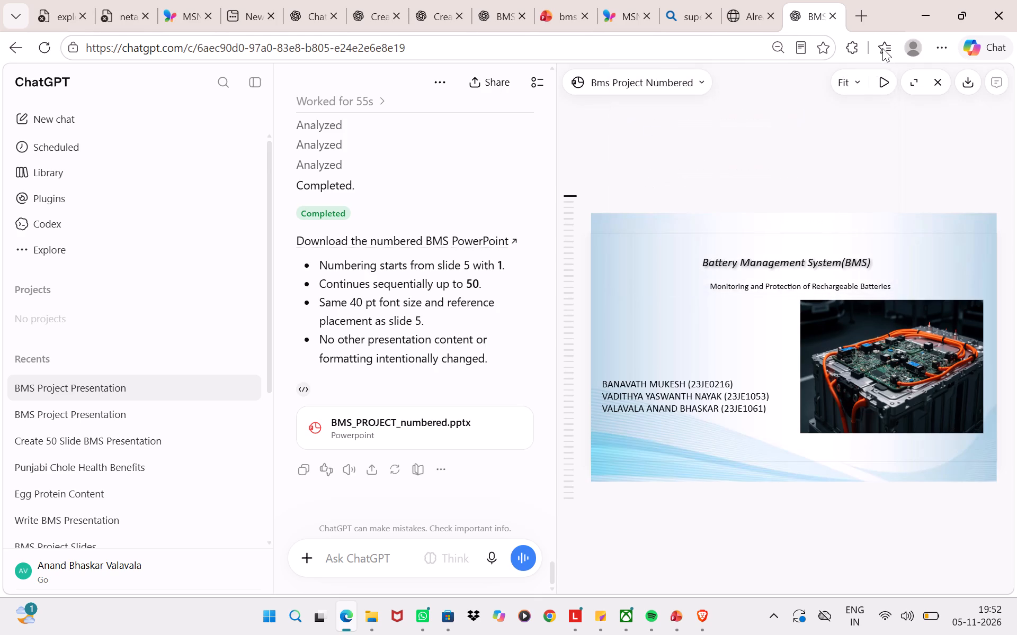
scroll(642, 306, "down", 3)
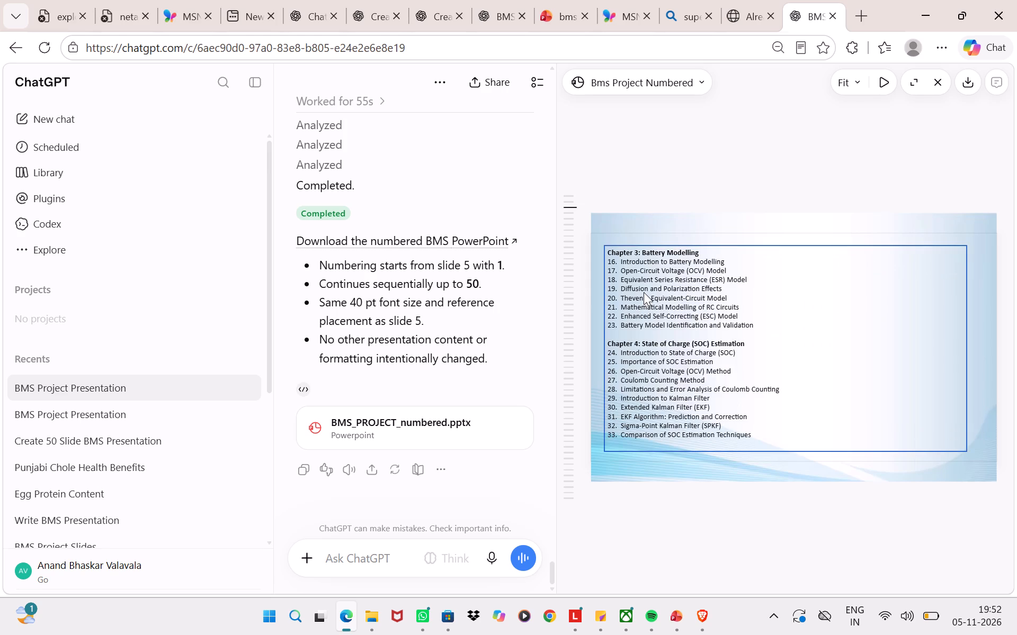
Examine the slide numbers and their placement through the topic slides in the numbered BMS presentation's preview.
scroll(647, 300, "down", 12)
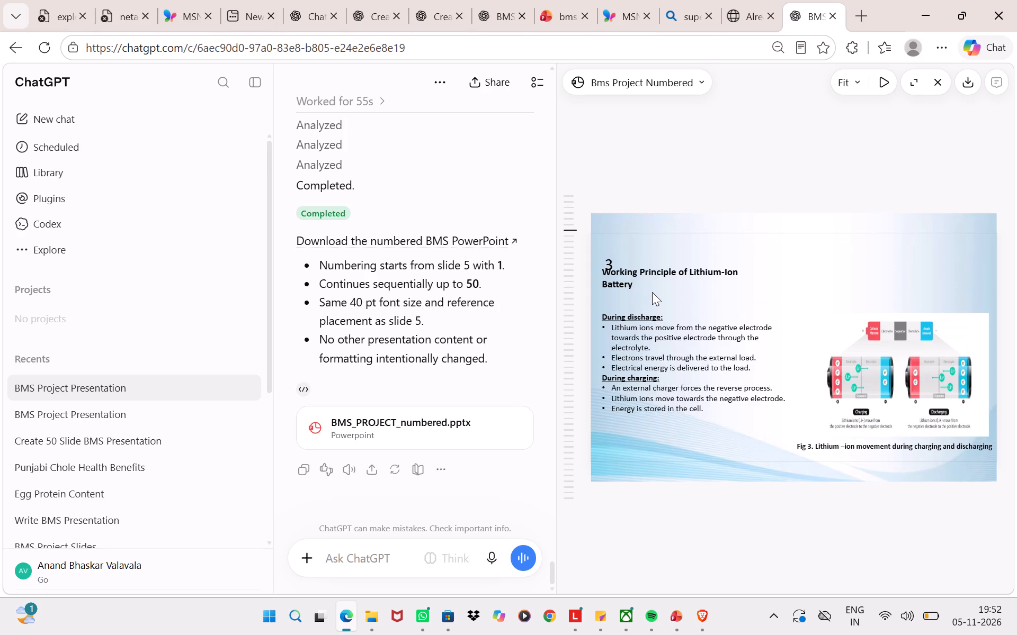
scroll(652, 292, "down", 3)
scroll(678, 323, "up", 2)
scroll(680, 316, "down", 4)
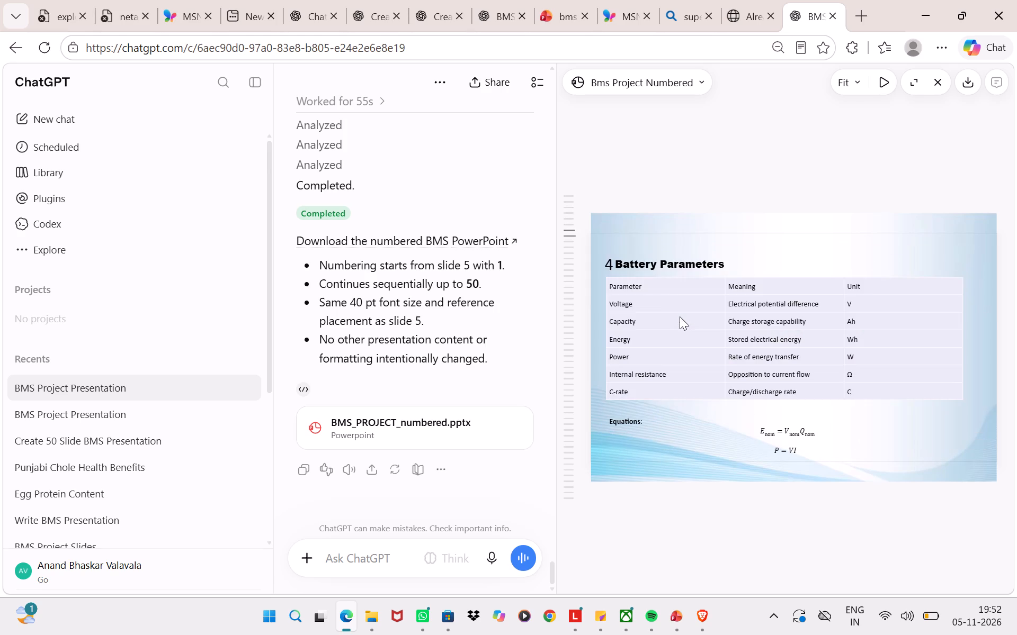
scroll(680, 315, "down", 13)
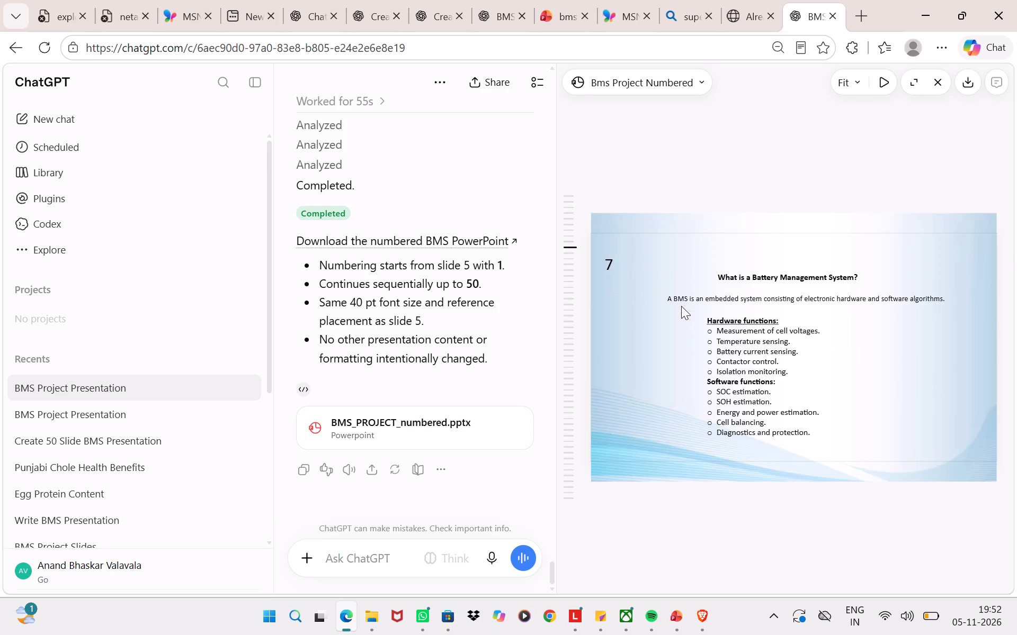
scroll(681, 305, "down", 8)
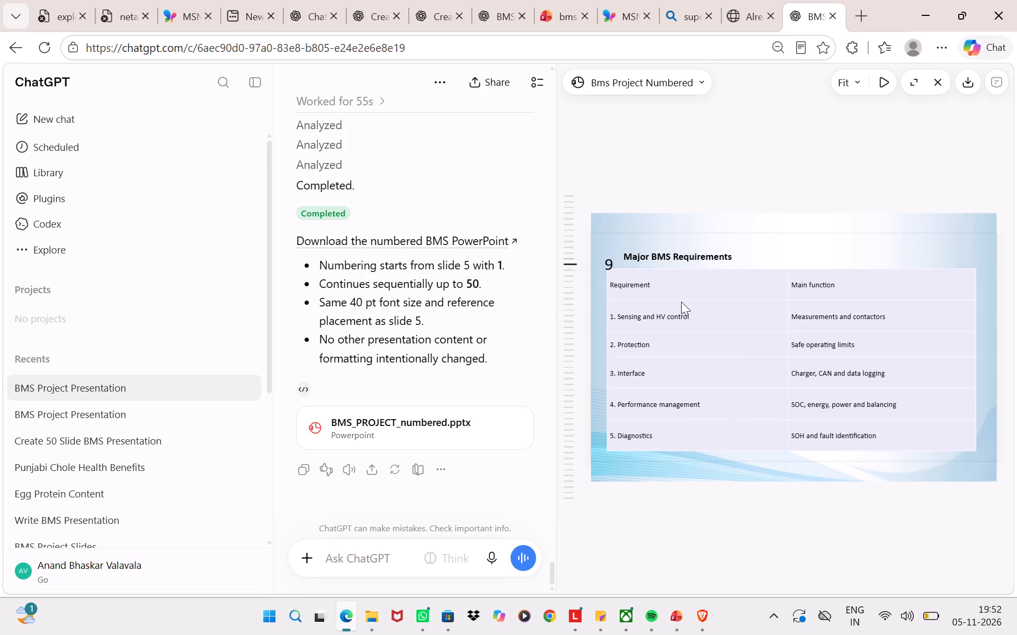
scroll(681, 302, "down", 13)
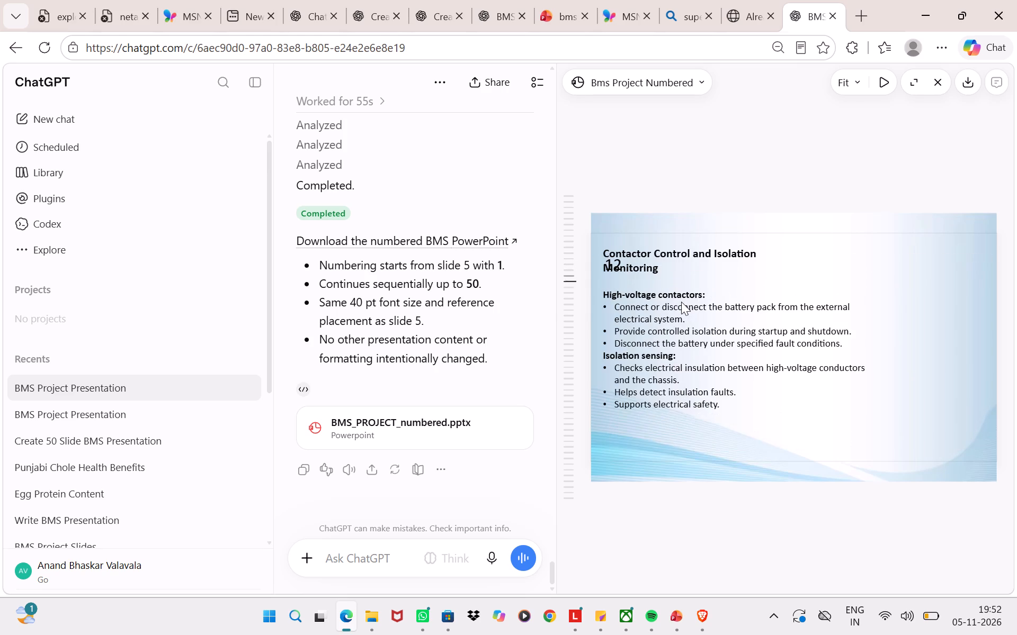
scroll(681, 302, "down", 5)
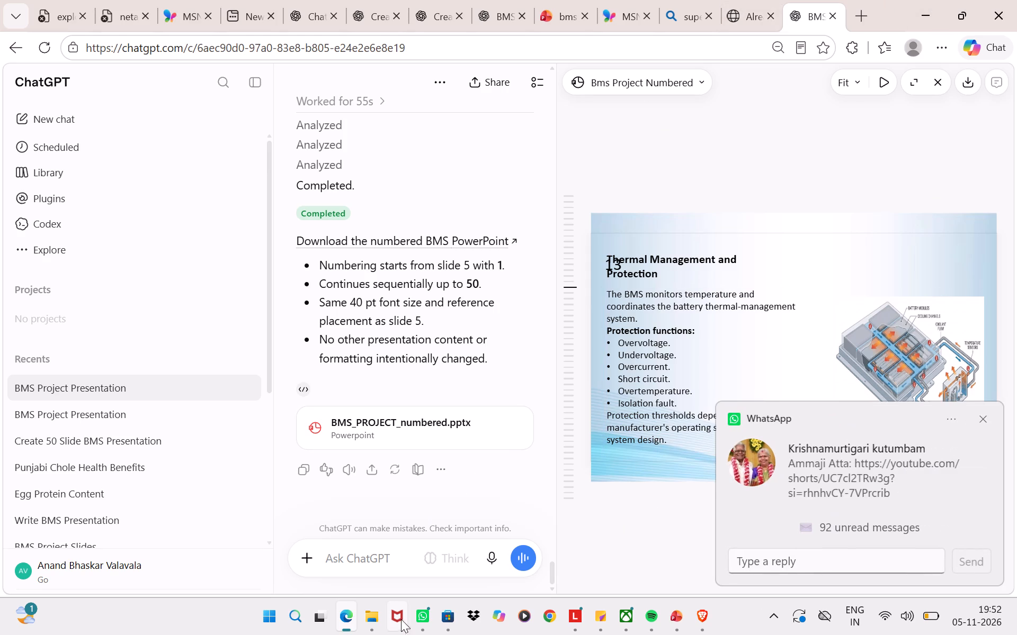
Switch to File Explorer and open the sharing options for BMS_PROJECT 1 in the Downloads folder.
left_click(369, 629)
scroll(215, 284, "up", 3)
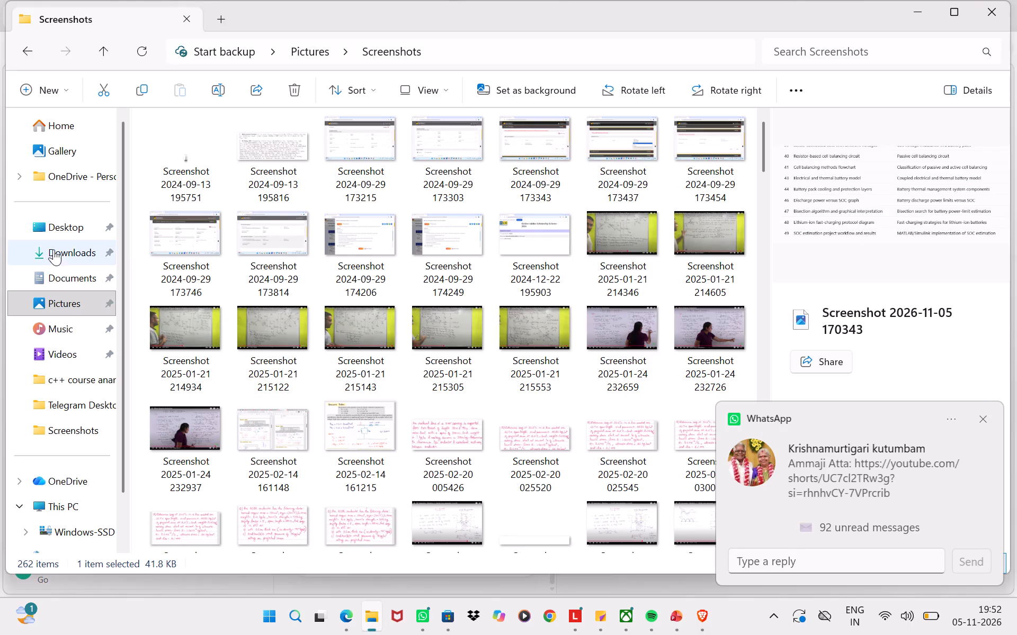
left_click(54, 249)
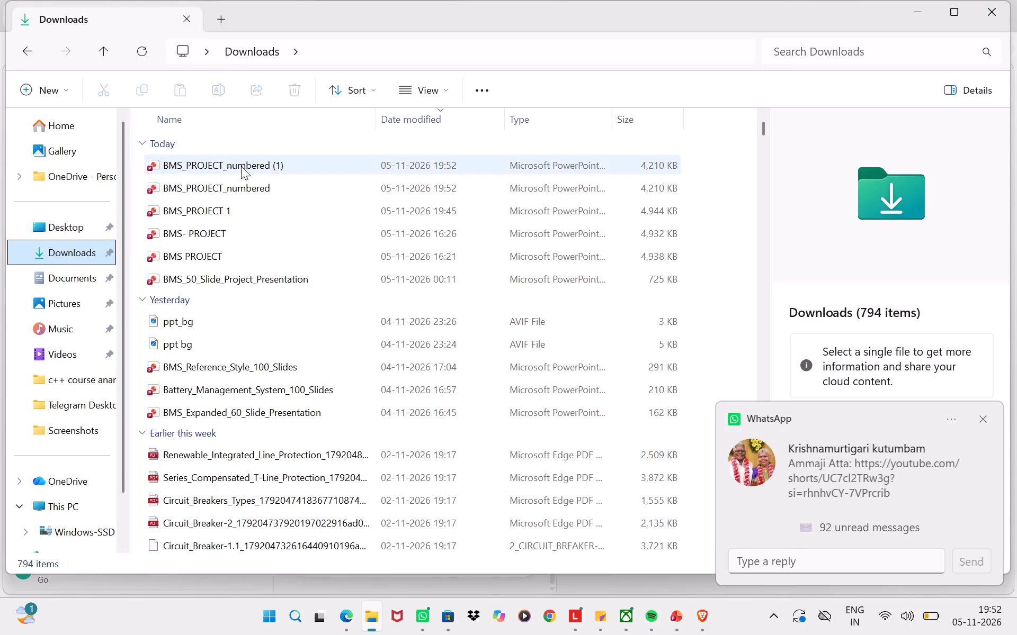
scroll(222, 205, "up", 2)
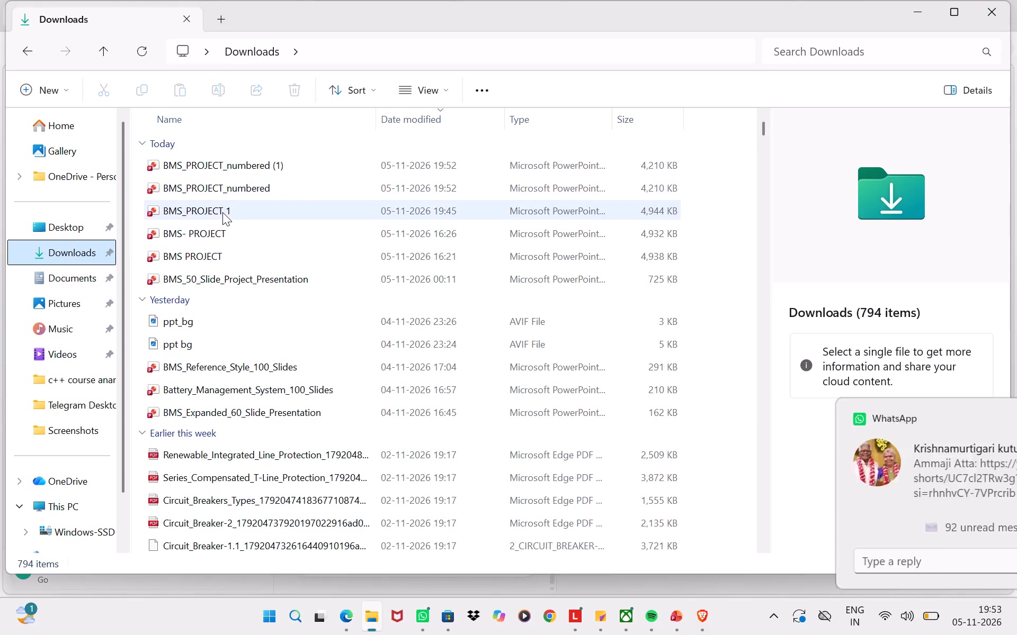
left_click(222, 212)
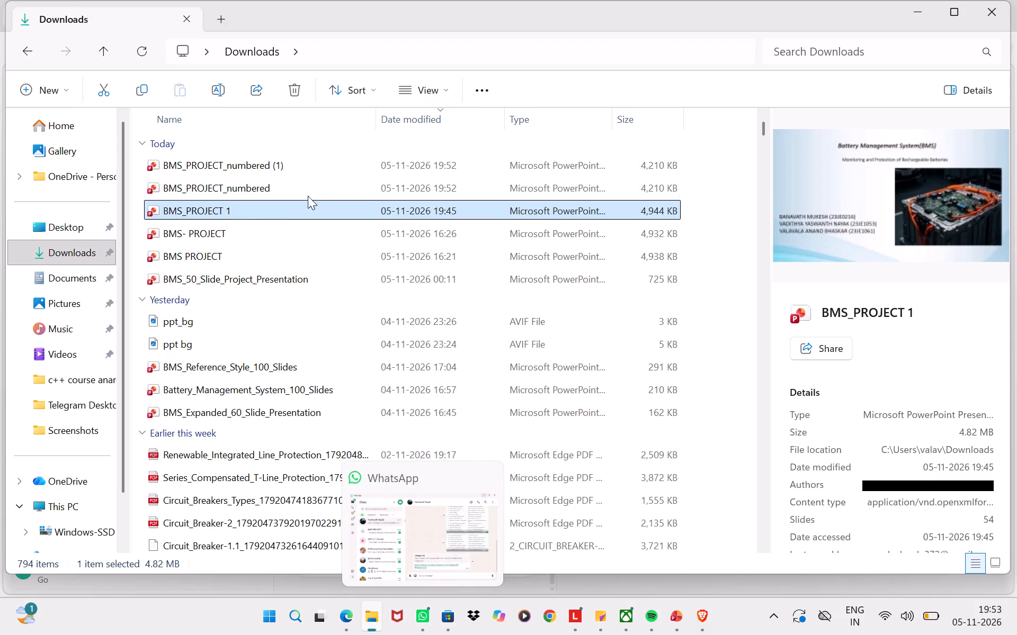
left_click(262, 90)
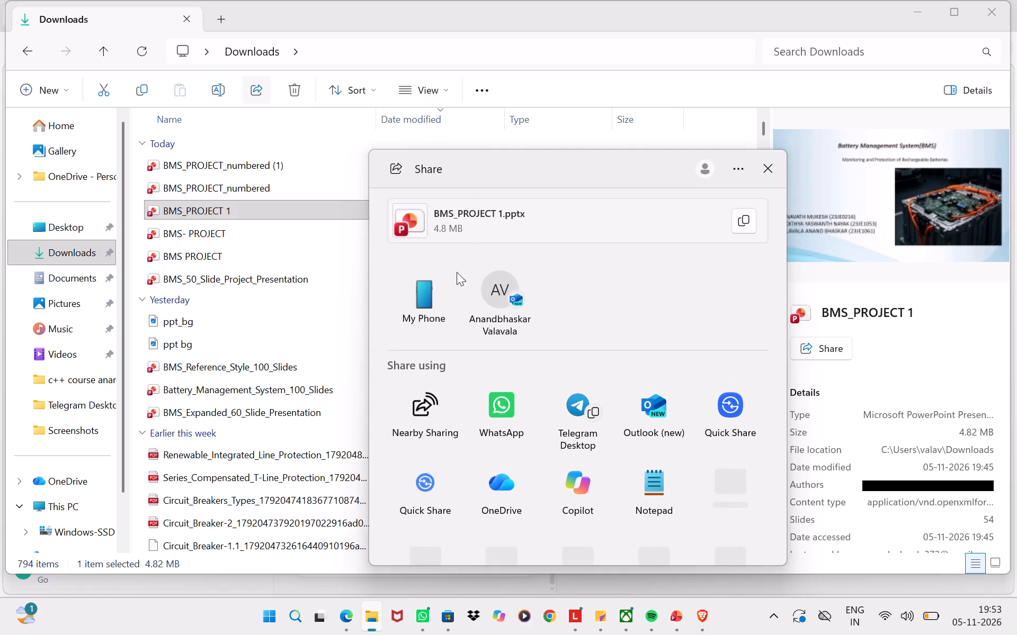
Share the BMS_PROJECT 1 presentation from the Downloads folder through WhatsApp.
left_click(495, 407)
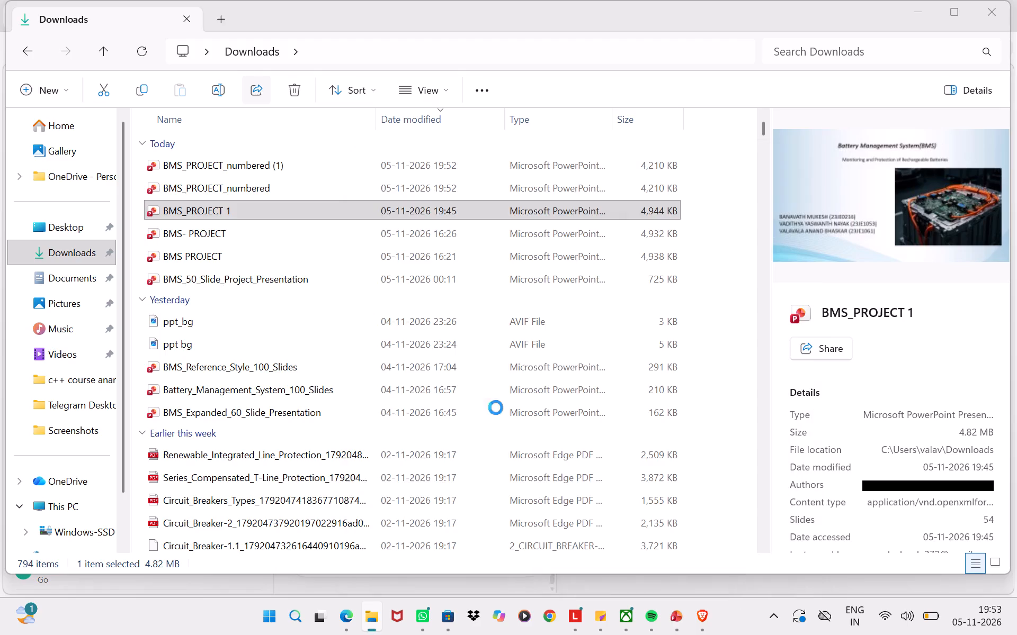